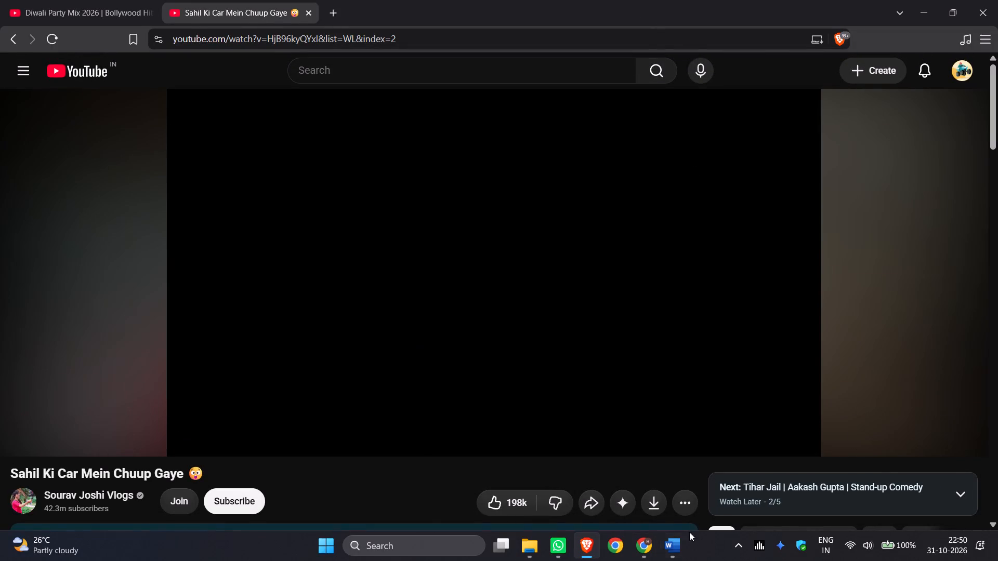
Switch to Word document 2 and look through the opening pages of the Literature Review chapter.
left_click(676, 545)
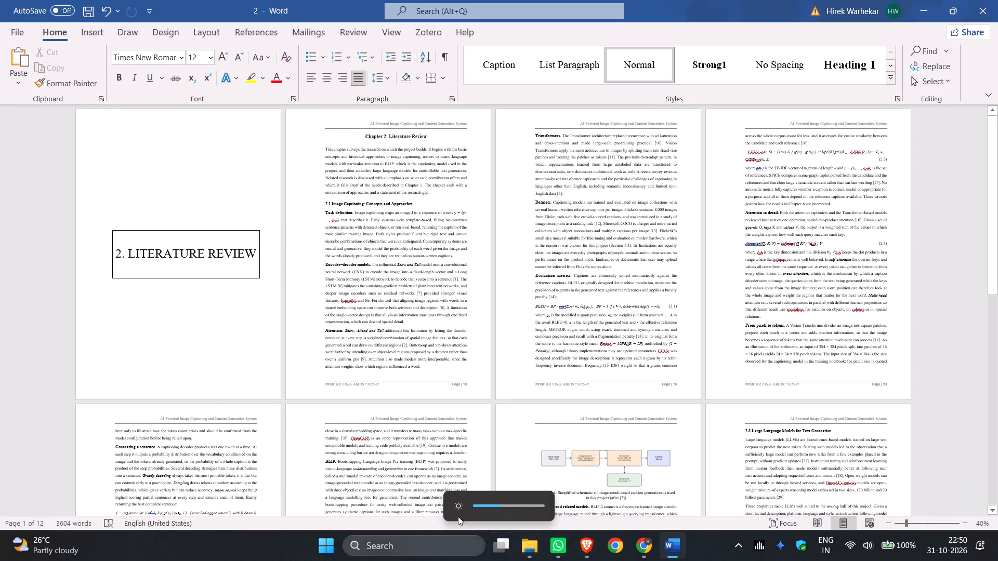
scroll(457, 371, "up", 1, "ctrl")
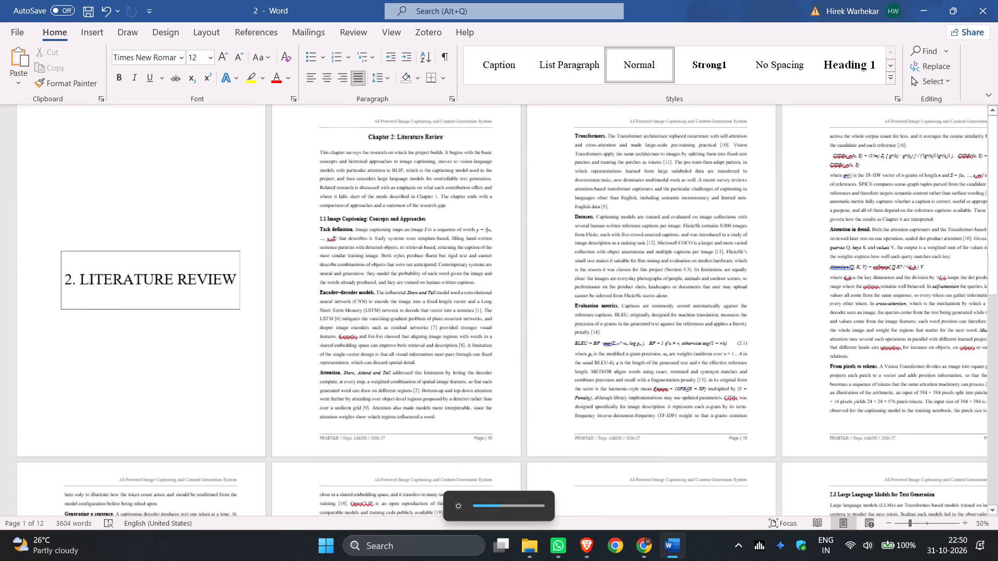
scroll(457, 371, "up", 2, "ctrl")
scroll(523, 389, "down", 6)
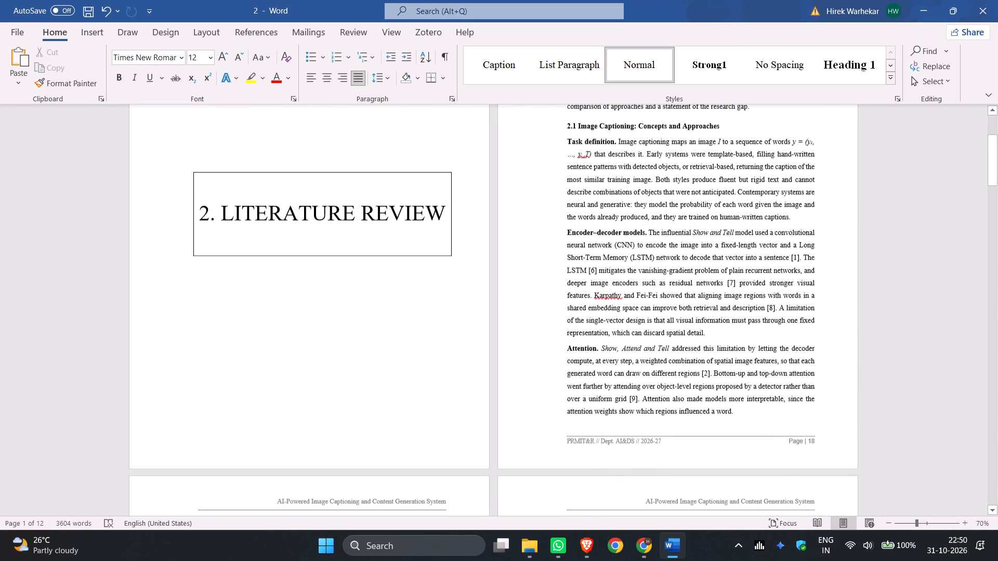
scroll(658, 367, "down", 9)
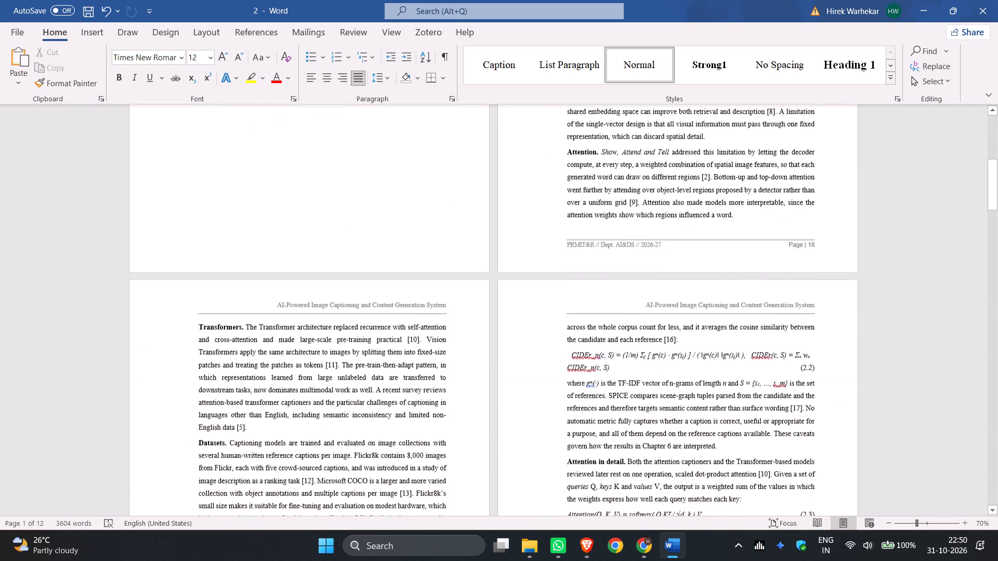
scroll(658, 367, "down", 5)
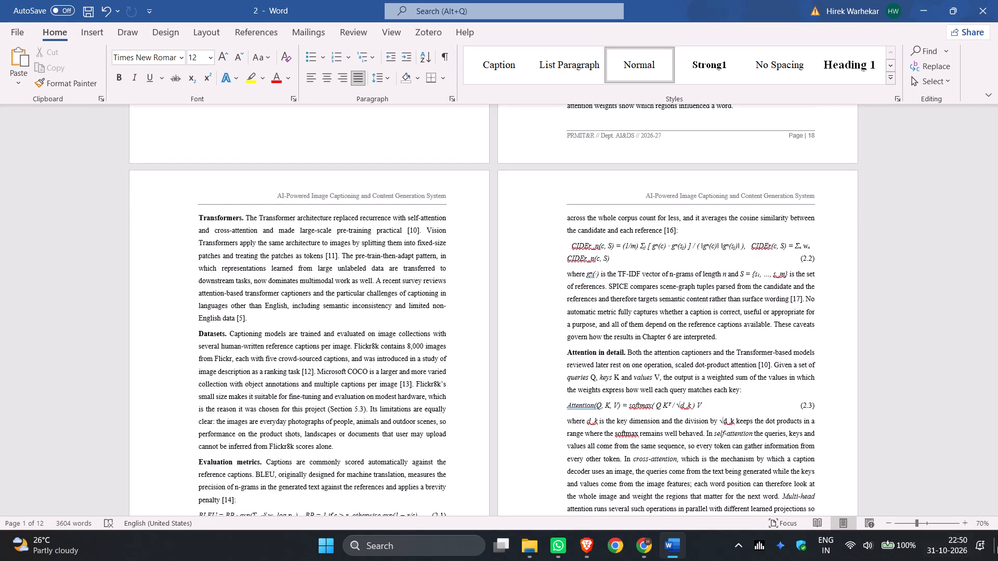
Open Word document 1 from the desktop.
left_click(994, 552)
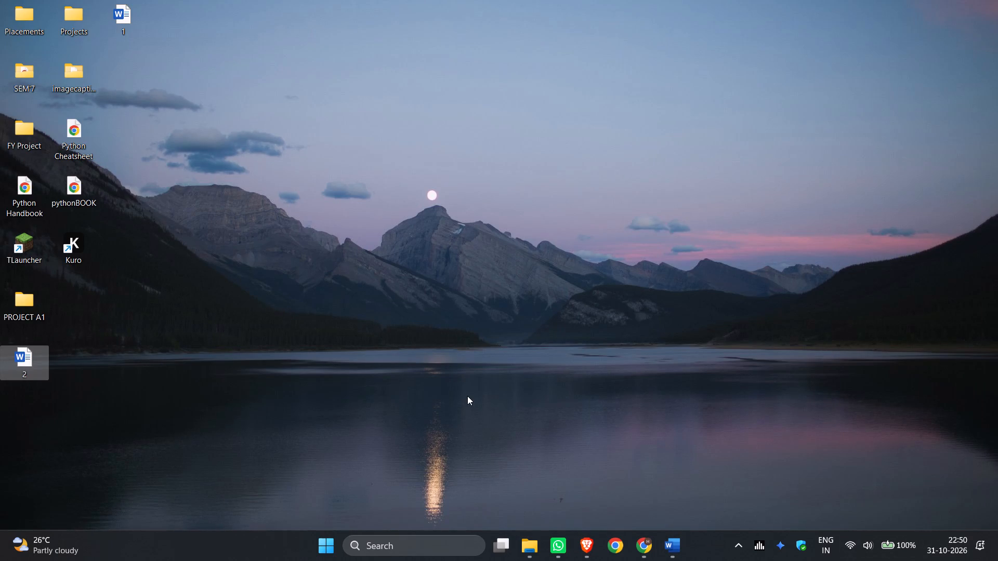
left_click(467, 396)
double_click(123, 21)
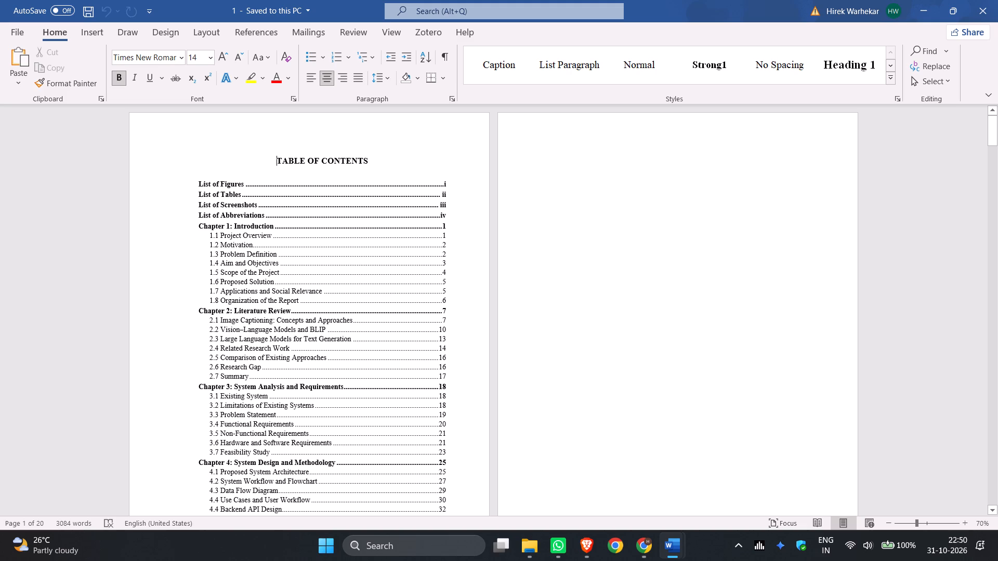
Capture a screenshot of the Chapter 2: Literature Review entries, through 2.7 Summary, in the table of contents.
scroll(465, 340, "up", 4, "ctrl")
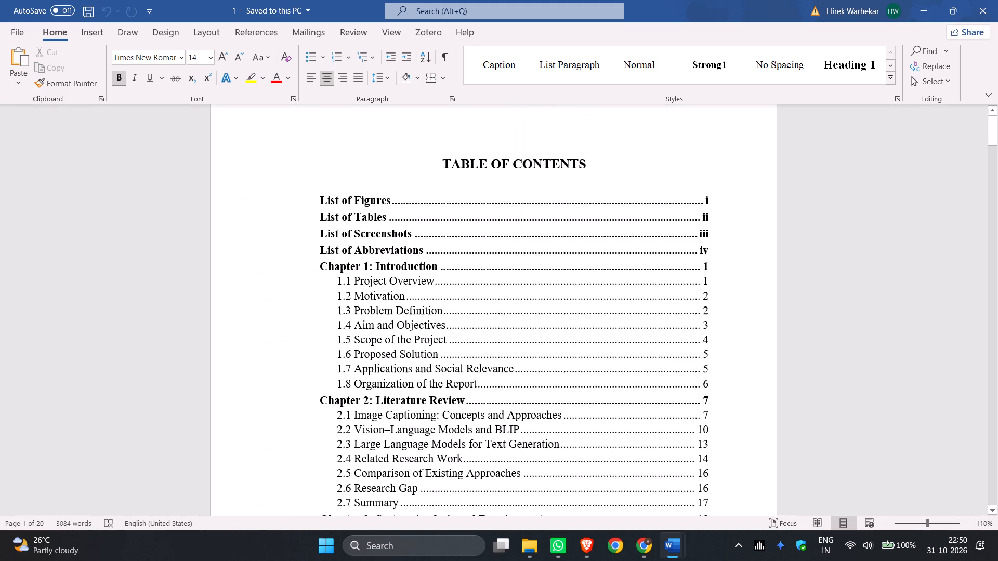
scroll(465, 340, "down", 1)
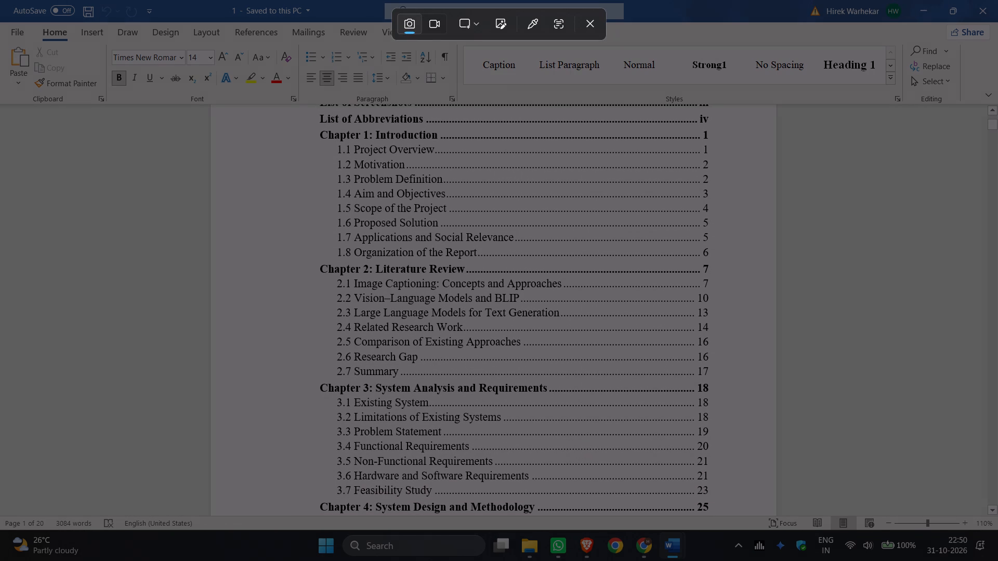
left_click_drag(314, 257, 721, 379)
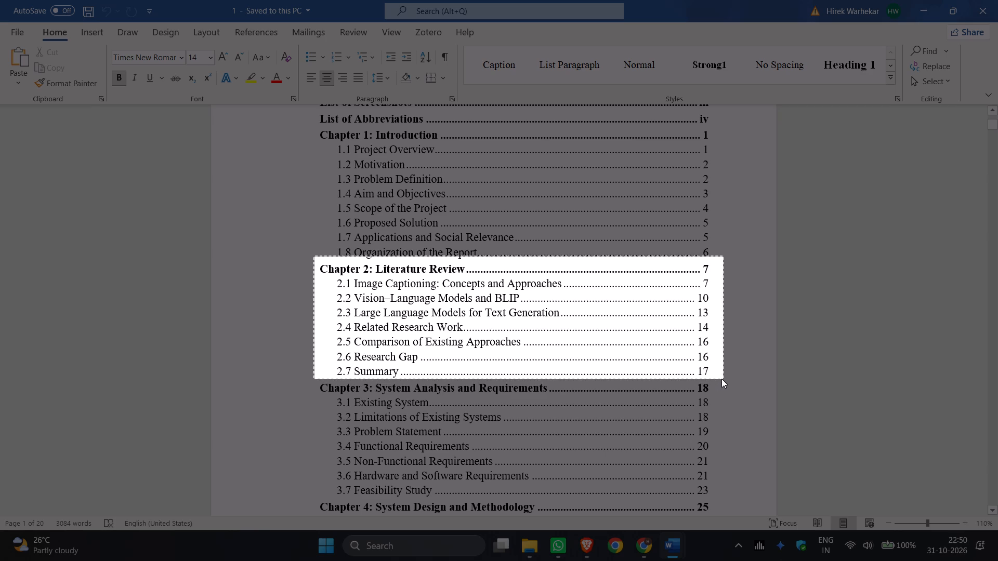
left_click_drag(721, 379, 715, 379)
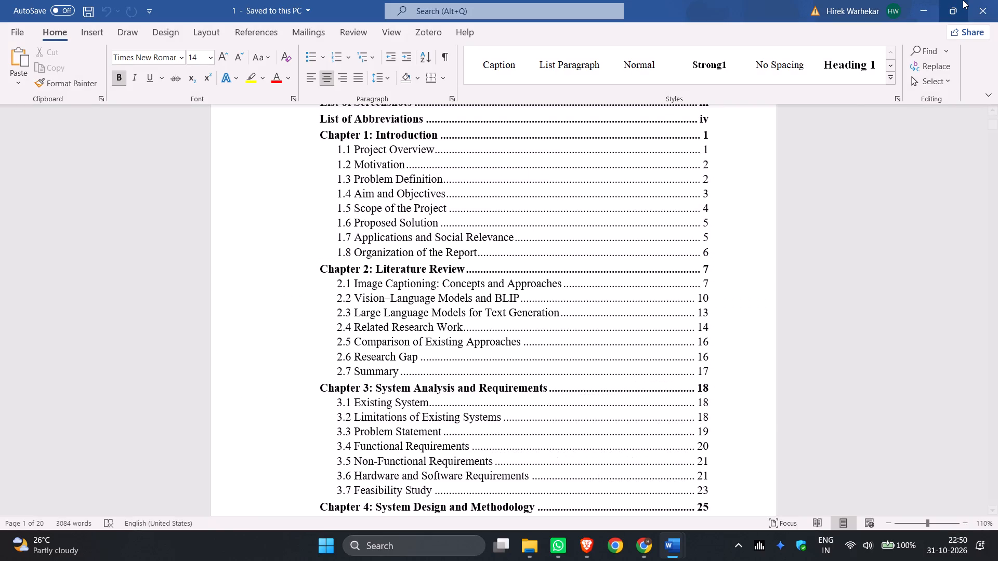
Return to document 2 and examine the Literature Review sections and their page numbers through 2.7 Summary.
left_click(930, 2)
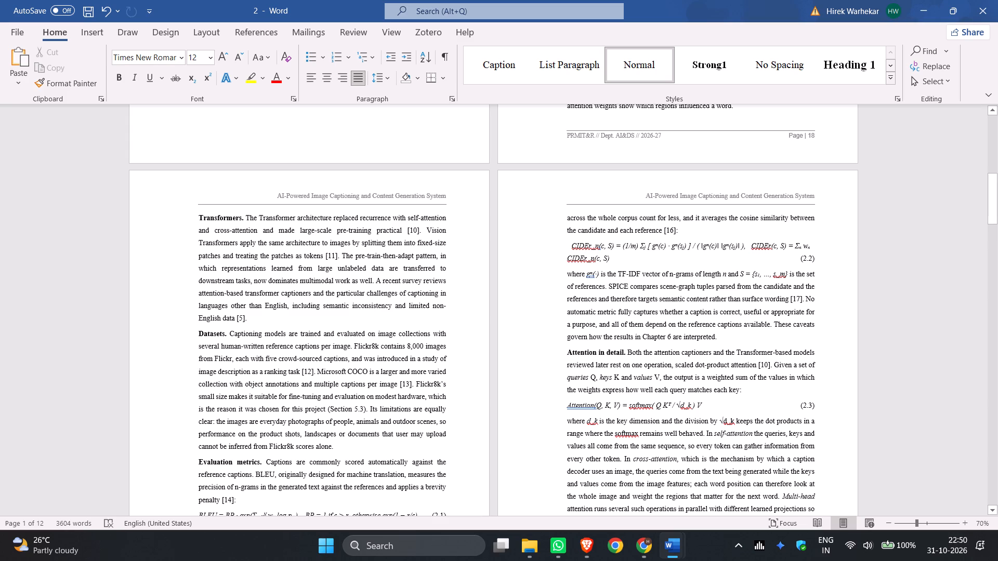
scroll(838, 288, "down", 20)
scroll(838, 288, "down", 20)
scroll(838, 288, "down", 2)
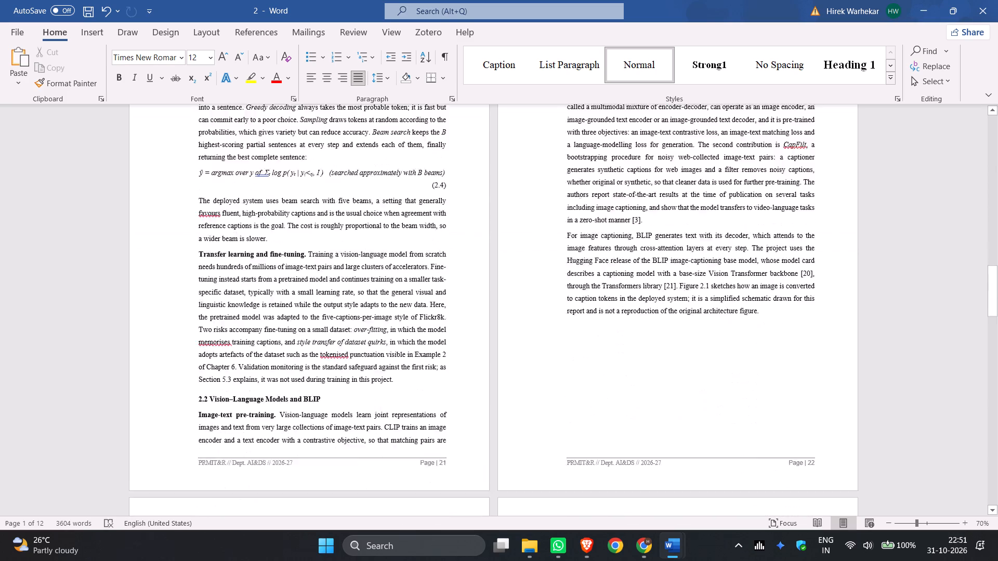
scroll(838, 297, "down", 20)
scroll(838, 297, "down", 20)
scroll(838, 297, "down", 19)
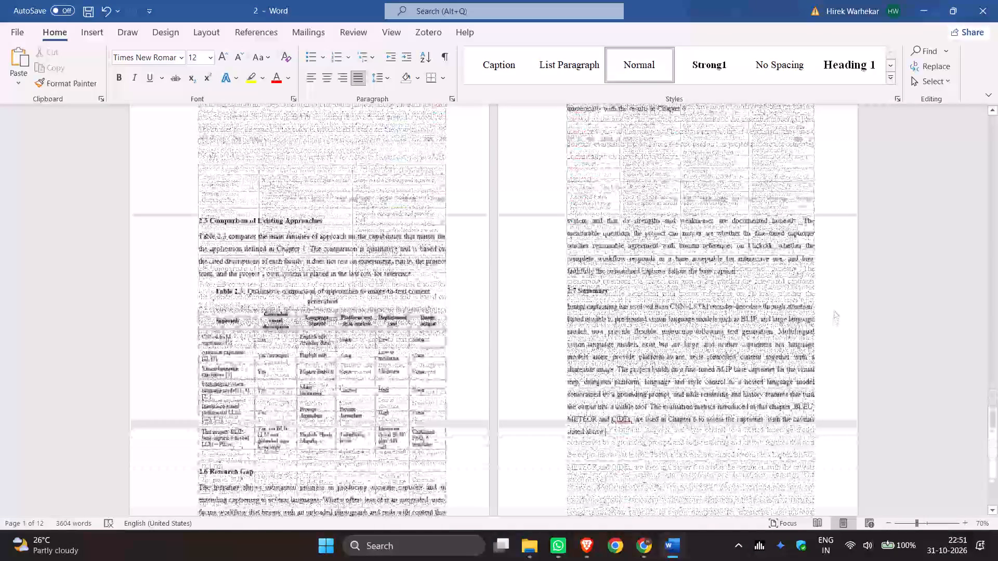
scroll(834, 311, "down", 20)
scroll(834, 311, "down", 1)
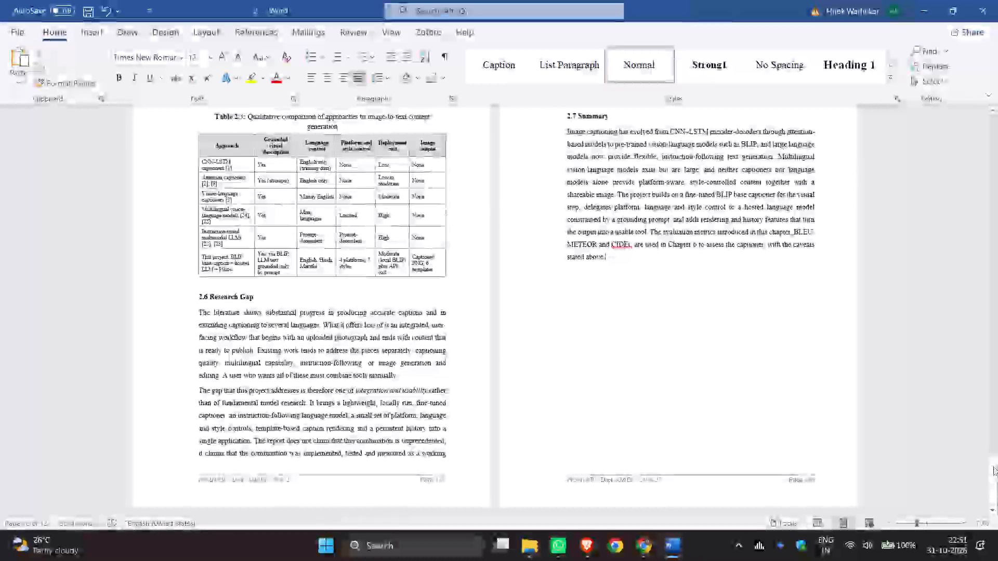
left_click_drag(993, 466, 979, 139)
scroll(848, 315, "up", 3)
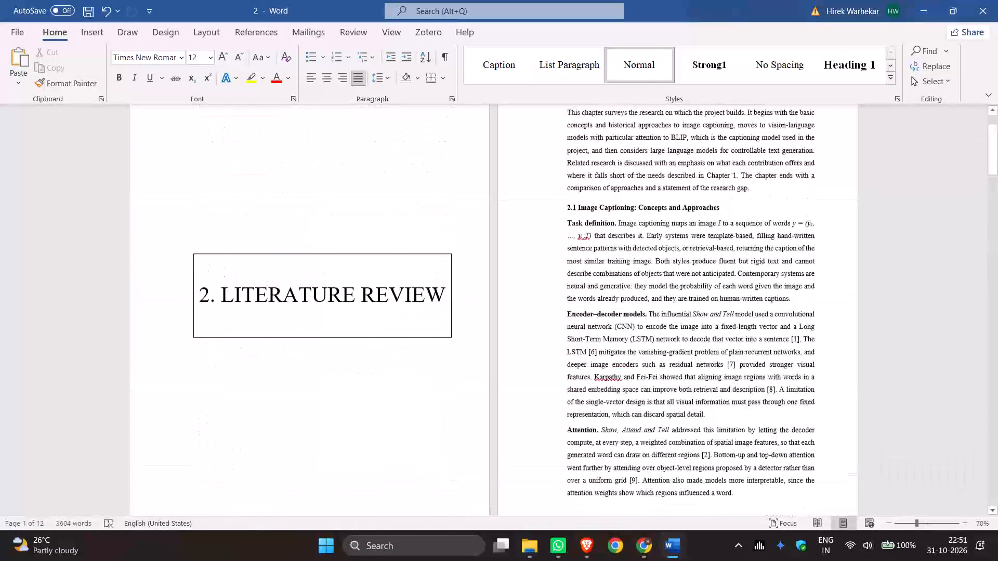
scroll(848, 315, "down", 6)
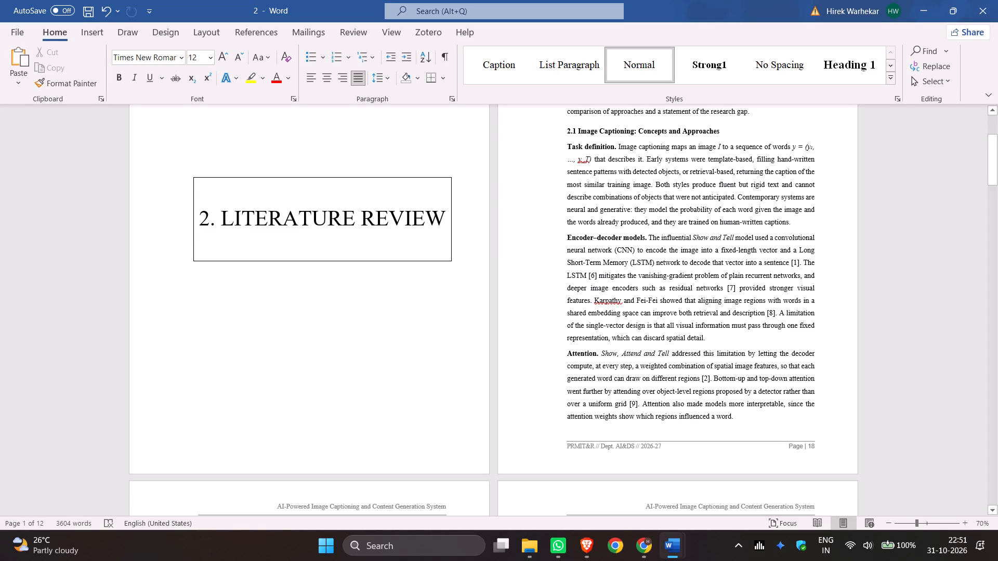
scroll(735, 368, "down", 5)
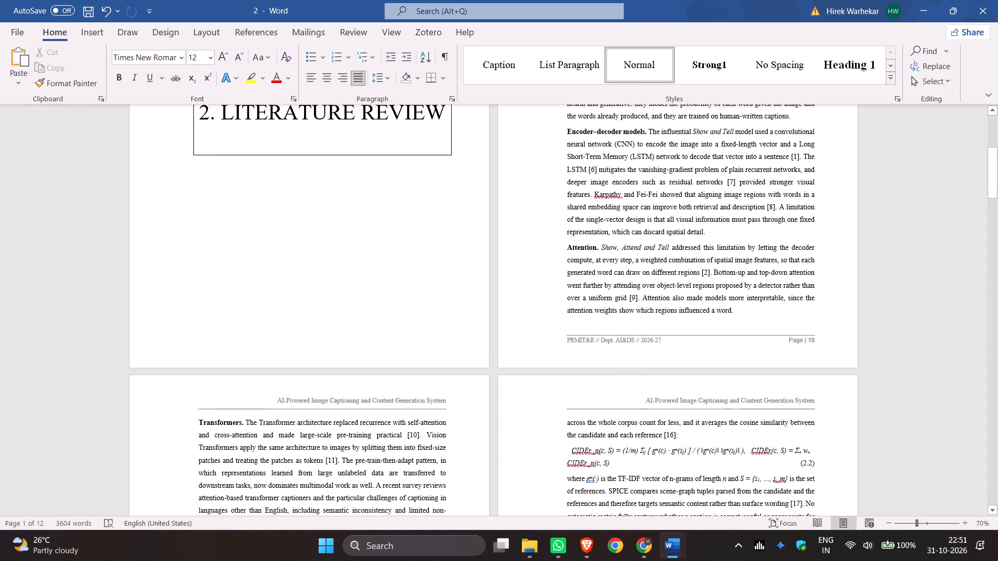
scroll(732, 366, "up", 5)
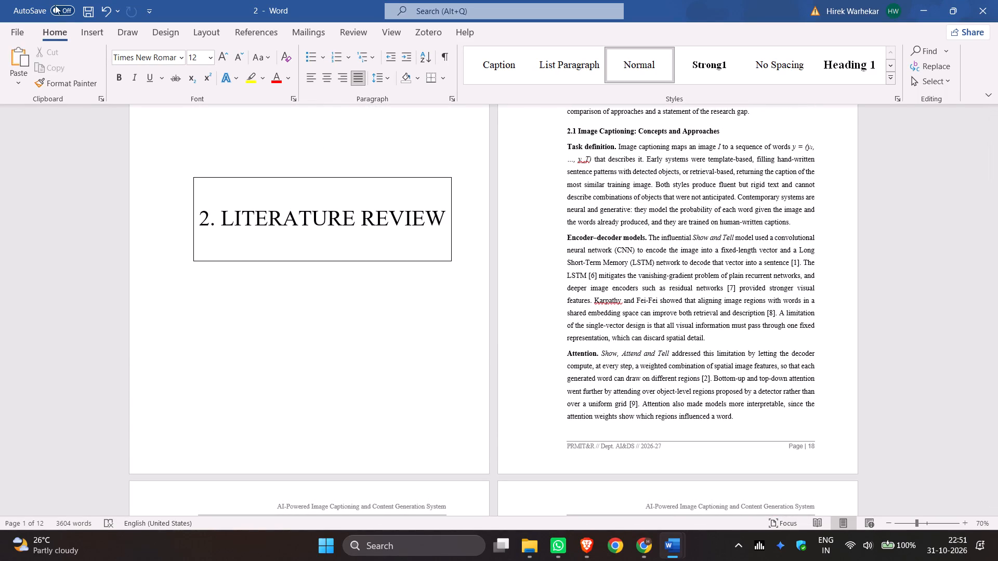
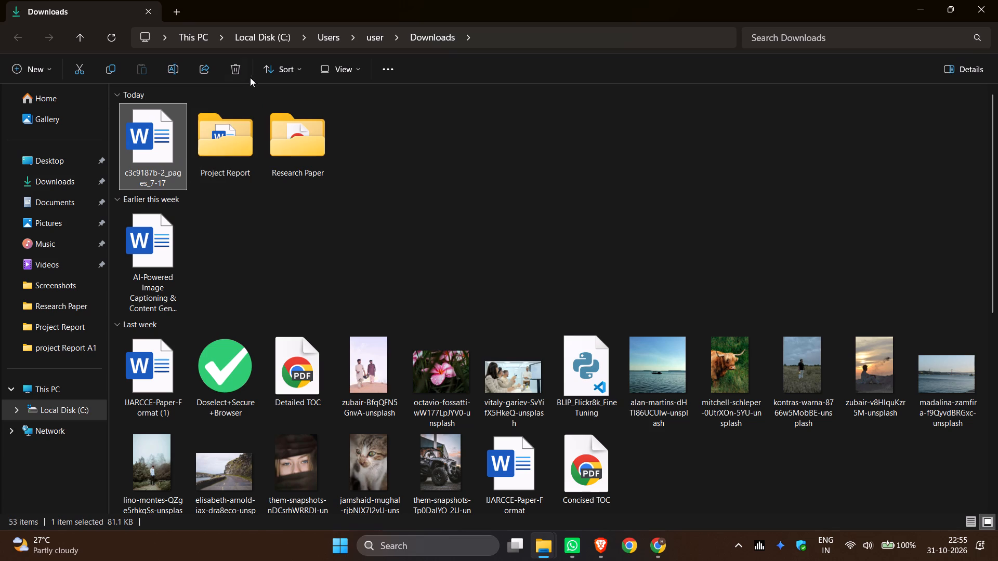
Delete the old Word document 2 from the desktop.
left_click(997, 553)
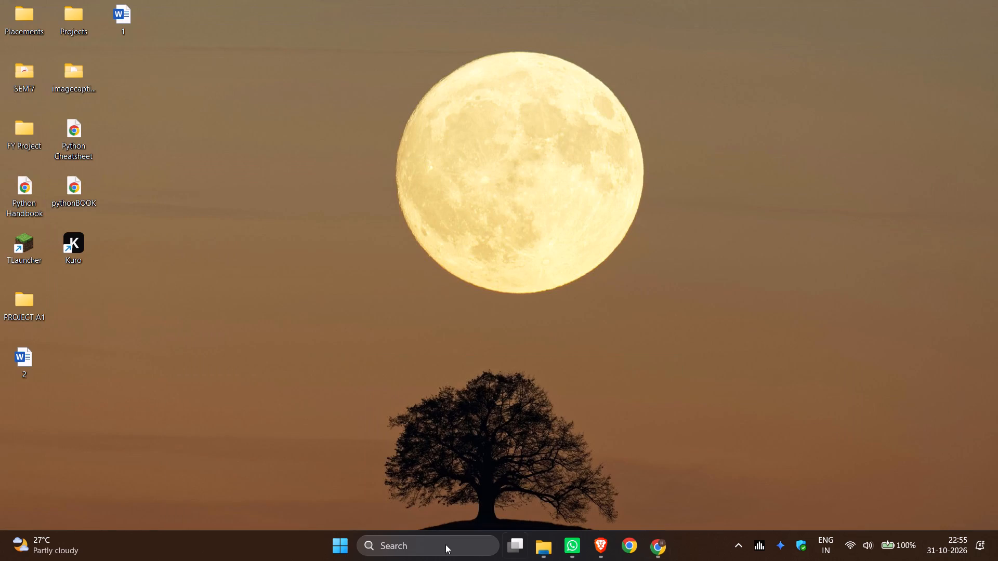
left_click(28, 362)
key("Delete")
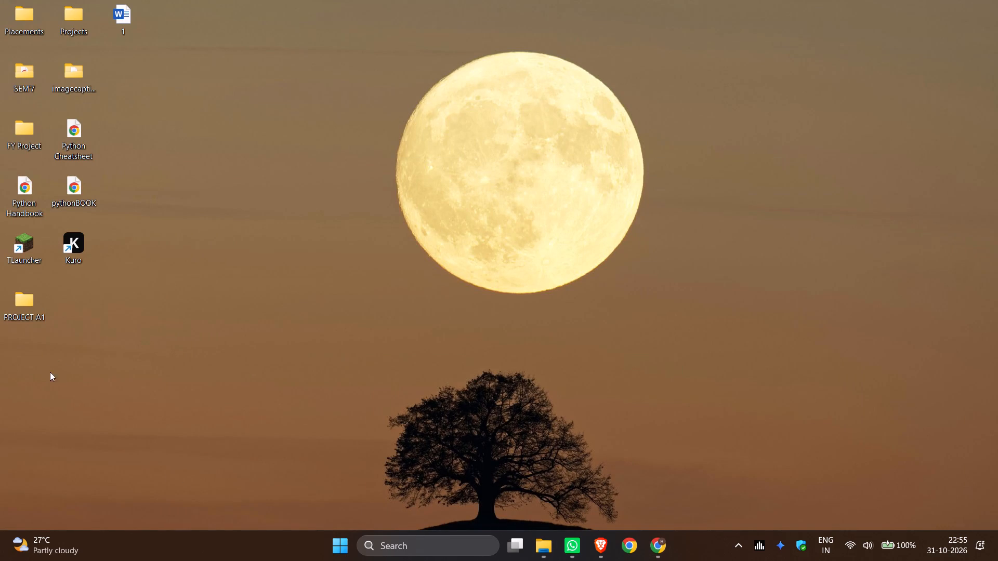
Move the downloaded c3c9187b-2_pages_7-17 document from the Downloads folder to the desktop.
left_click(535, 546)
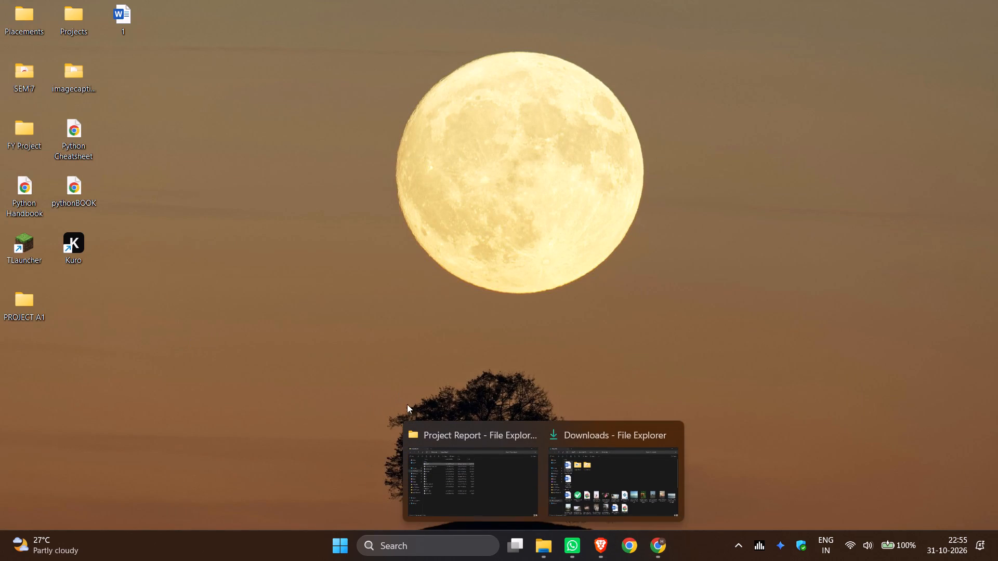
left_click(598, 446)
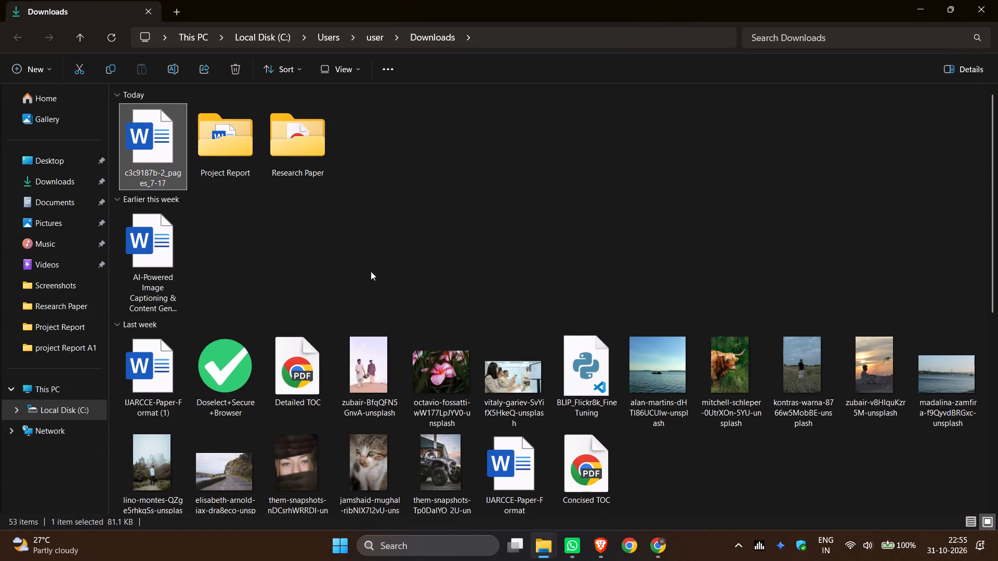
key("ctrl+x")
left_click(996, 557)
left_click(311, 346)
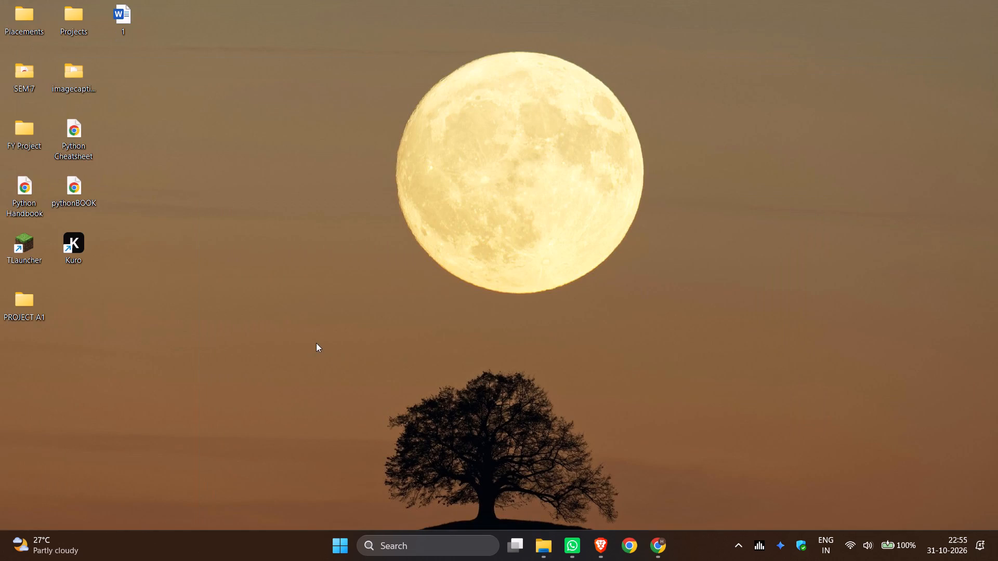
key("ctrl+v")
Rename the moved Word document on the desktop as 2.
left_click(20, 380)
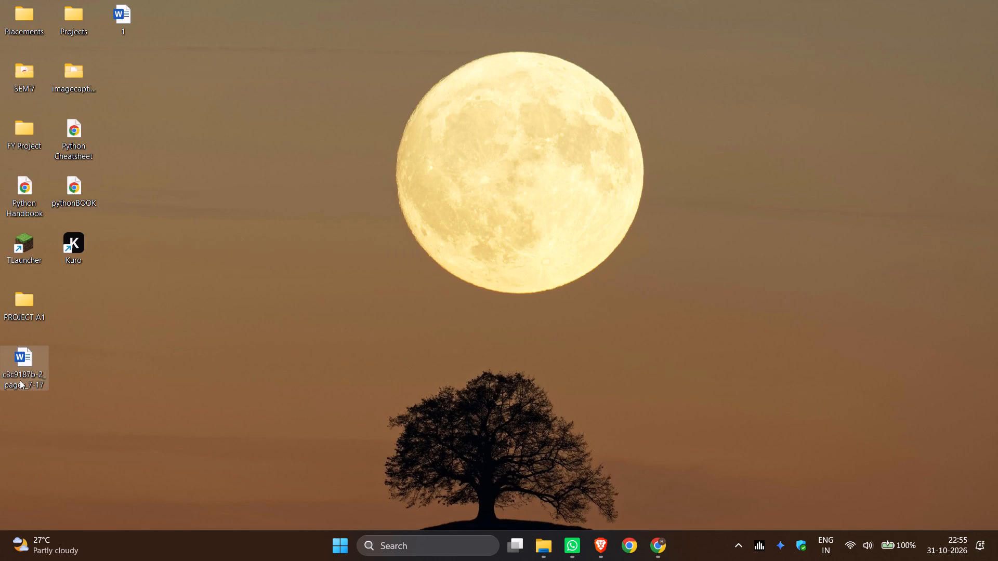
left_click(20, 380)
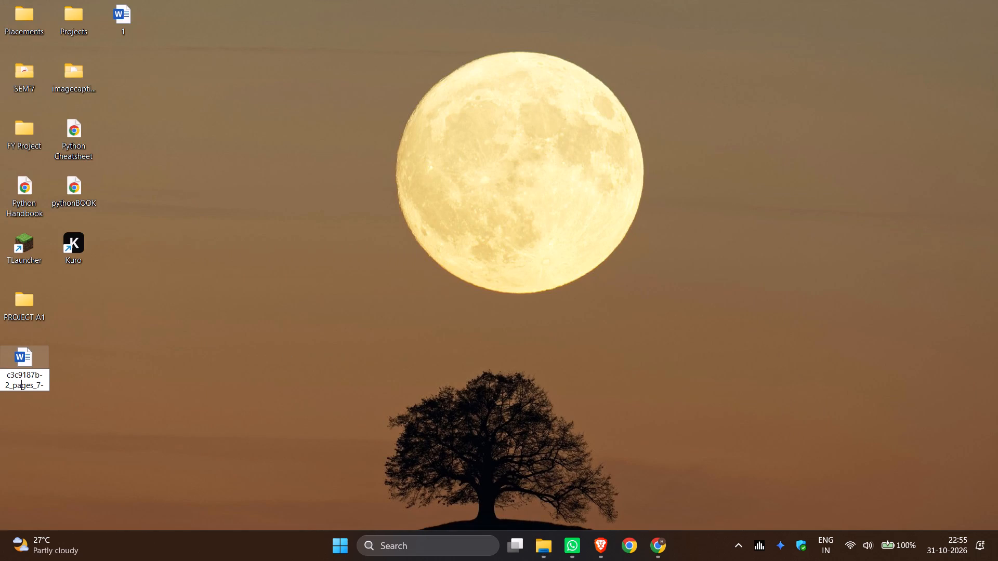
key("ctrl+a")
key("2")
key("Return")
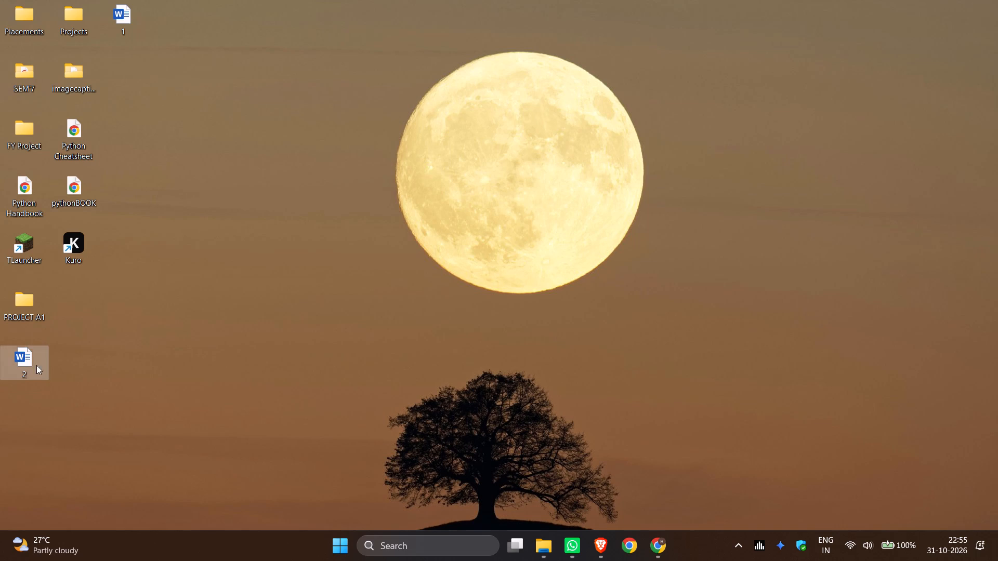
Open document 2 in Word and check the divider page, blank page and footer numbering through the section 2.3 heading.
double_click(170, 354)
double_click(34, 366)
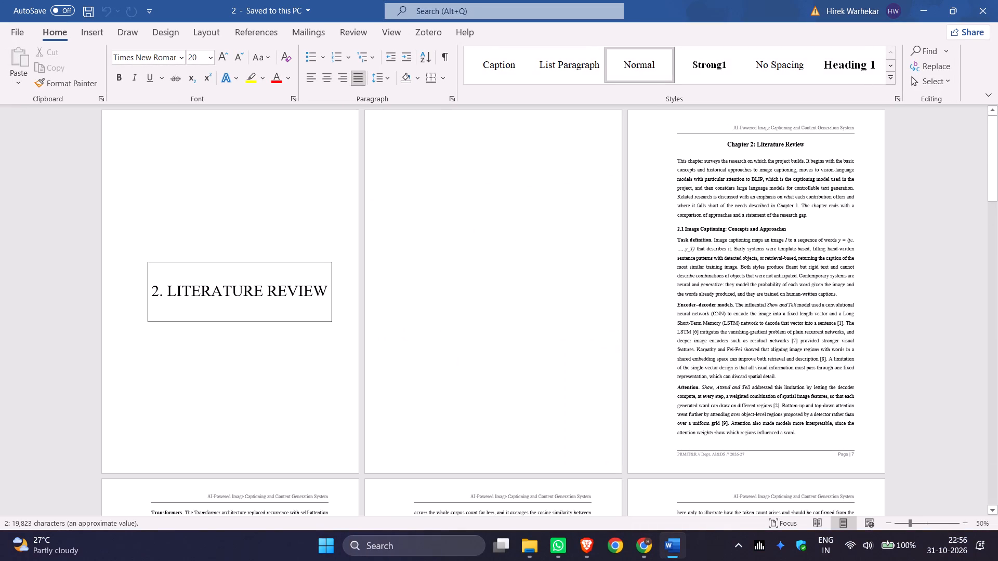
scroll(588, 337, "up", 1)
scroll(716, 311, "down", 13)
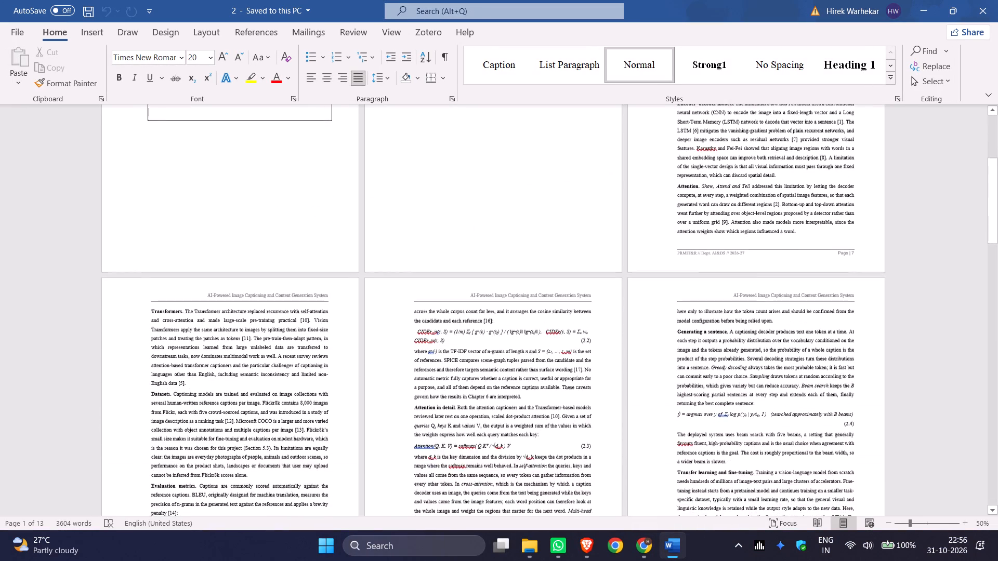
scroll(718, 305, "down", 19)
scroll(719, 301, "down", 9)
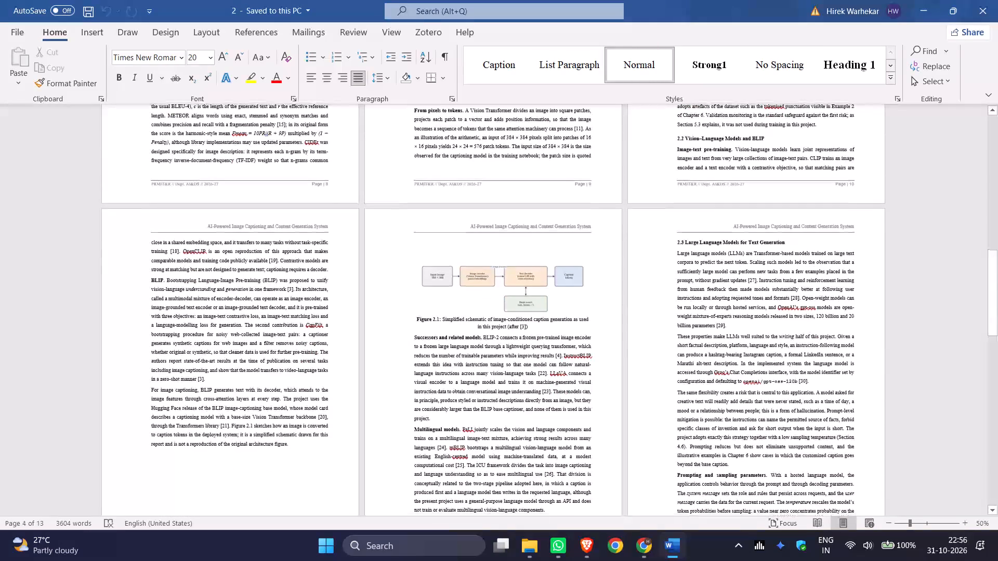
scroll(702, 306, "up", 14)
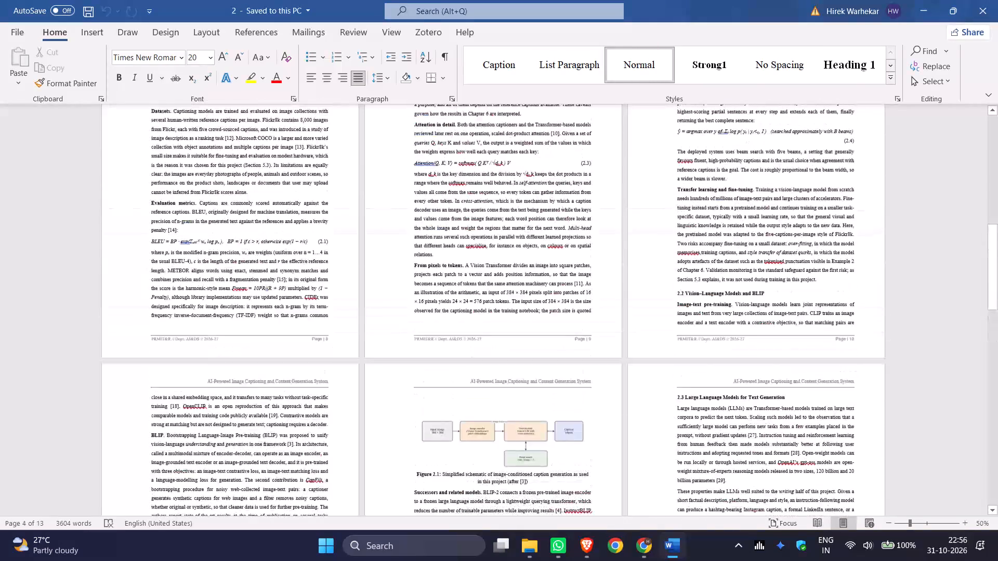
scroll(702, 306, "up", 11)
Check the page numbers of document 2 from section 2.2 through 2.7 Summary on the last page, and close the document.
scroll(704, 306, "down", 14)
scroll(706, 307, "down", 7)
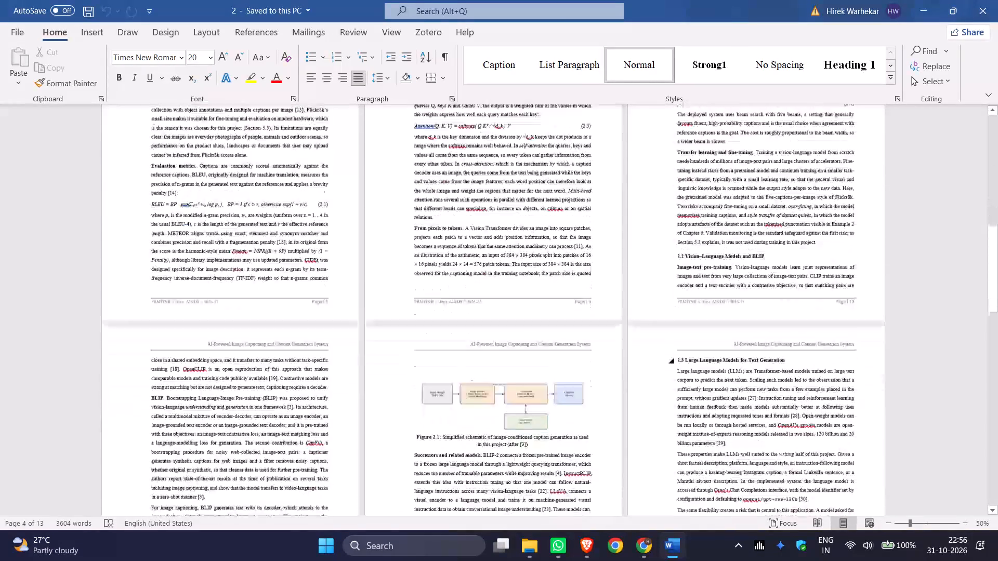
scroll(706, 307, "down", 20)
scroll(706, 307, "down", 10)
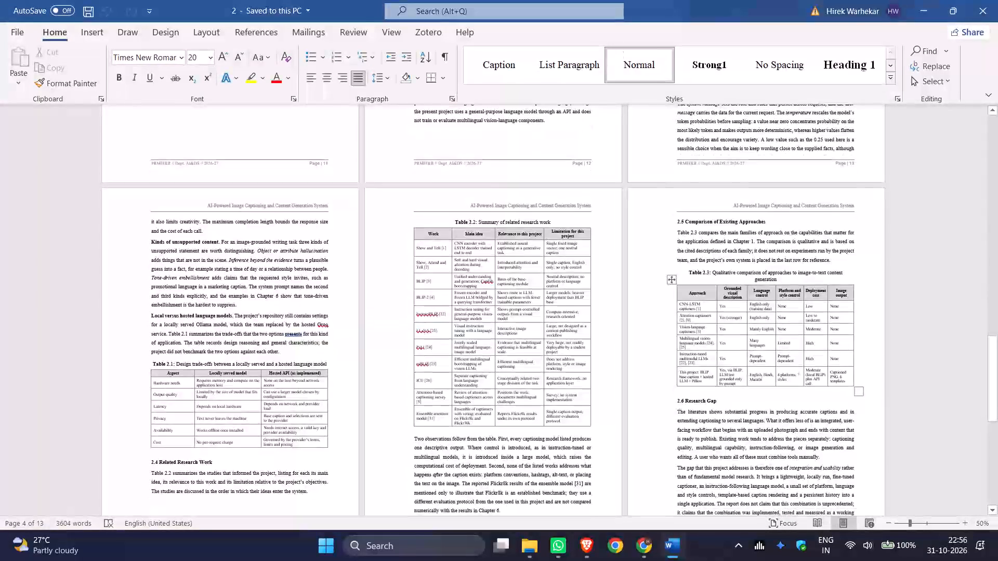
scroll(732, 297, "down", 15)
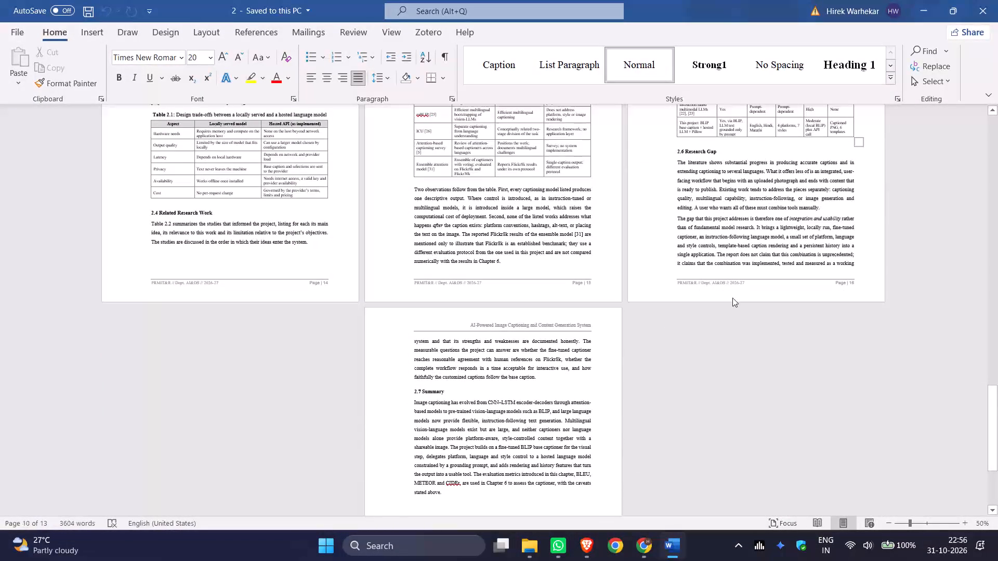
scroll(732, 298, "down", 8)
scroll(741, 268, "down", 16)
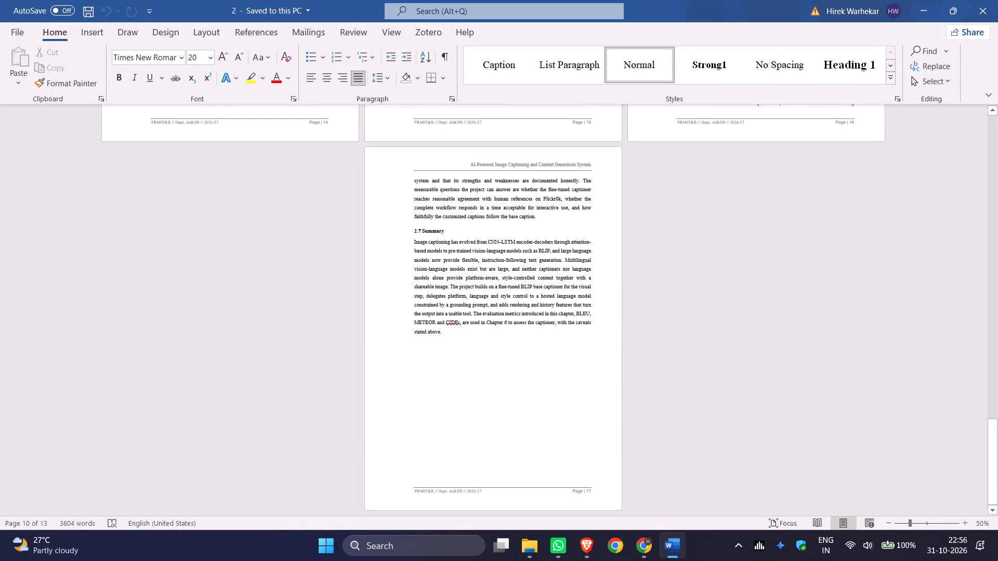
scroll(742, 264, "up", 16)
scroll(746, 261, "up", 17)
left_click(989, 0)
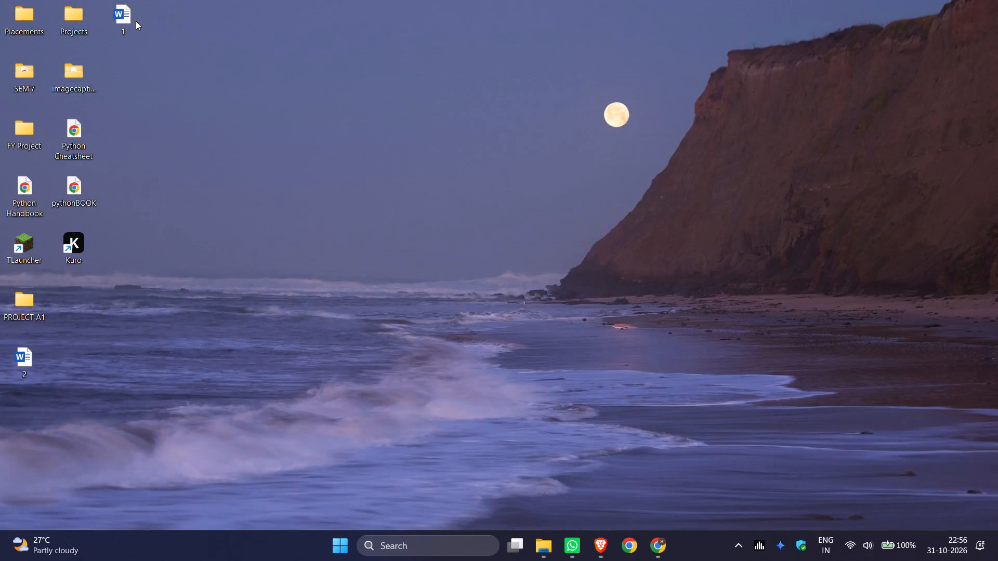
double_click(126, 18)
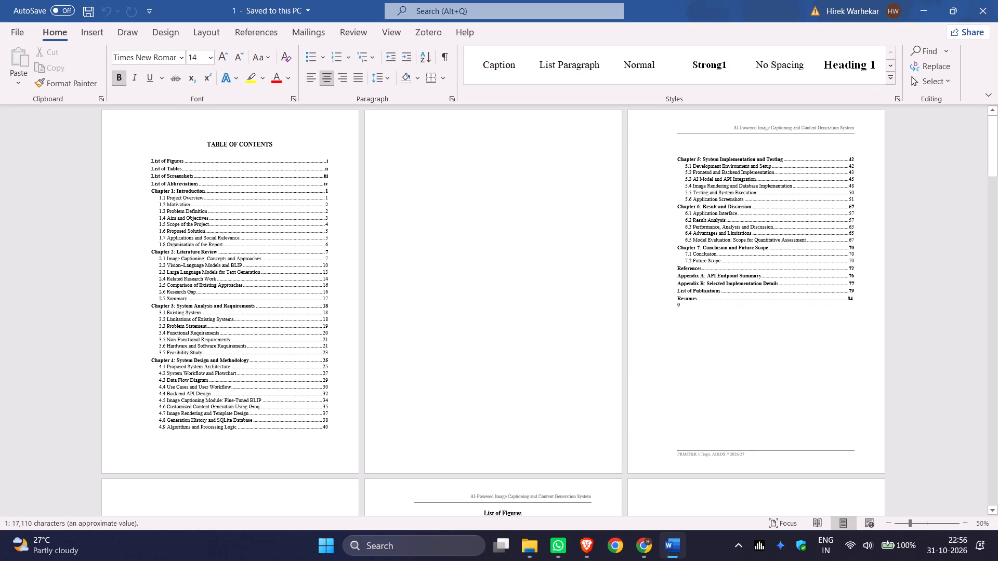
scroll(277, 221, "down", 10)
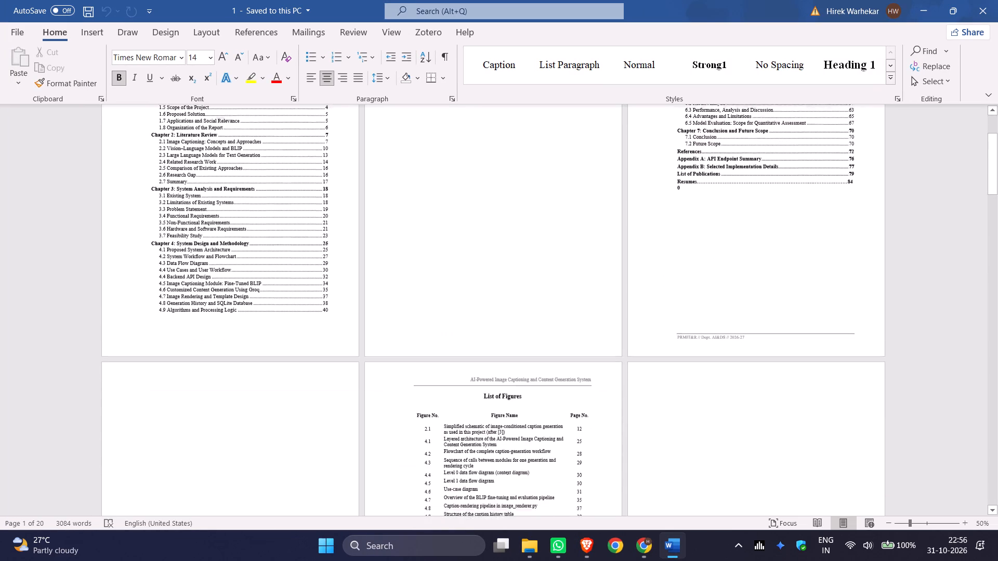
scroll(277, 219, "down", 14)
scroll(279, 218, "down", 14)
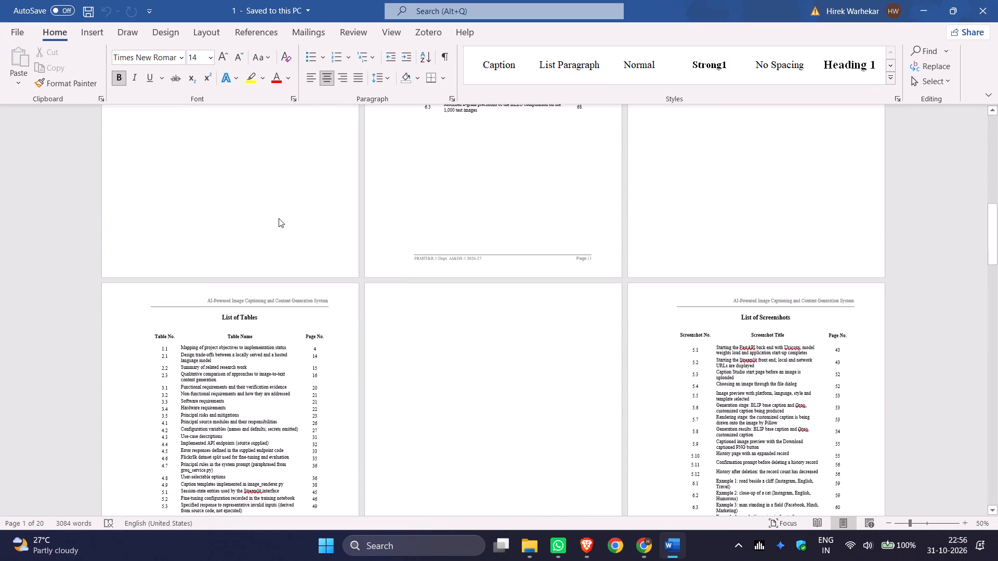
scroll(279, 218, "down", 9)
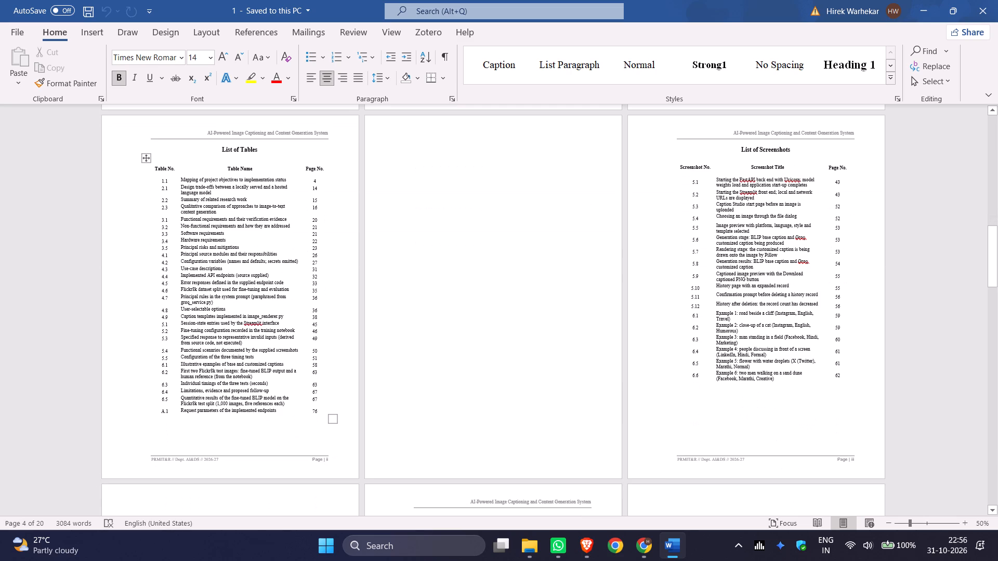
scroll(279, 218, "down", 17)
scroll(279, 219, "down", 7)
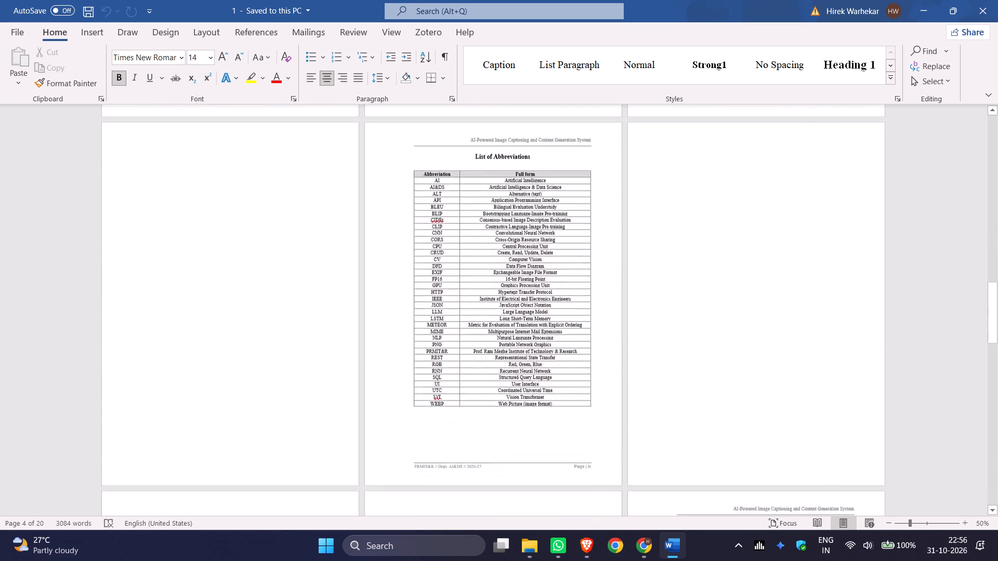
scroll(279, 218, "down", 20)
scroll(279, 218, "down", 2)
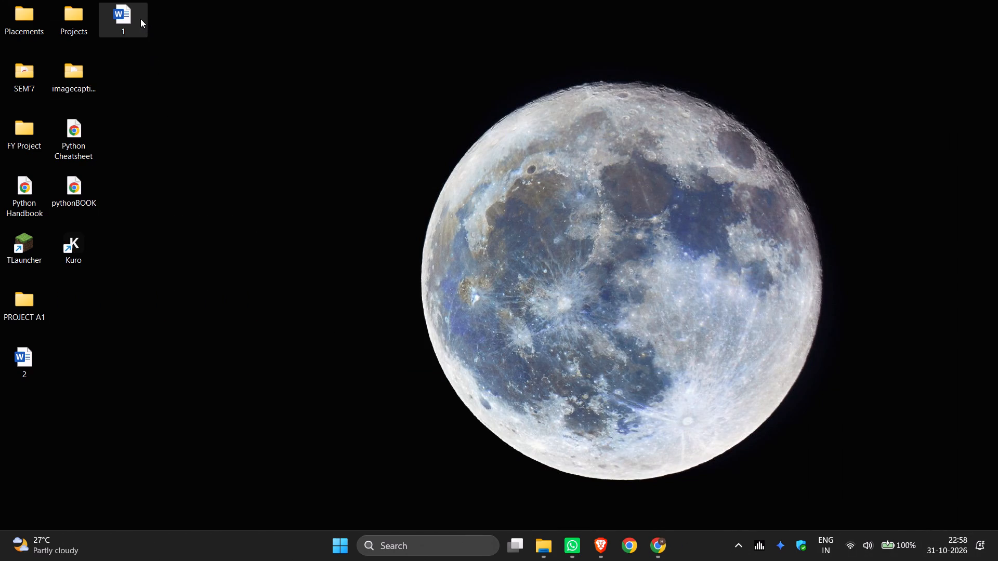
key("Delete")
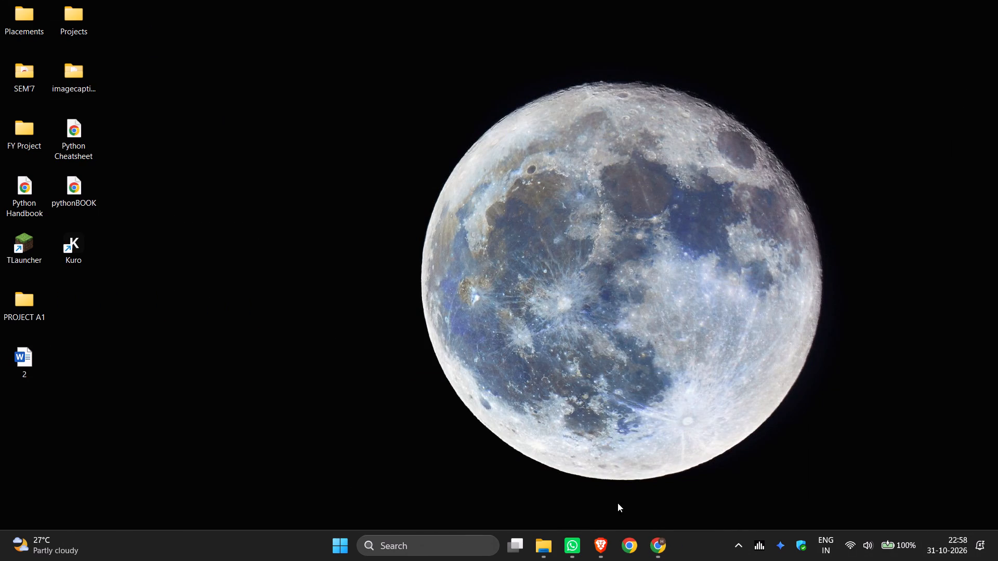
Move the 4d73c047-1_chapter1_fixed document from the Downloads folder to the desktop.
left_click(543, 544)
left_click(596, 460)
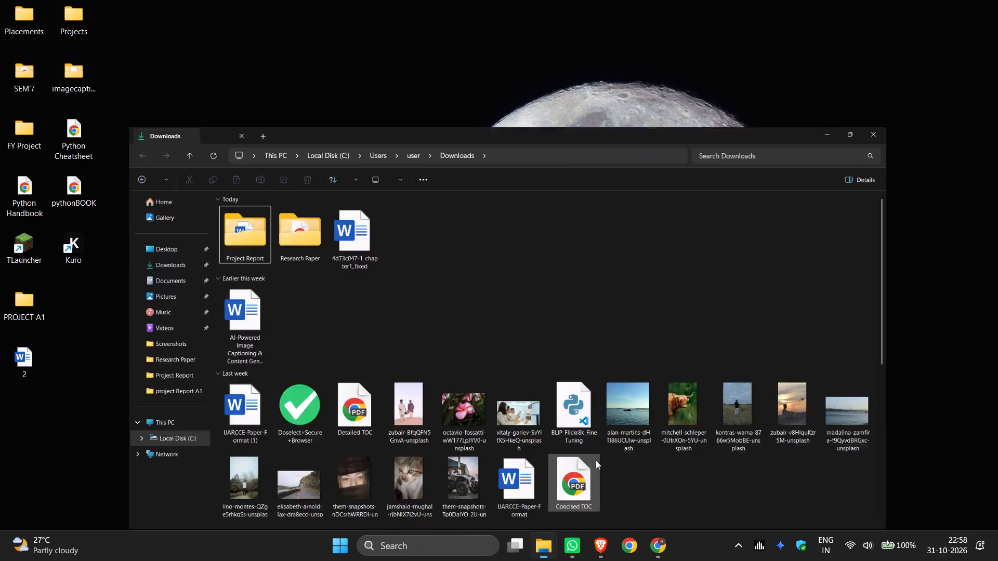
left_click(276, 229)
left_click(298, 157)
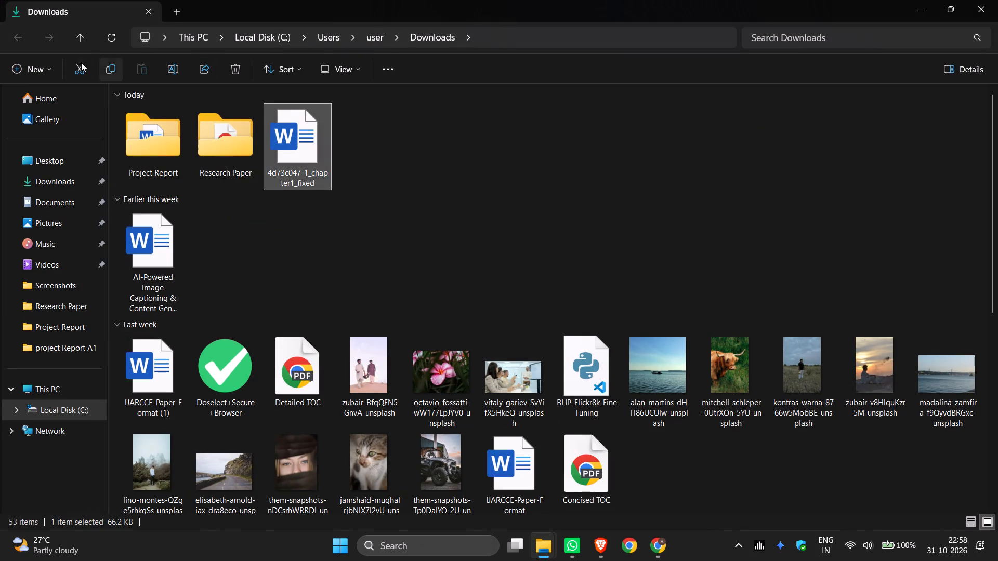
left_click(78, 62)
left_click(997, 0)
left_click(376, 273)
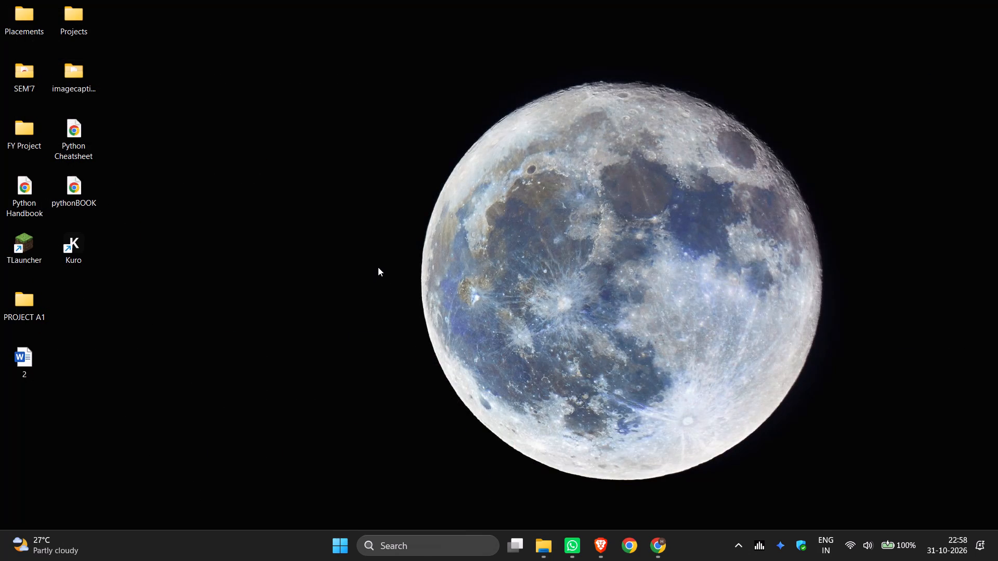
key("ctrl+v")
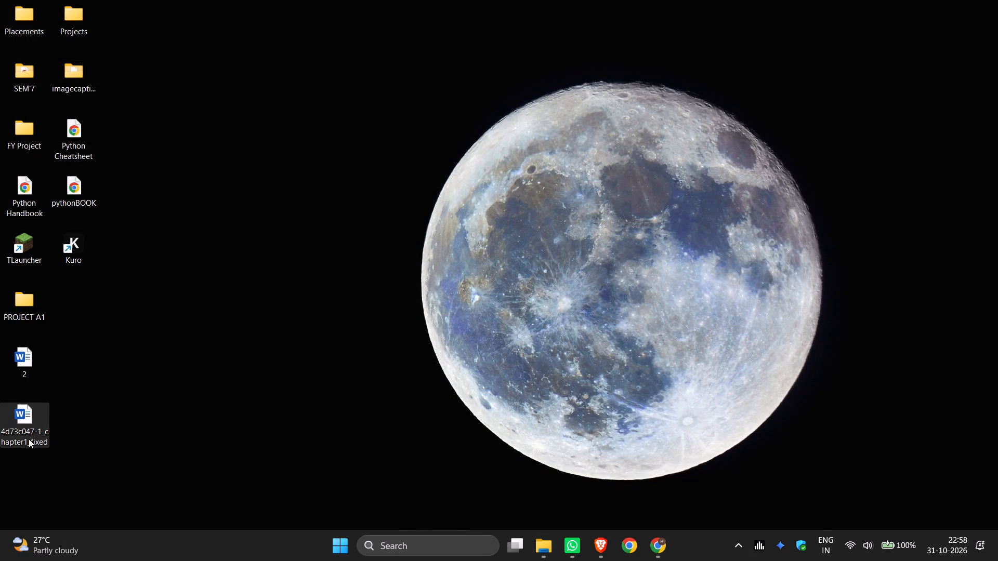
Rename the moved chapter1 fixed document on the desktop as 1.
left_click(27, 437)
key("1")
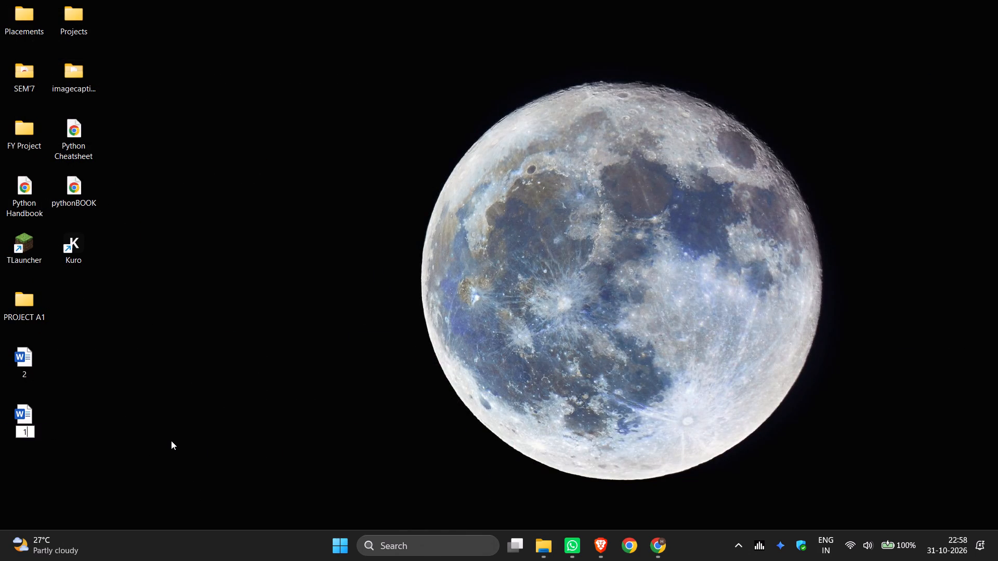
key("Return")
double_click(173, 440)
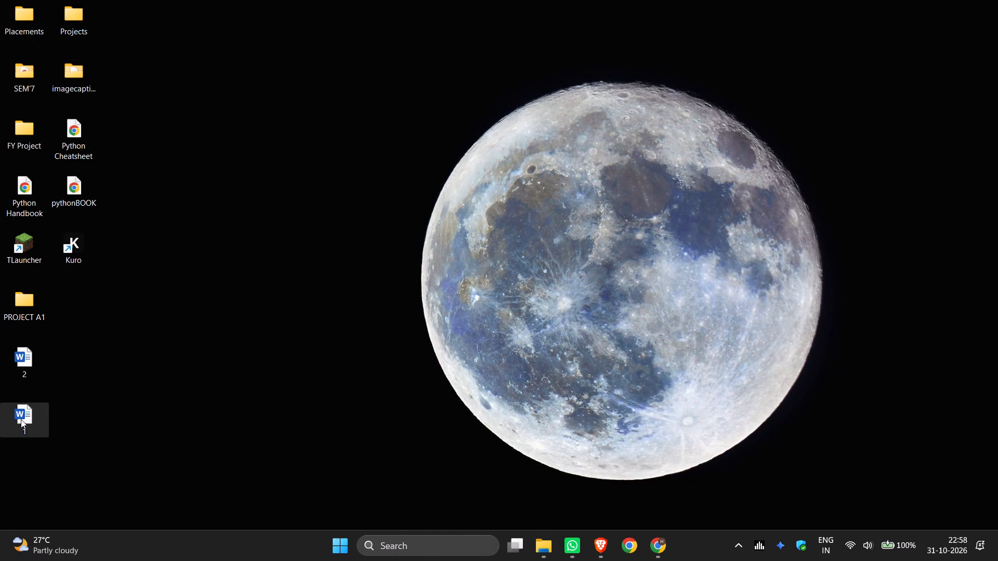
Open desktop document 1 and examine its contents pages, lists, blank pages and footers before Chapter 1.
double_click(21, 419)
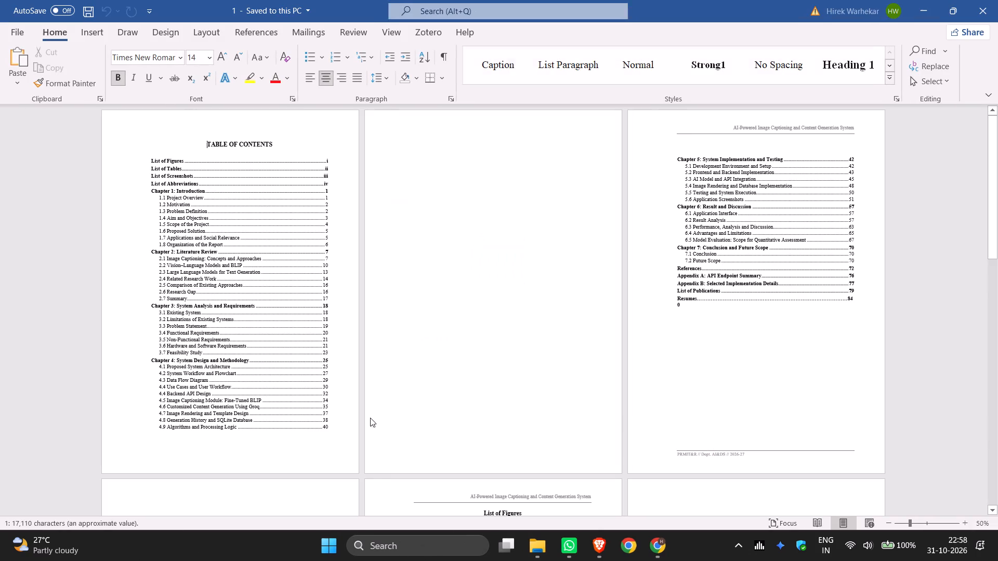
scroll(582, 338, "up", 2)
scroll(582, 338, "down", 6)
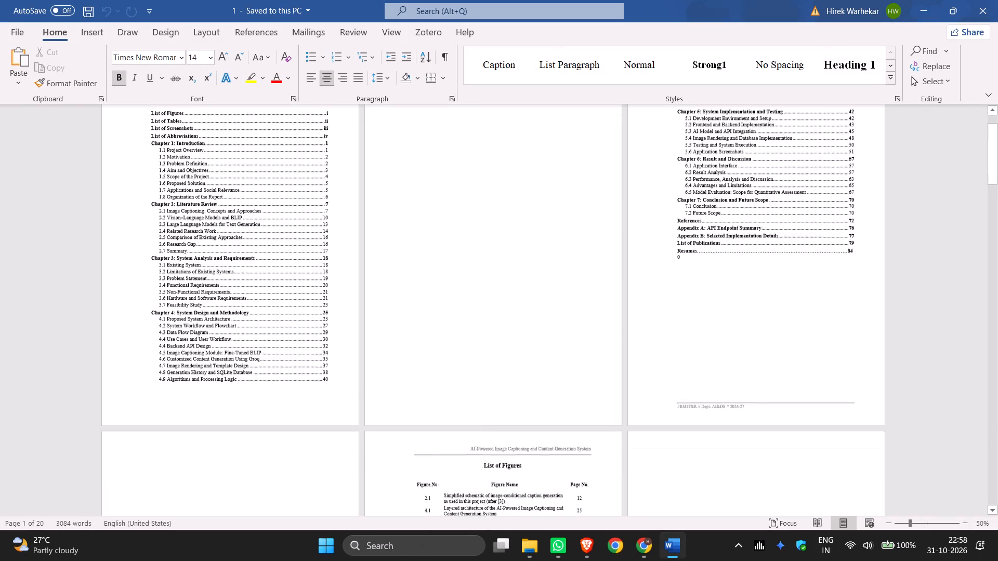
scroll(582, 338, "down", 10)
scroll(583, 337, "down", 1, "ctrl")
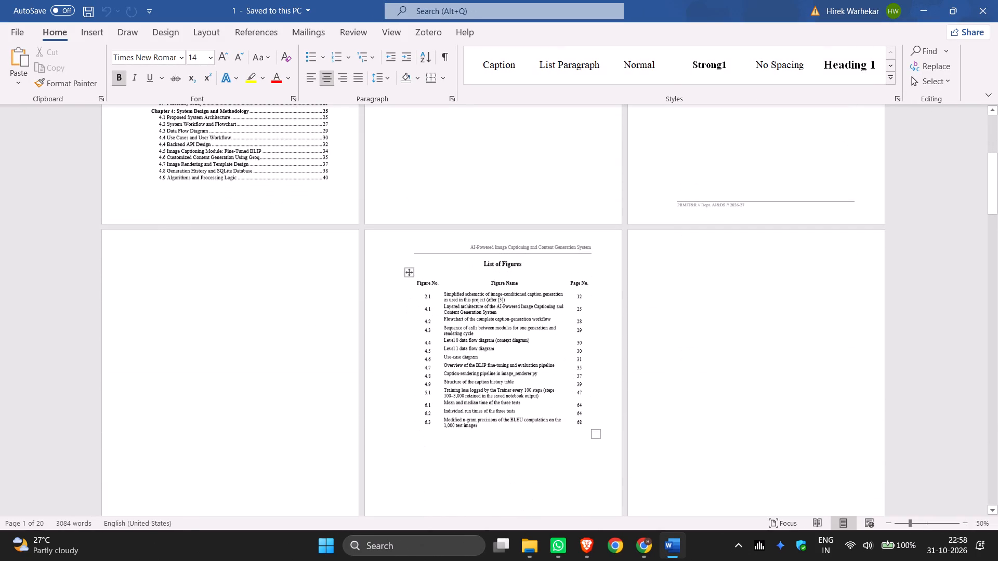
scroll(583, 337, "down", 2, "ctrl")
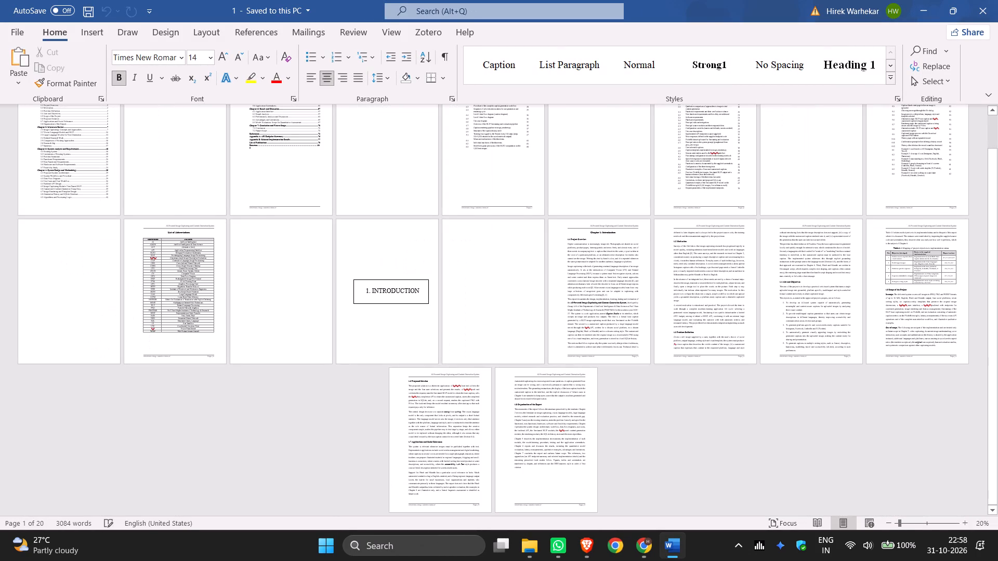
scroll(583, 337, "up", 1, "ctrl")
scroll(583, 337, "up", 4)
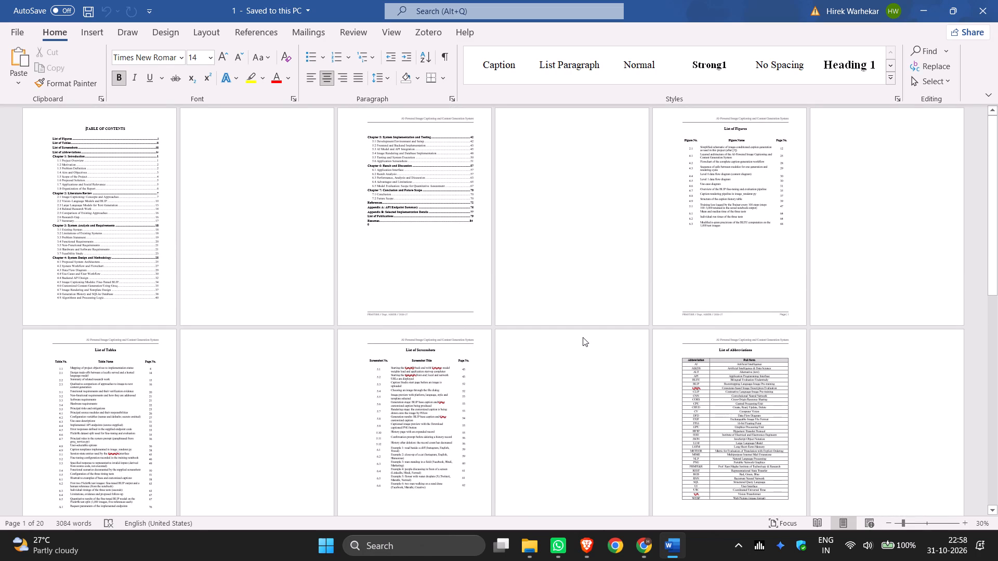
scroll(583, 337, "down", 7)
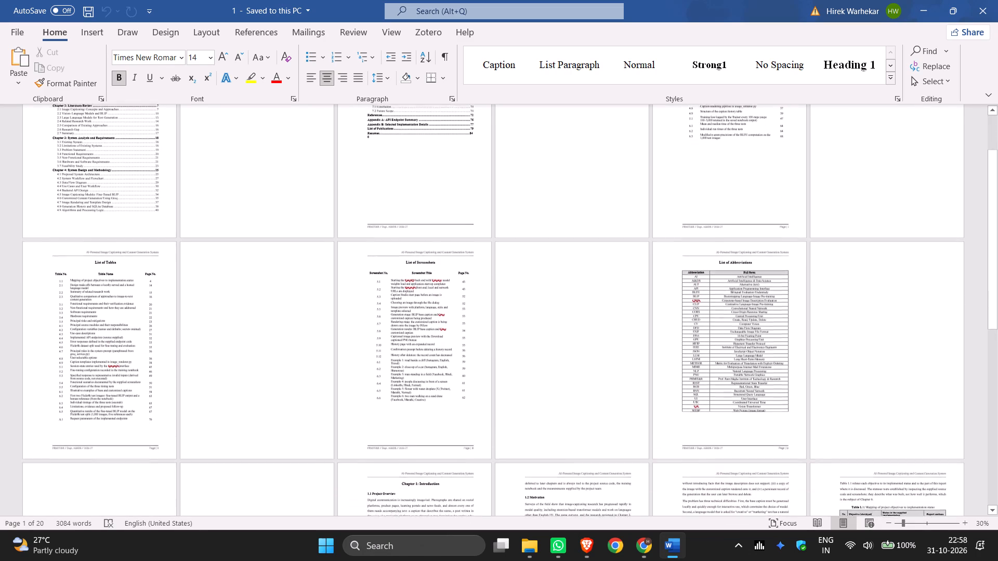
Examine the 1. Introduction divider, the blank page after it and the Chapter 1 pages, and close document 1.
scroll(583, 337, "down", 5)
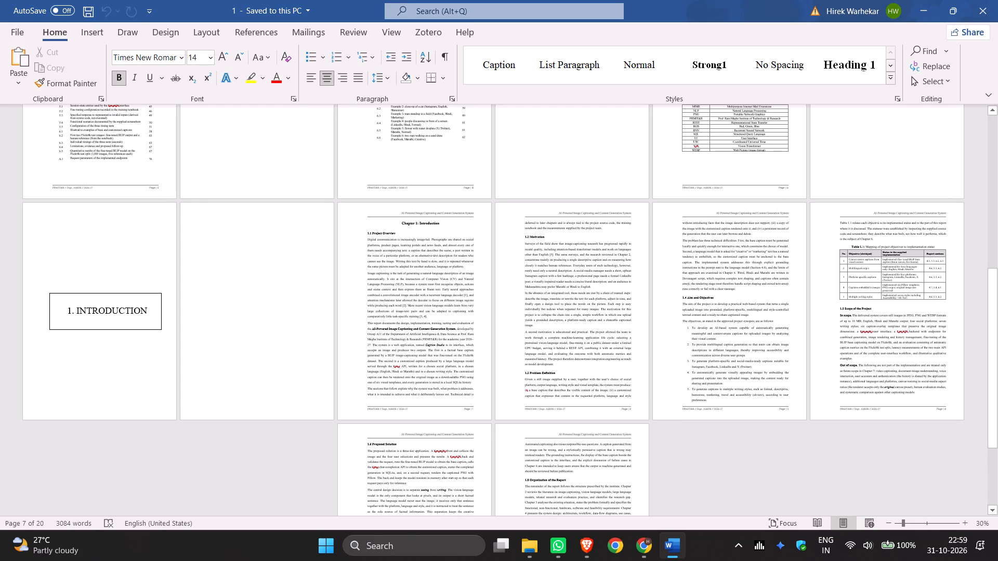
scroll(583, 337, "down", 8)
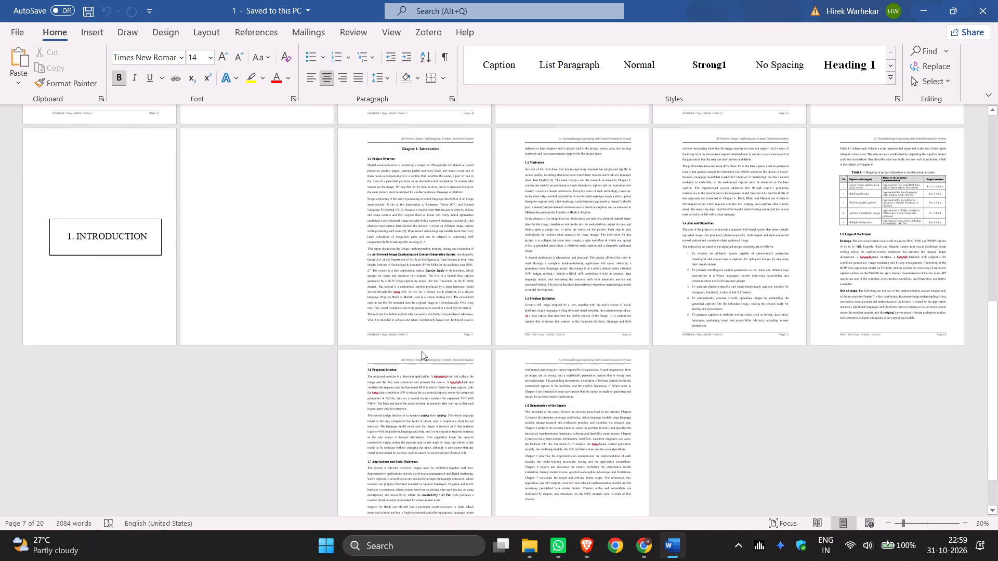
scroll(464, 350, "up", 5, "ctrl")
scroll(641, 351, "down", 4)
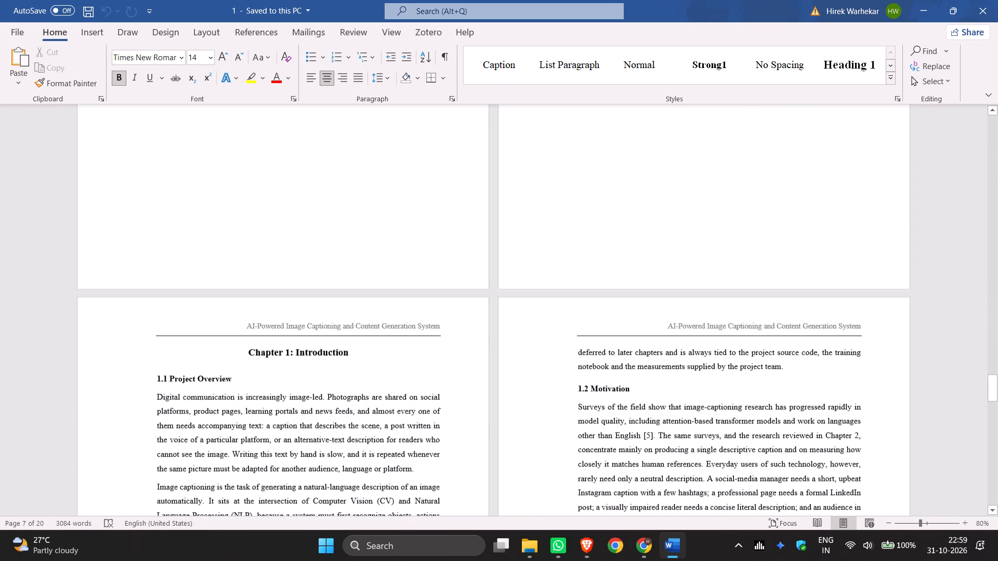
scroll(639, 351, "down", 18)
left_click(997, 0)
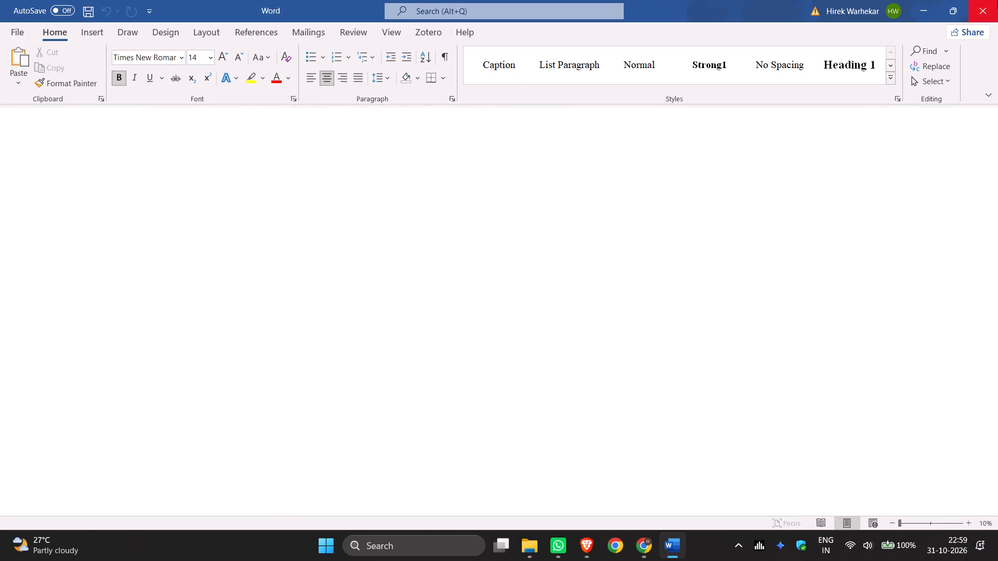
double_click(214, 316)
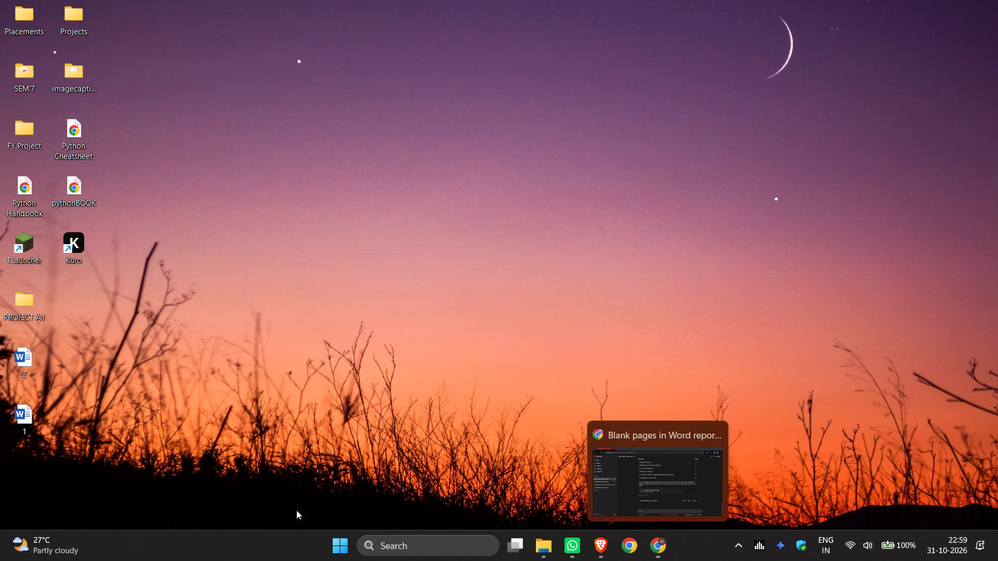
Copy the Final PJ Word document from the Project Report folder in Downloads to the desktop.
left_click(541, 545)
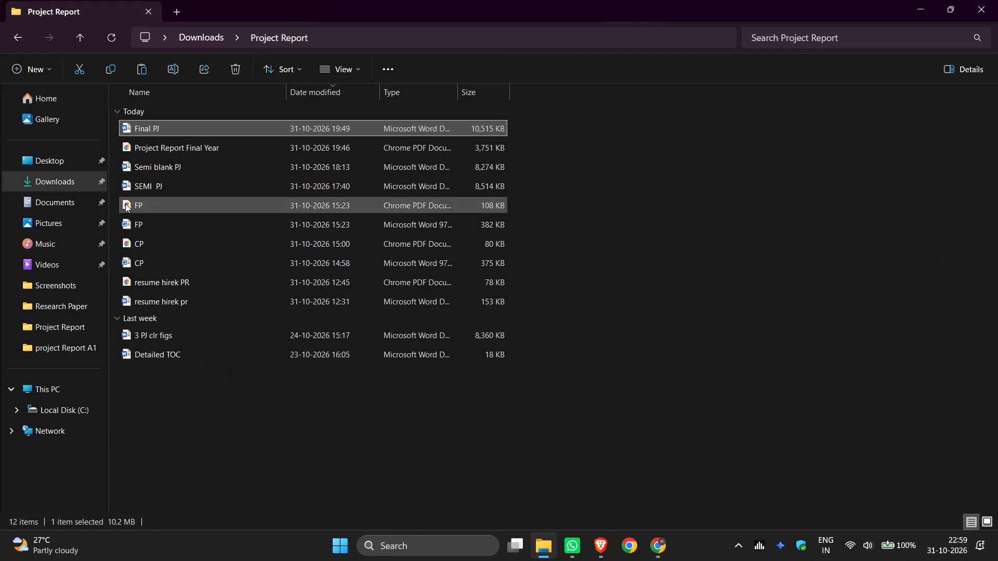
left_click(182, 127)
key("ctrl+c")
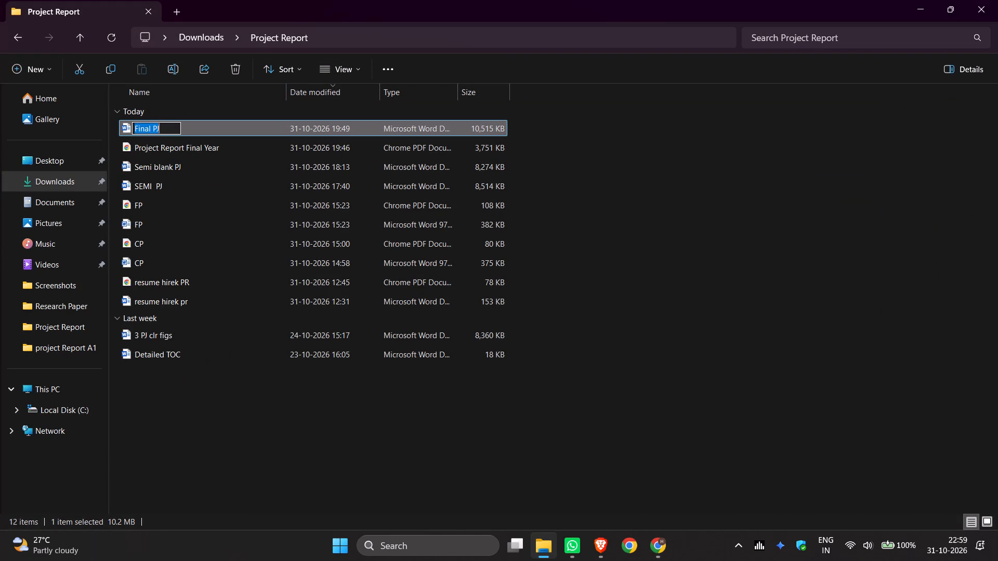
double_click(823, 250)
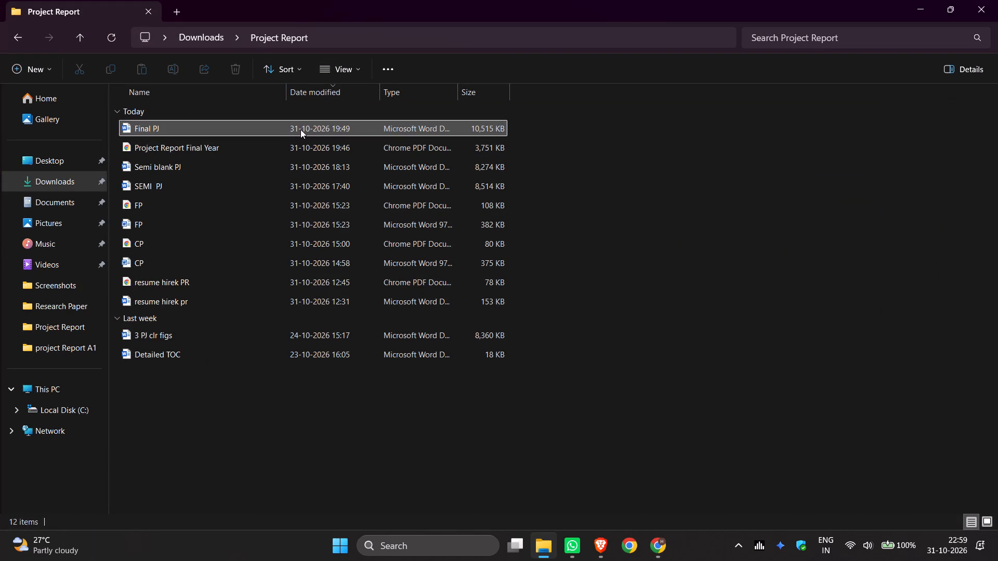
left_click(300, 129)
key("ctrl+c")
left_click(997, 0)
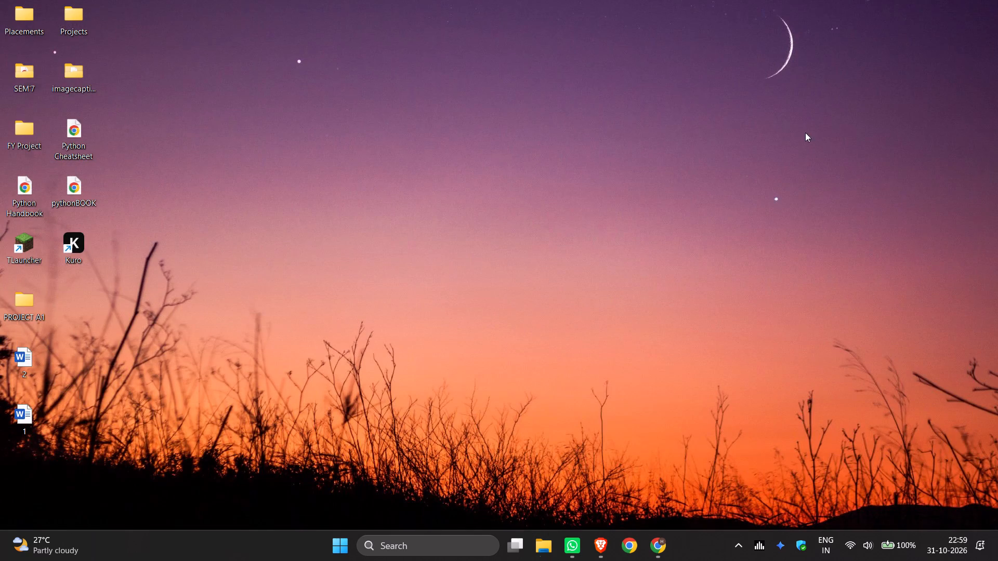
left_click(599, 295)
key("ctrl+v")
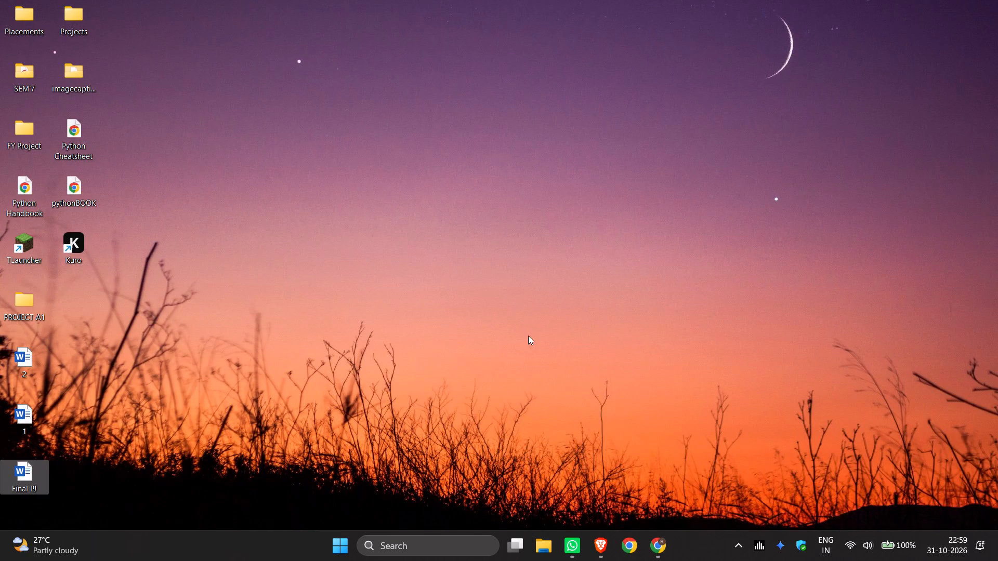
Rename the desktop copy of Final PJ as 3.
left_click(35, 489)
key("3")
key("Return")
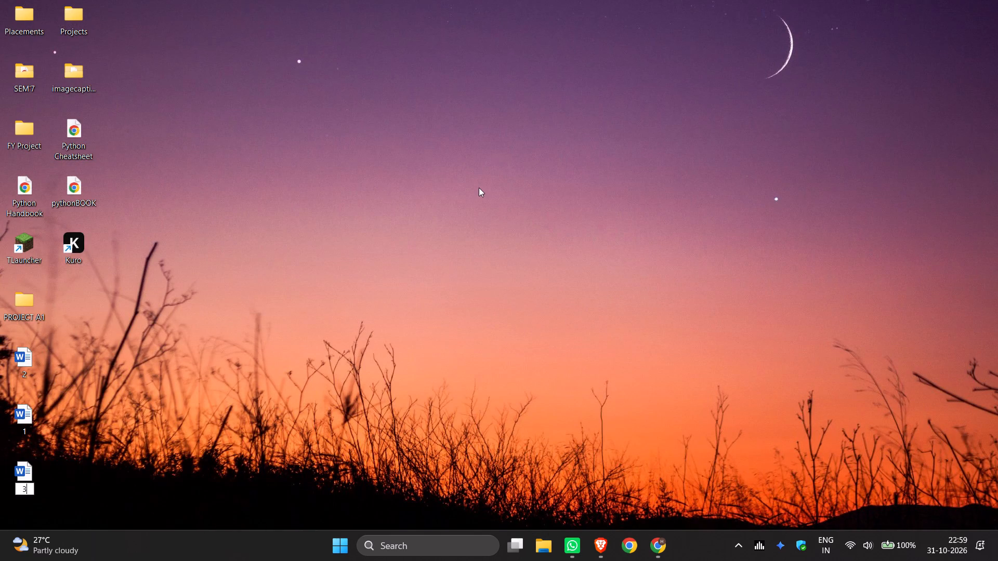
Open desktop document 3 in Word and enable editing.
double_click(37, 464)
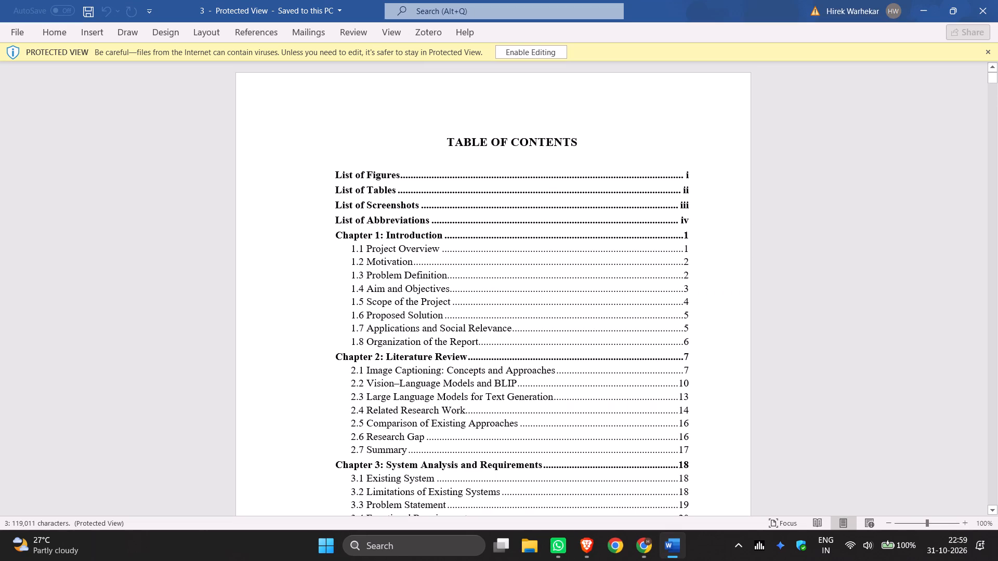
left_click(541, 51)
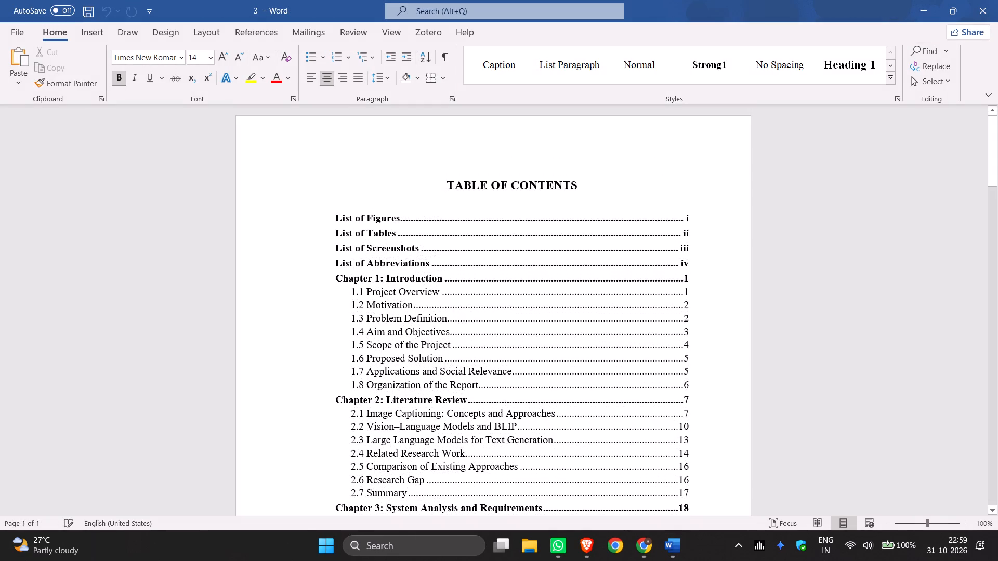
Examine document 3's page layout in a multi-page overview, from the contents and lists through the Introduction and Literature Review dividers.
scroll(667, 221, "down", 6, "ctrl")
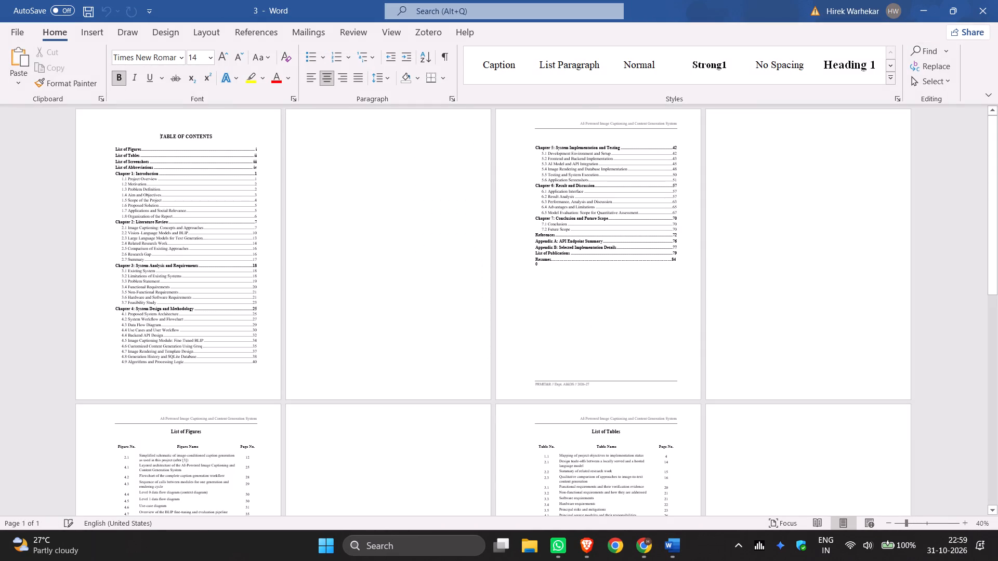
scroll(670, 218, "down", 9, "ctrl")
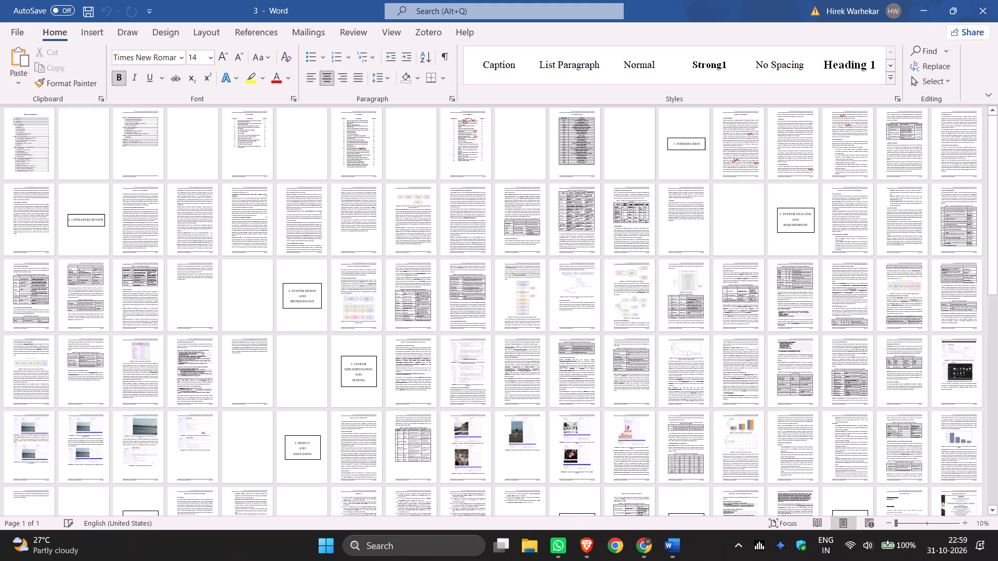
scroll(692, 222, "up", 2, "ctrl")
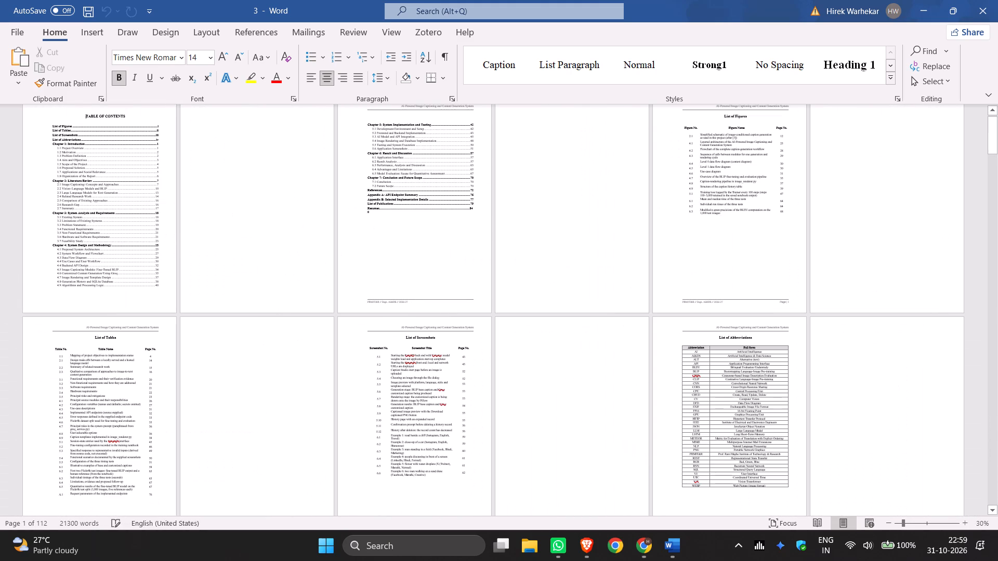
scroll(692, 222, "down", 1, "ctrl")
scroll(692, 222, "down", 3)
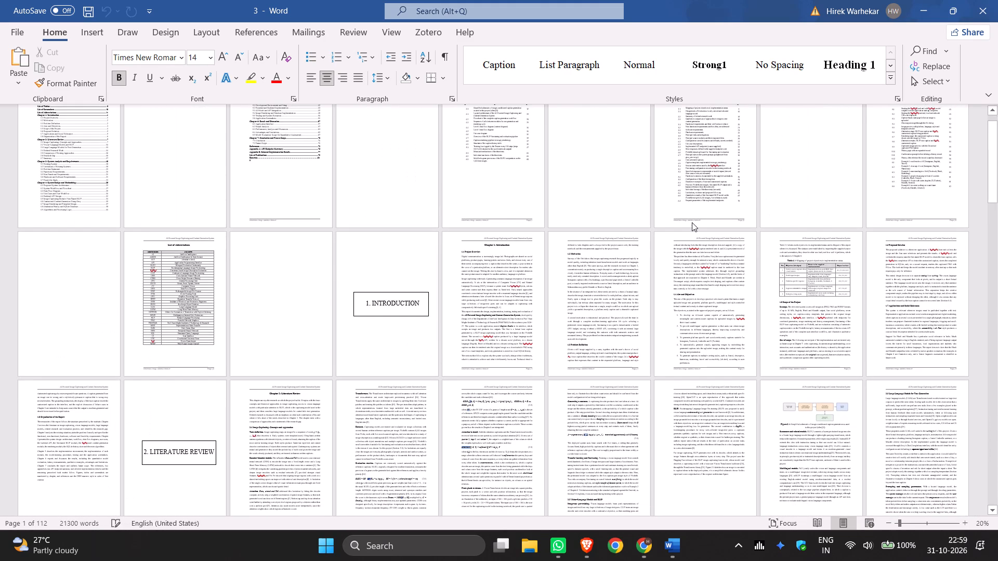
scroll(692, 222, "down", 2)
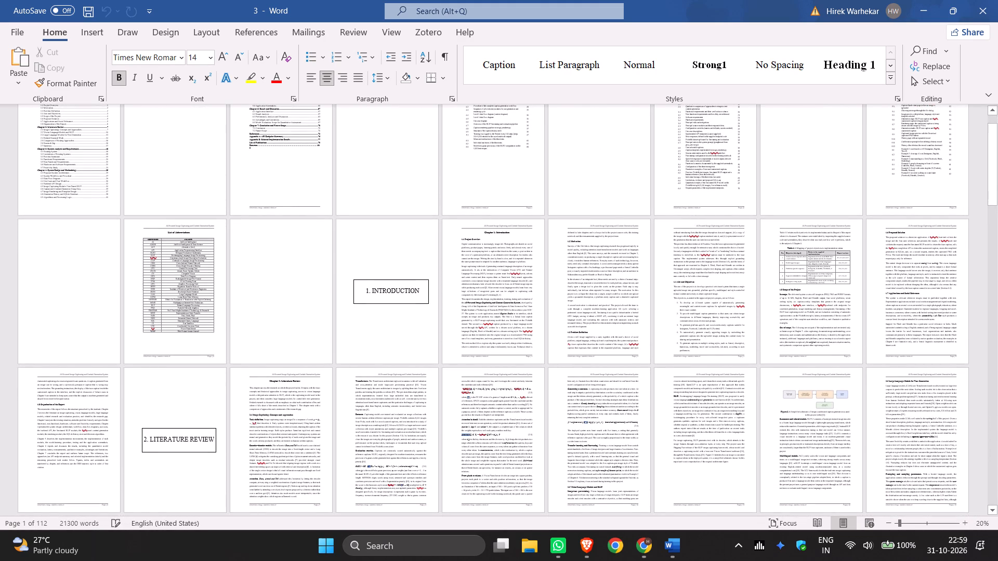
scroll(522, 293, "down", 1)
scroll(526, 292, "up", 6)
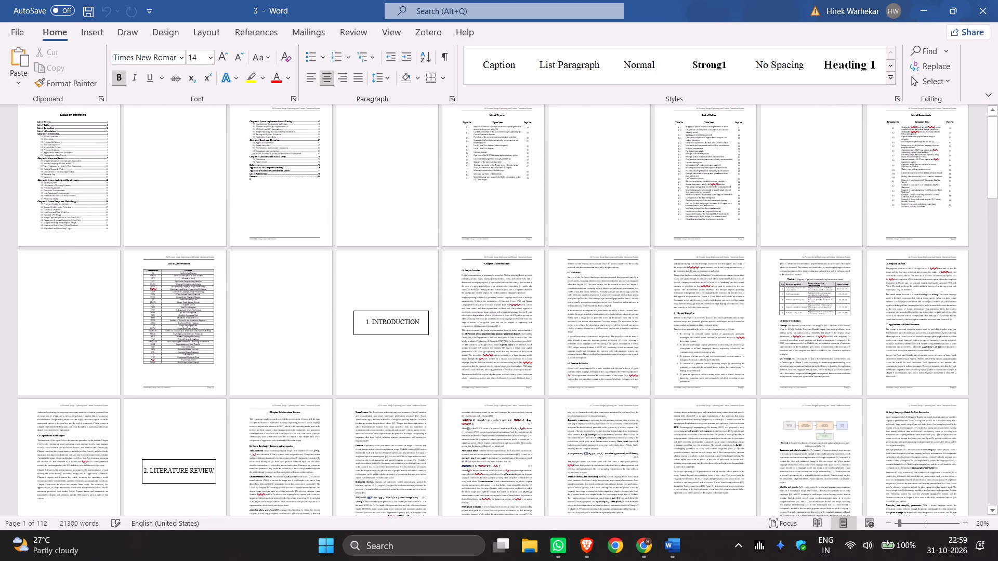
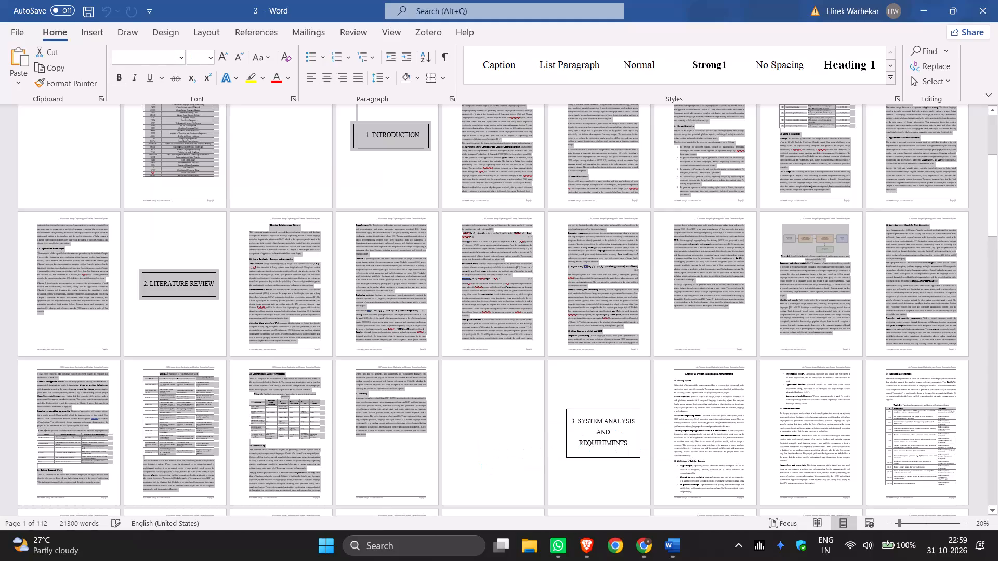
Delete all content from the Chapter 4 System Design and Methodology heading through the Resumes page at the end of document 3.
scroll(495, 331, "up", 15)
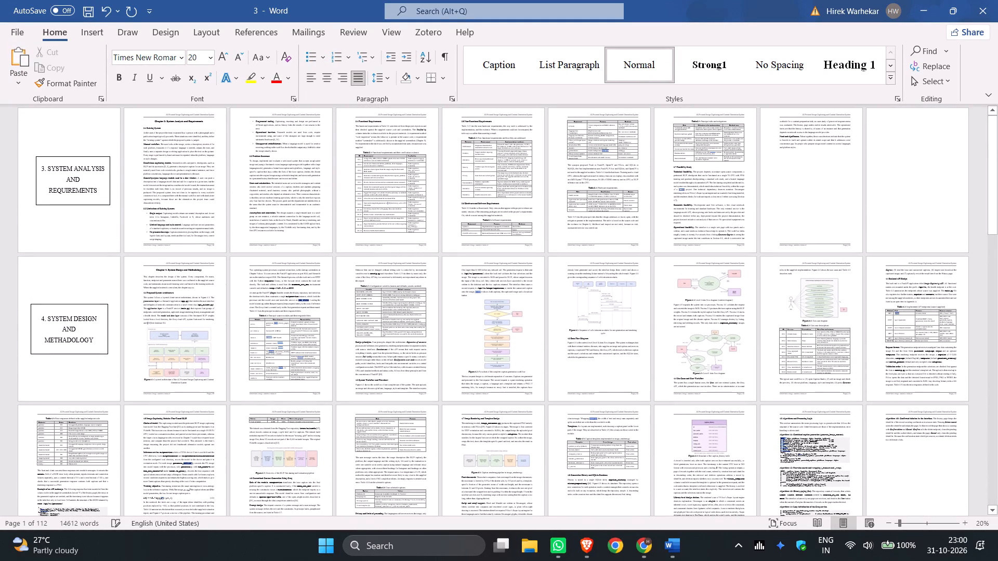
scroll(499, 328, "up", 3)
left_click_drag(41, 313, 111, 346)
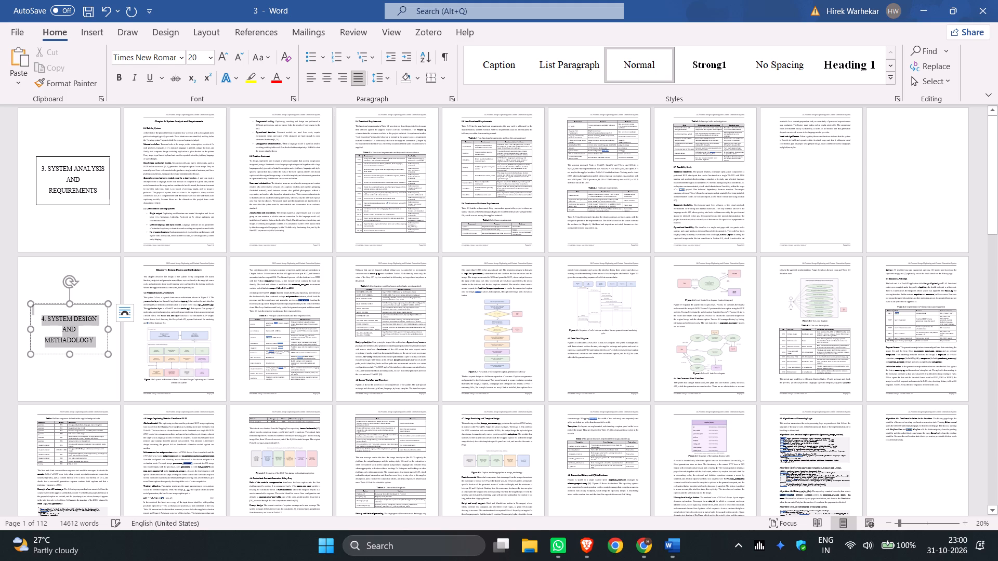
left_click_drag(111, 346, 478, 381)
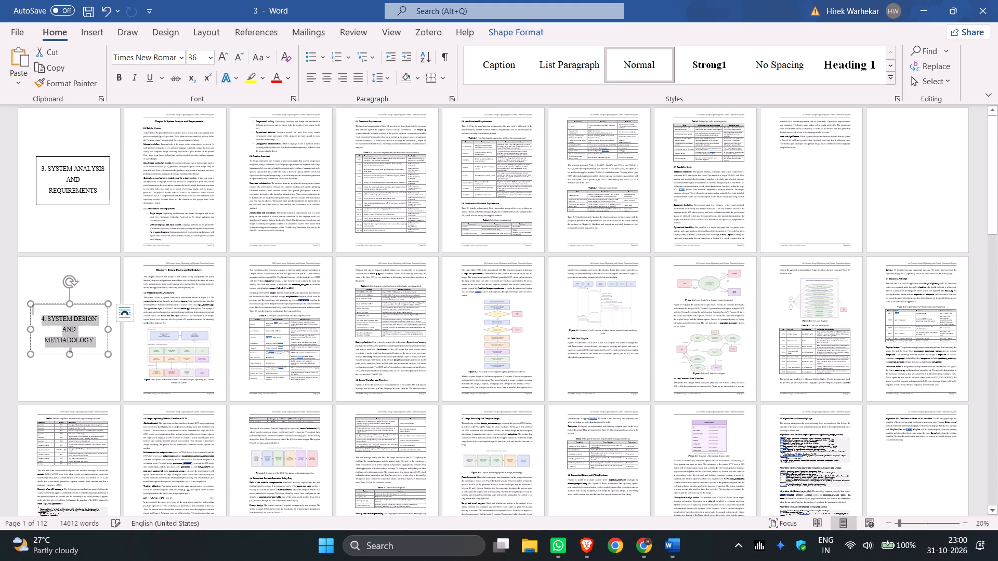
left_click(58, 318)
left_click(64, 317)
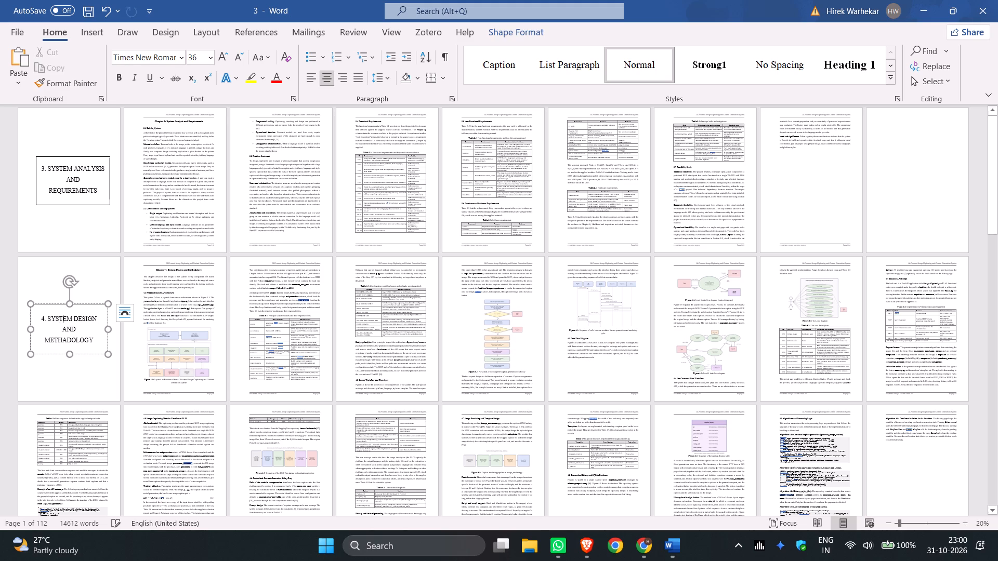
left_click_drag(155, 266, 160, 274)
left_click(160, 274)
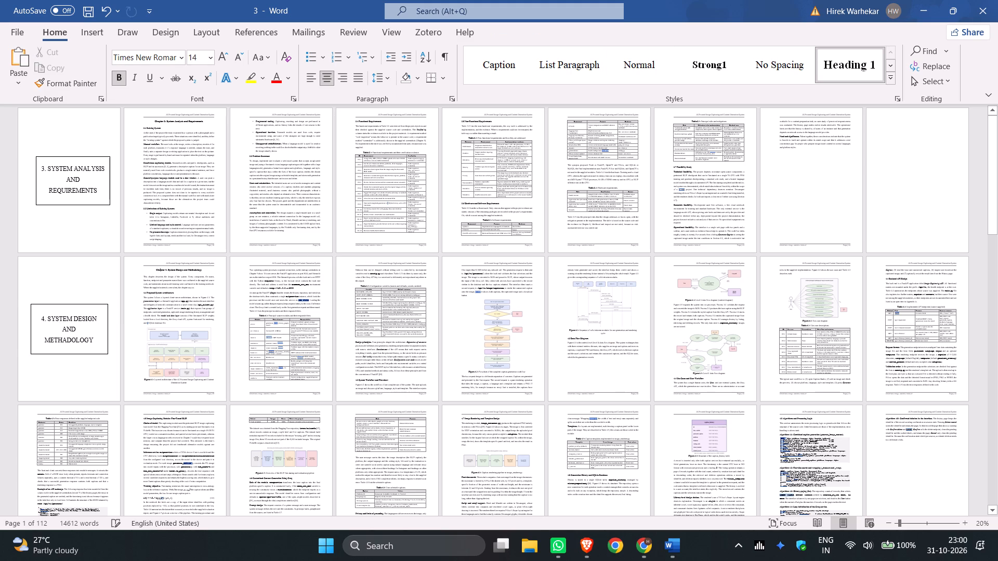
left_click_drag(155, 271, 874, 453)
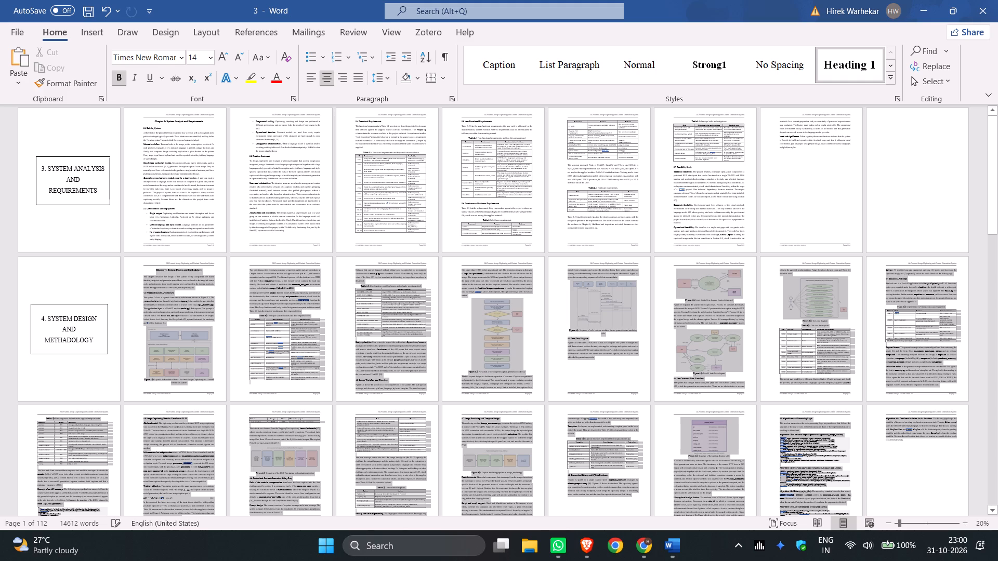
left_click_drag(874, 453, 905, 453)
left_click_drag(905, 453, 961, 527)
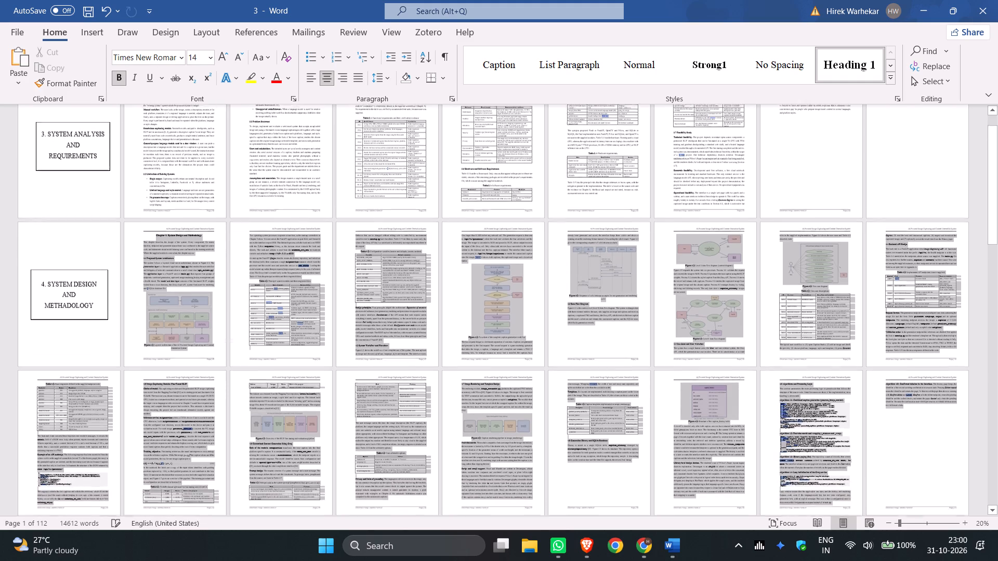
left_click_drag(961, 527, 973, 560)
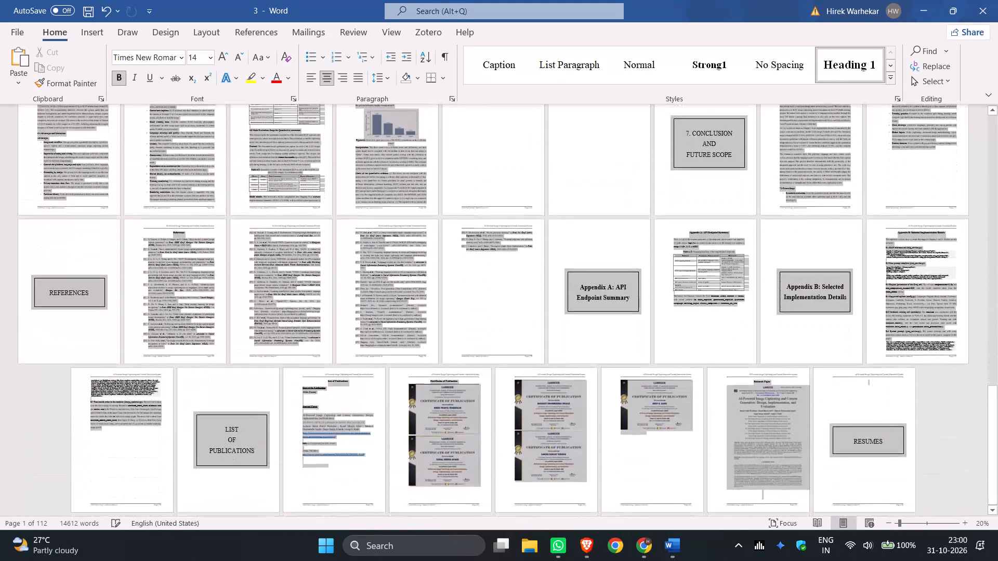
left_click_drag(973, 560, 972, 555)
key("BackSpace")
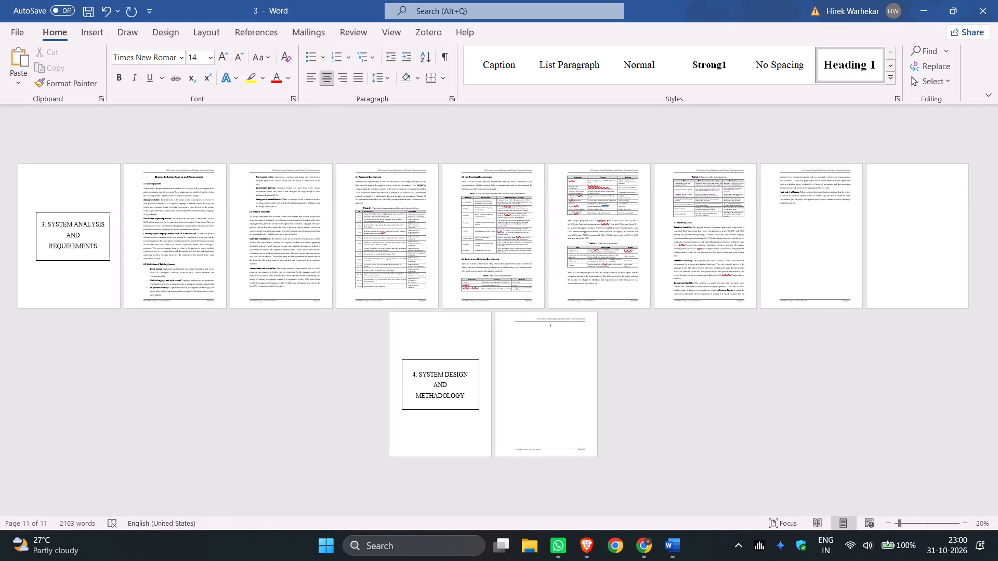
Delete the Chapter 4 System Design divider together with the blank page before it.
left_click_drag(879, 180, 539, 420)
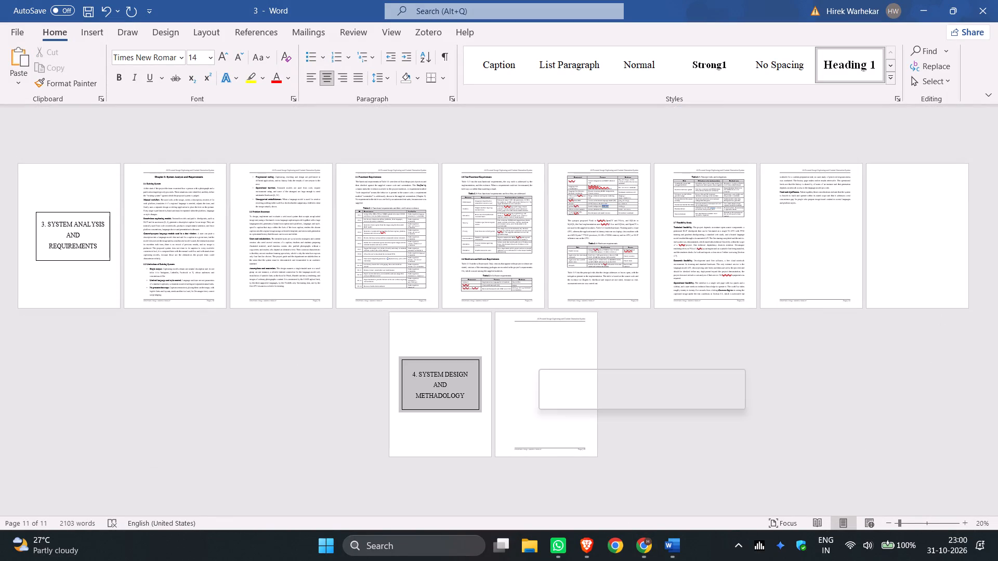
key("BackSpace")
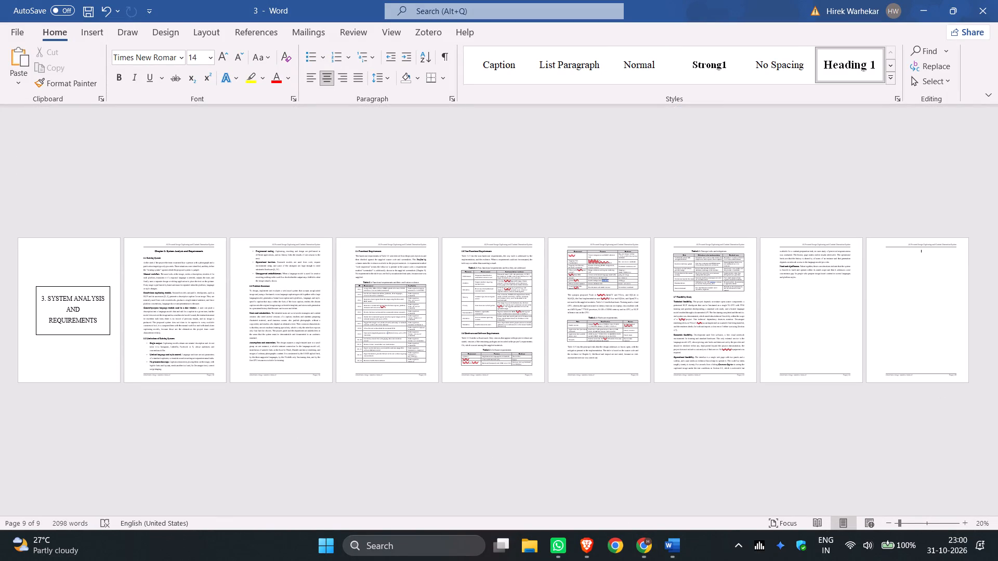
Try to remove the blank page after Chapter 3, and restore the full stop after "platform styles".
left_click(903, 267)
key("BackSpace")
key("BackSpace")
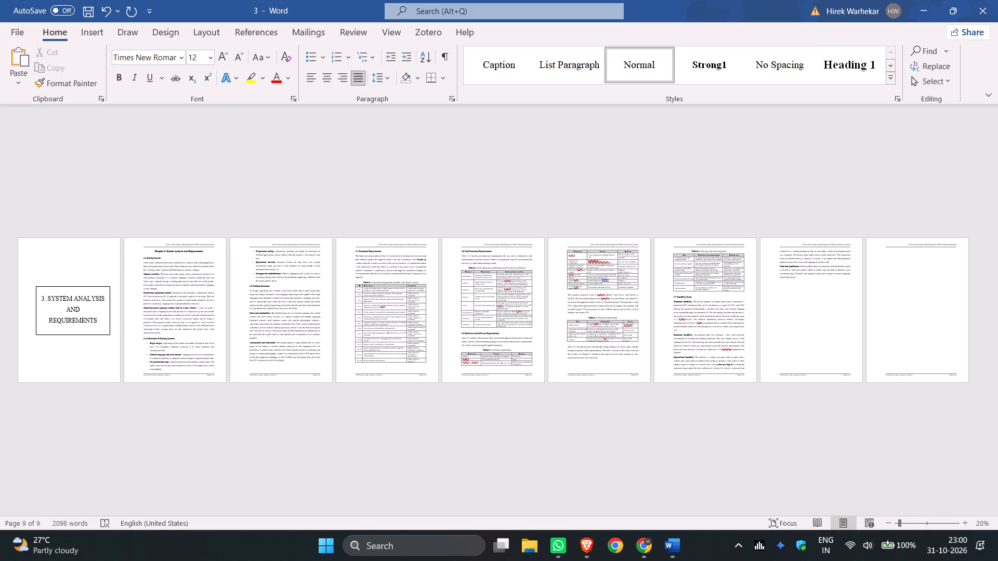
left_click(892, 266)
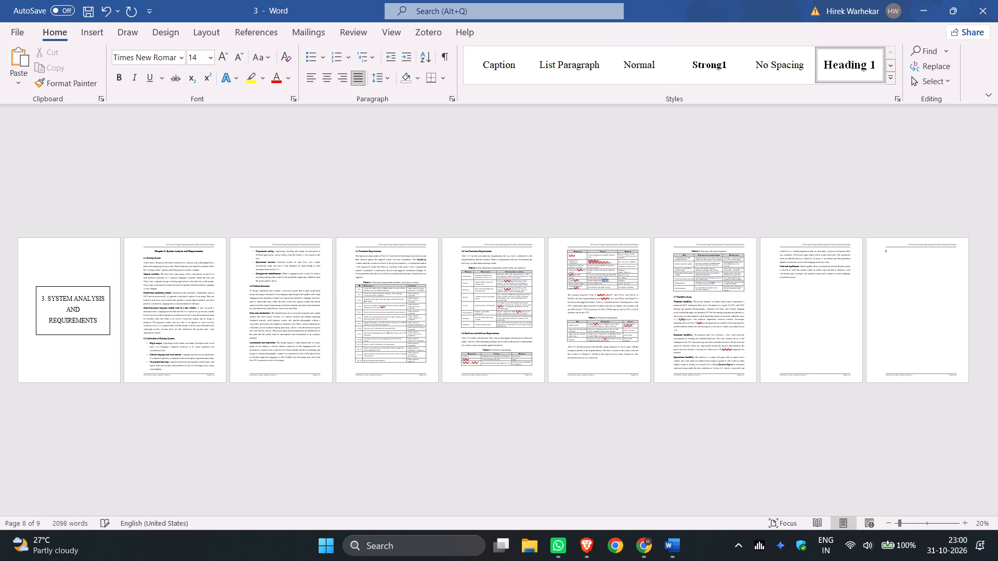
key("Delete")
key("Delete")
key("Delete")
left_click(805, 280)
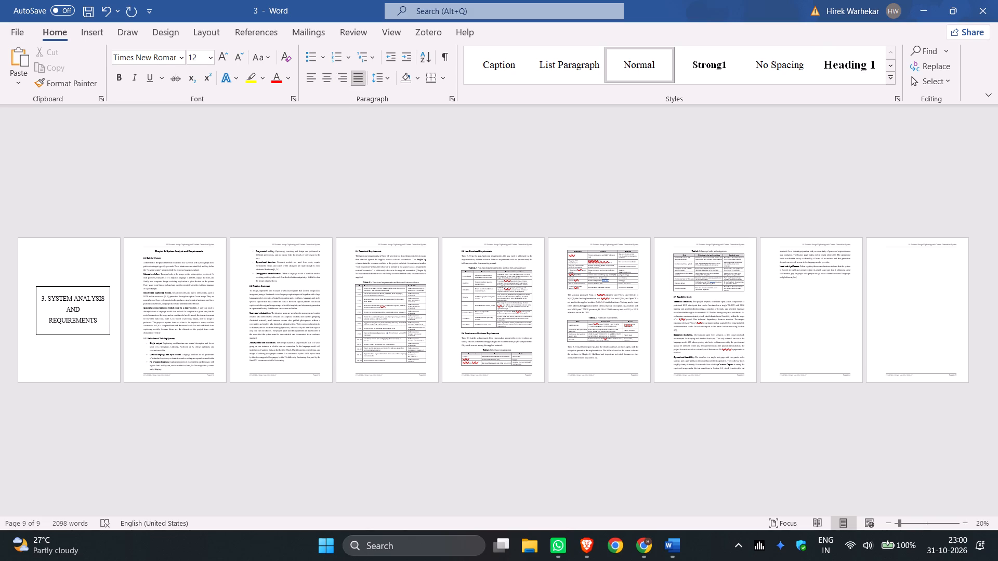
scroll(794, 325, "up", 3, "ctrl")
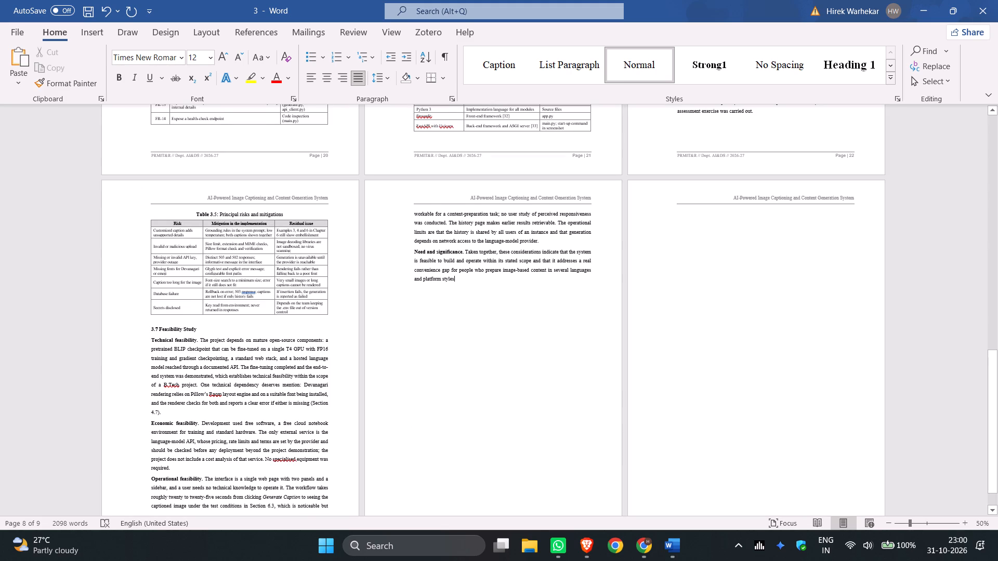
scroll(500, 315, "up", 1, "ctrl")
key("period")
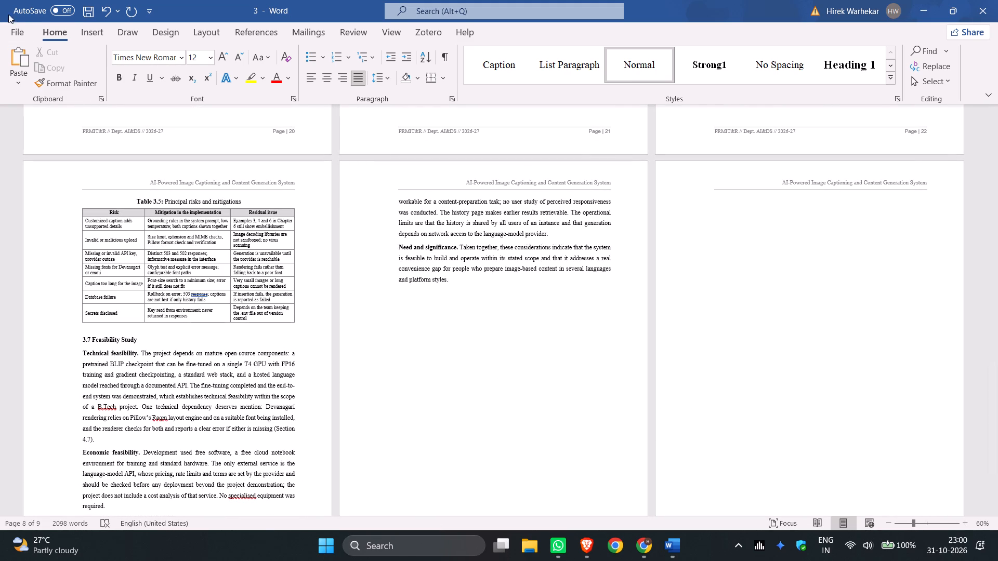
Insert a page break after the "Need and significance" paragraph and delete the trailing breaks, removing the blank page after Chapter 3.
left_click(84, 29)
left_click(35, 78)
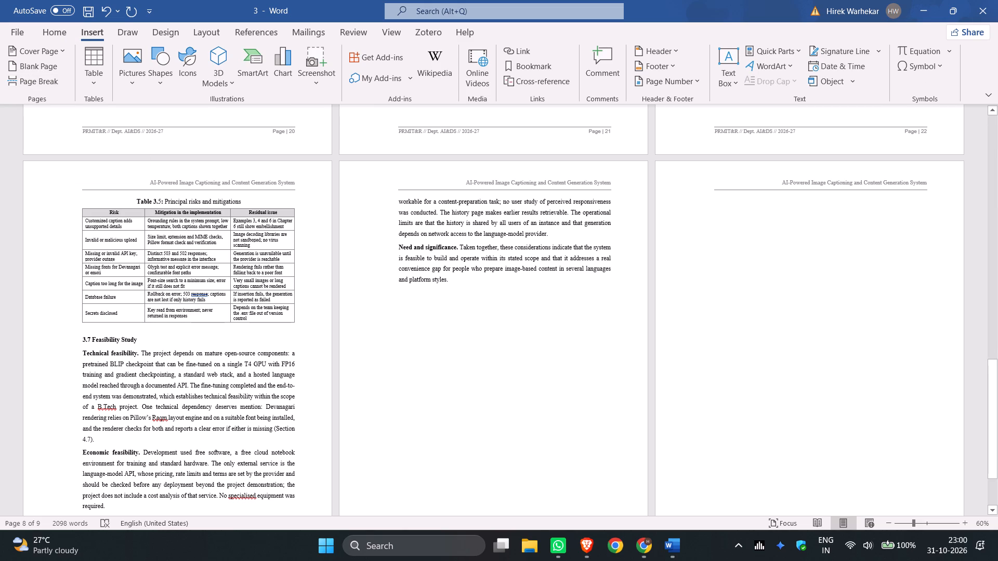
key("Delete")
key("Delete")
key("Delete")
key("BackSpace")
left_click(615, 288)
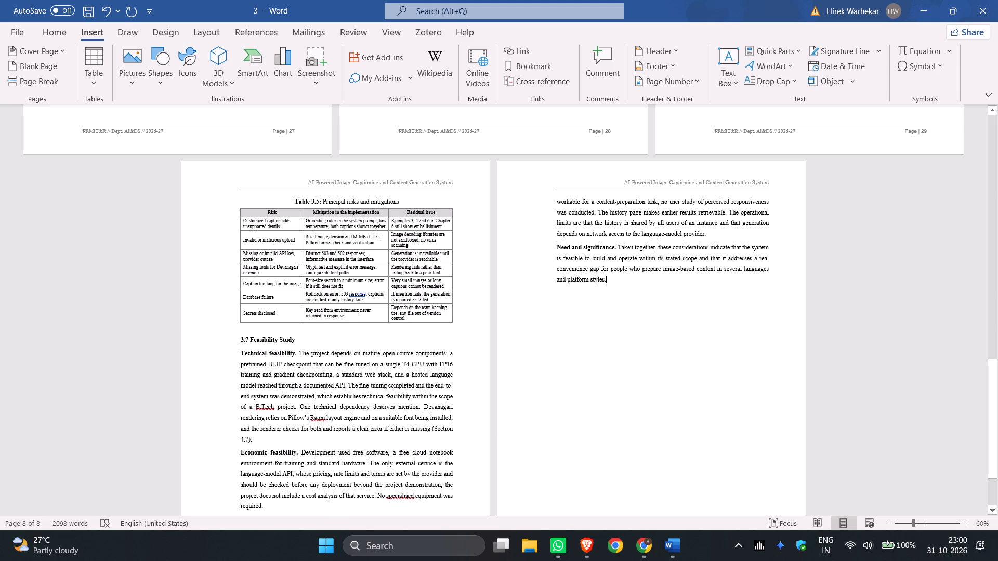
Review the trimmed Chapter 3 document from its last page back to the title page and through the requirements tables.
scroll(632, 345, "down", 7)
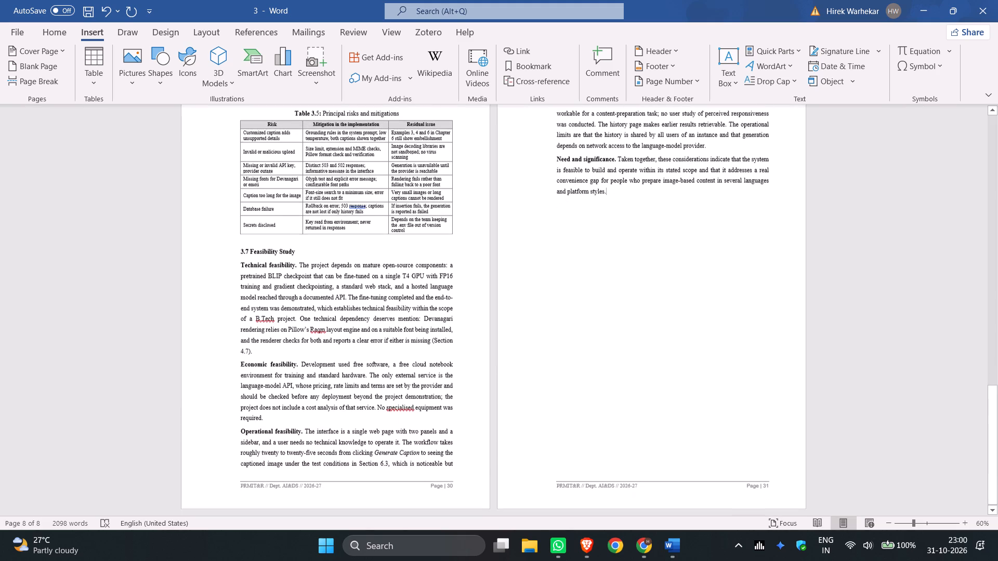
scroll(632, 343, "up", 17)
scroll(632, 338, "up", 18)
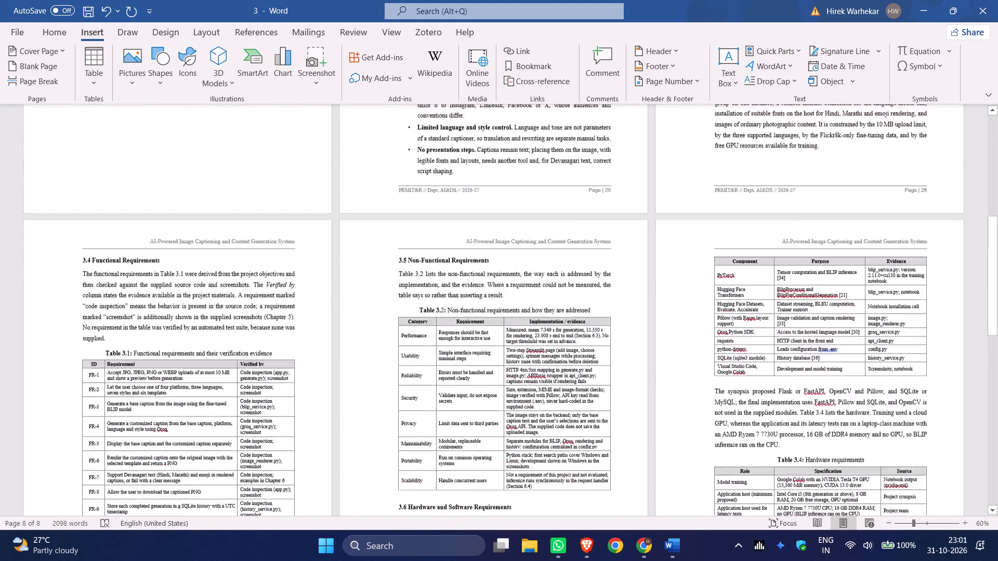
scroll(631, 336, "up", 16)
scroll(644, 326, "up", 5)
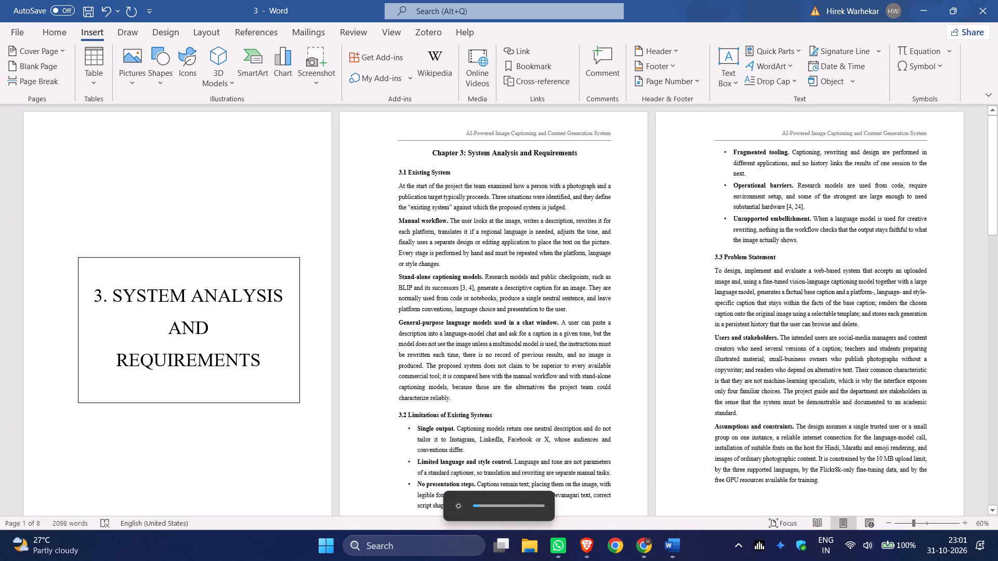
scroll(375, 349, "down", 10)
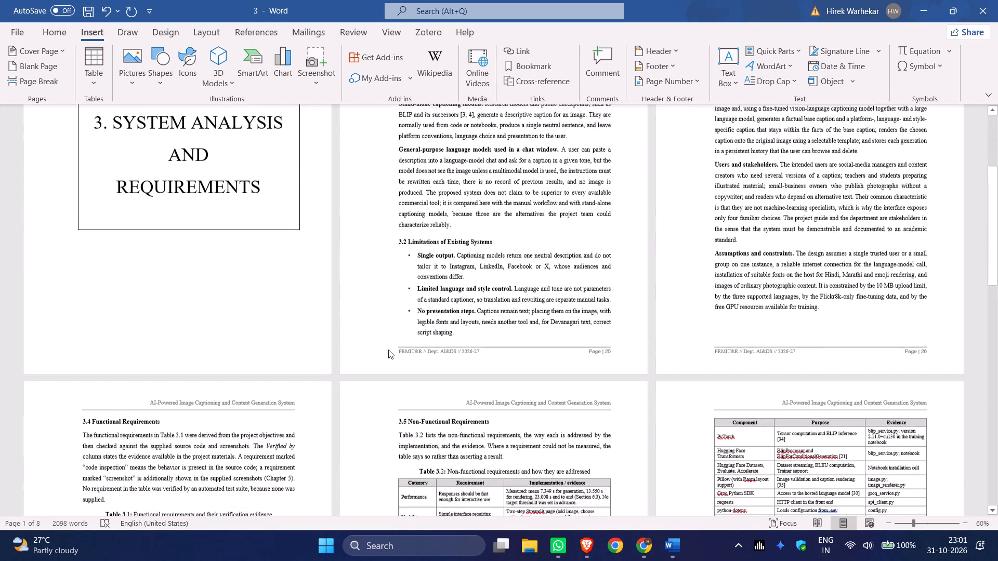
scroll(390, 349, "down", 12)
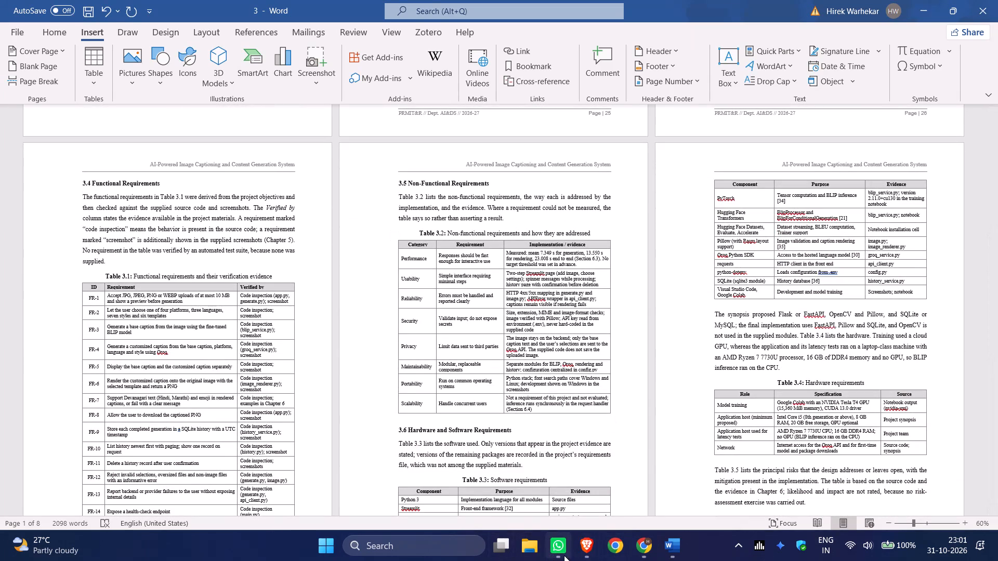
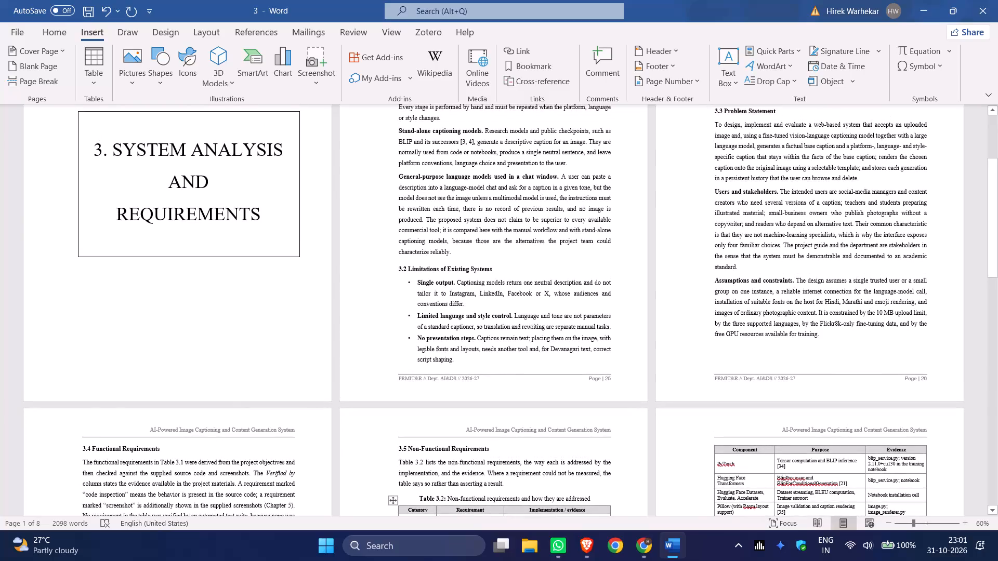
Review the page layout of the trimmed Chapter 3 document from its divider page through the final "Need and significance" paragraph.
scroll(592, 368, "left", 1)
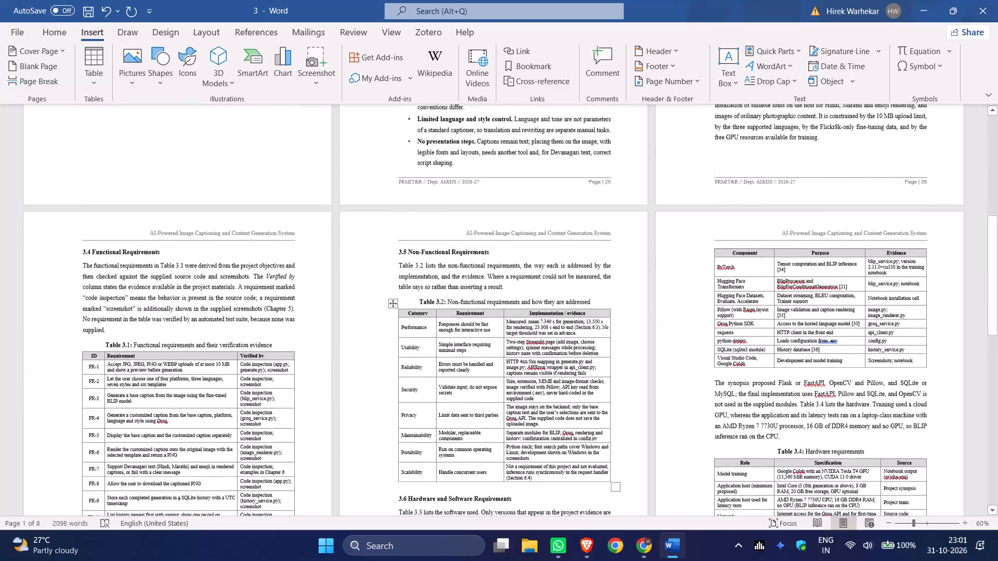
scroll(592, 368, "left", 1)
scroll(592, 368, "up", 2)
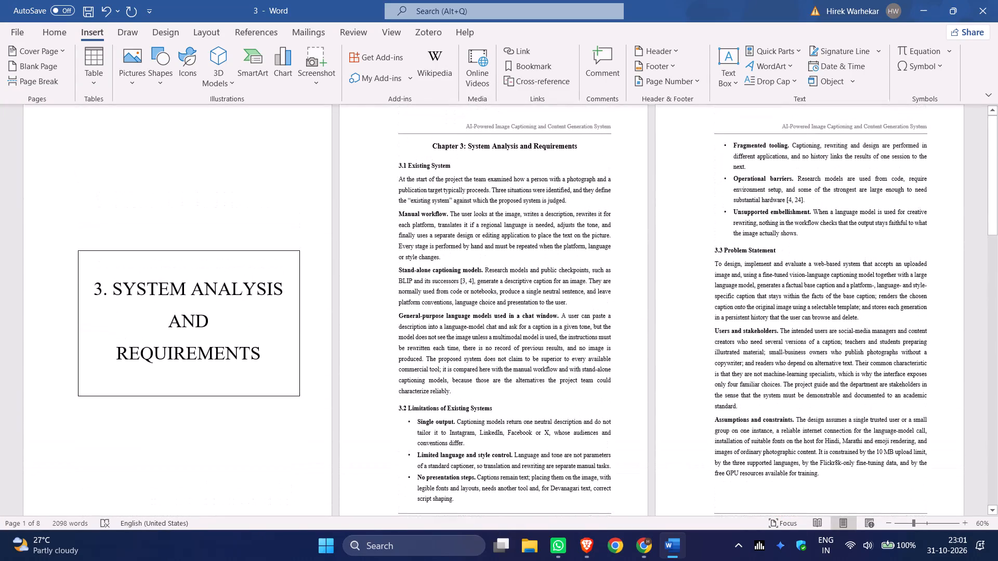
scroll(592, 368, "up", 1)
scroll(592, 368, "down", 1)
scroll(593, 367, "up", 4)
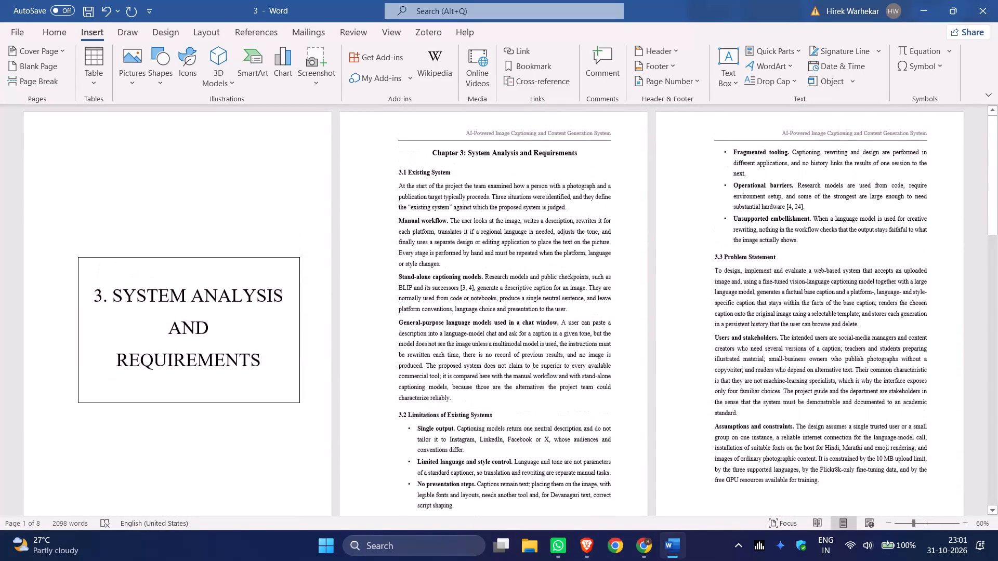
scroll(594, 367, "down", 11)
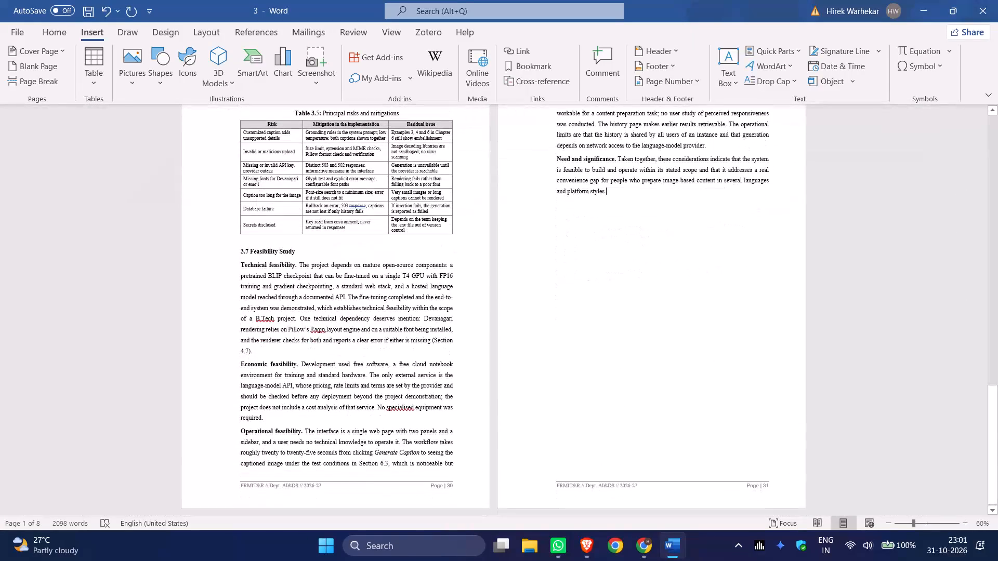
scroll(594, 366, "up", 18)
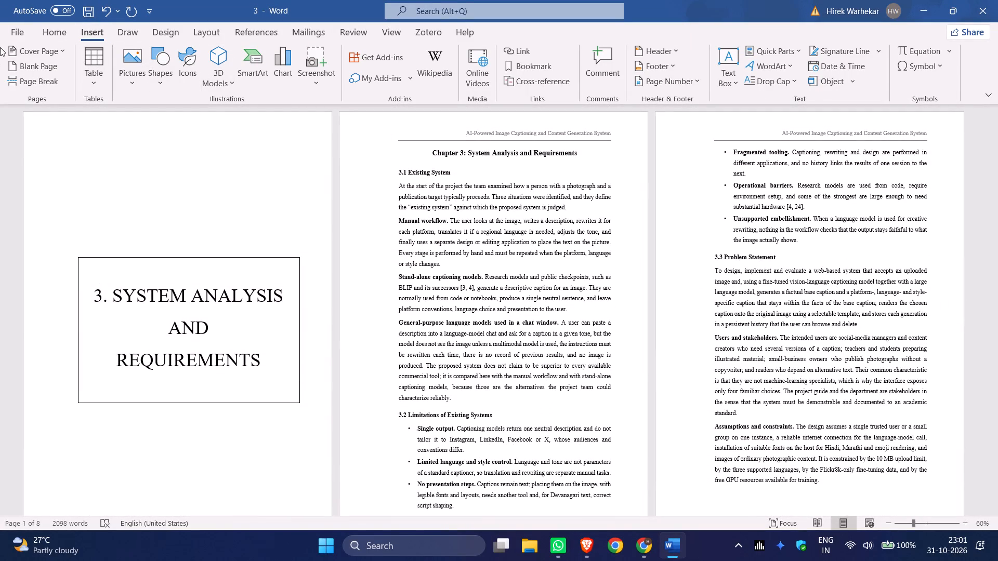
Save document 3 under its existing name and minimize its window to show the desktop.
left_click(20, 32)
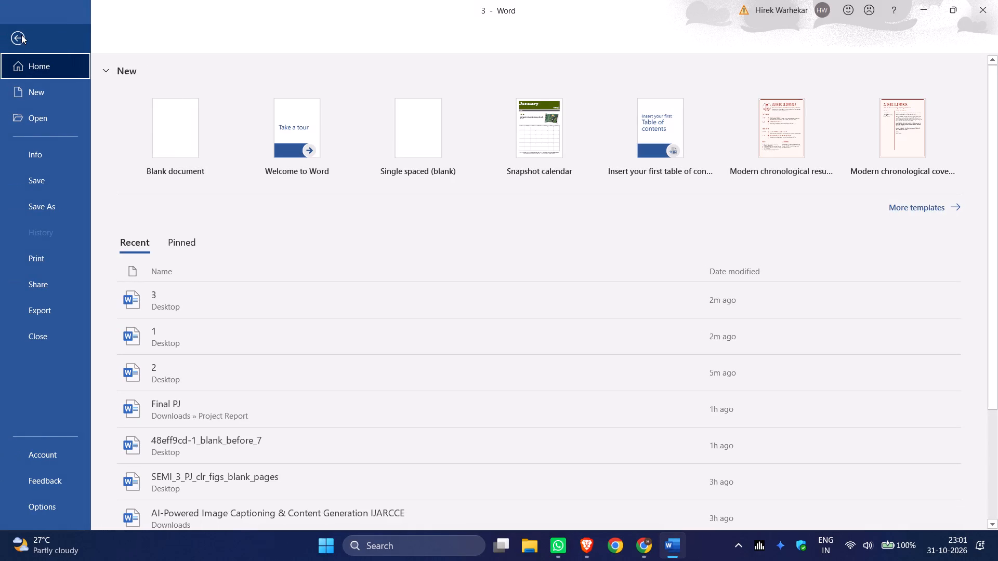
left_click(18, 36)
left_click(83, 10)
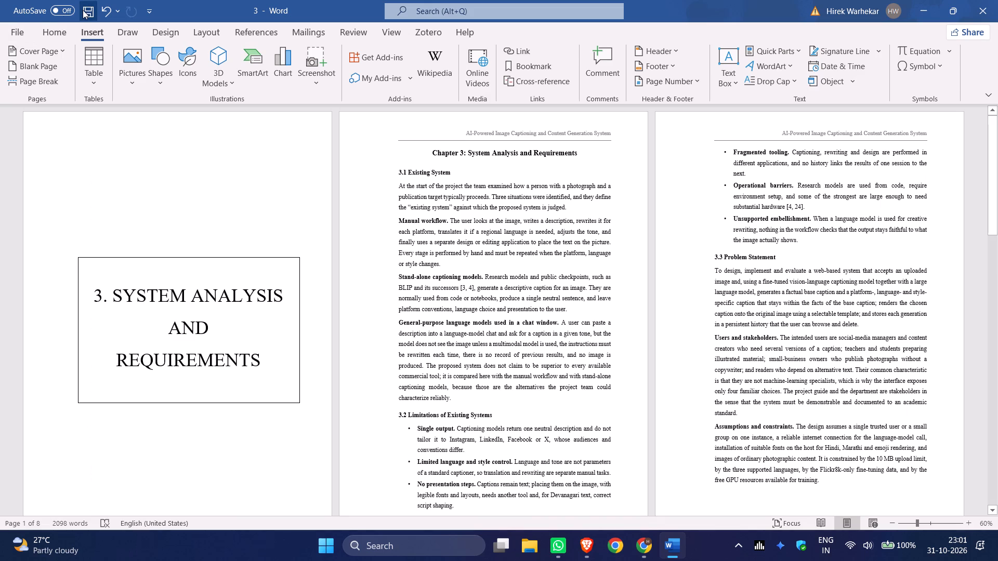
left_click(929, 2)
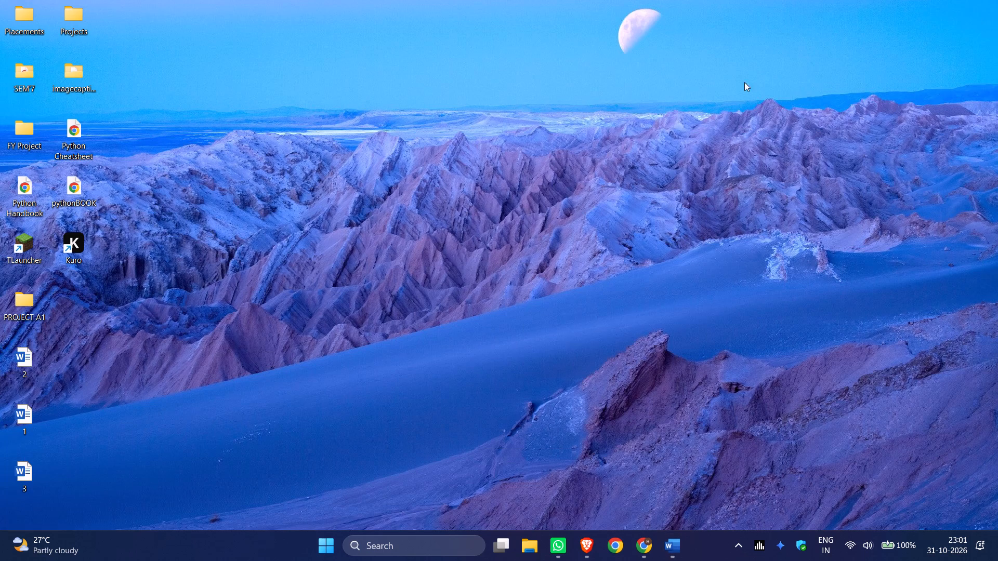
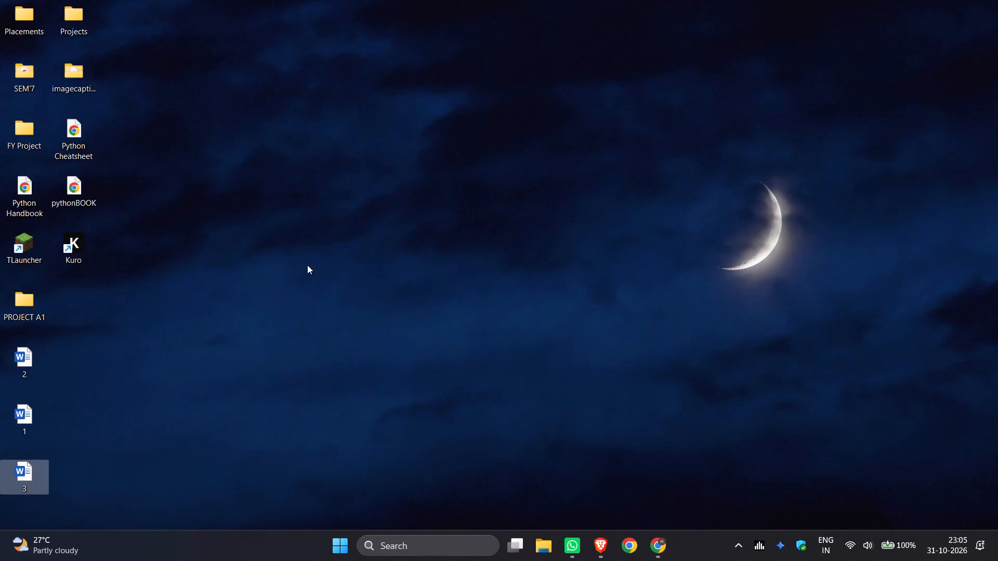
Move the downloaded file 7106778f-3_pages_18-24 from the Downloads folder to the desktop.
left_click(541, 549)
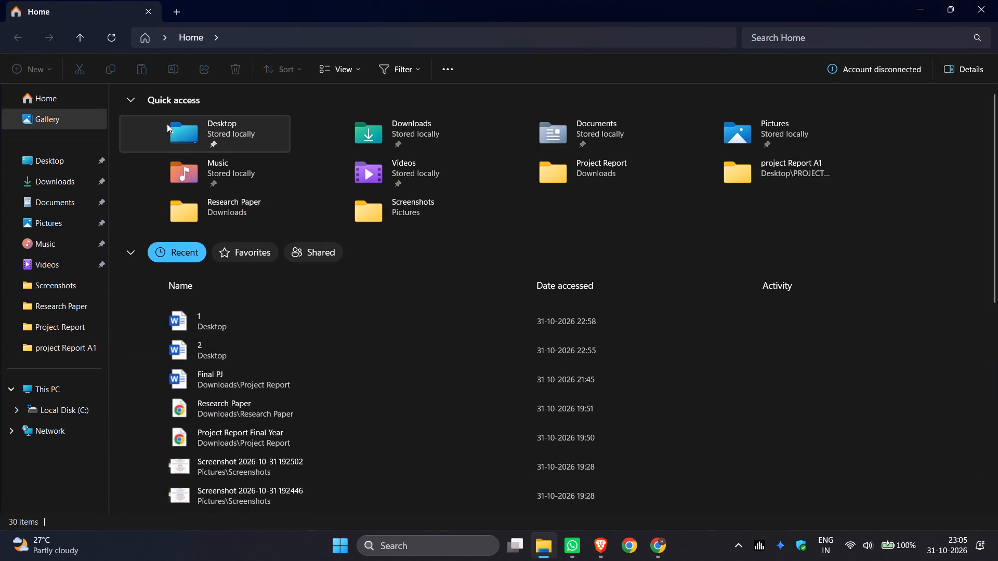
double_click(436, 137)
left_click(163, 136)
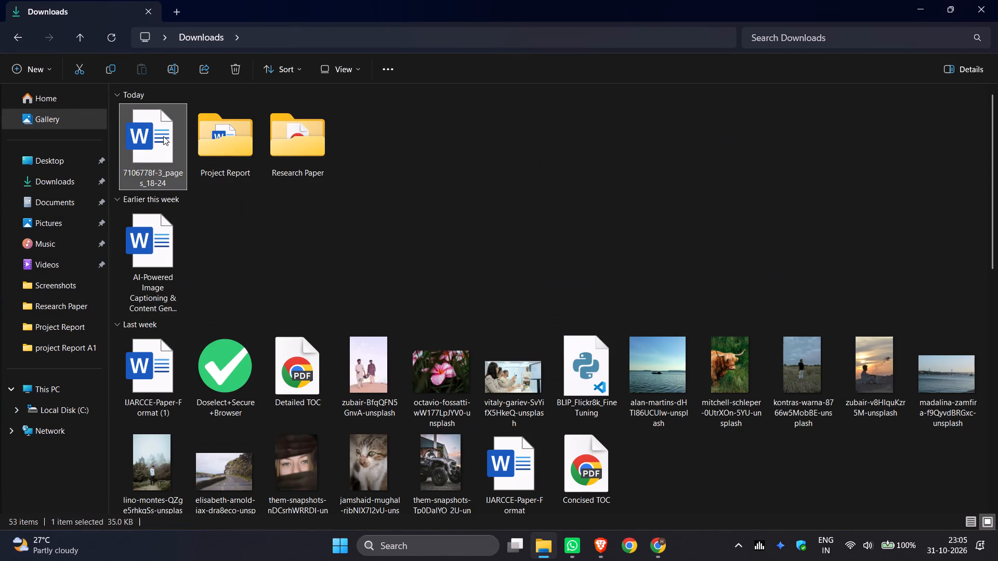
left_click(83, 73)
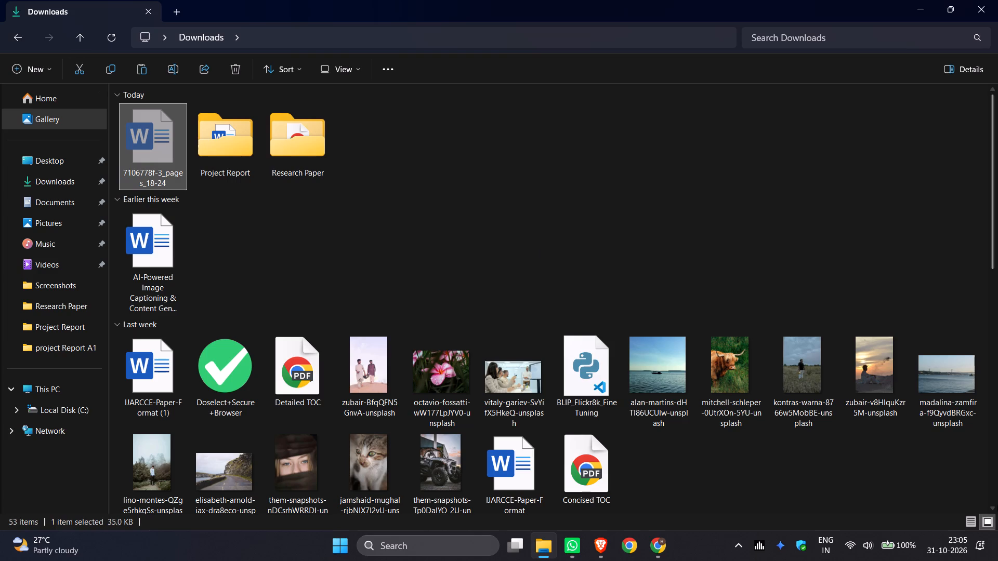
left_click(997, 560)
left_click(309, 304)
key("ctrl+v")
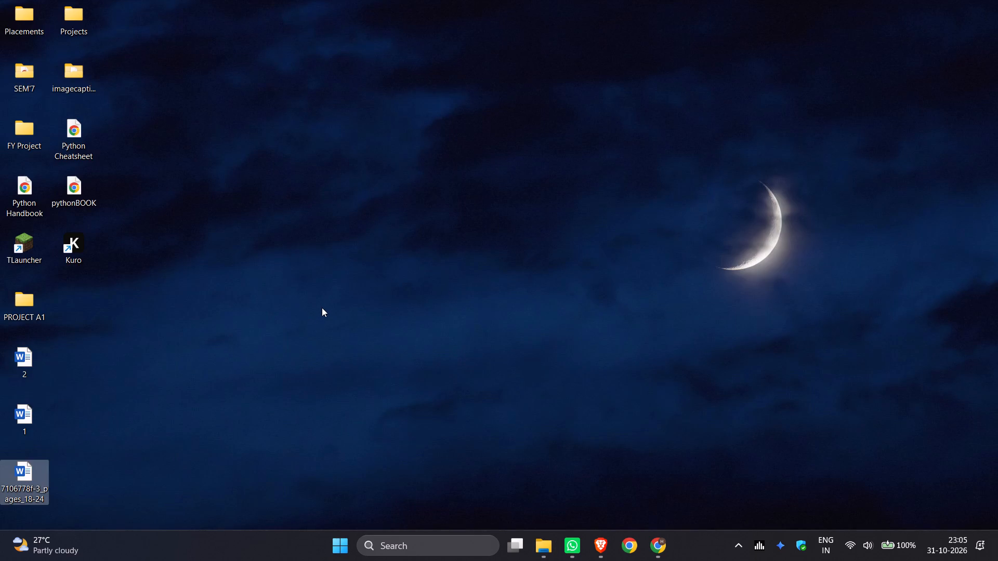
Rename the moved desktop file 7106778f-3_pages_18-24 as 3.
left_click(35, 493)
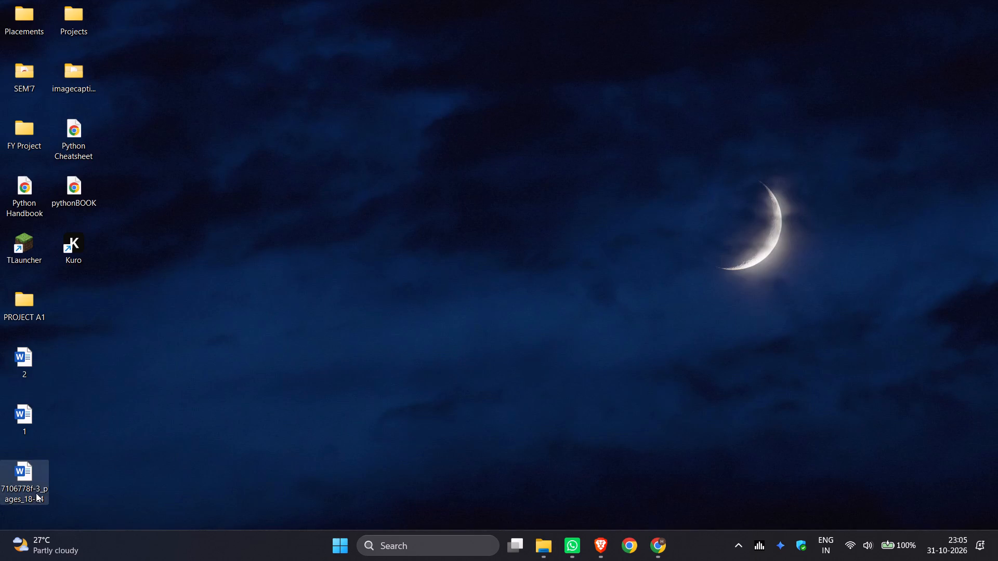
key("3")
key("Return")
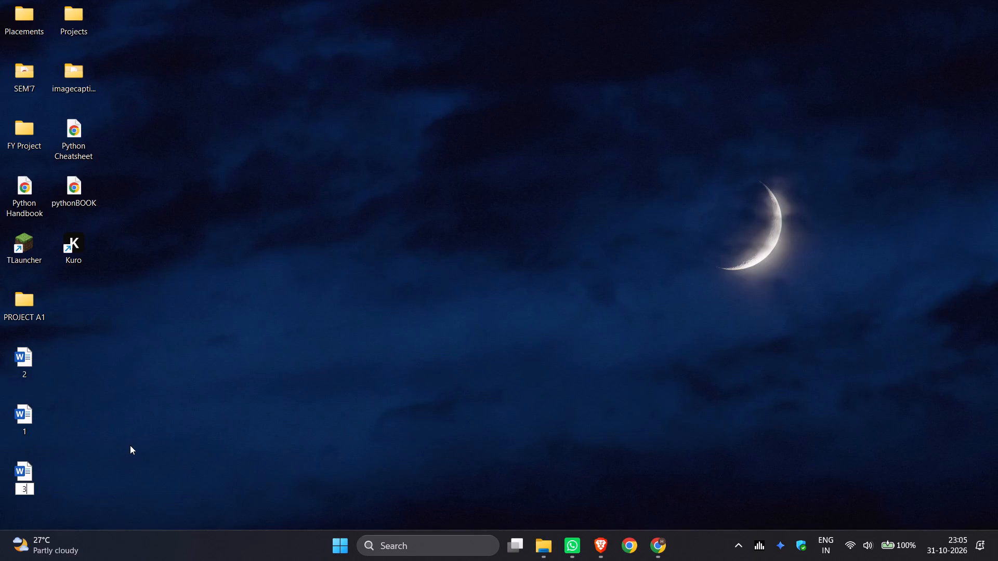
Open file 3 in Word, check its blank page, page numbers and layout through the last page, and close it.
double_click(34, 475)
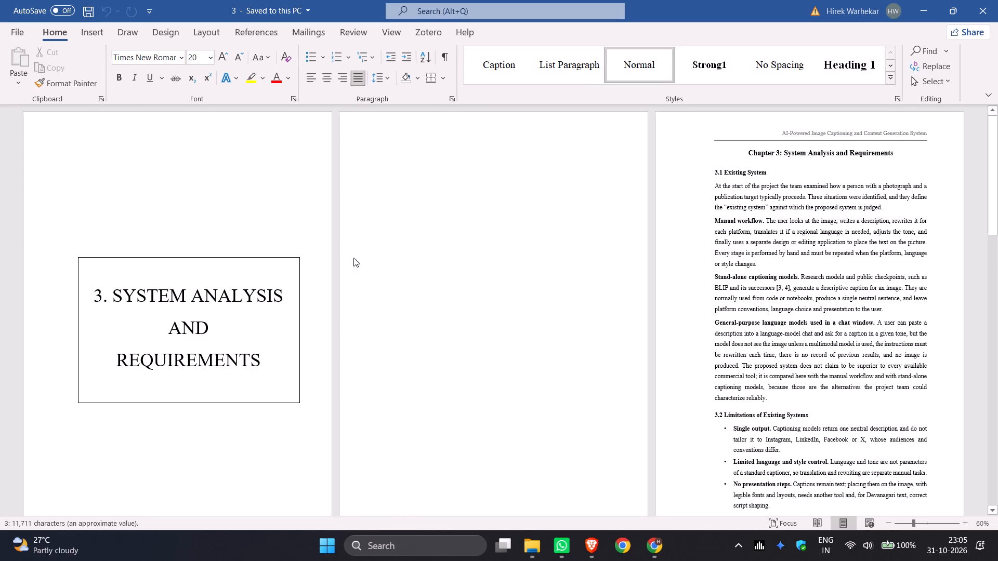
scroll(528, 235, "down", 4)
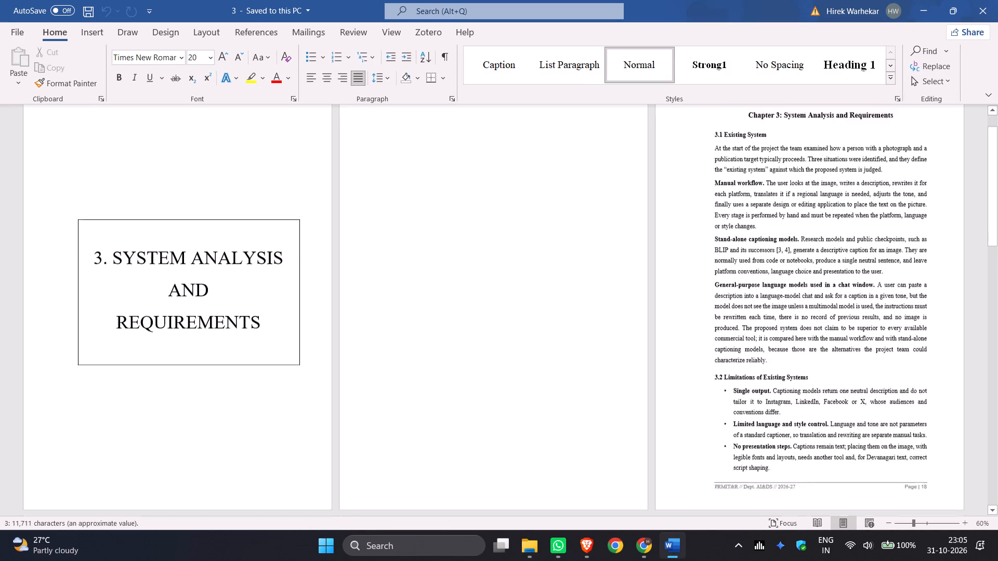
scroll(529, 237, "up", 2)
scroll(529, 237, "down", 1, "ctrl")
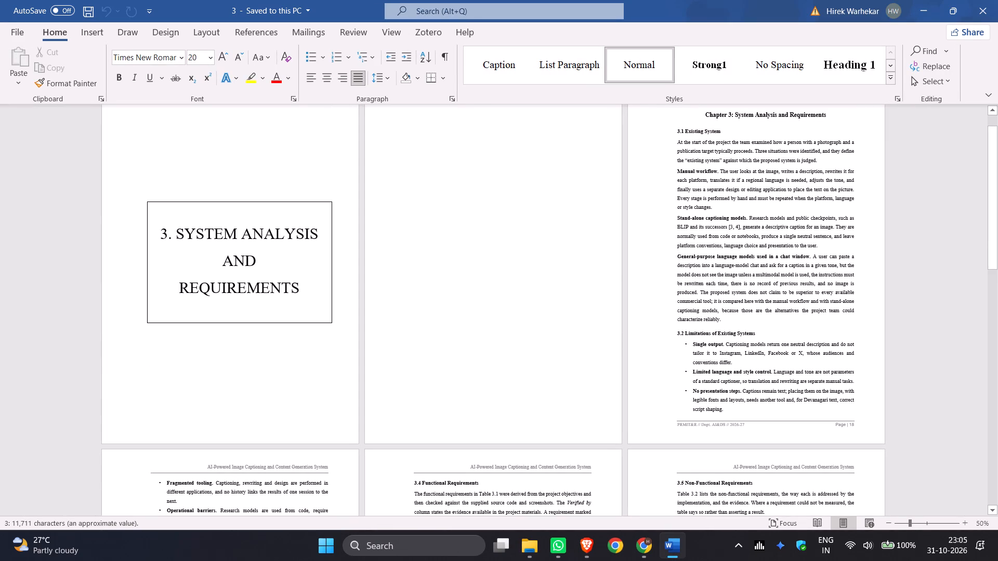
scroll(529, 237, "down", 1, "ctrl")
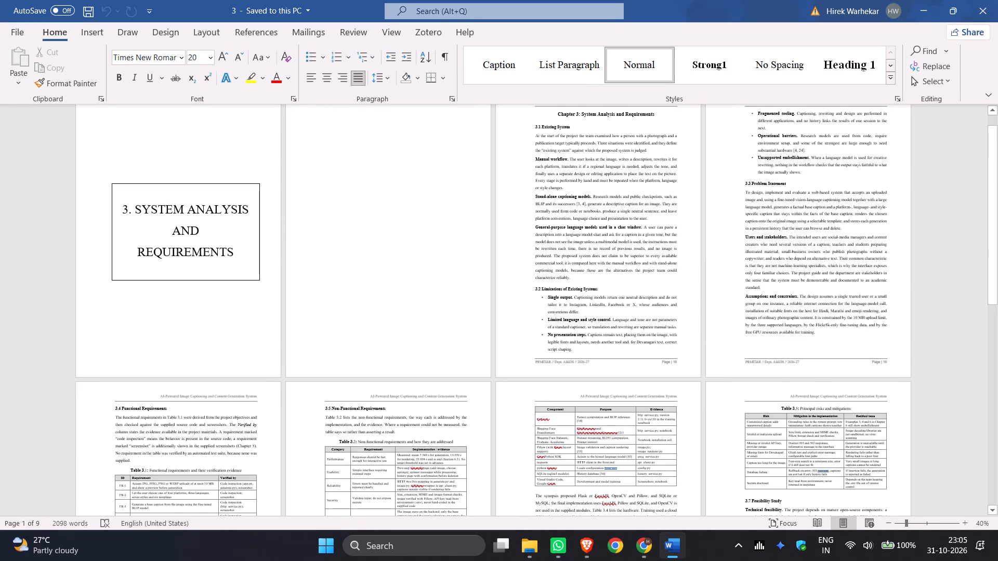
scroll(695, 239, "up", 3)
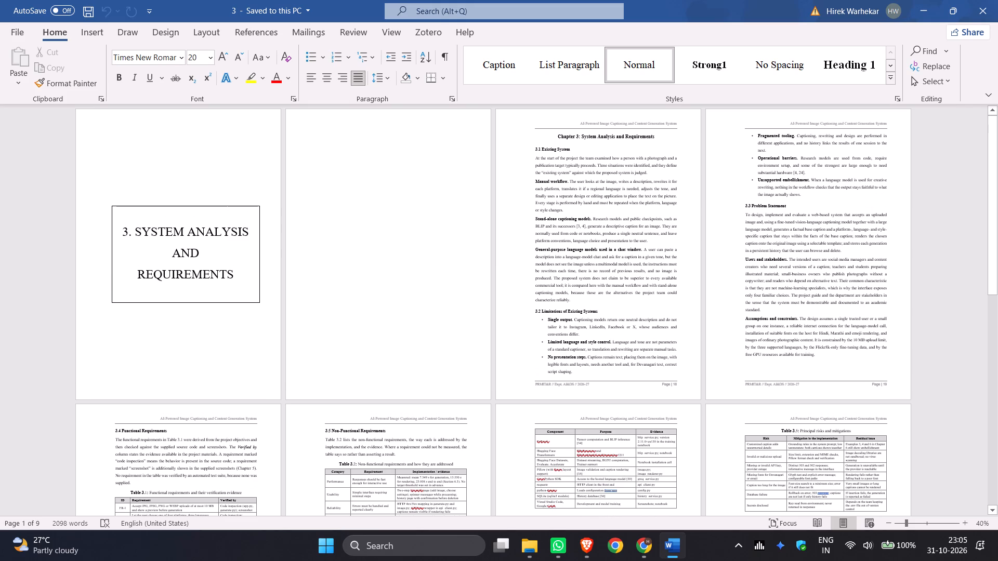
scroll(773, 231, "down", 9)
scroll(773, 232, "down", 20)
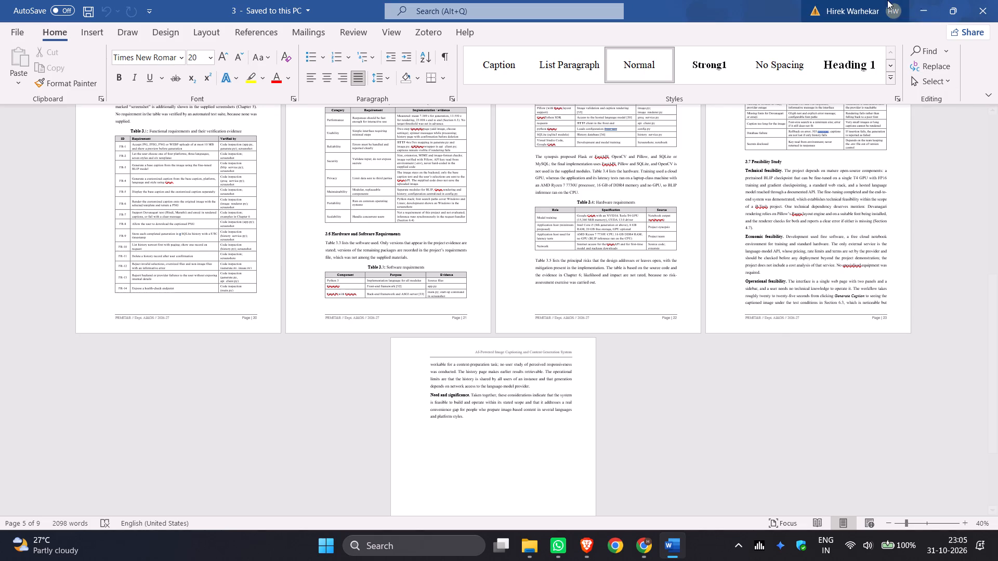
left_click(984, 3)
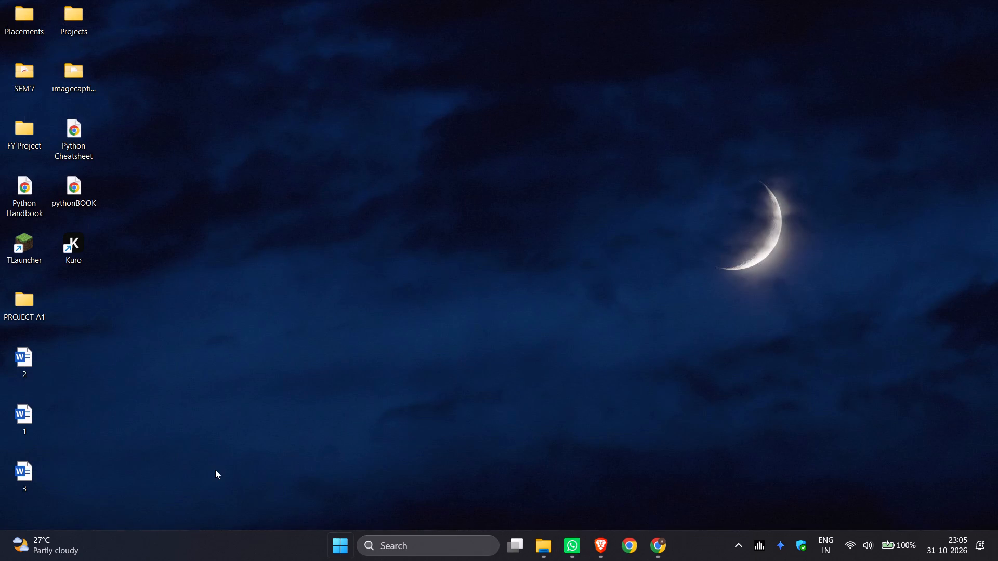
Bring the Downloads folder window back into view.
left_click(545, 547)
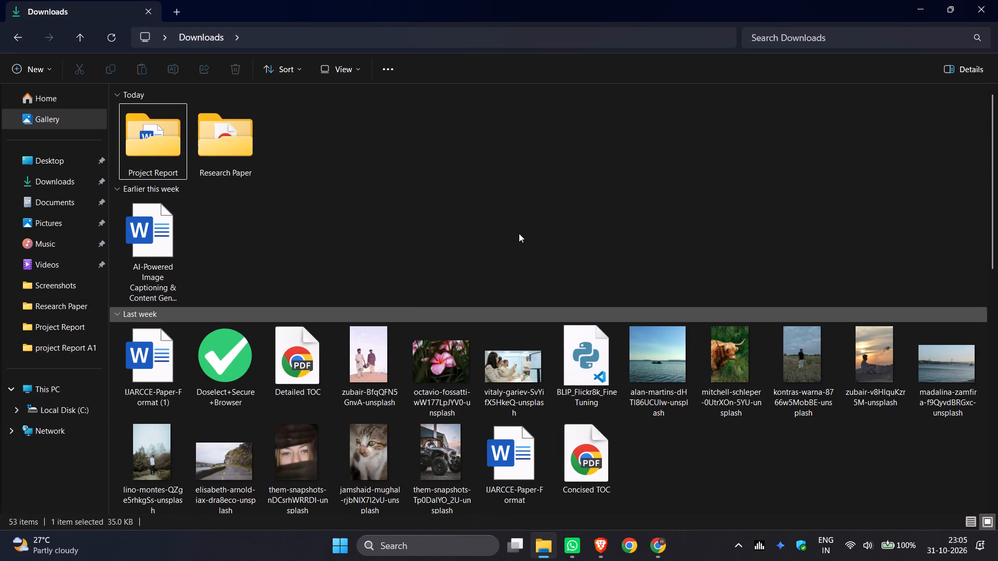
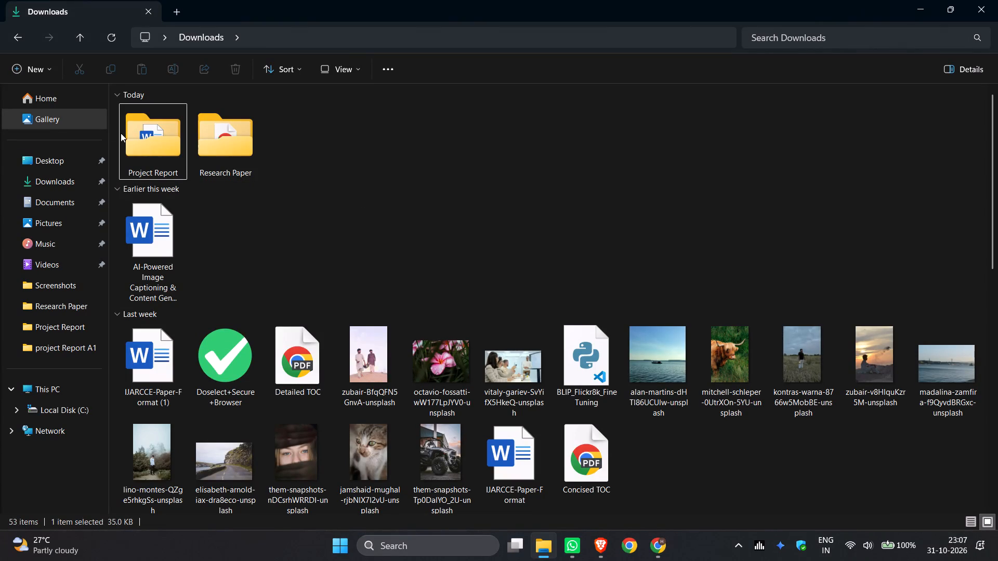
Copy the Word file Final PJ from the Project Report folder in Downloads to the desktop.
double_click(135, 145)
left_click(161, 131)
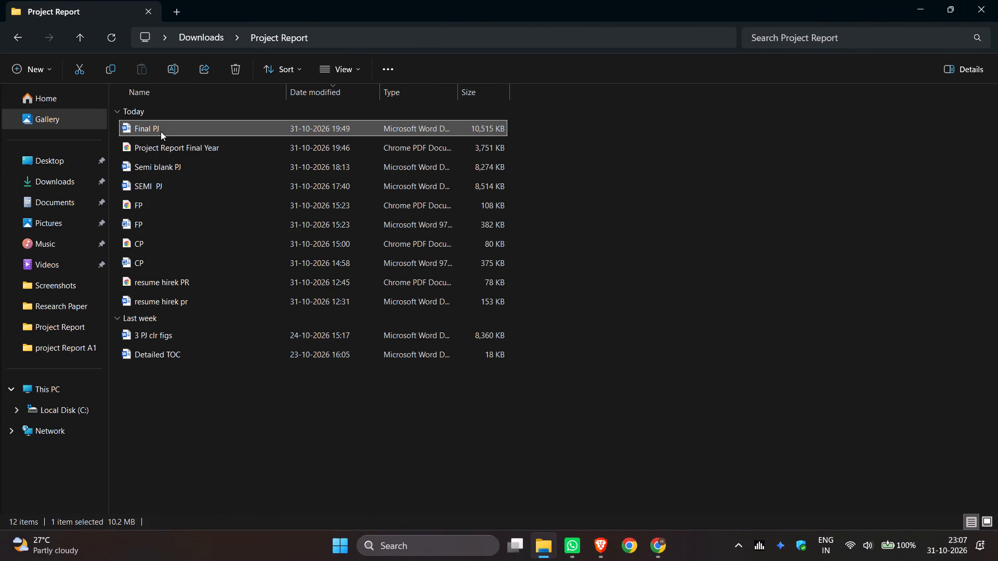
key("ctrl+c")
left_click(997, 560)
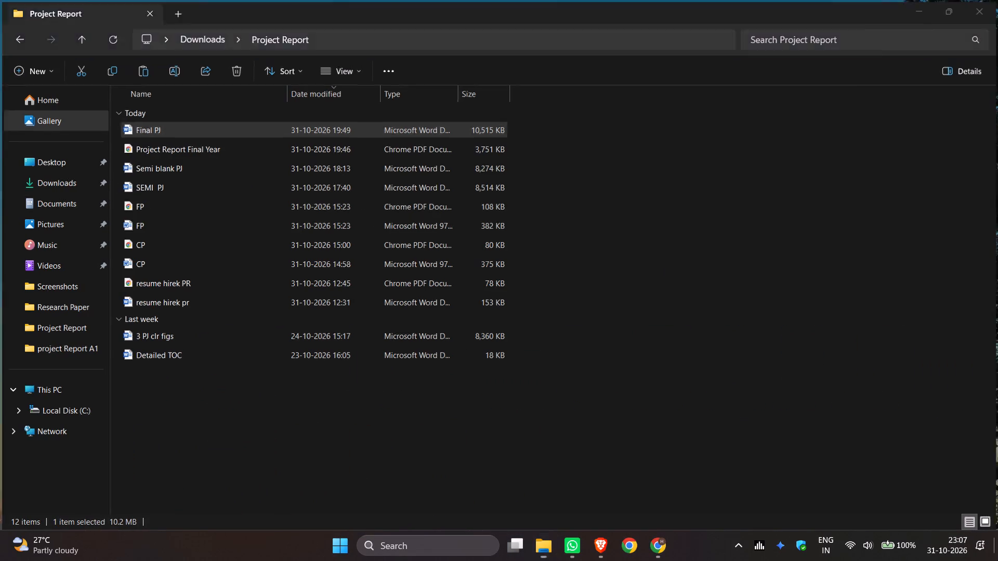
left_click(601, 398)
key("ctrl+v")
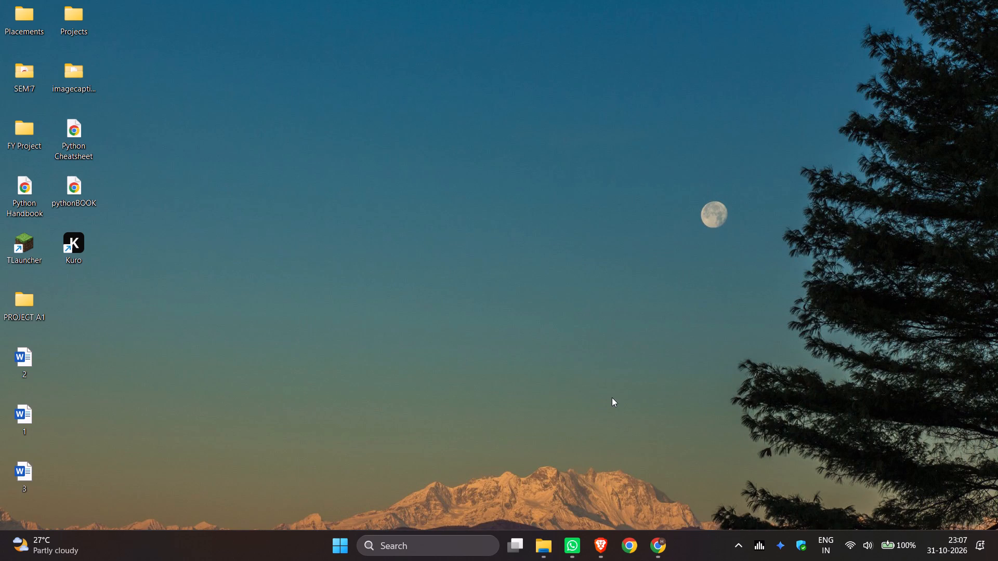
left_click(336, 397)
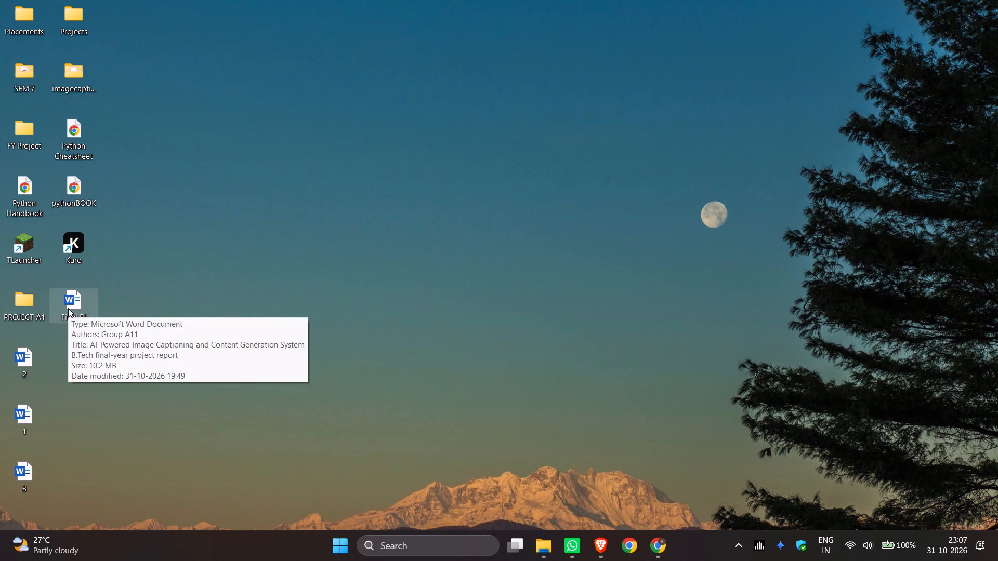
Open the desktop copy of Final PJ in Word and enable editing.
double_click(68, 308)
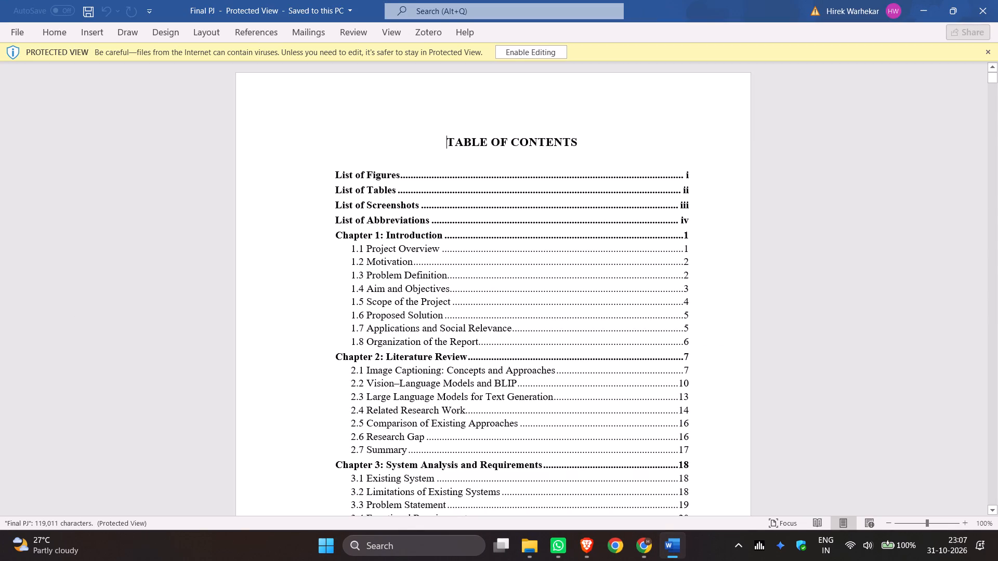
left_click(505, 56)
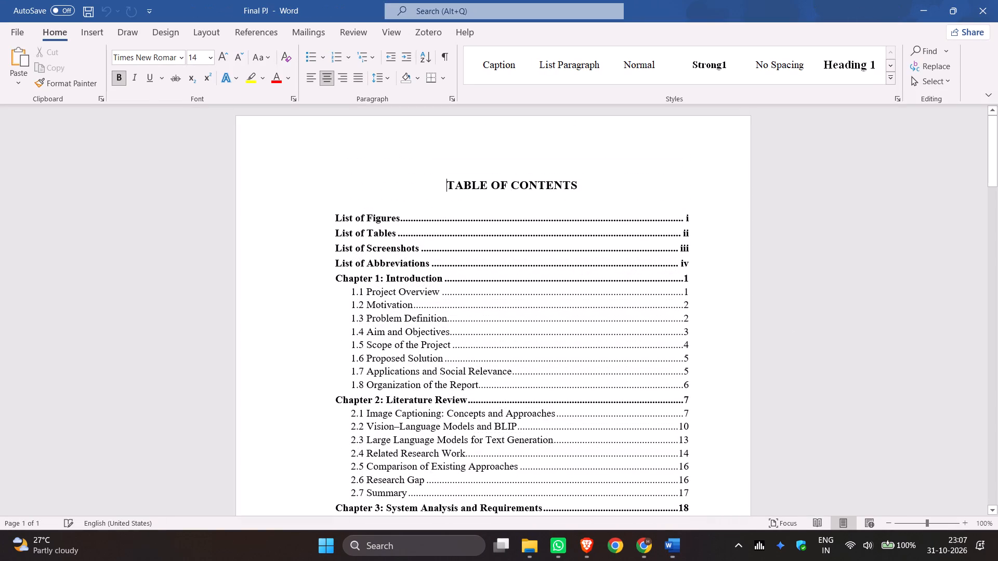
Delete everything from the table of contents through the end of Chapter 3, keeping the blank page before the Chapter 4 title page.
scroll(889, 437, "down", 8, "ctrl")
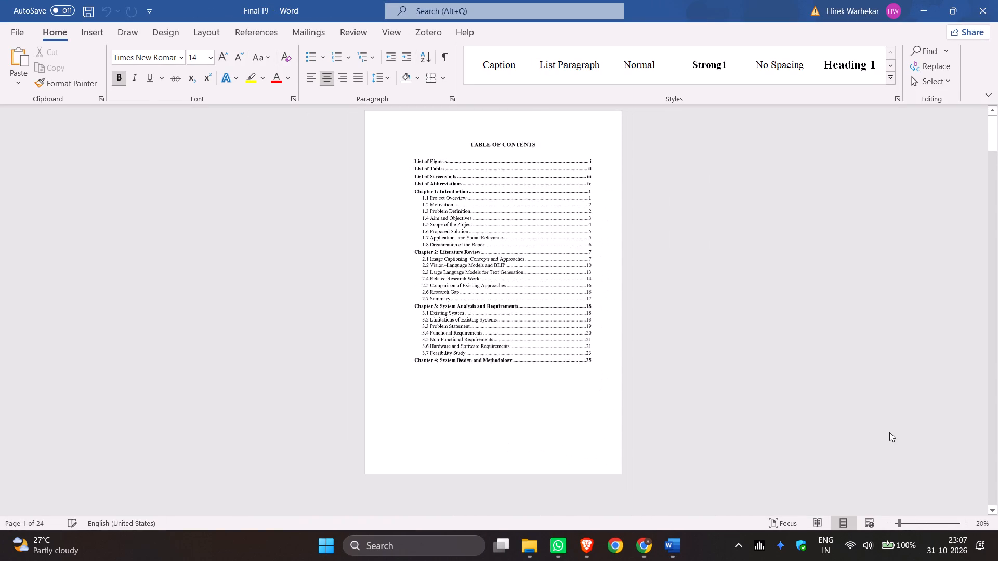
scroll(807, 351, "down", 1, "ctrl")
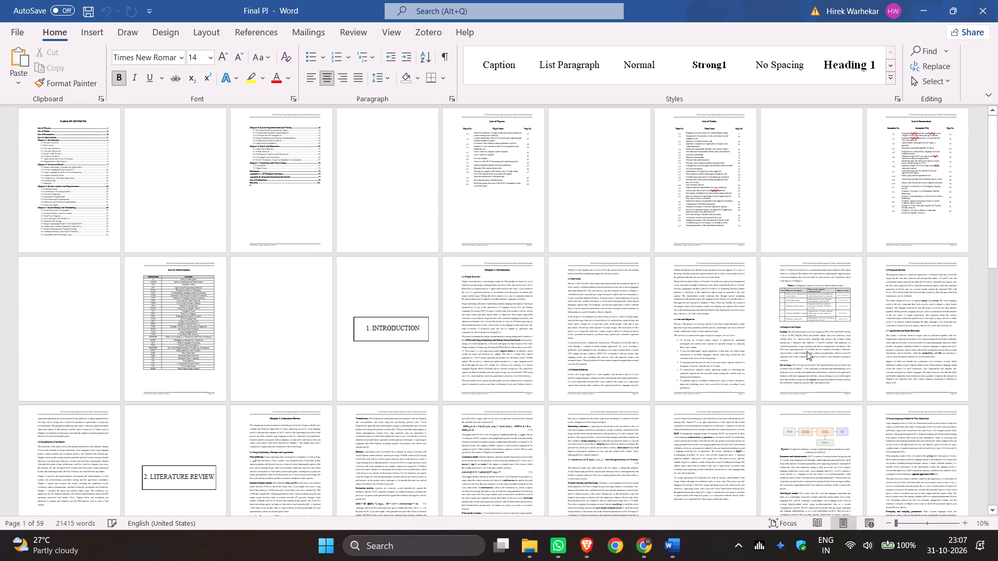
scroll(807, 351, "down", 8, "ctrl")
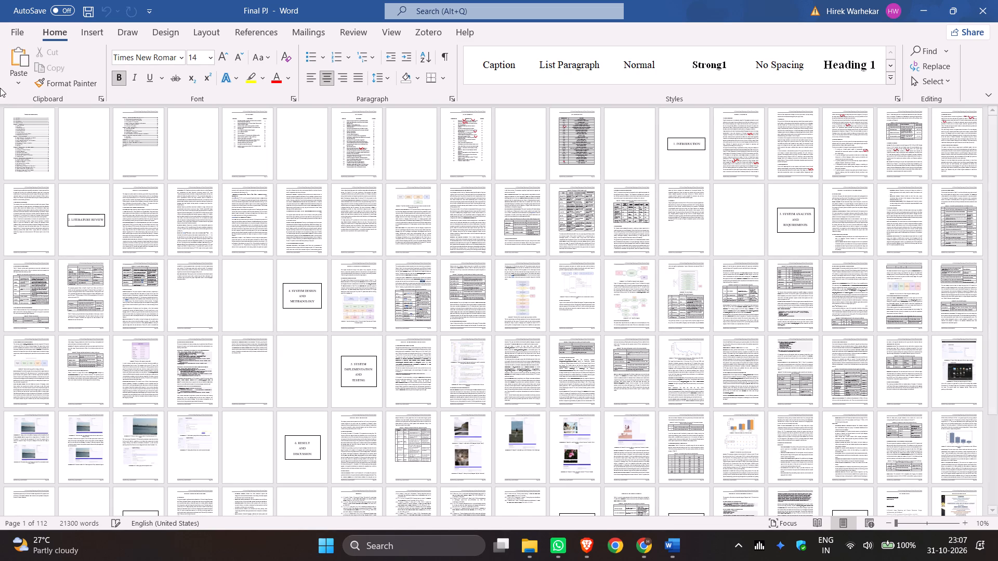
left_click_drag(18, 113, 112, 213)
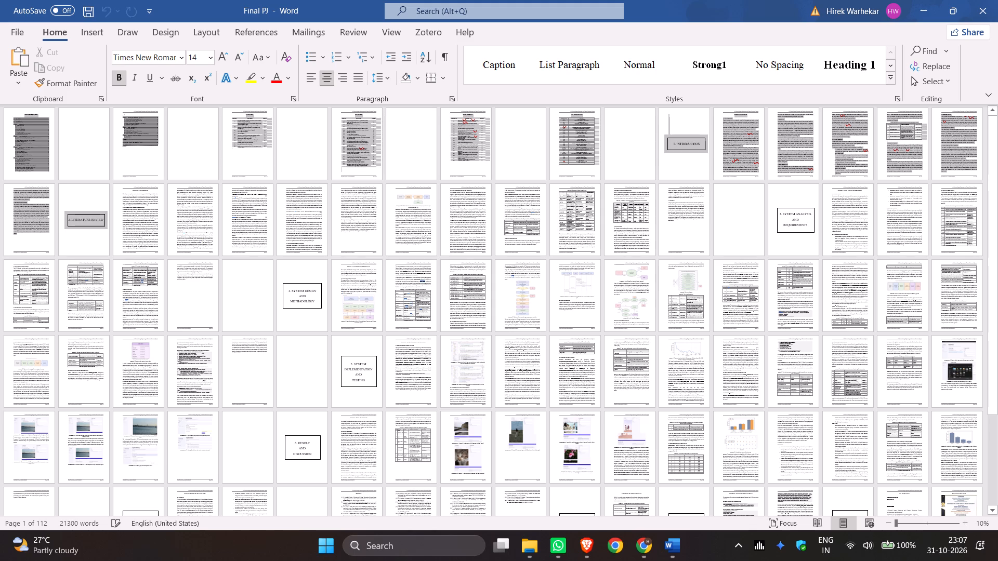
left_click_drag(112, 213, 233, 292)
key("BackSpace")
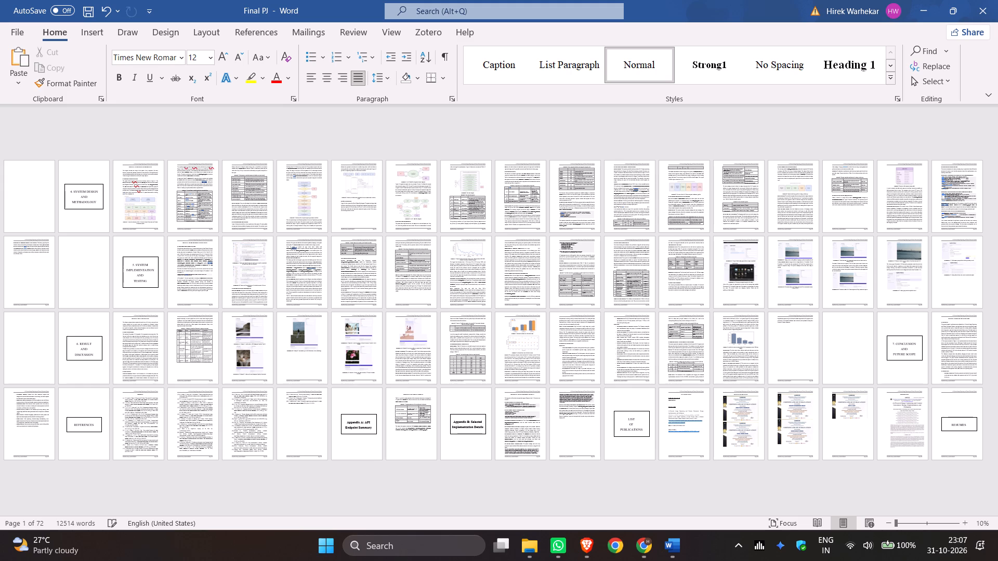
Delete all content from the first text page of Chapter 5 through the resumes at the end of the document.
left_click_drag(125, 258, 148, 270)
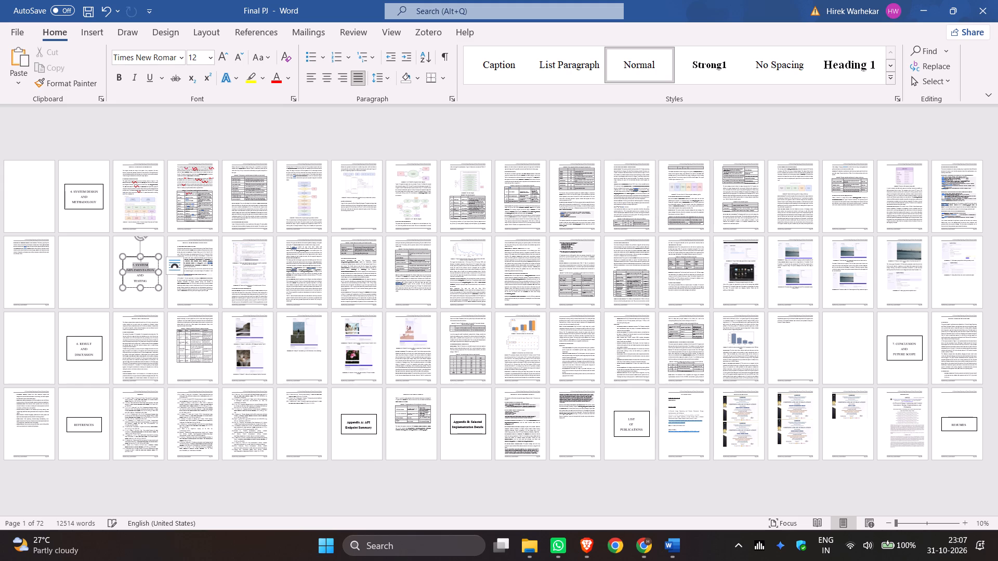
left_click_drag(148, 270, 156, 284)
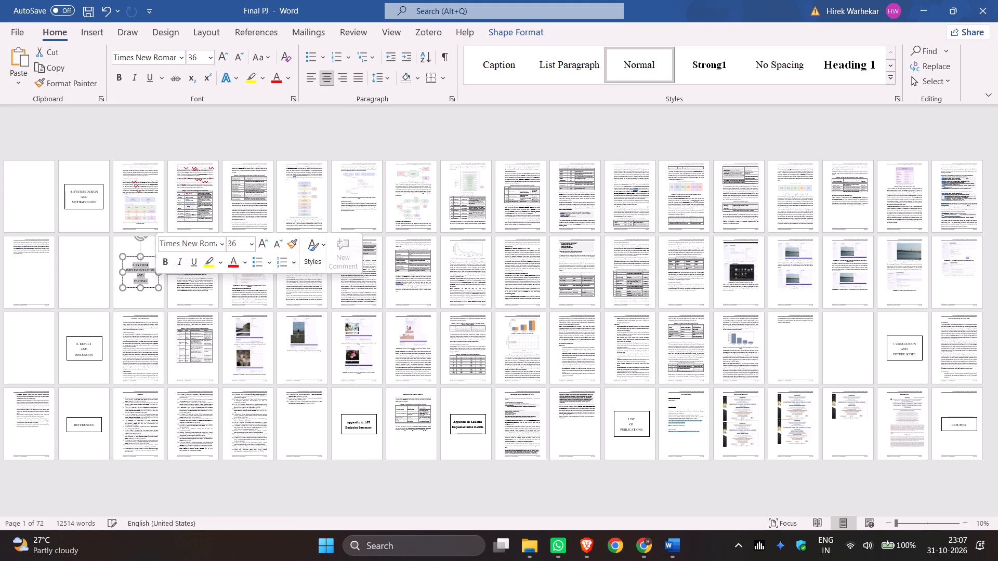
left_click(194, 291)
left_click_drag(175, 244, 202, 261)
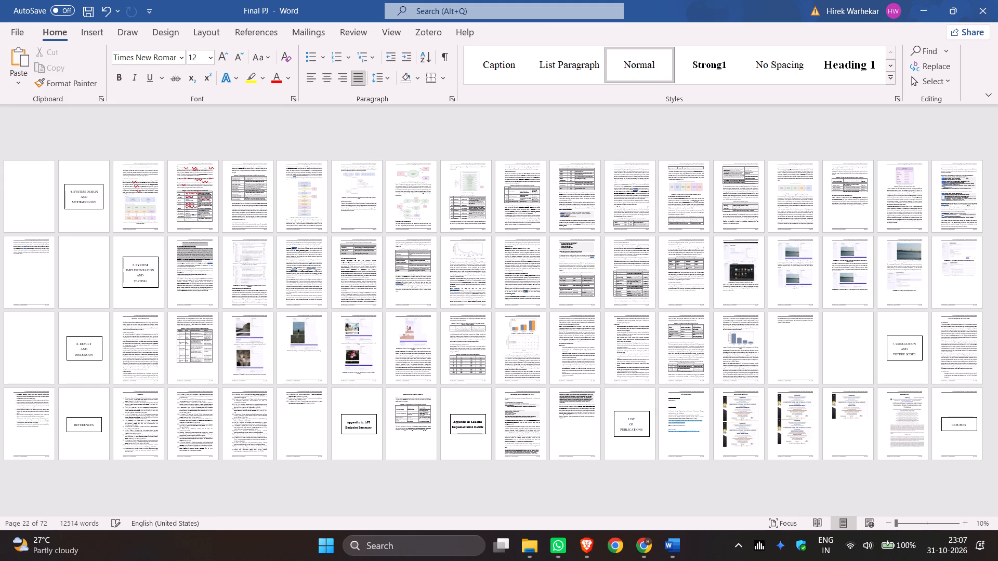
left_click_drag(202, 261, 239, 283)
left_click_drag(239, 283, 990, 477)
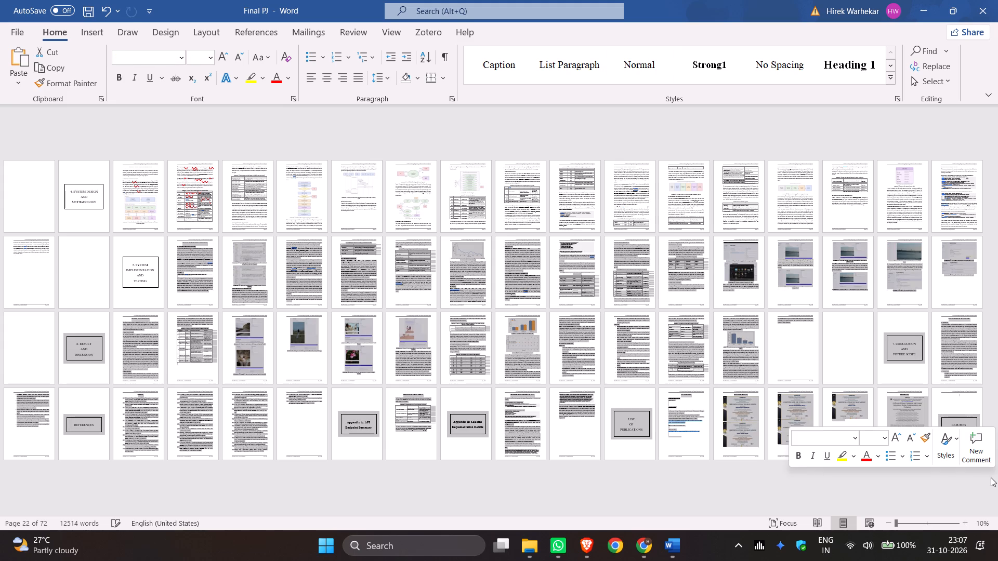
key("BackSpace")
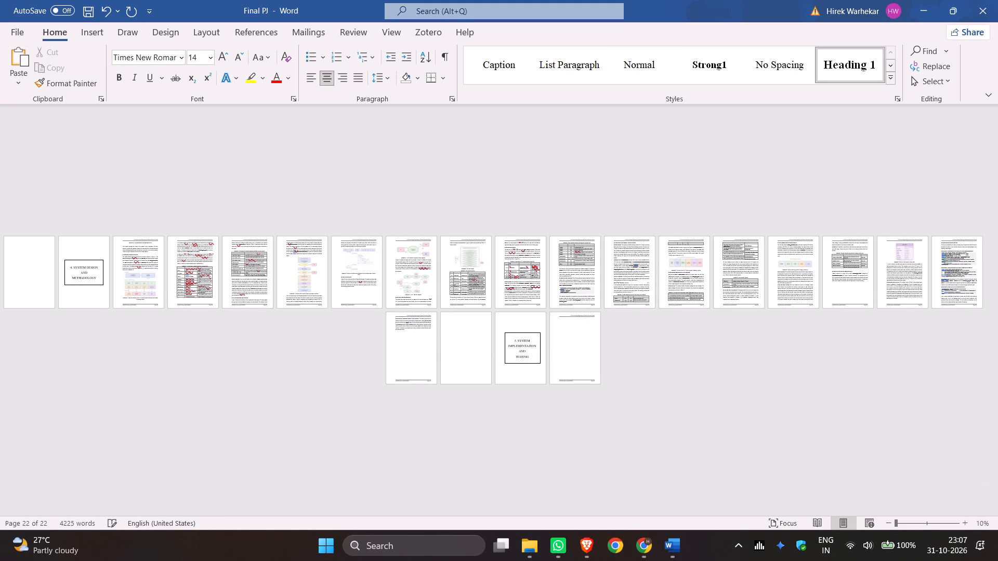
Delete the words IMPLEMENTATION AND from the text box on the Chapter 5 title page.
left_click_drag(508, 344, 550, 353)
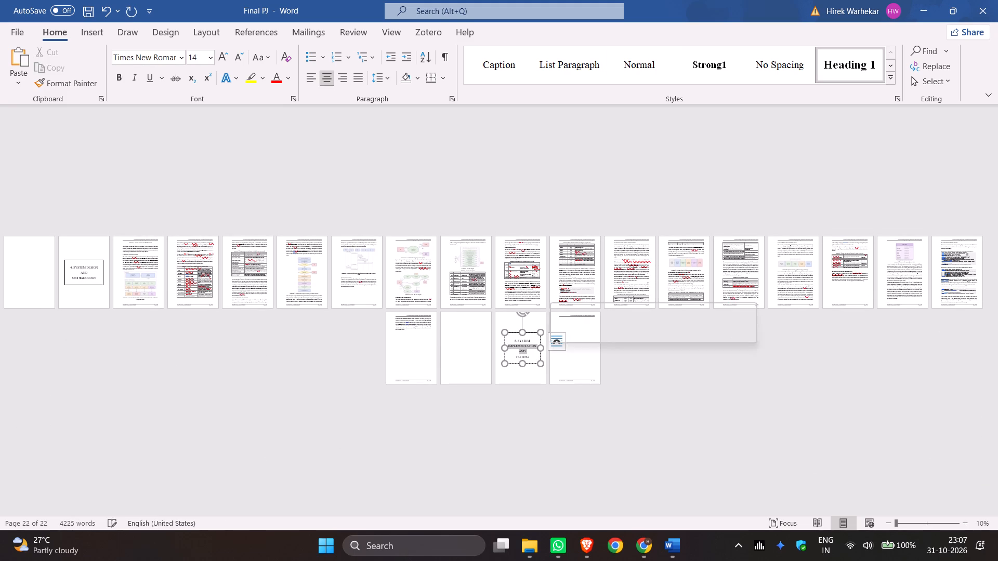
key("BackSpace")
key("BackSpace")
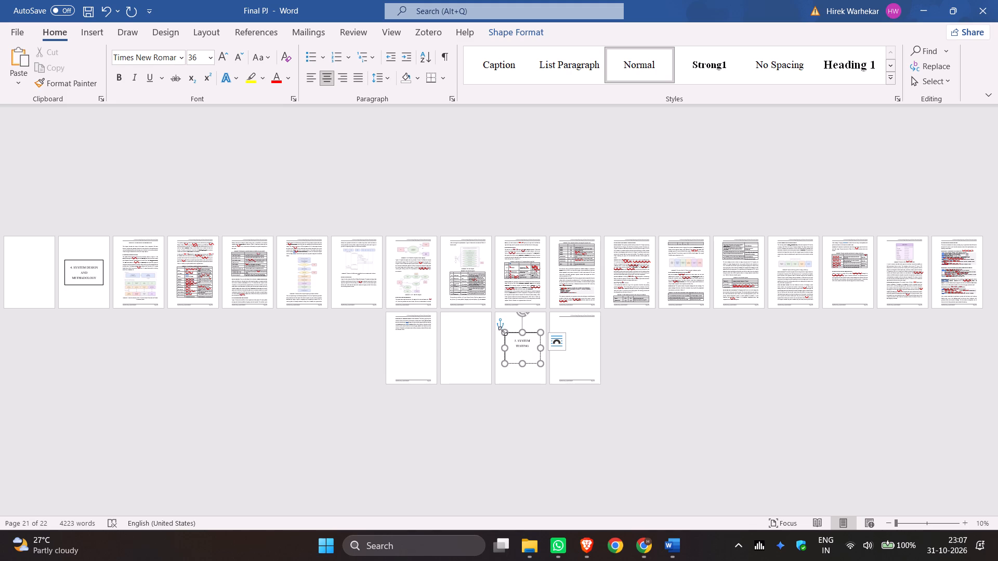
left_click(503, 329)
Remove the blank first page so the document starts with the Chapter 4 System Design title page.
left_click(20, 284)
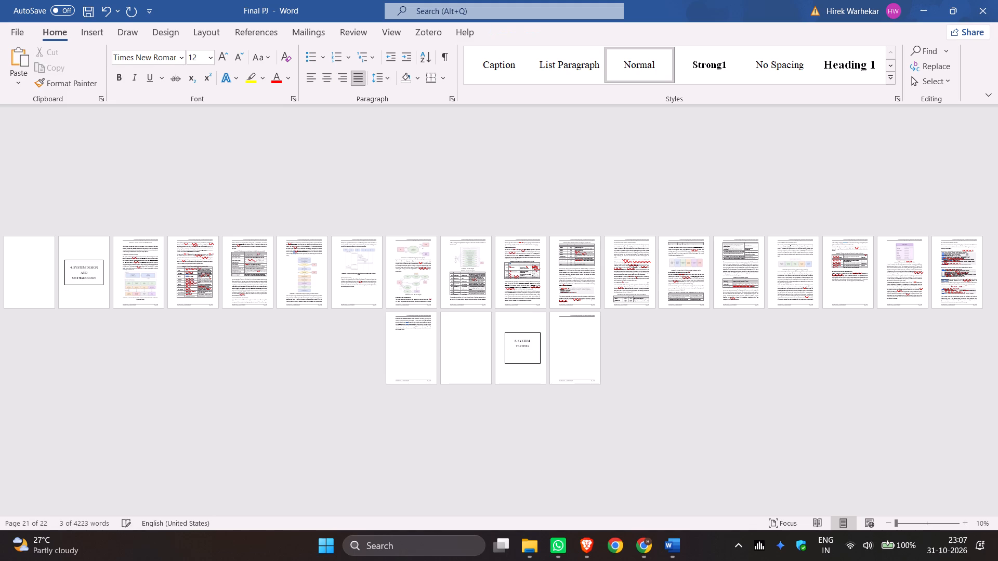
left_click(27, 258)
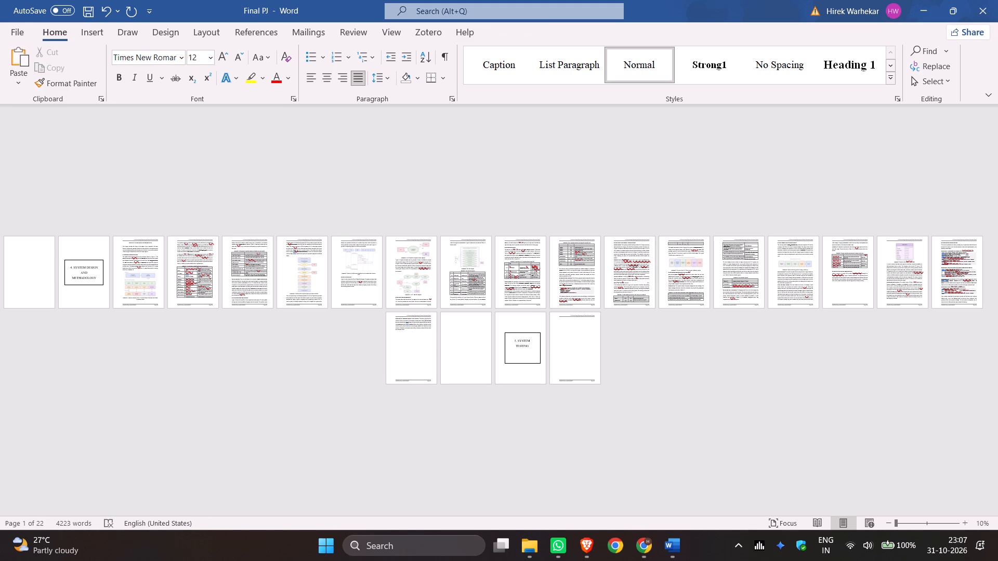
scroll(122, 354, "up", 4, "ctrl")
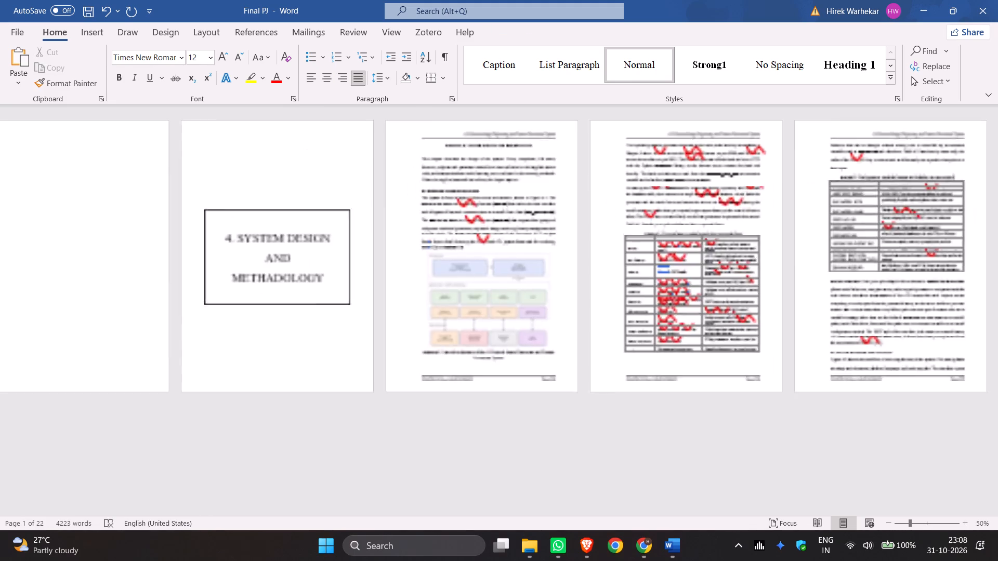
scroll(193, 352, "up", 2)
scroll(220, 300, "up", 2)
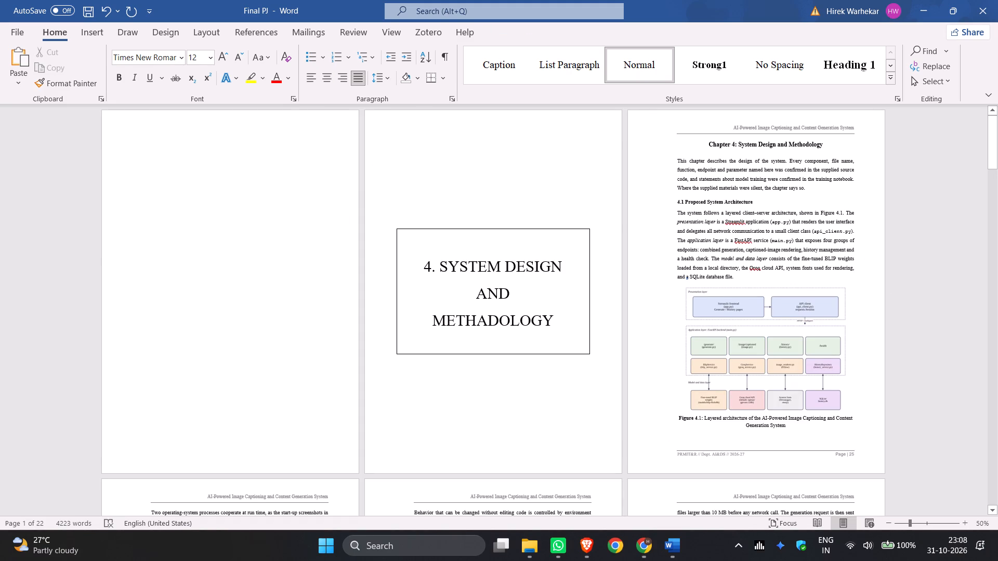
scroll(220, 300, "up", 1)
left_click(227, 161)
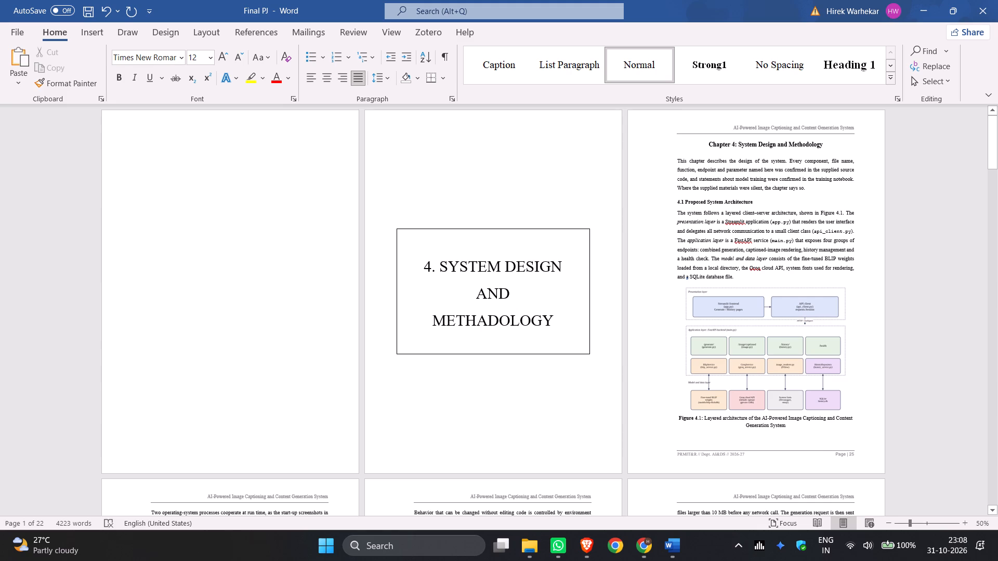
double_click(227, 161)
left_click(251, 161)
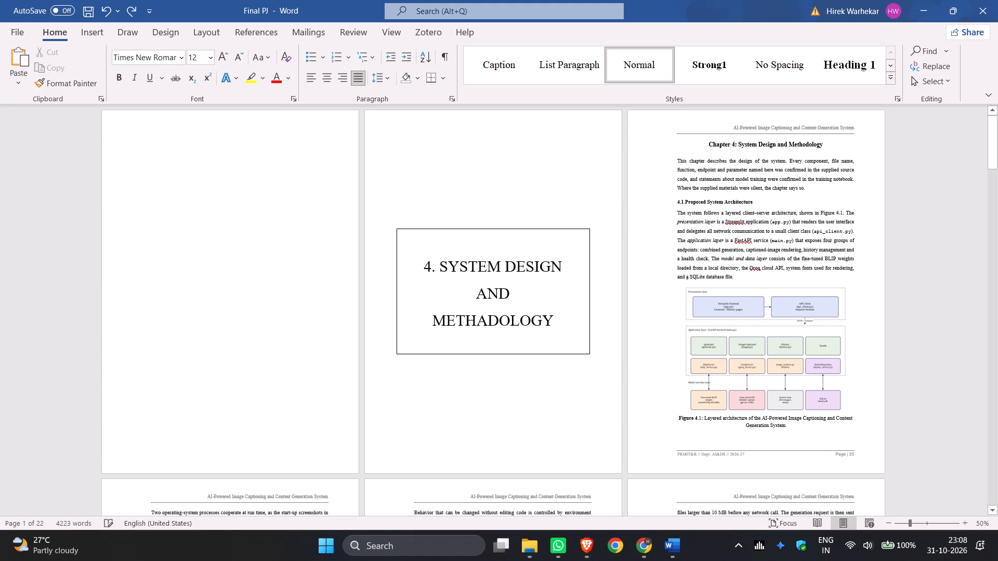
key("BackSpace")
key("BackSpace")
double_click(252, 157)
key("Delete")
key("BackSpace")
key("BackSpace")
key("BackSpace")
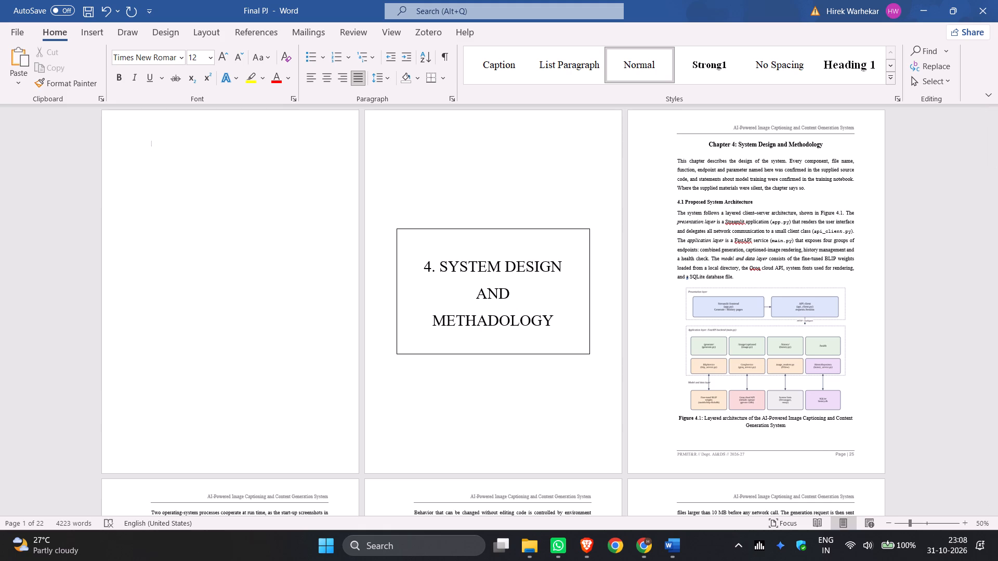
key("Delete")
key("Delete")
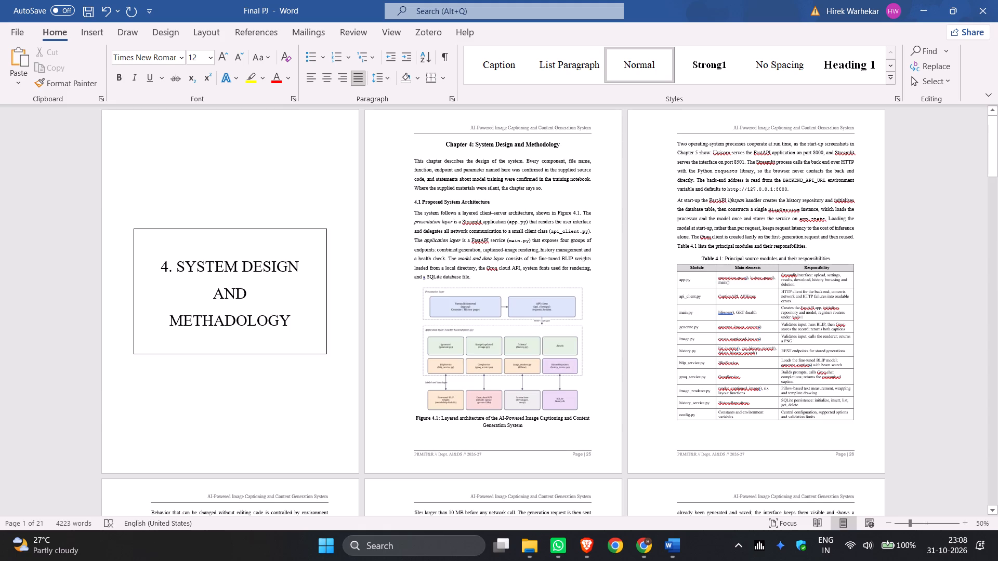
Review the trimmed document from the Chapter 4 title page through to the pages around the Chapter 5 title page.
scroll(292, 275, "up", 2)
scroll(534, 269, "down", 10)
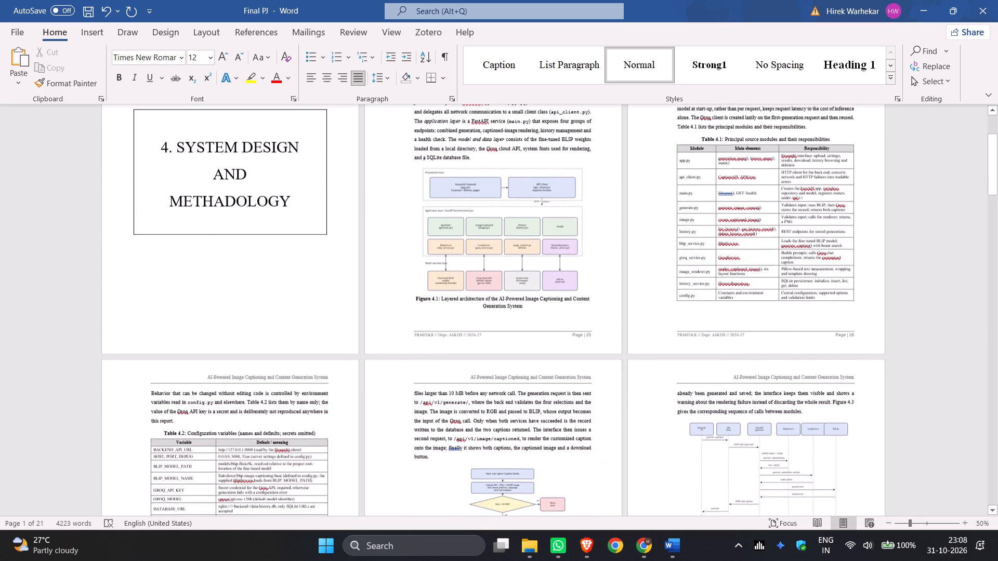
scroll(534, 269, "down", 15)
scroll(535, 271, "down", 16)
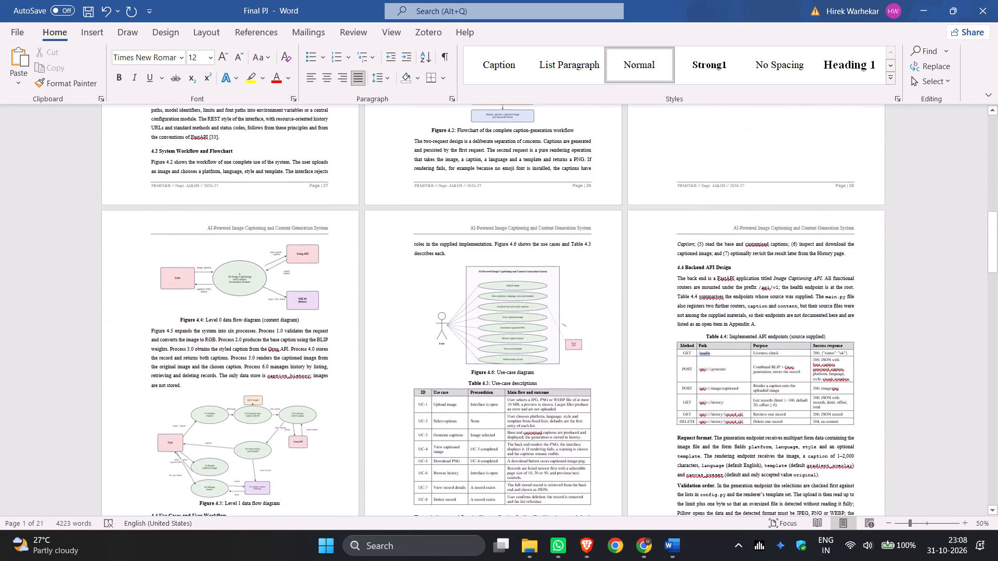
scroll(536, 271, "down", 16)
scroll(536, 271, "down", 14)
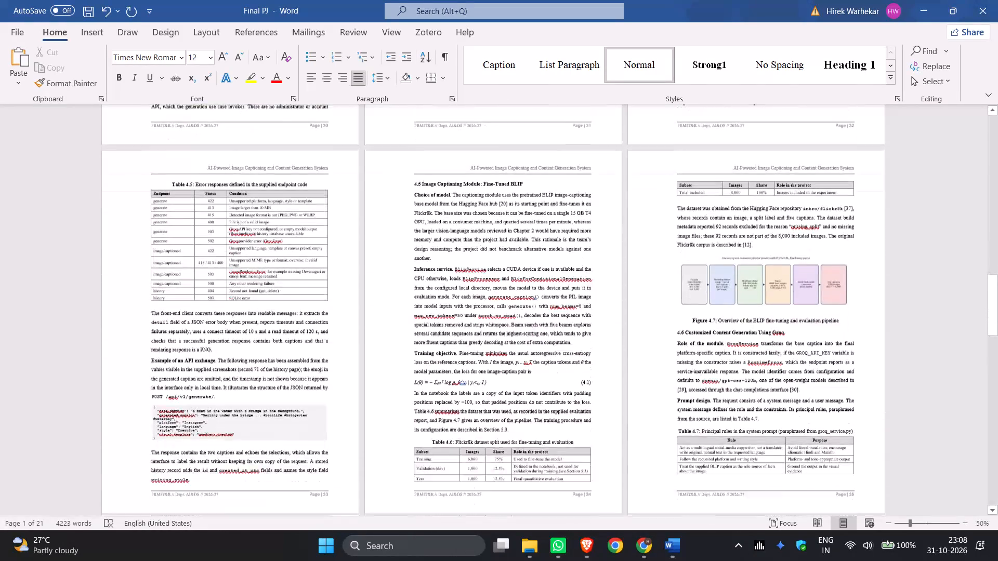
scroll(536, 271, "down", 19)
scroll(536, 271, "down", 5)
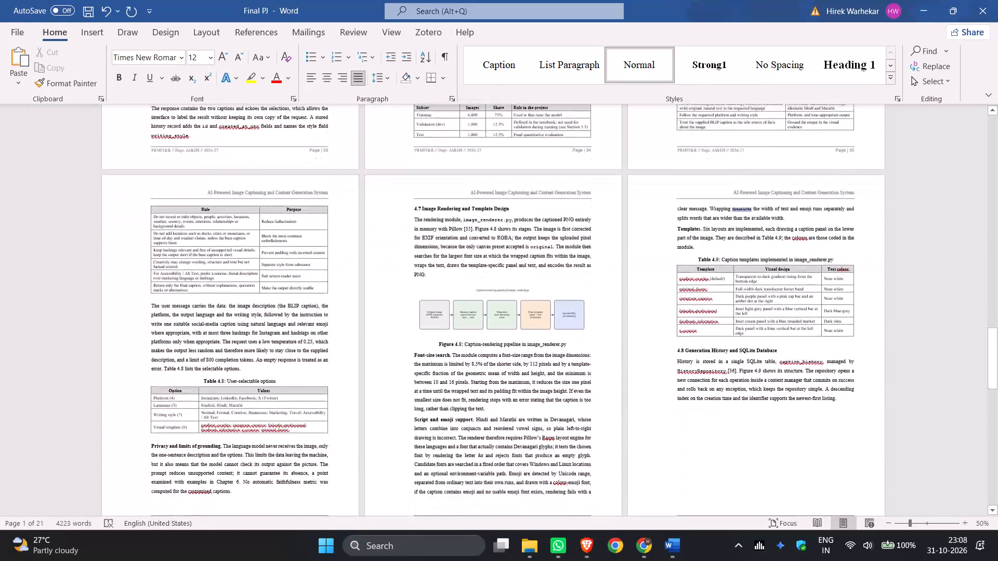
scroll(536, 271, "down", 15)
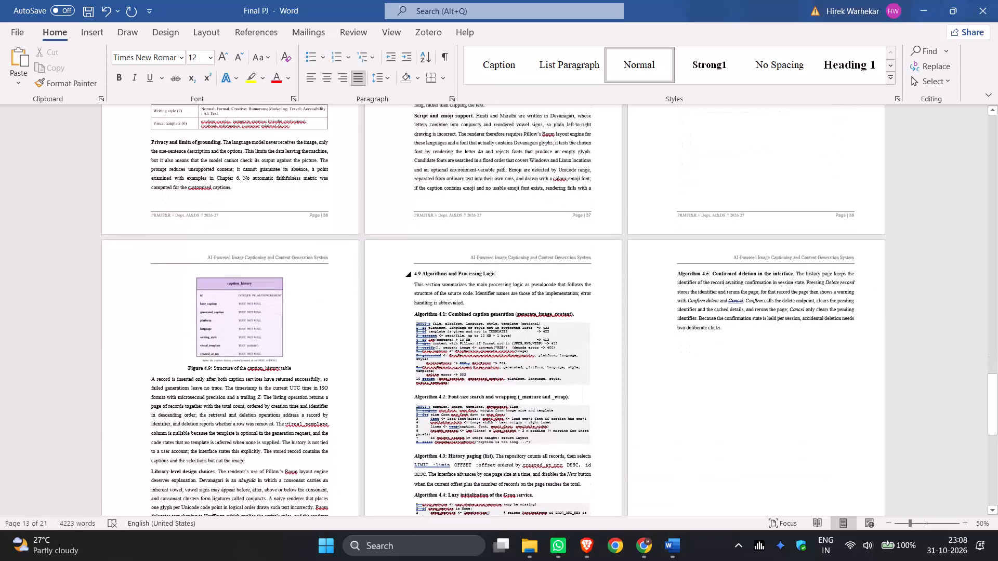
scroll(536, 271, "down", 16)
scroll(536, 271, "up", 1)
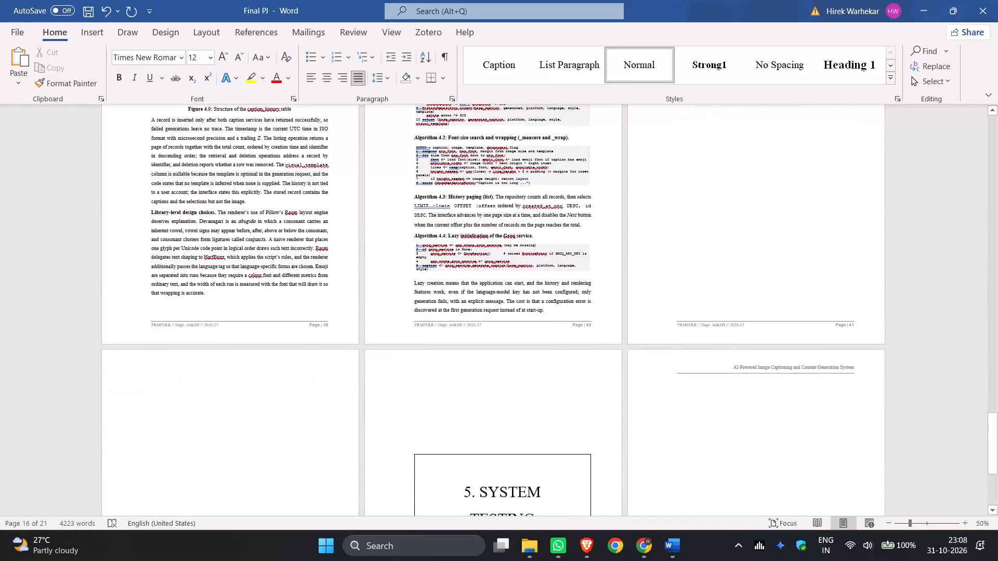
scroll(536, 271, "up", 1)
scroll(538, 265, "down", 4)
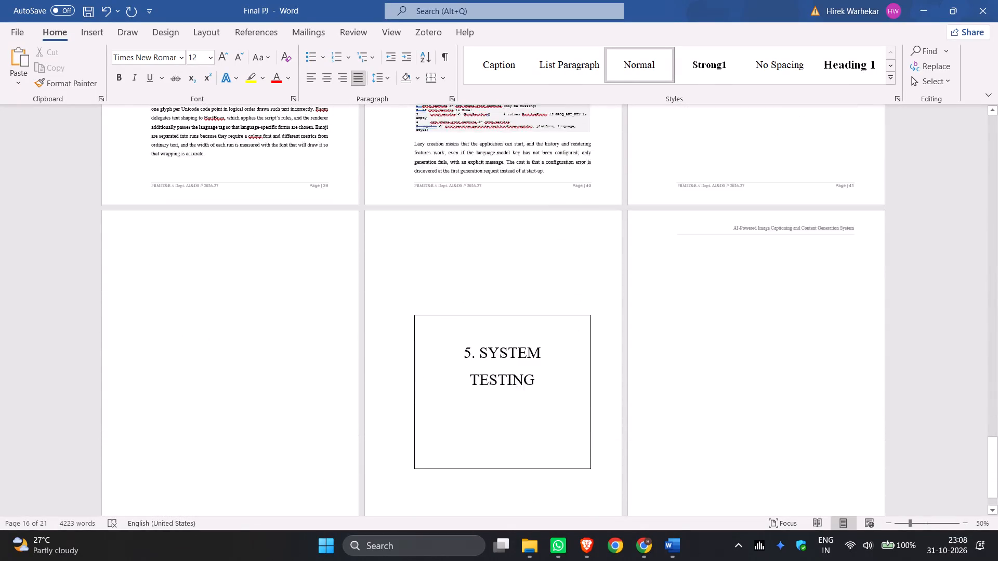
Remove the blank page before the 5. SYSTEM TESTING title page and the empty page after it.
scroll(538, 264, "down", 1)
scroll(734, 266, "down", 1)
left_click(219, 201)
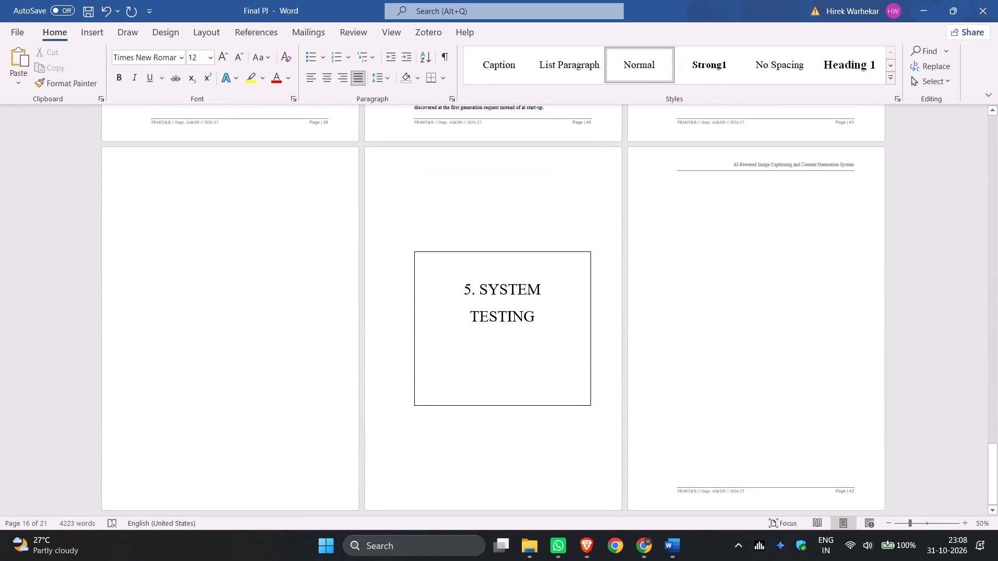
left_click(254, 193)
key("Delete")
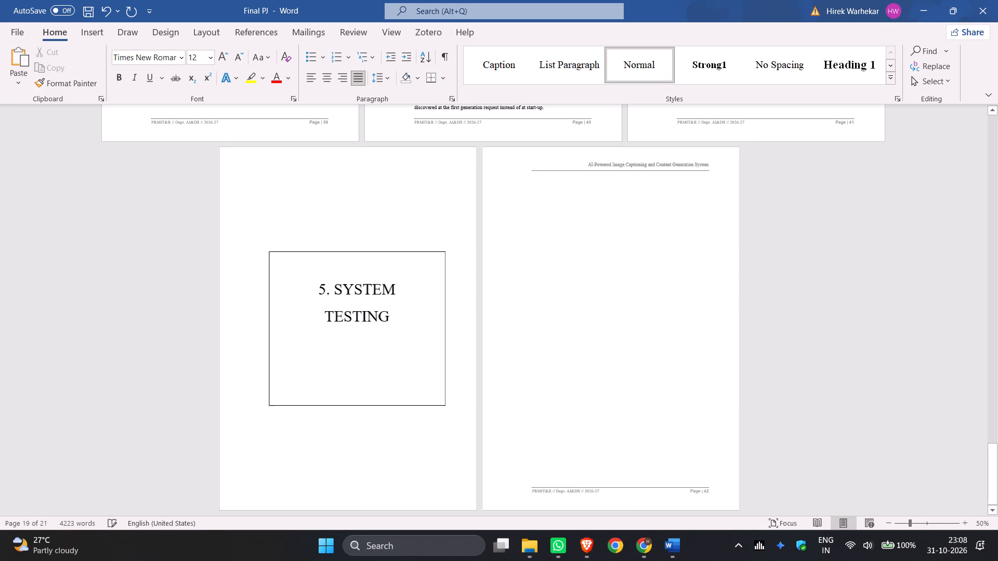
scroll(482, 229, "up", 8)
left_click(348, 323)
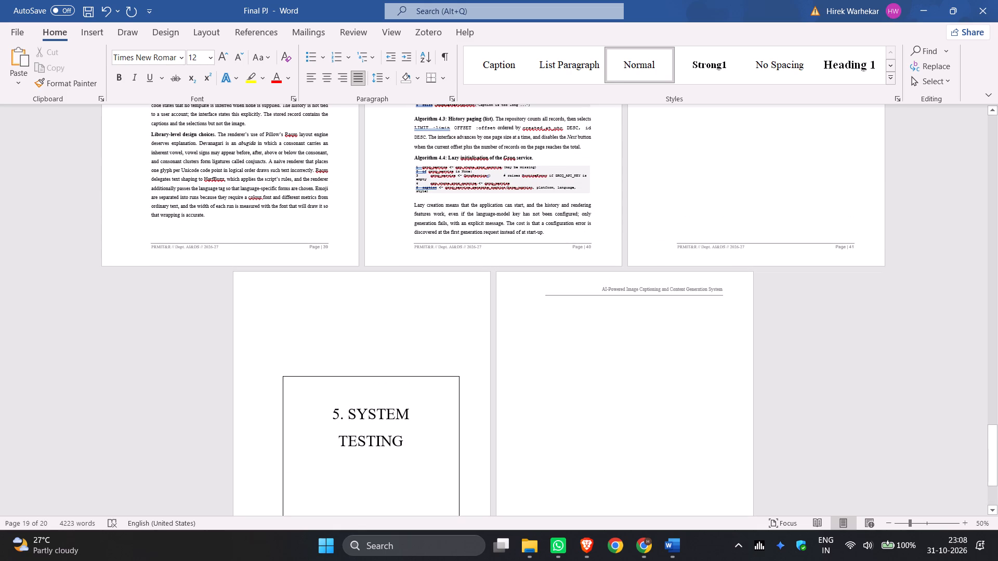
key("Delete")
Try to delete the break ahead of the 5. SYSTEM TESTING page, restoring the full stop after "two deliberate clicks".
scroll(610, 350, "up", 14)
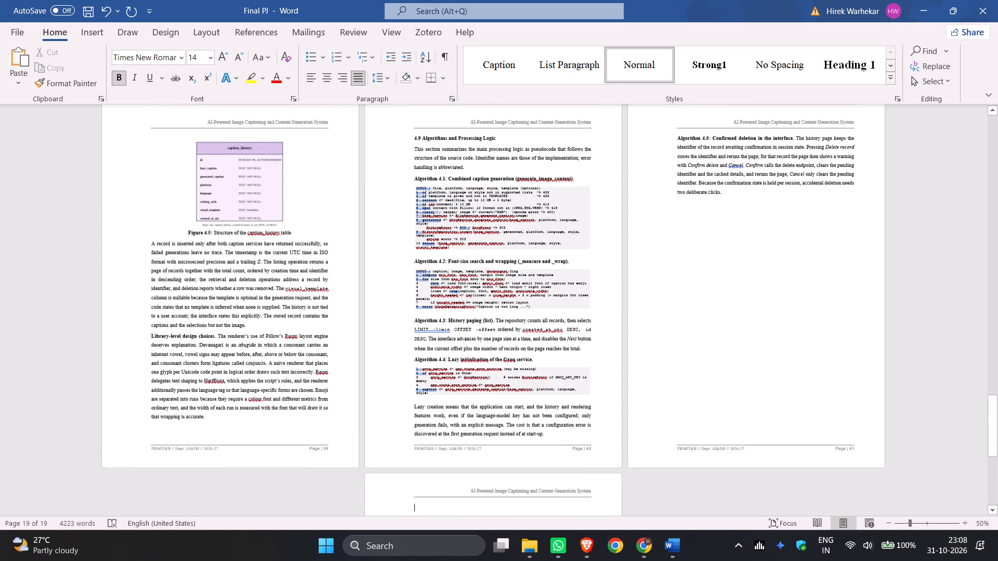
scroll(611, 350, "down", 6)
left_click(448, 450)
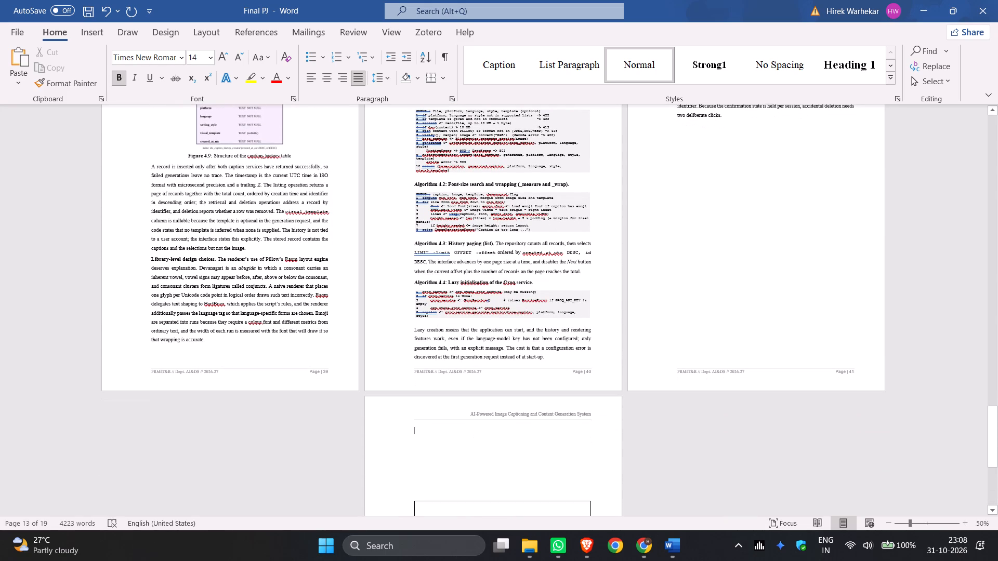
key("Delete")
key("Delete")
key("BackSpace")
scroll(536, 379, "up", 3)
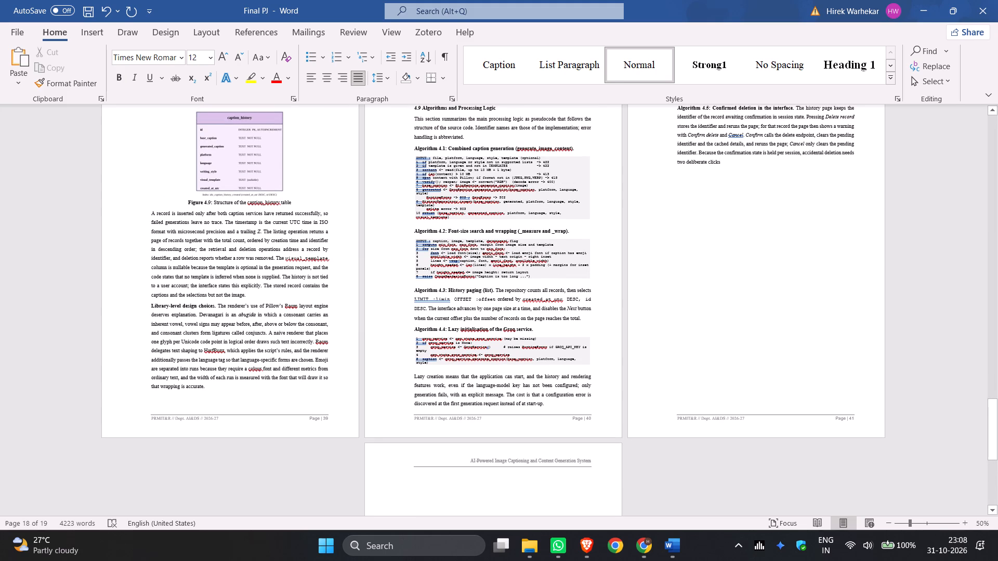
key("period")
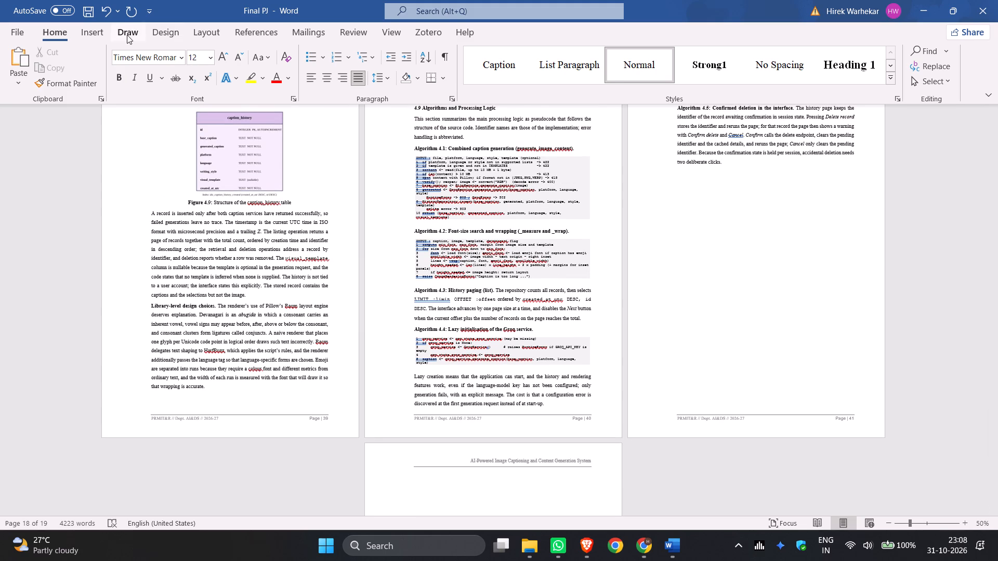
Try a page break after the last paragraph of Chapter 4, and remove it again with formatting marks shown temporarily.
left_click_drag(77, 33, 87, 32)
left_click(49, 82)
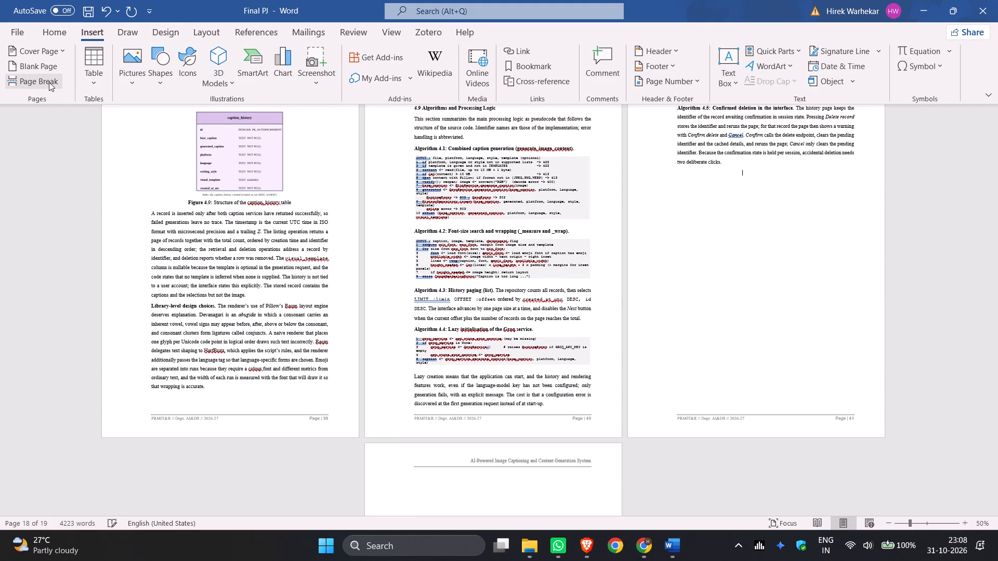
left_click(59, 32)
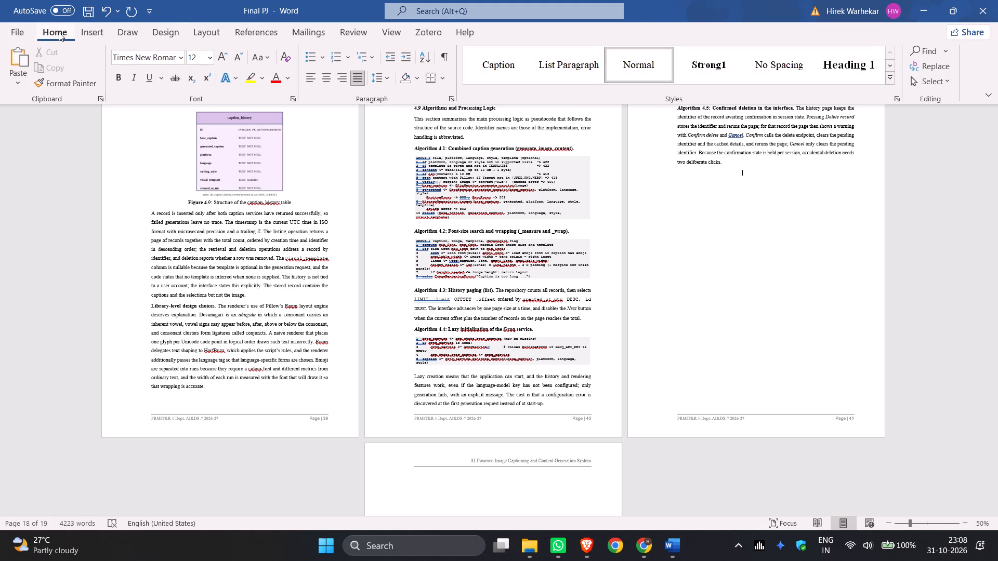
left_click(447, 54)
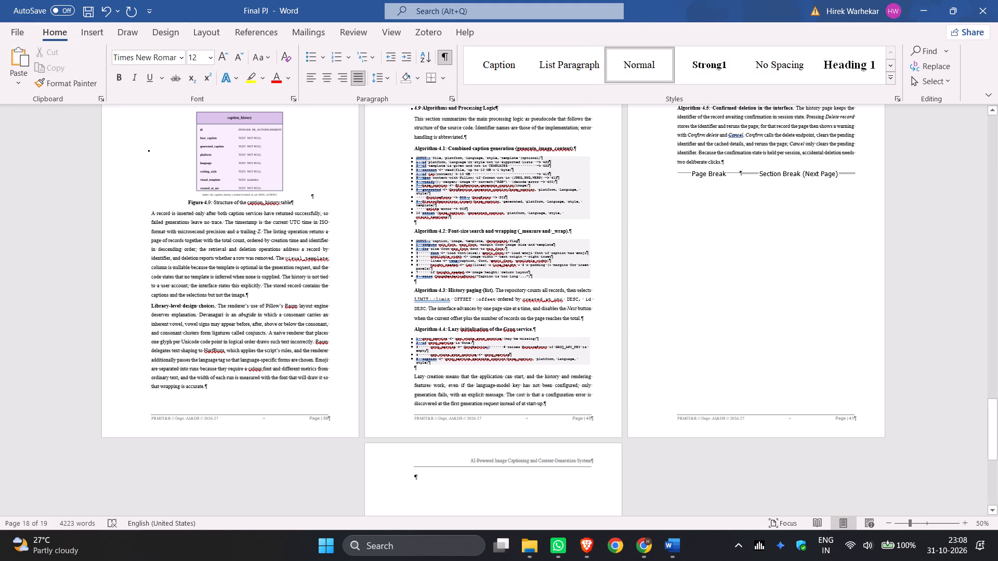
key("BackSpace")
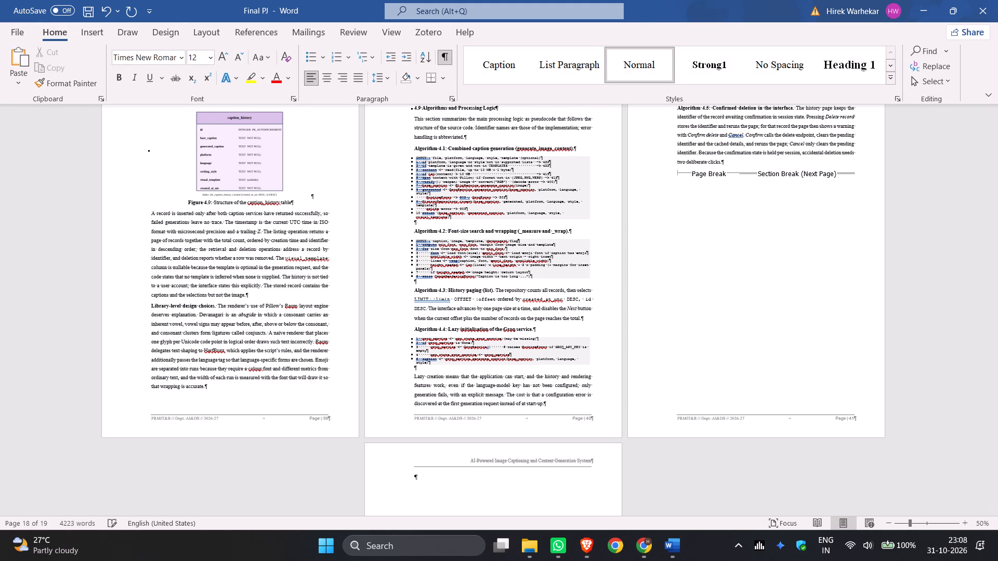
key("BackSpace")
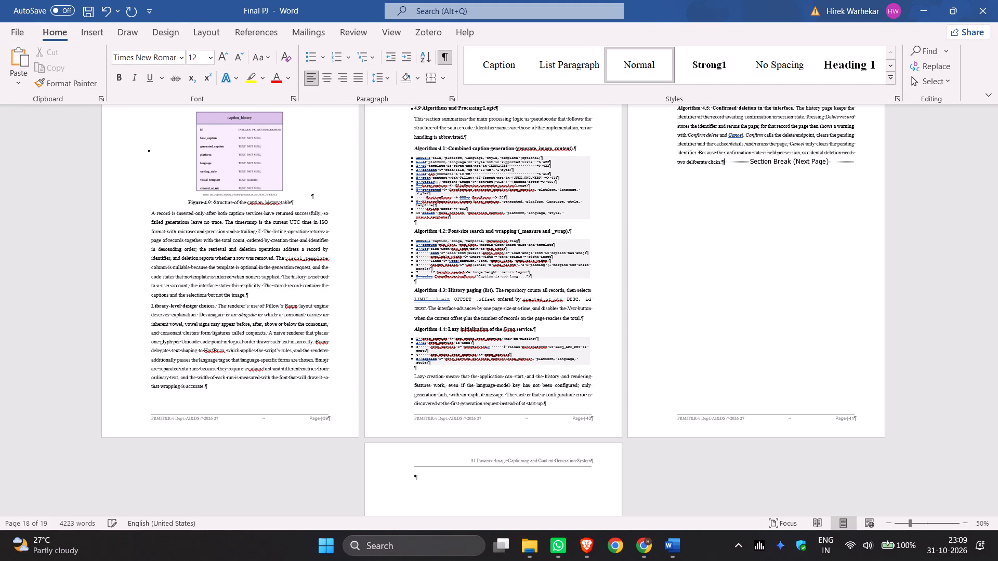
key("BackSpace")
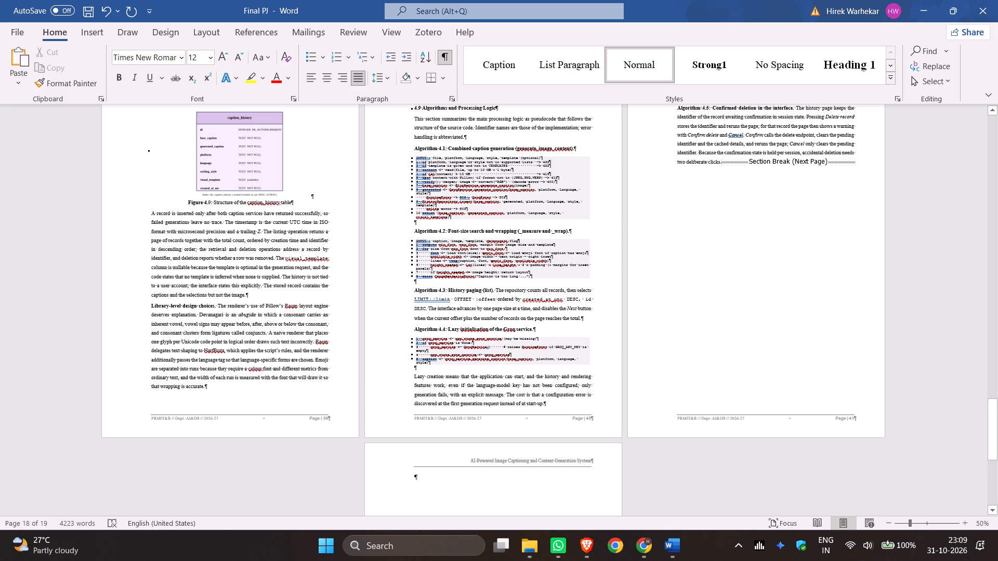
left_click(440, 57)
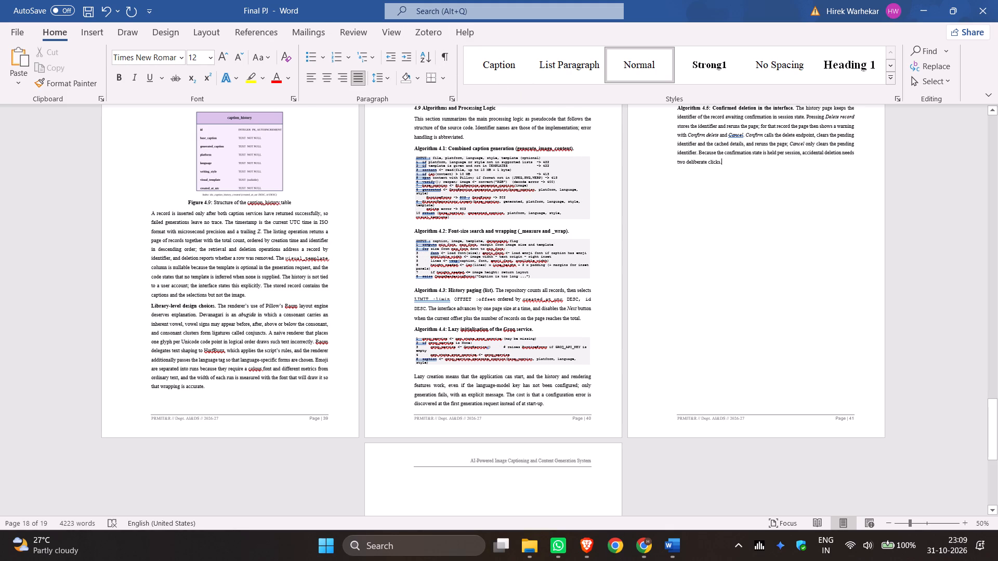
Delete the section break between the final Algorithm 4.5 paragraph and the 5. SYSTEM TESTING page.
key("Delete")
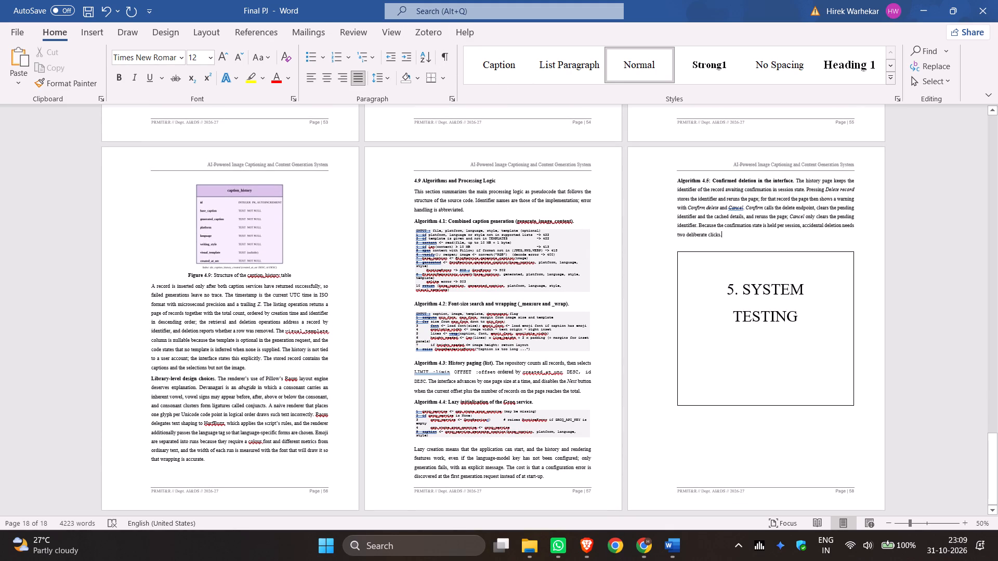
Remove the 5. SYSTEM TESTING text and its text box from below the final Algorithm 4.5 paragraph.
left_click(742, 288)
left_click_drag(729, 288, 796, 334)
key("Delete")
left_click(768, 252)
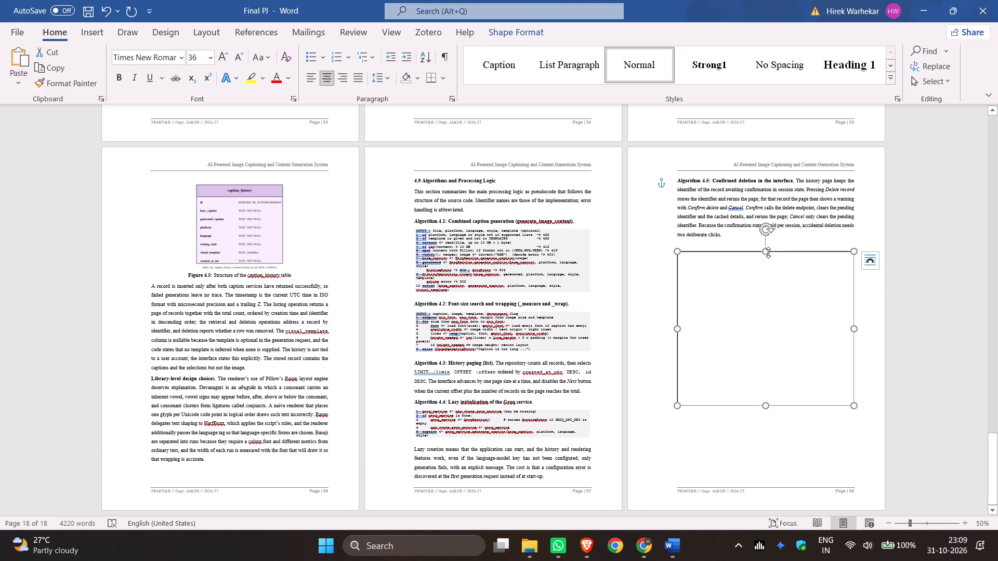
right_click(768, 252)
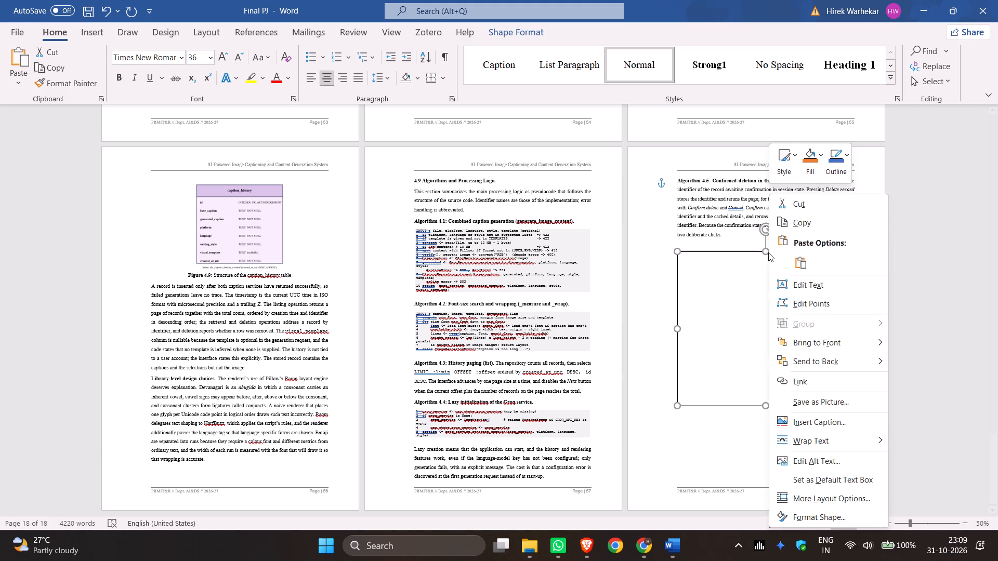
left_click(787, 205)
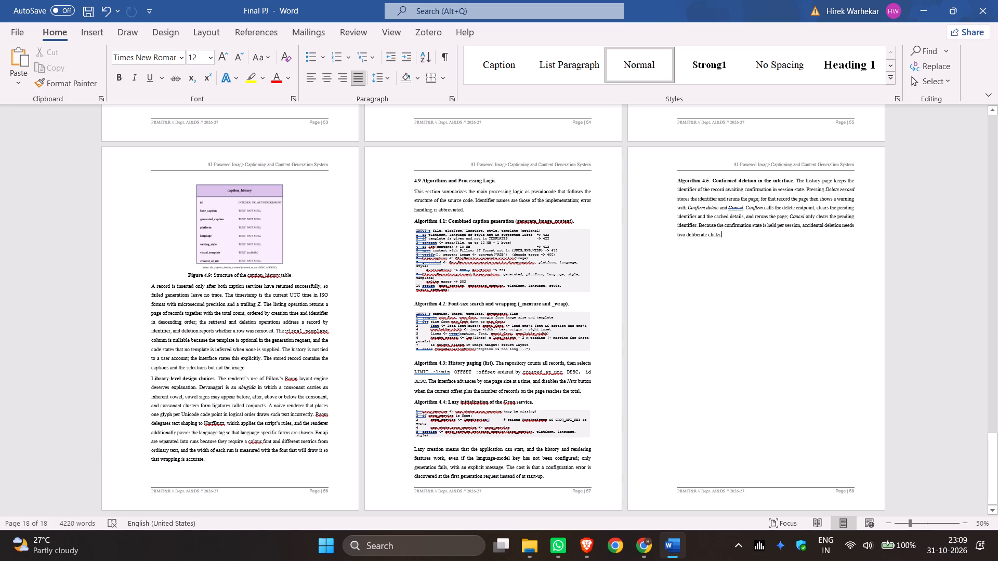
Review the trimmed document from the 4. SYSTEM DESIGN AND METHADOLOGY cover page through Algorithm 4.5, checking page order and footer page numbers.
scroll(752, 370, "up", 8)
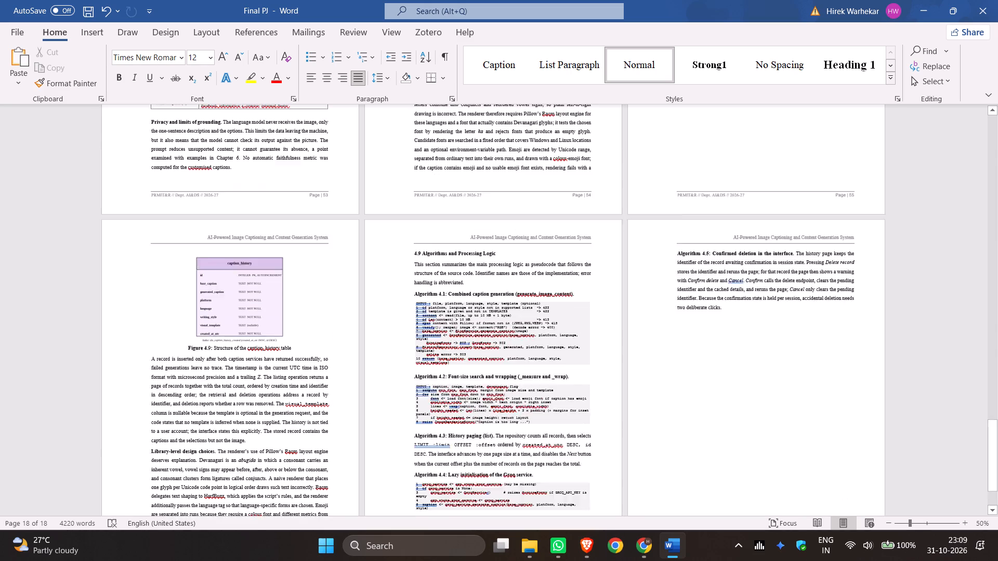
scroll(752, 370, "up", 5)
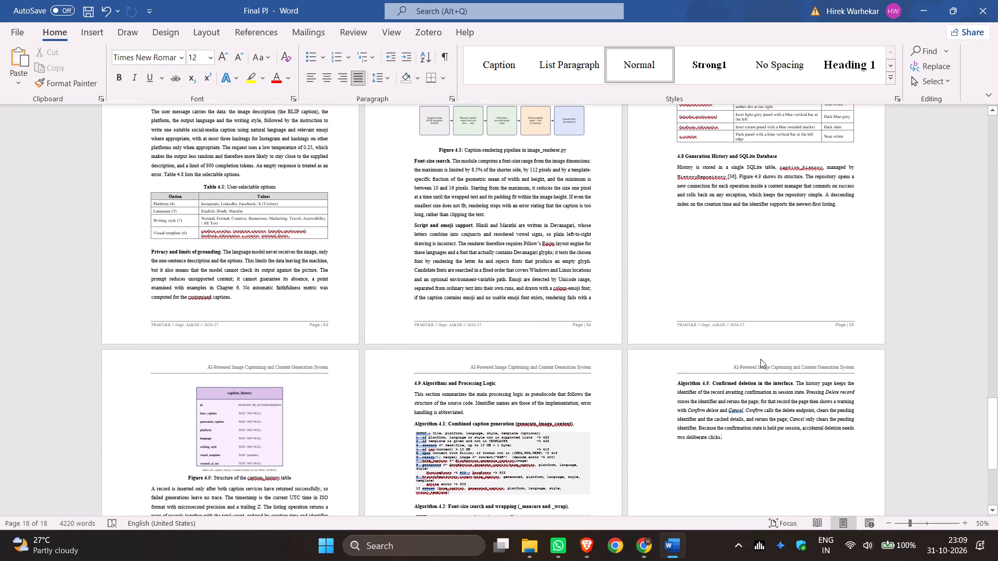
scroll(767, 398, "down", 6)
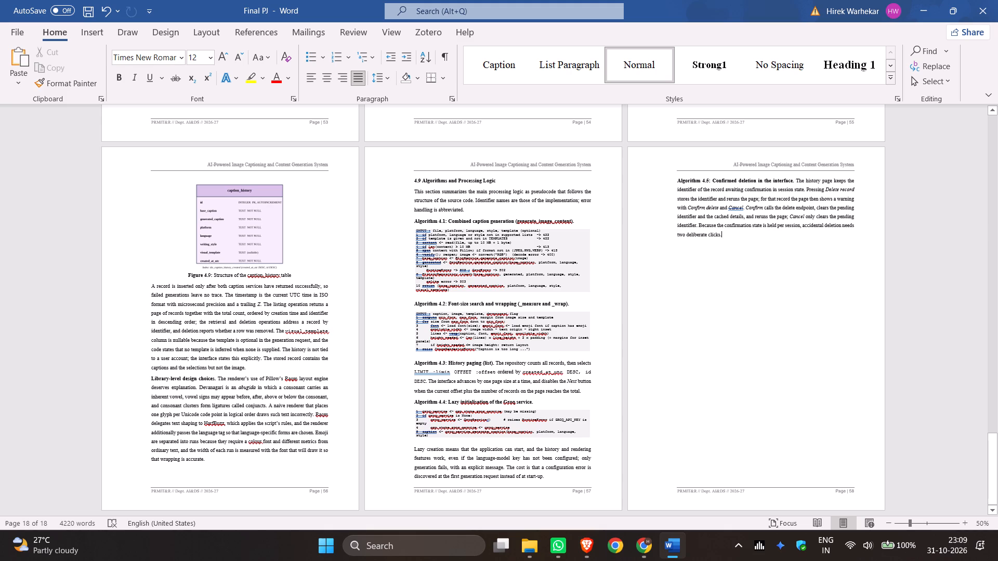
scroll(766, 312, "down", 1)
scroll(766, 312, "up", 15)
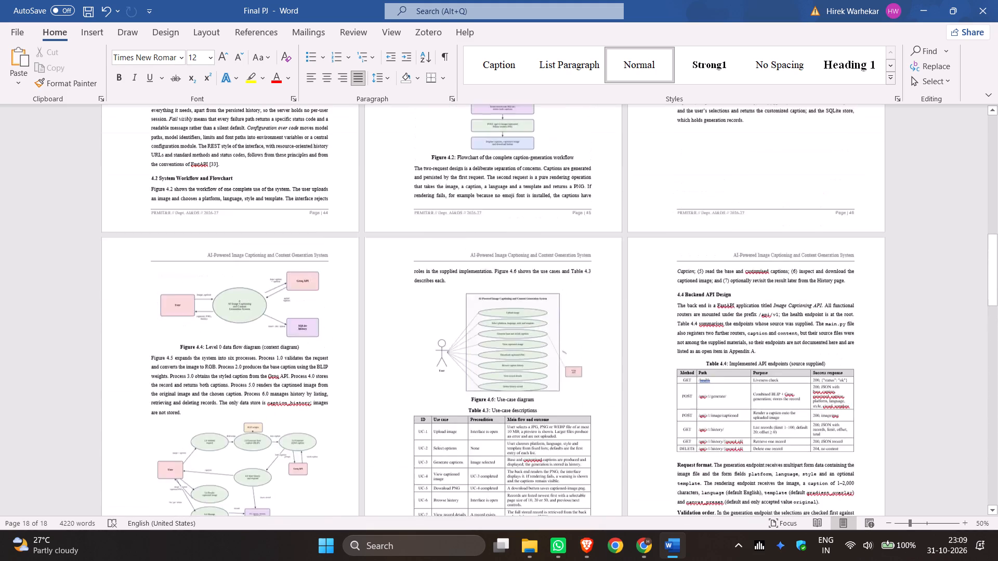
scroll(766, 312, "up", 15)
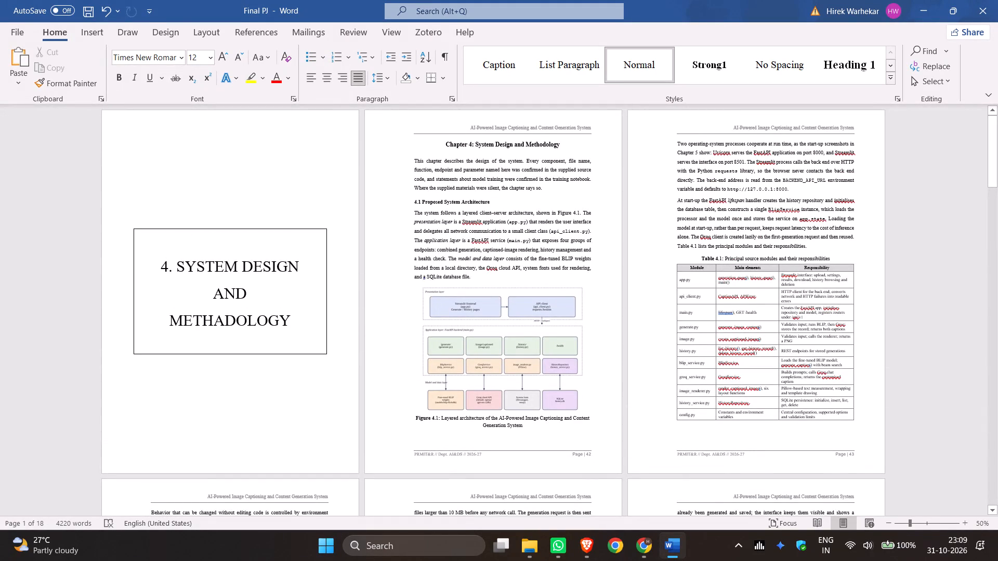
scroll(519, 216, "down", 4)
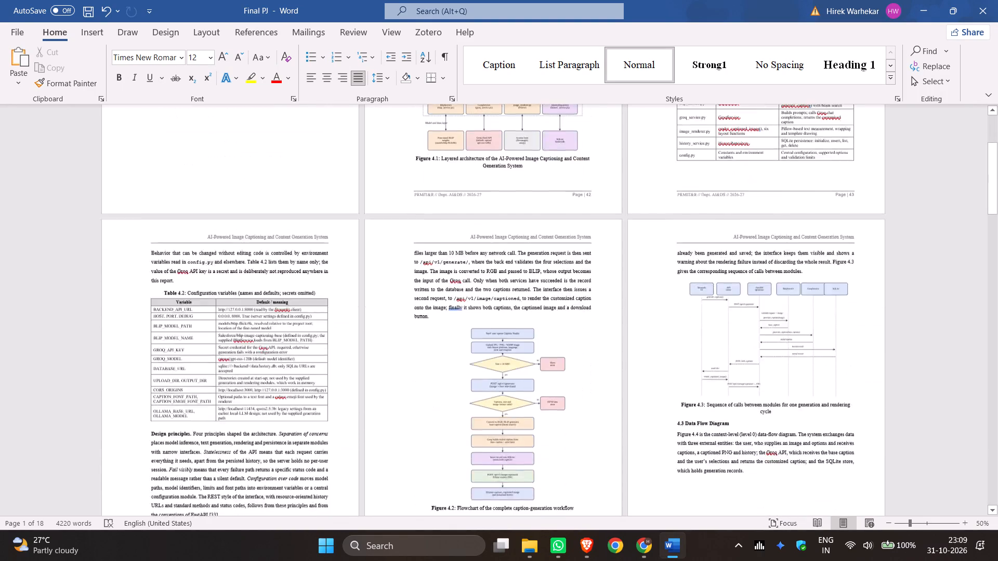
scroll(519, 216, "down", 2)
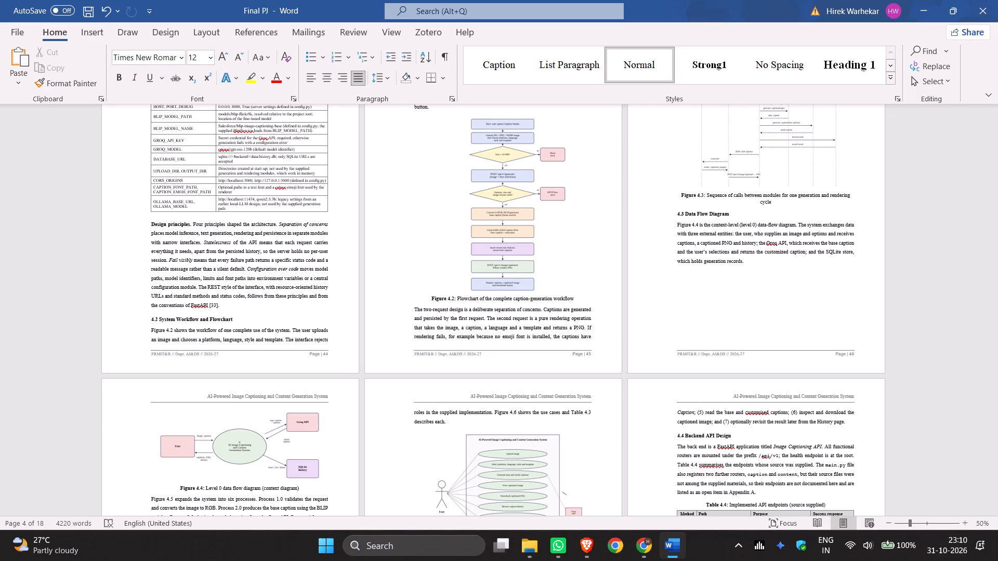
scroll(519, 216, "down", 6)
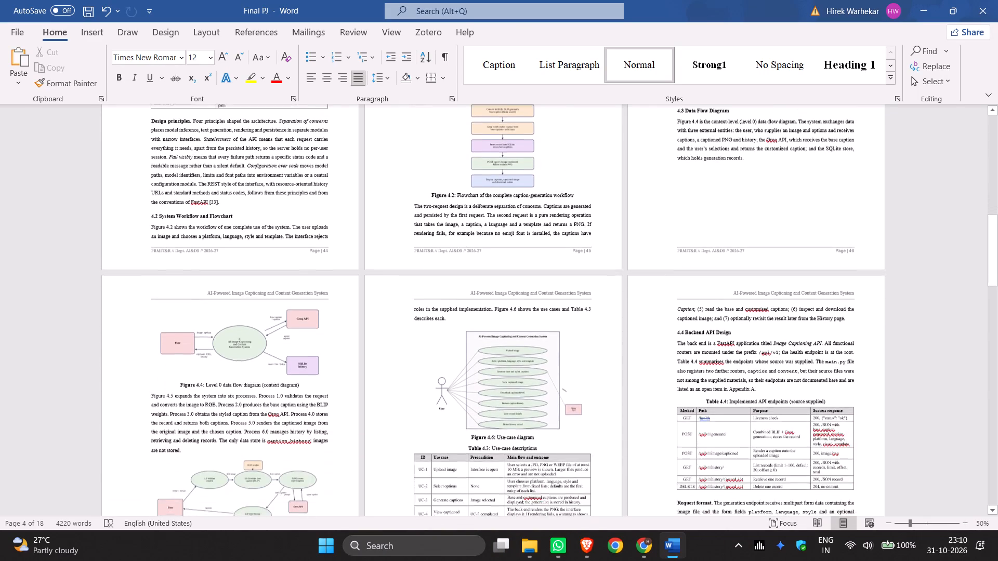
scroll(519, 216, "down", 15)
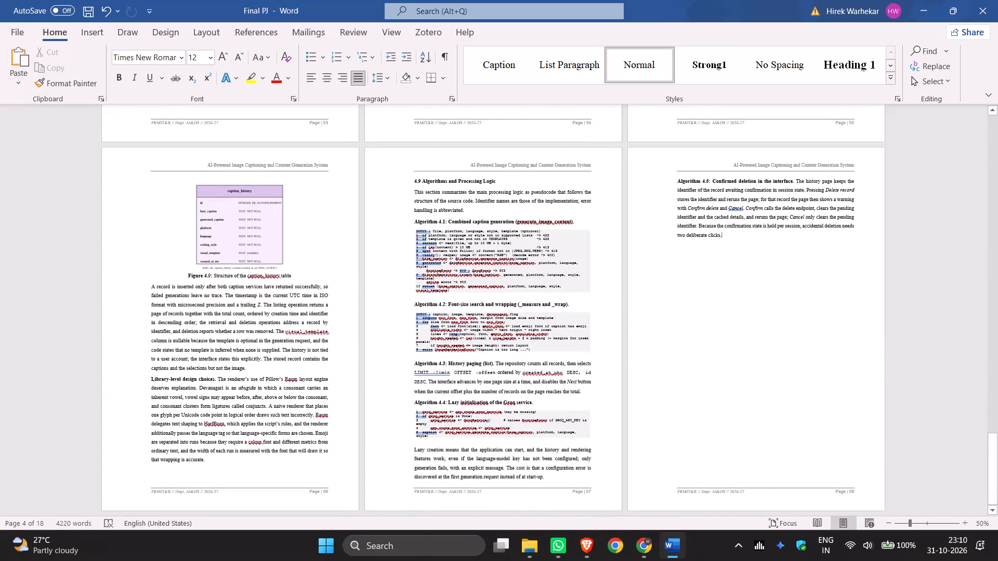
scroll(480, 275, "up", 1)
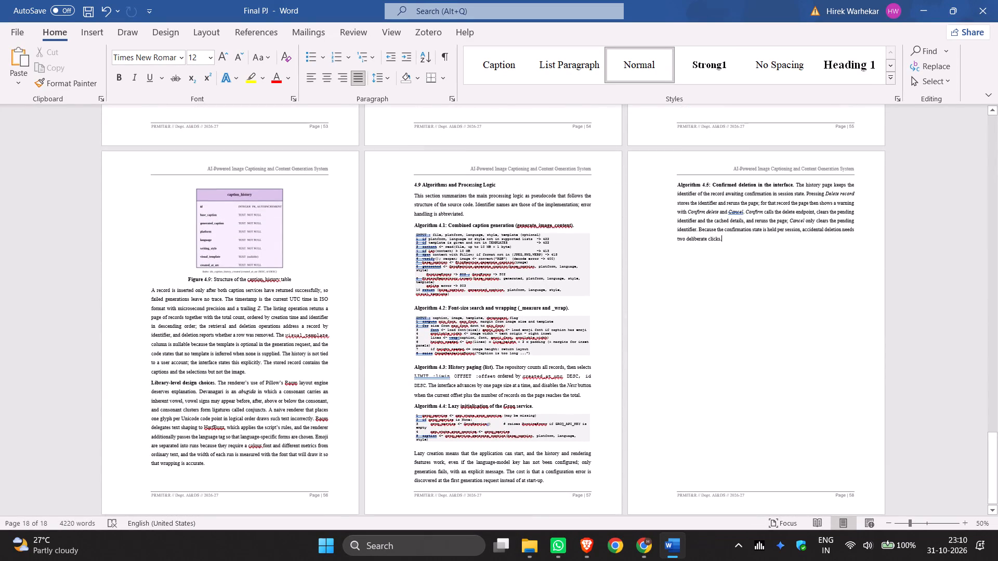
scroll(480, 275, "up", 3)
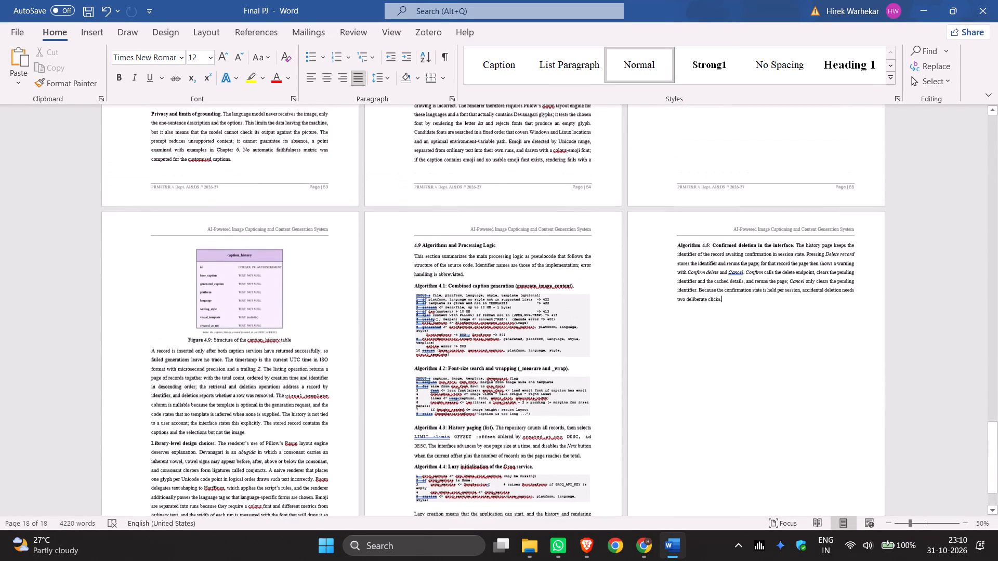
scroll(480, 275, "up", 6)
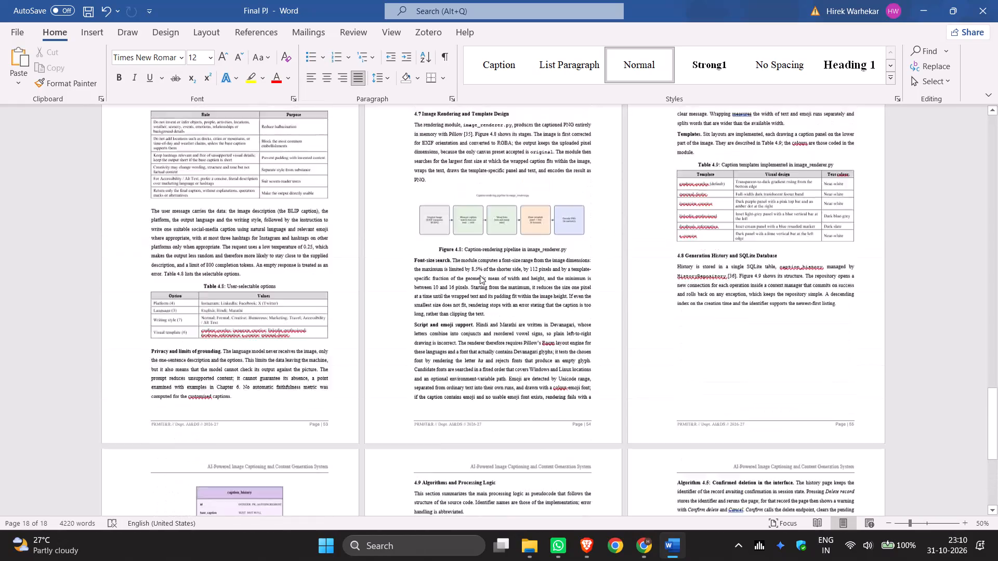
scroll(480, 275, "up", 15)
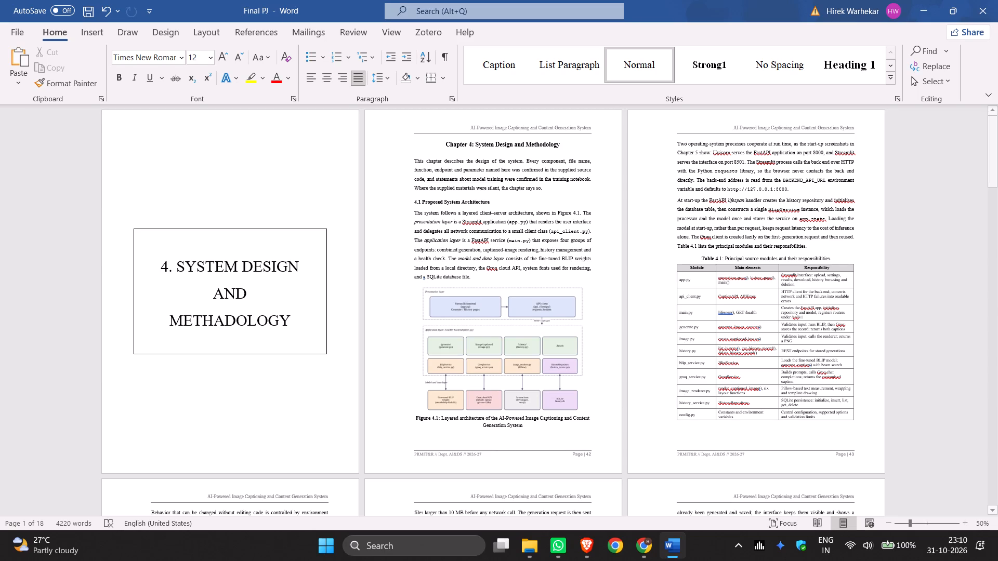
scroll(933, 322, "down", 2)
scroll(933, 322, "up", 7)
Save the Final PJ document trimmed to Chapter 4.
left_click(93, 15)
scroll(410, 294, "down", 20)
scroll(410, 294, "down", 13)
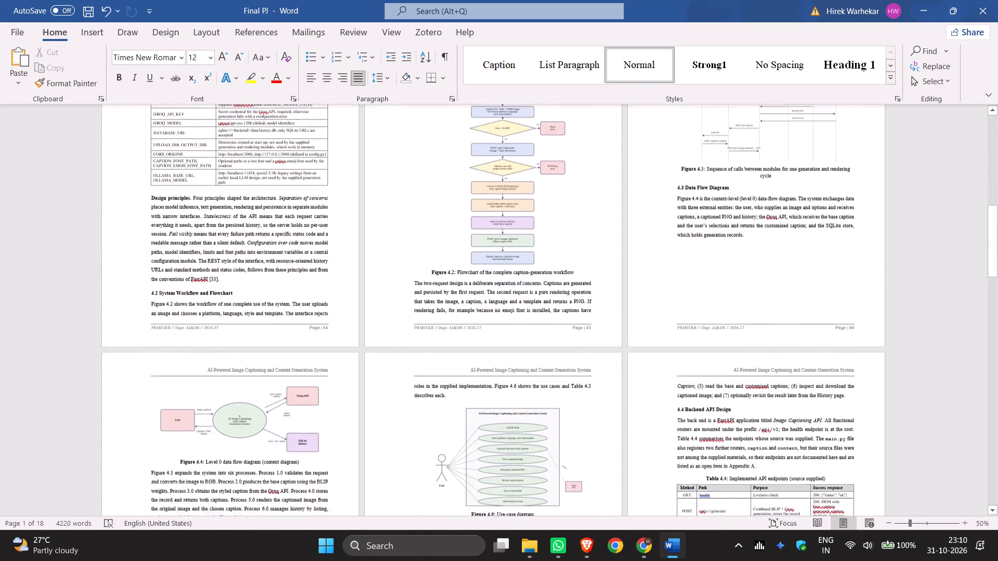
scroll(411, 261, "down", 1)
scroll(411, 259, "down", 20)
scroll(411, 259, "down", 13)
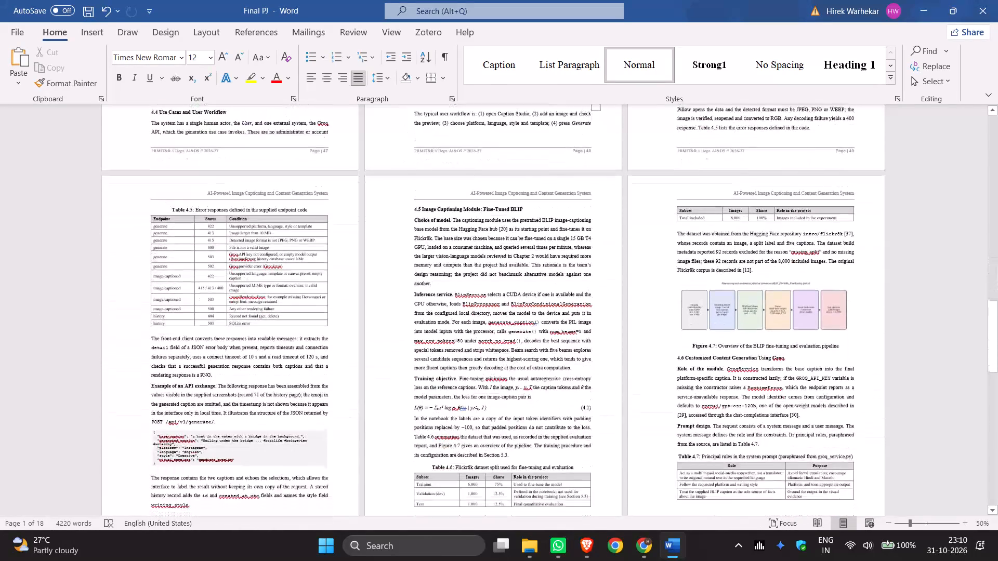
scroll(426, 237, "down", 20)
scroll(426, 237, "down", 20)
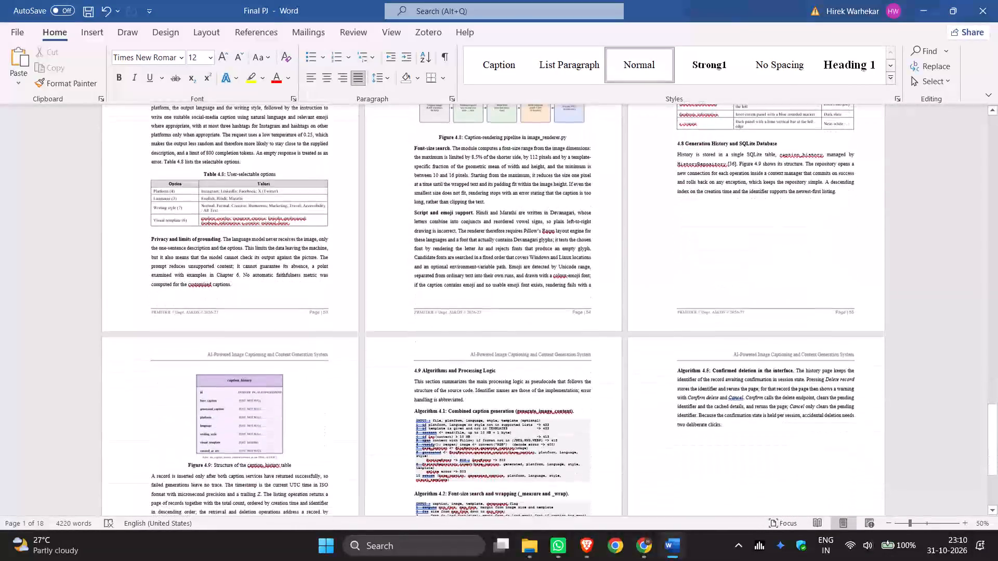
Close the Final PJ document without keeping the last copied item, returning to the desktop.
scroll(430, 236, "down", 4)
left_click(985, 0)
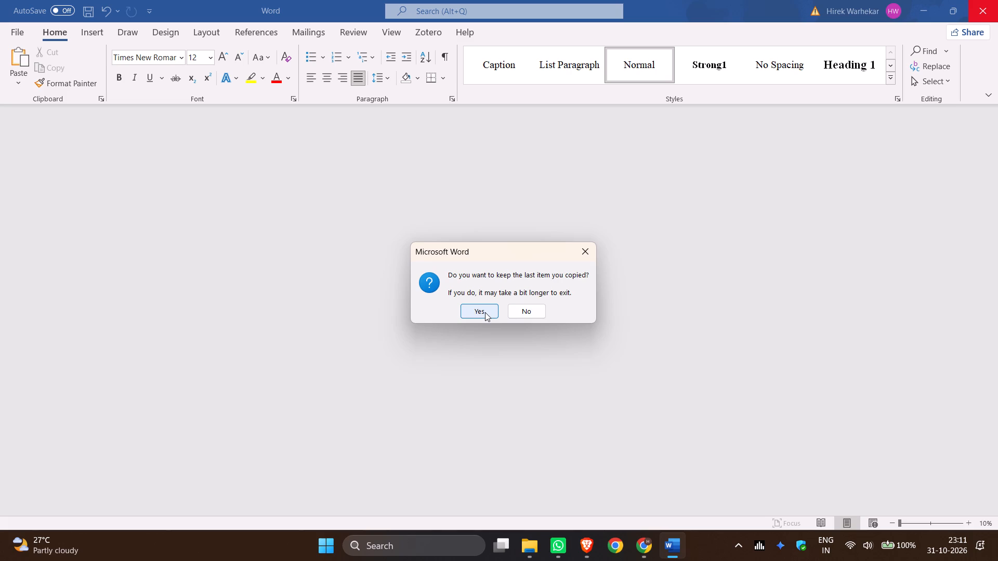
left_click(536, 311)
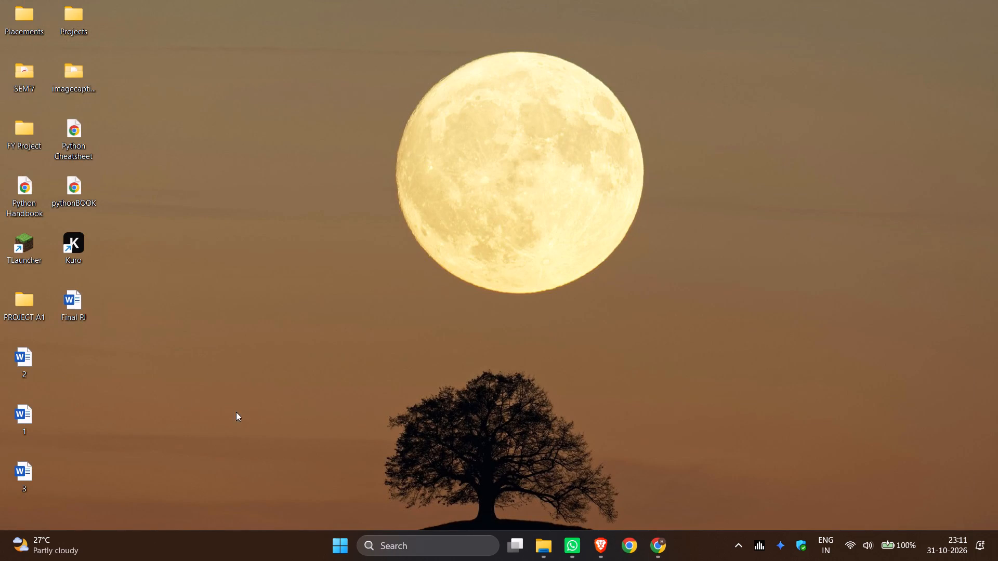
left_click(533, 334)
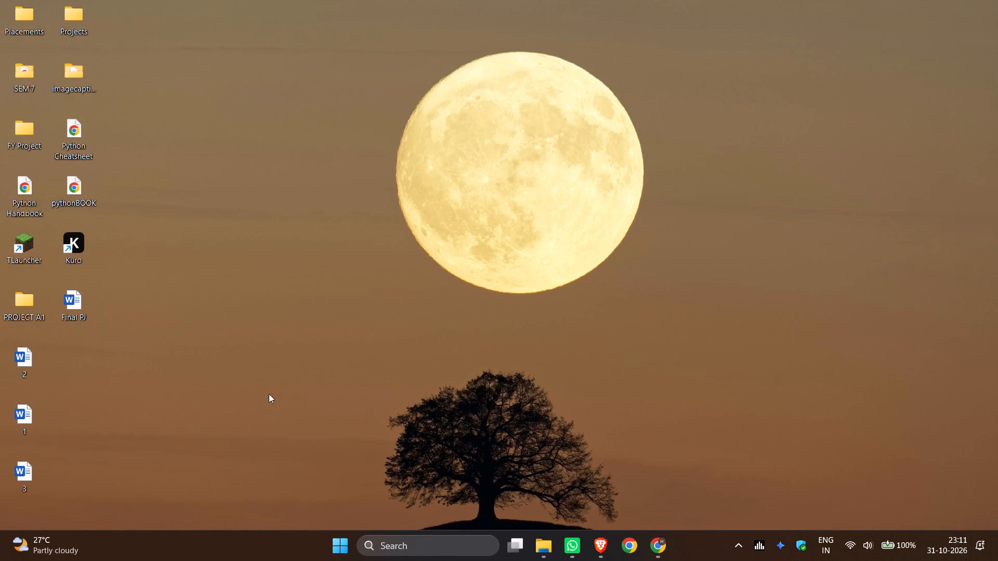
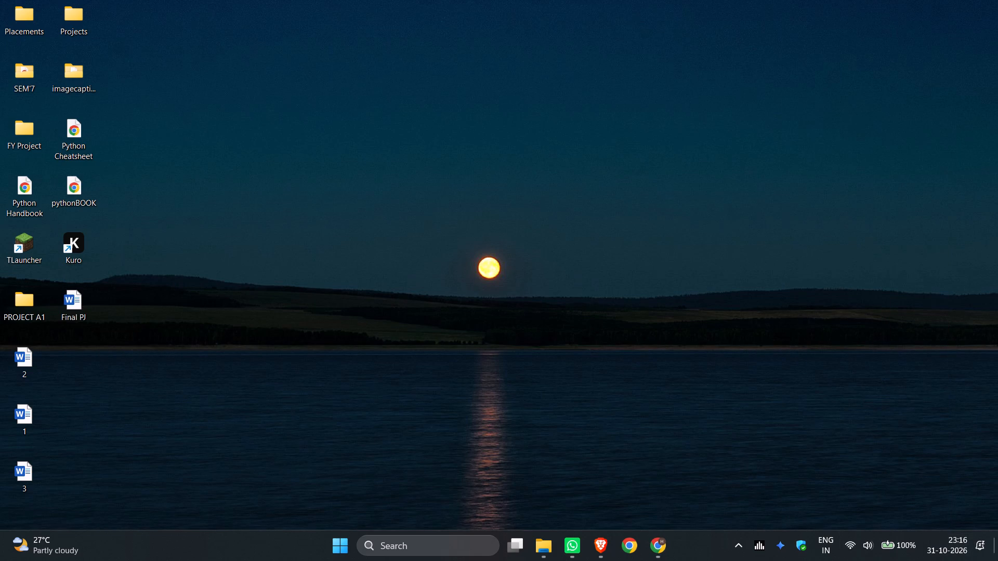
left_click(208, 388)
left_click(88, 310)
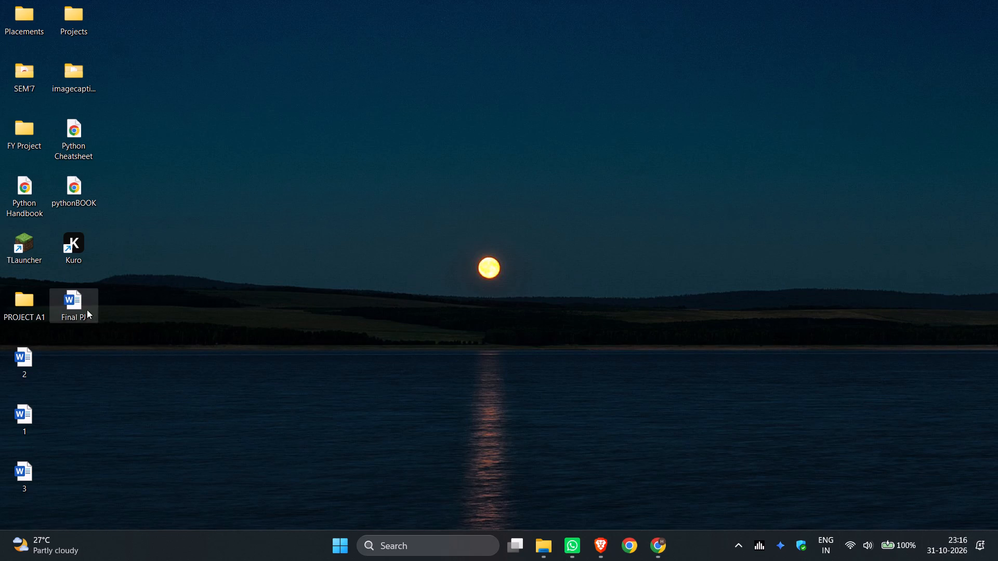
key("Delete")
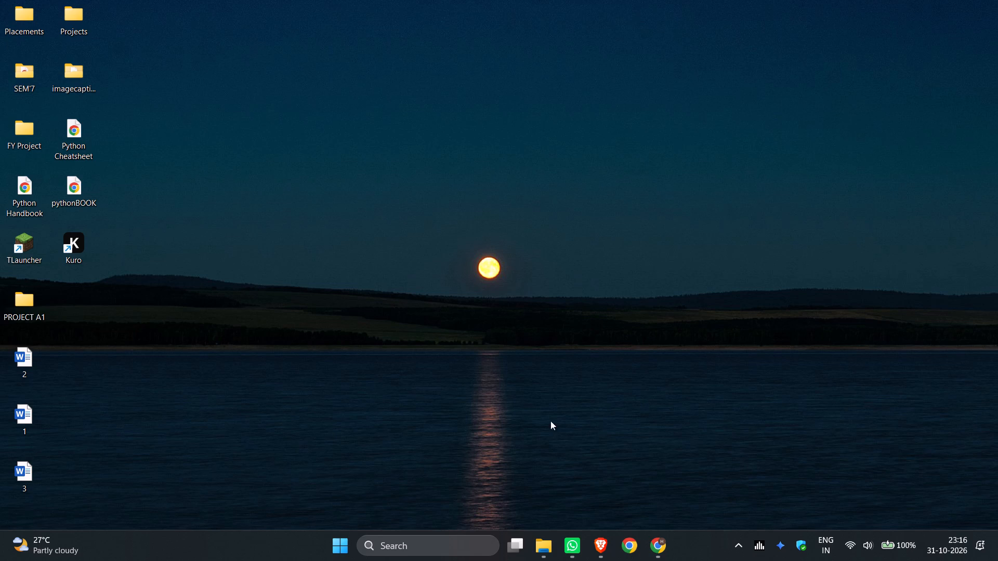
Move the Final_PJ_pages_25-41 file from the Downloads folder to the desktop.
left_click(545, 543)
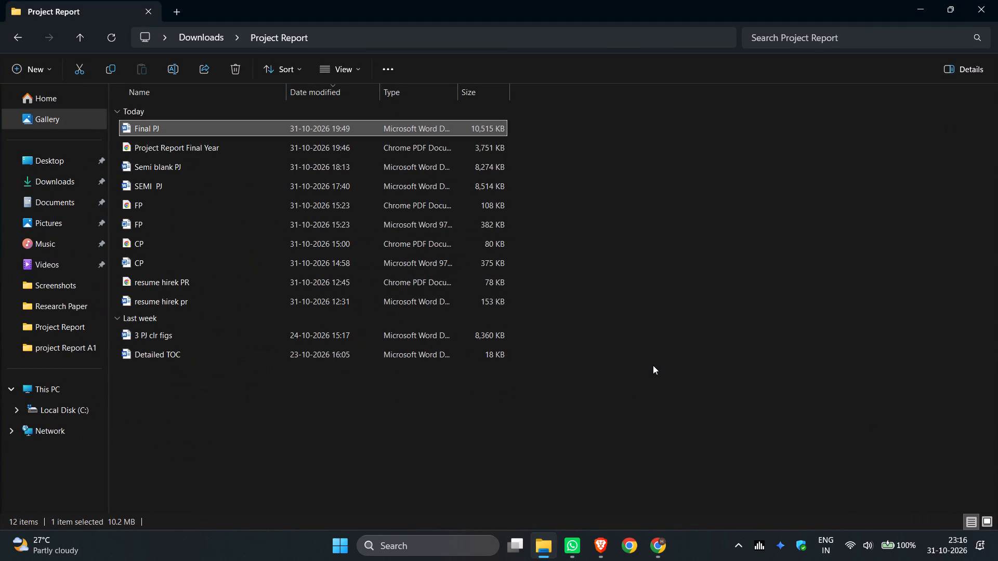
left_click(653, 365)
left_click(60, 183)
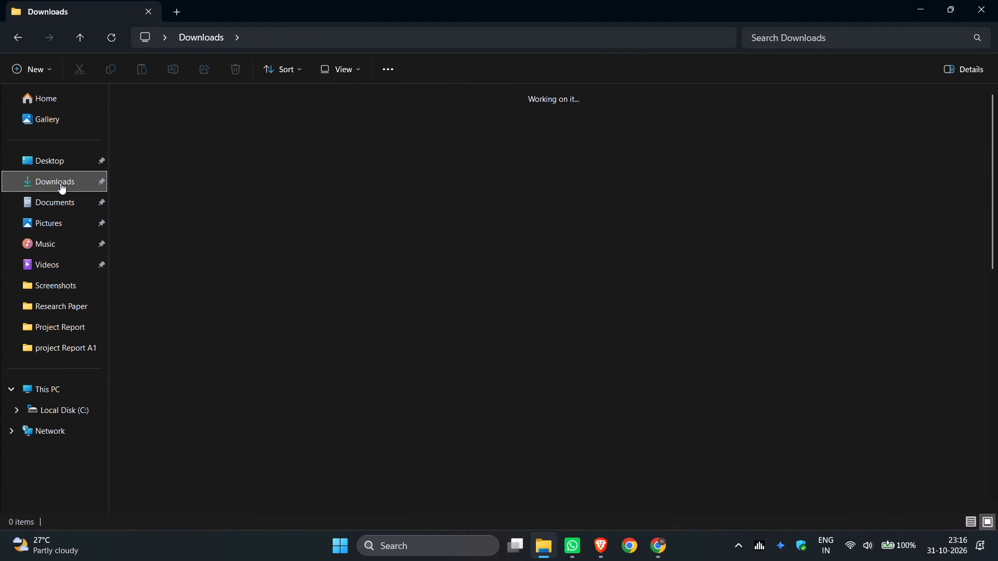
left_click(154, 173)
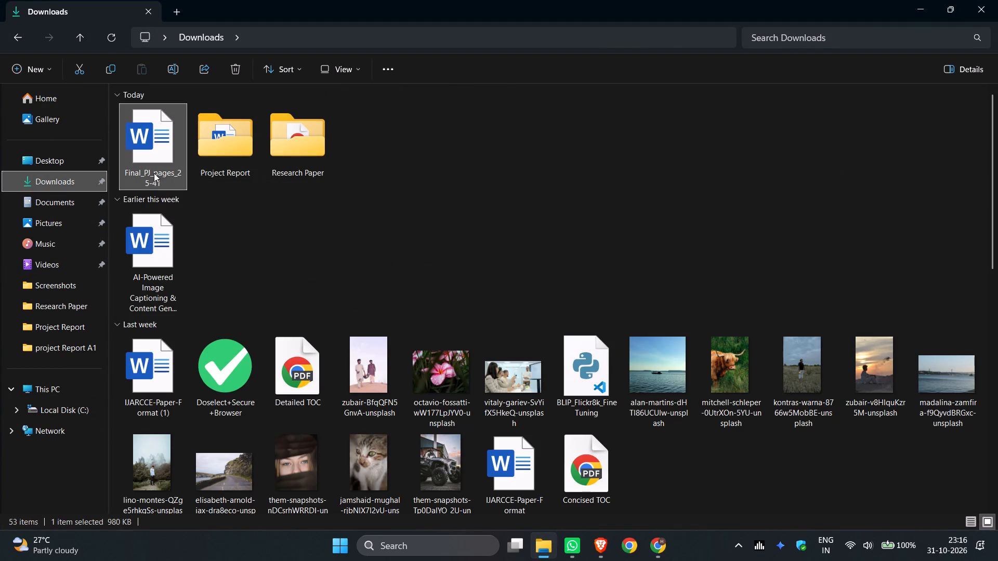
left_click(86, 72)
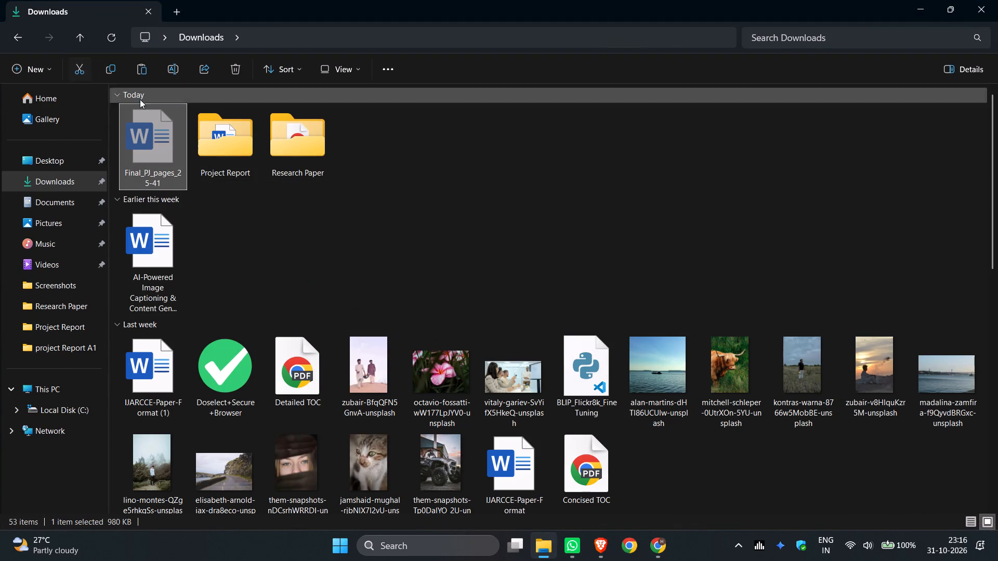
left_click(997, 558)
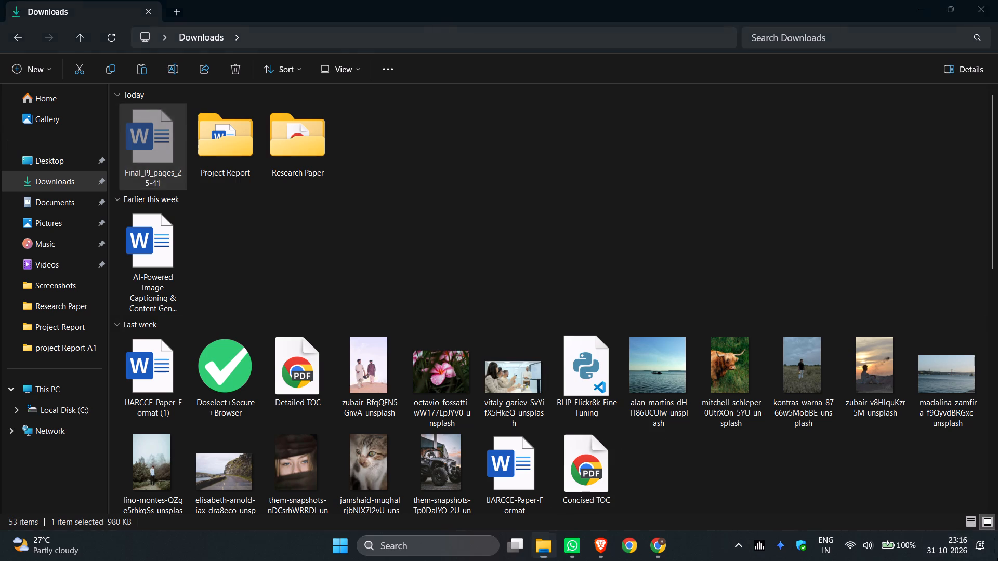
left_click(193, 346)
key("ctrl+v")
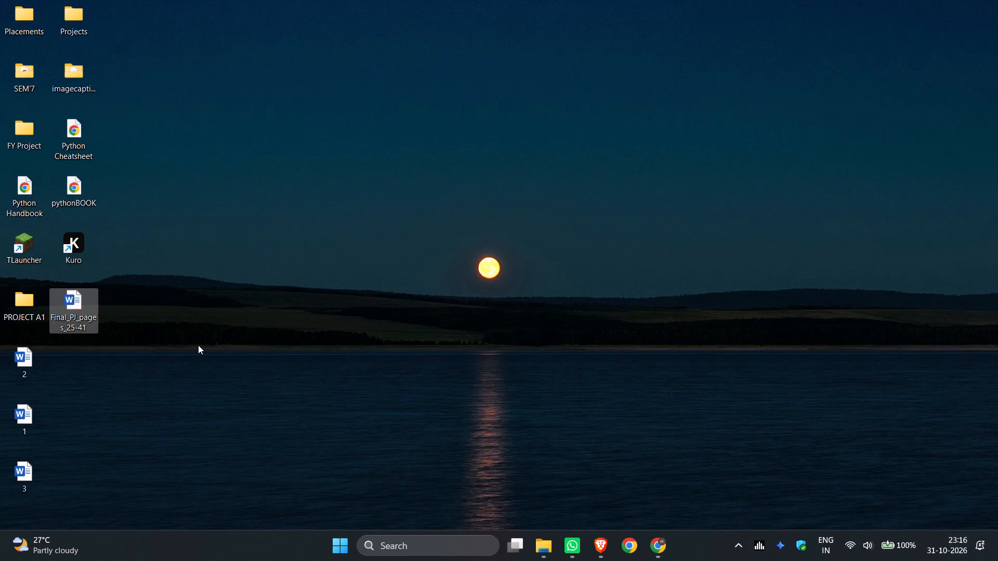
Rename the Final_PJ_pages_25-41 file on the desktop as 4.
left_click(222, 312)
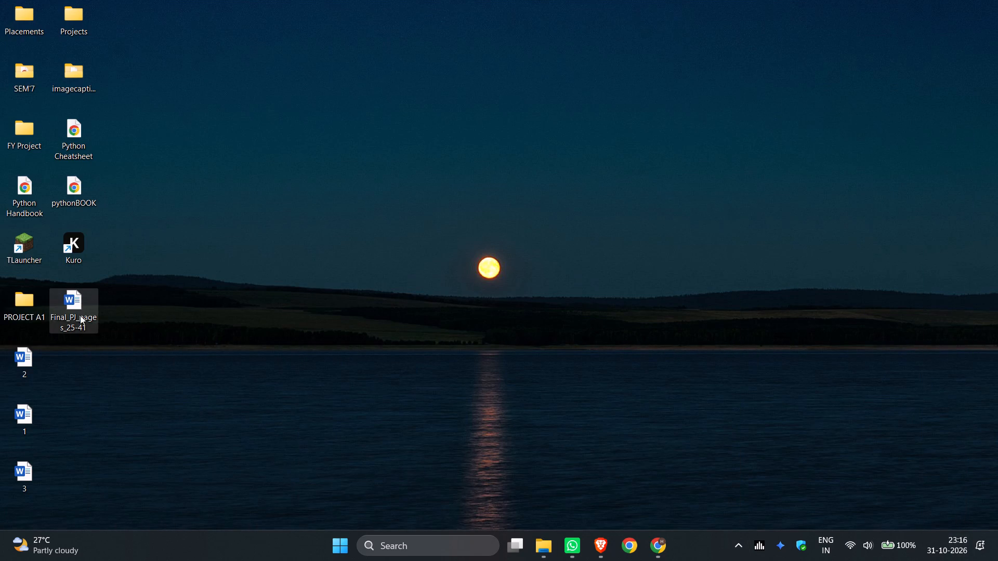
left_click(74, 320)
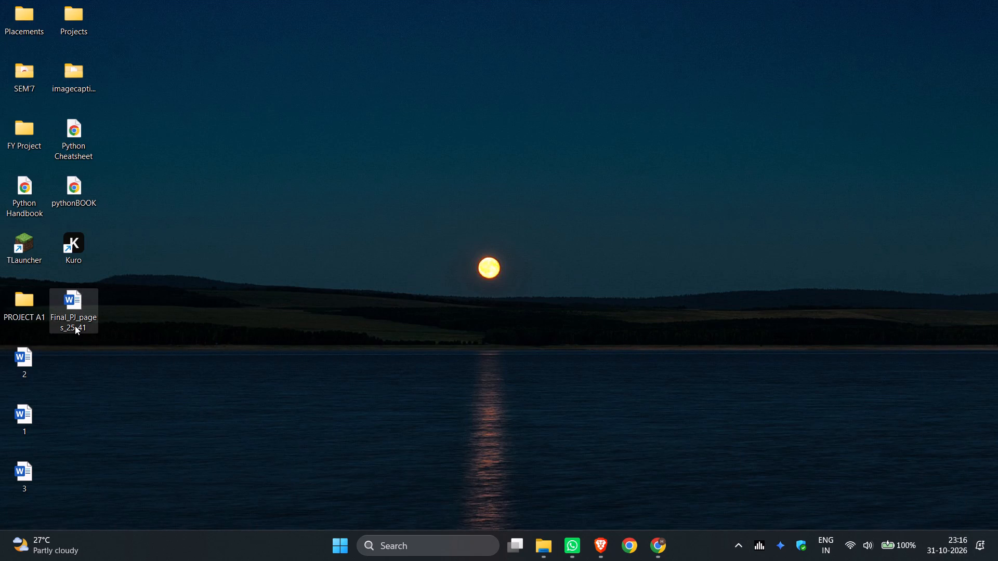
left_click(75, 326)
key("4")
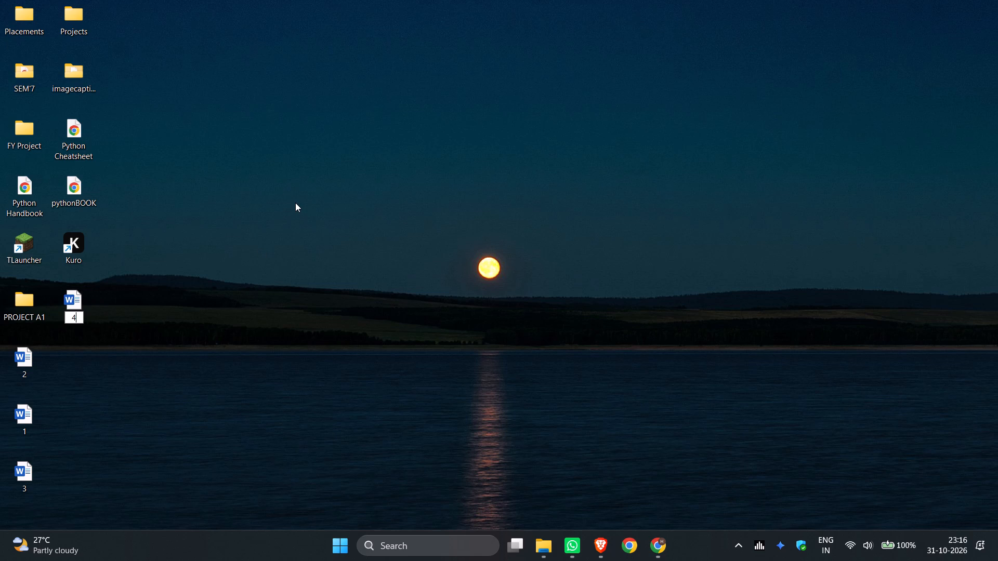
key("Return")
left_click(295, 203)
Open the desktop file 4 in Word and examine its title page, blank page and the first Chapter 4 pages with their footers.
double_click(88, 304)
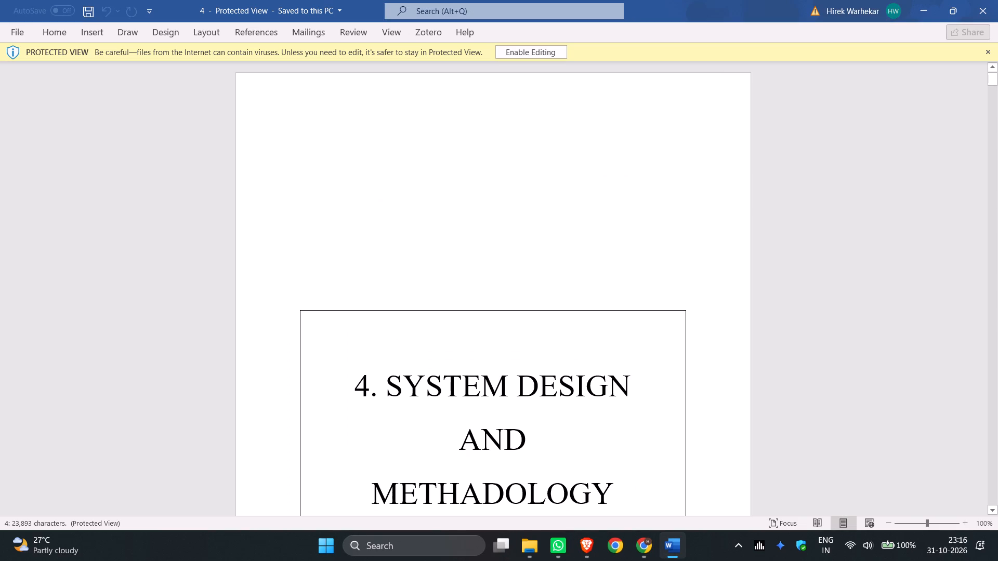
scroll(663, 154, "down", 8)
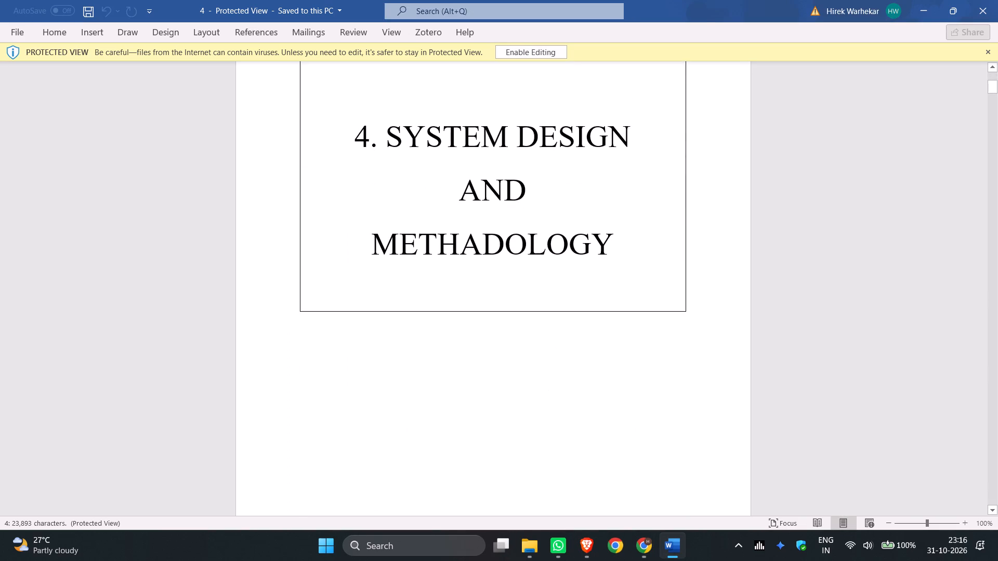
scroll(663, 155, "down", 2)
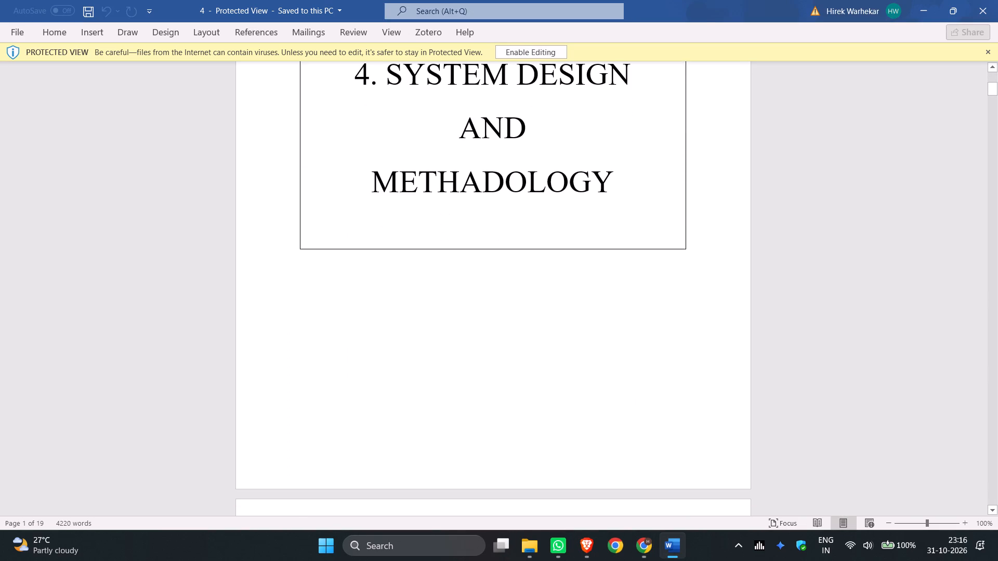
scroll(662, 154, "up", 4)
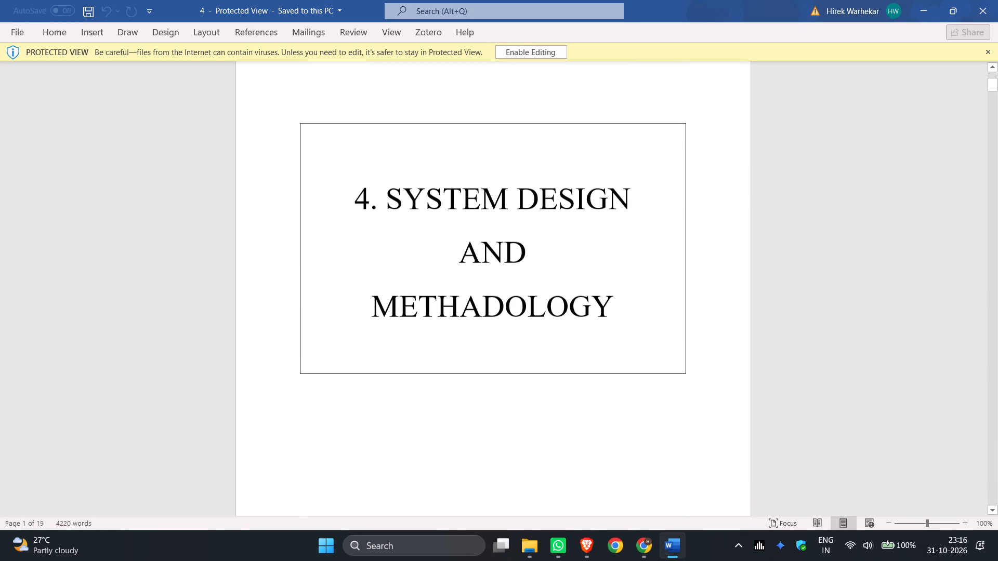
scroll(662, 154, "down", 7)
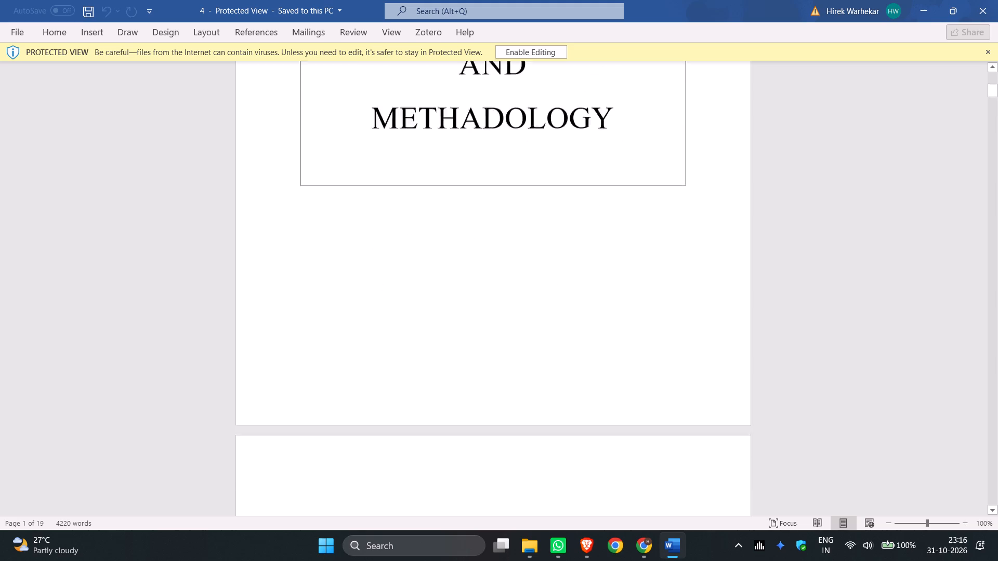
scroll(662, 154, "down", 12)
scroll(654, 149, "down", 18)
scroll(651, 146, "down", 6)
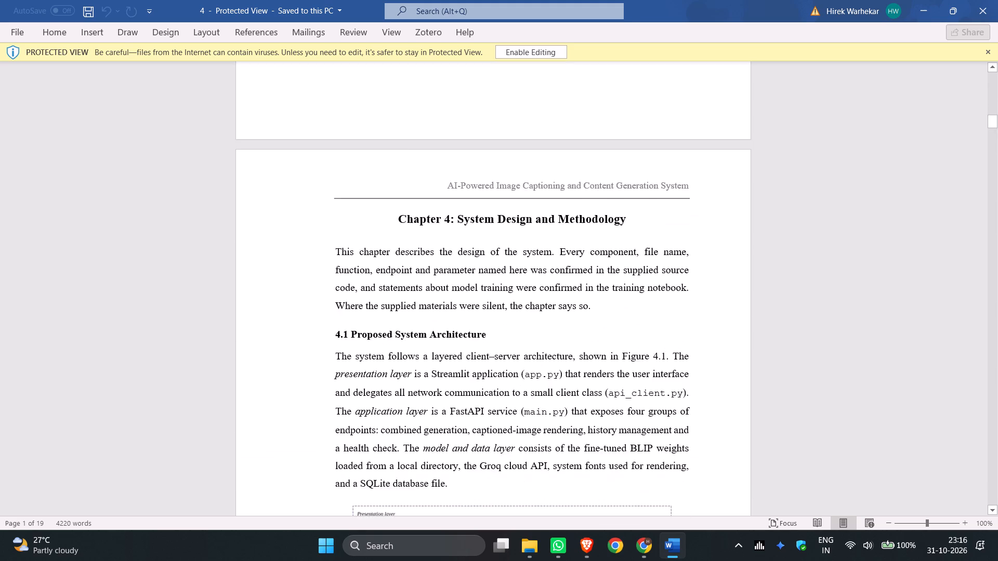
scroll(651, 146, "down", 2)
scroll(650, 145, "up", 3)
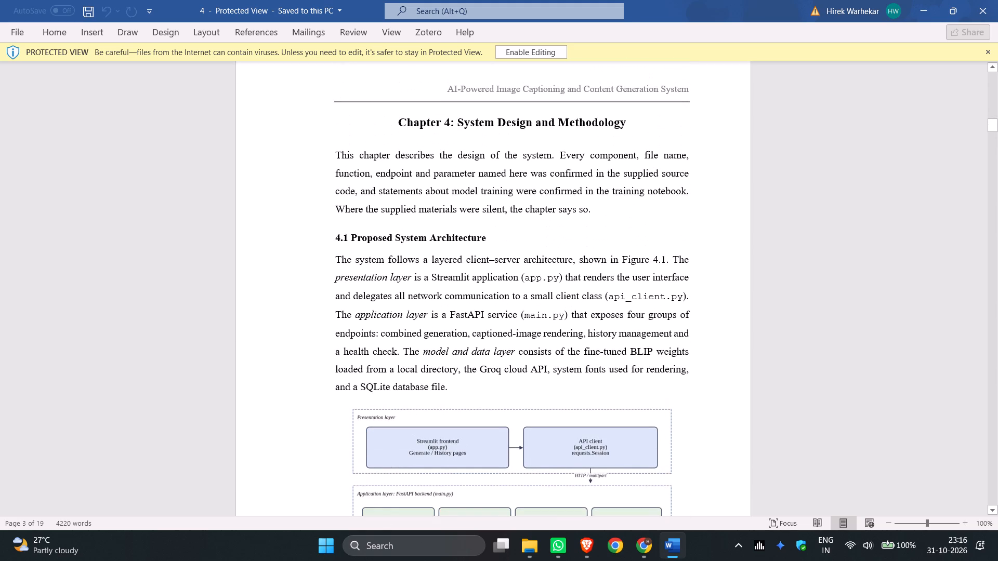
scroll(650, 145, "down", 8)
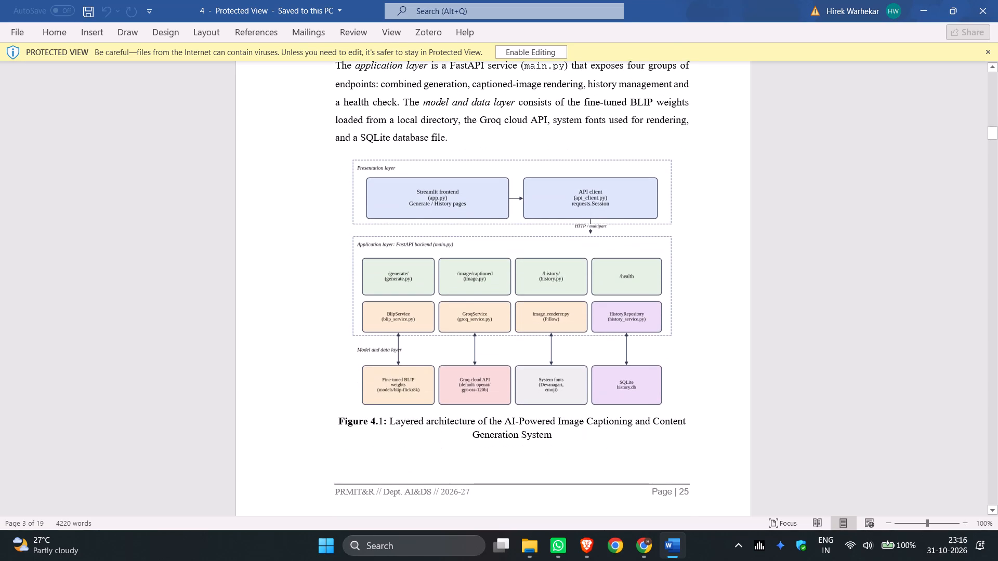
scroll(650, 145, "down", 8)
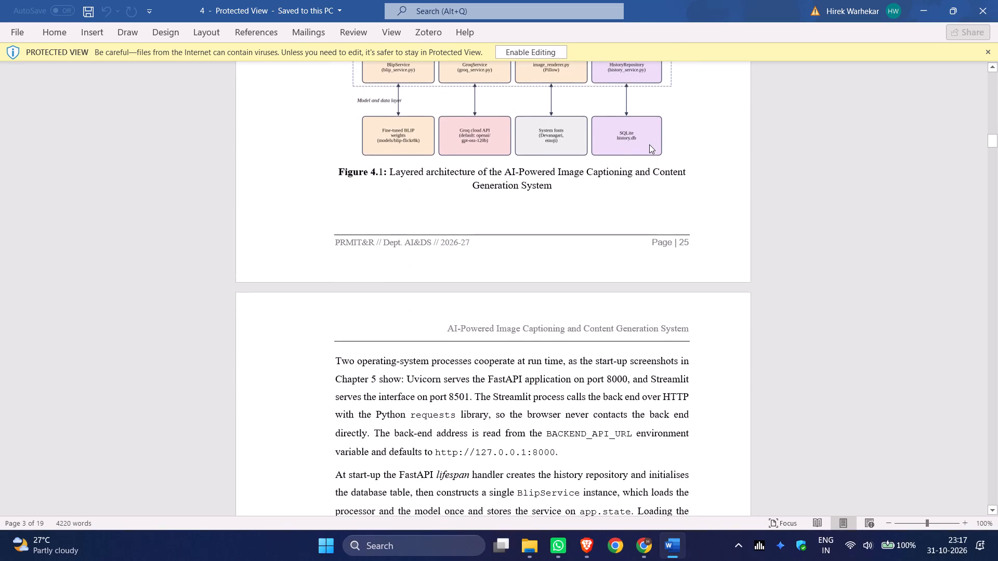
scroll(649, 144, "up", 1)
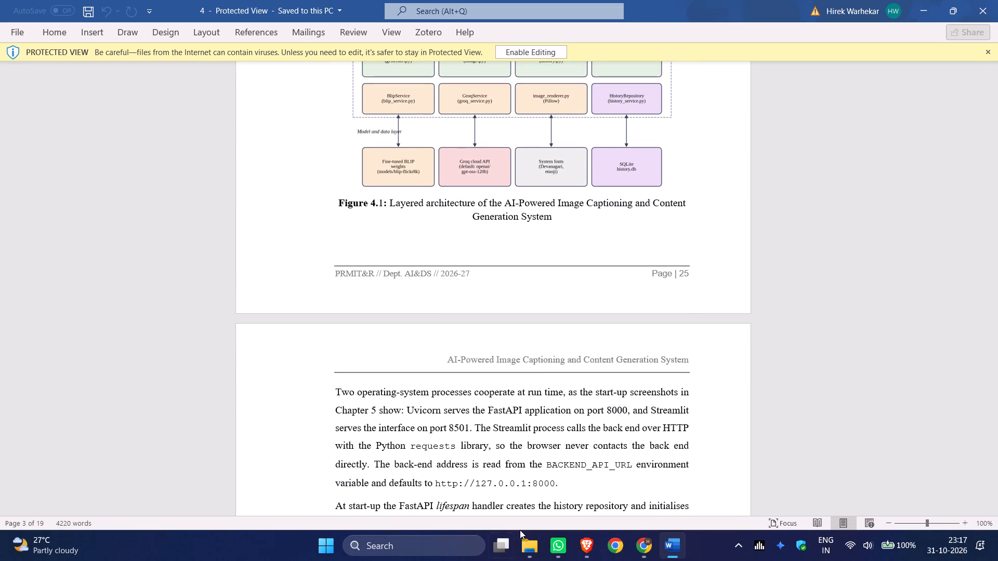
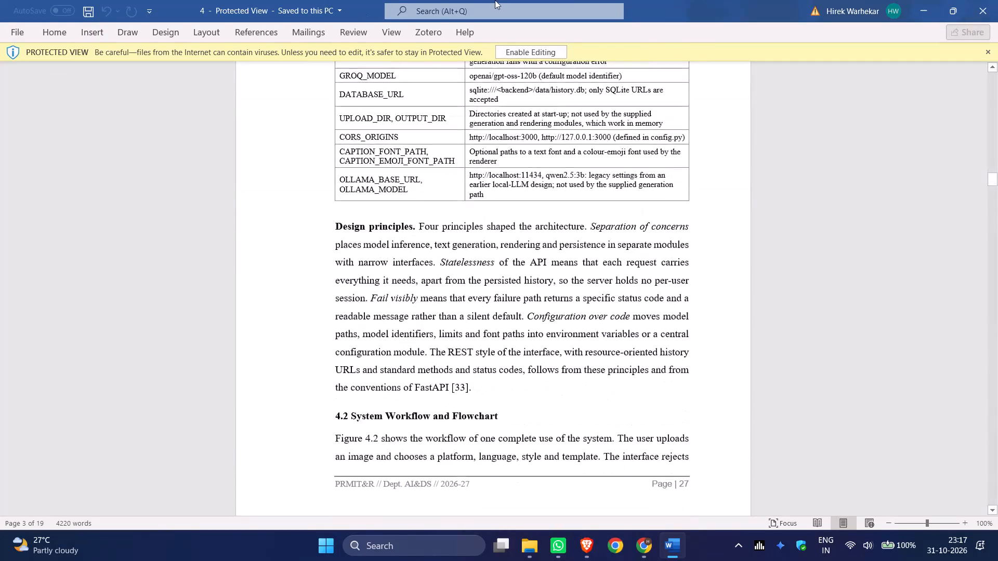
Close file 4 and copy the Final PJ Word file from the Project Report folder in Downloads to the desktop.
left_click(997, 0)
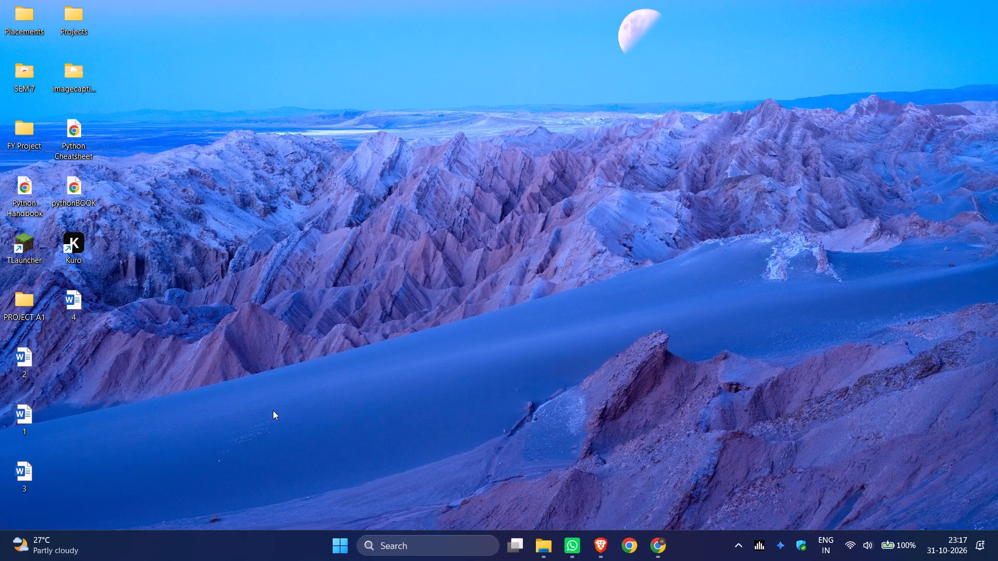
left_click(549, 549)
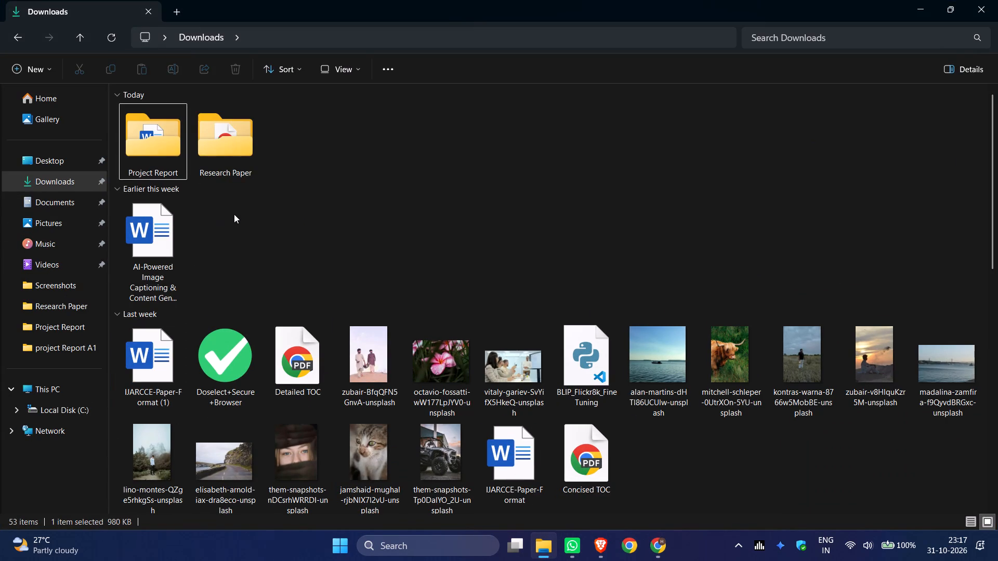
double_click(128, 150)
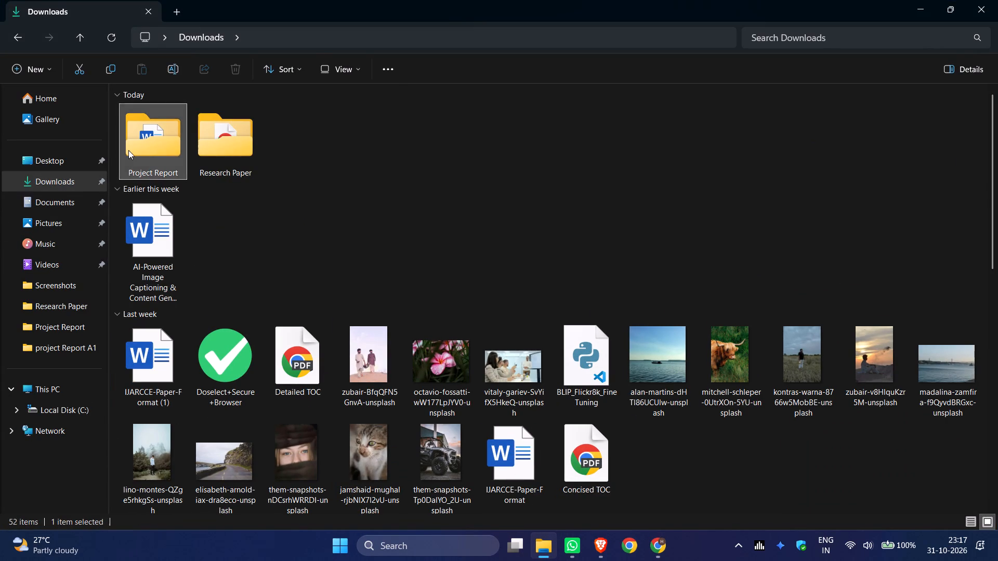
left_click(162, 132)
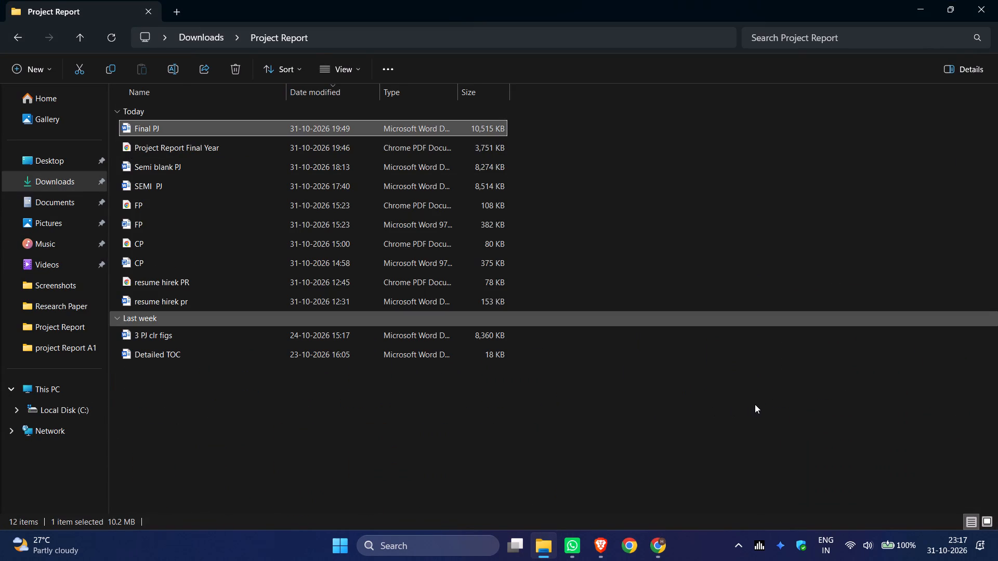
key("ctrl+c")
left_click(765, 422)
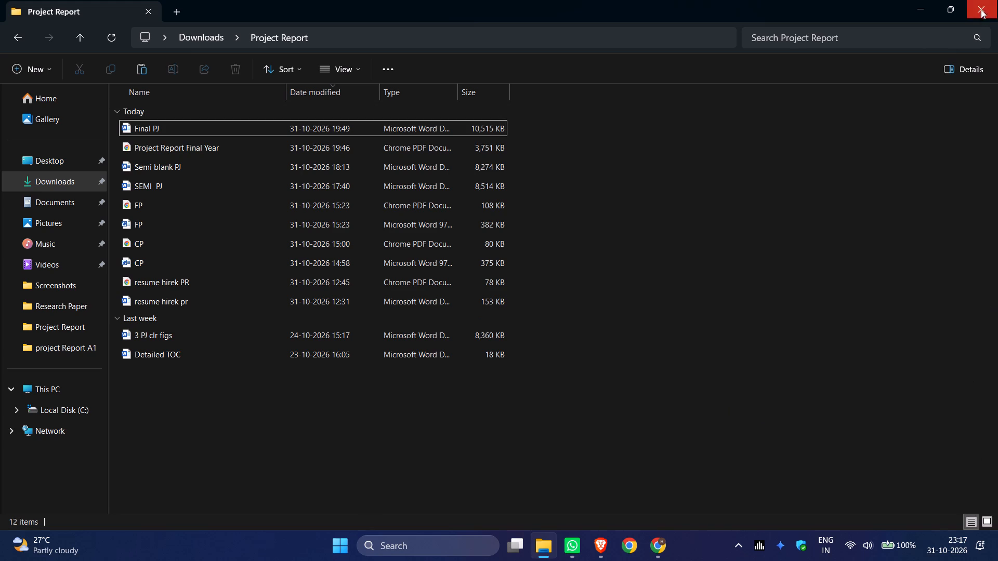
left_click(981, 7)
left_click(404, 322)
key("ctrl+v")
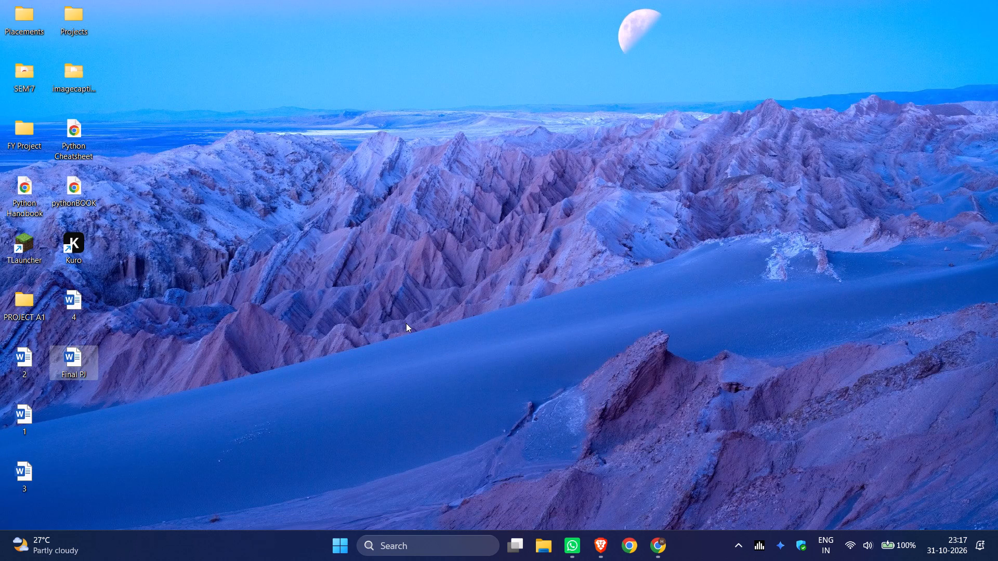
left_click(406, 323)
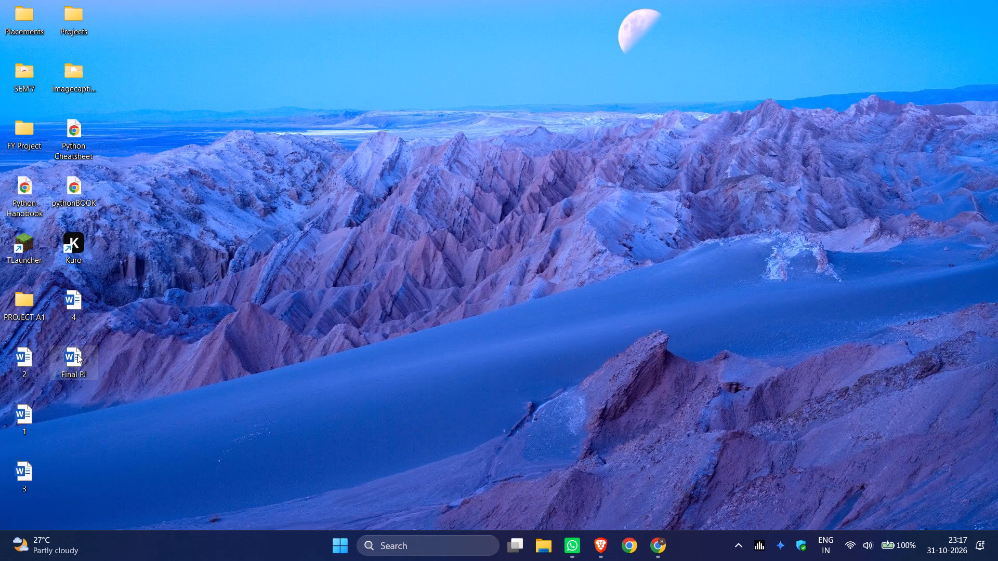
Open the desktop copy of Final PJ in Word and return to the desktop.
double_click(77, 354)
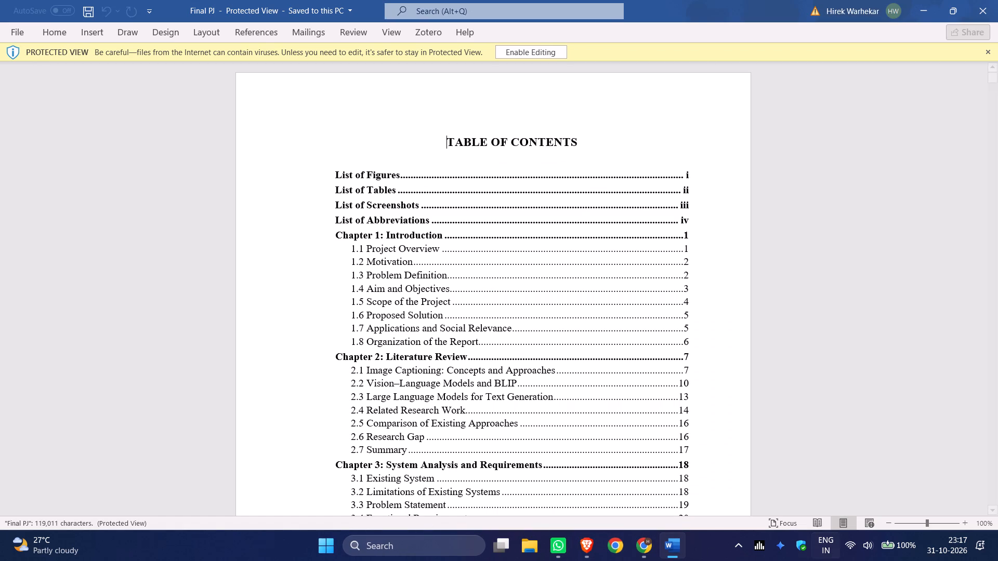
left_click(997, 552)
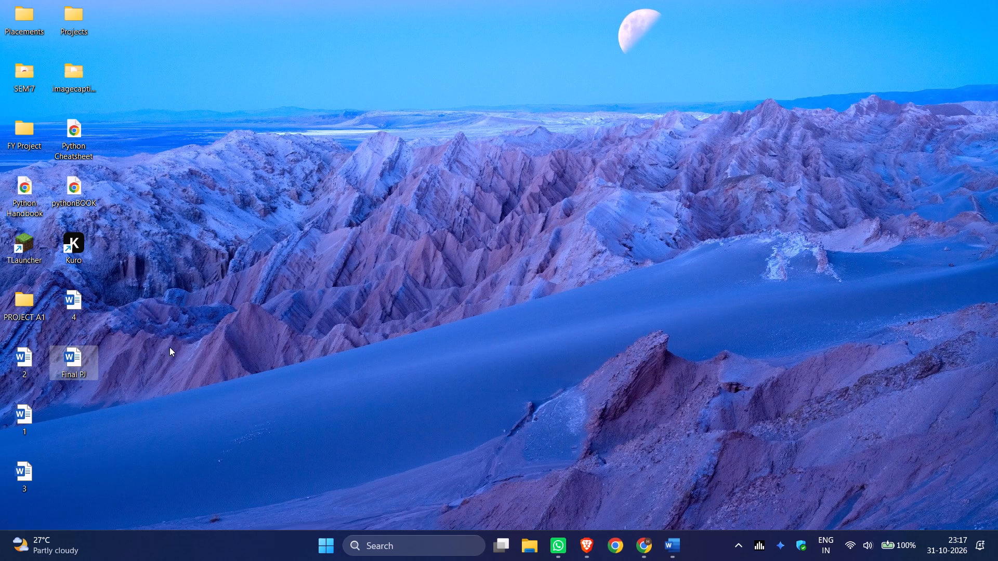
Open the desktop file 4 with editing enabled, examine its pages from the Chapter 4 title page to the end, and close it.
double_click(86, 297)
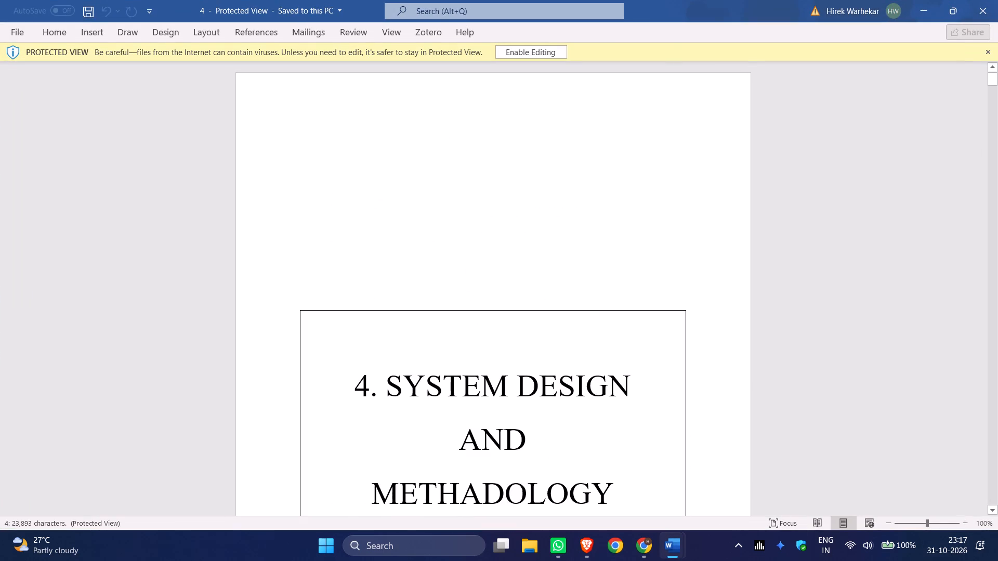
scroll(529, 310, "down", 15)
scroll(529, 310, "down", 6)
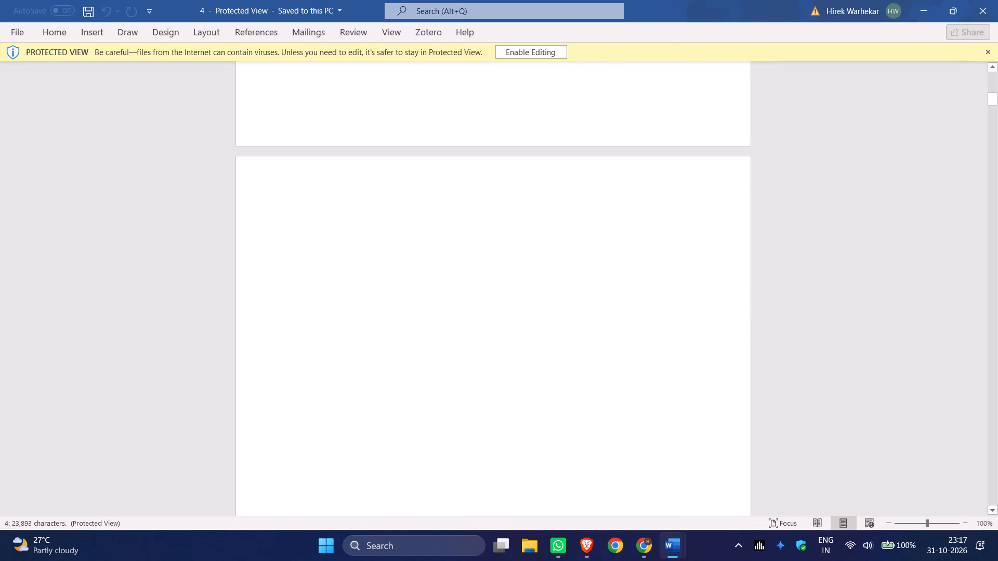
scroll(602, 323, "down", 4, "ctrl")
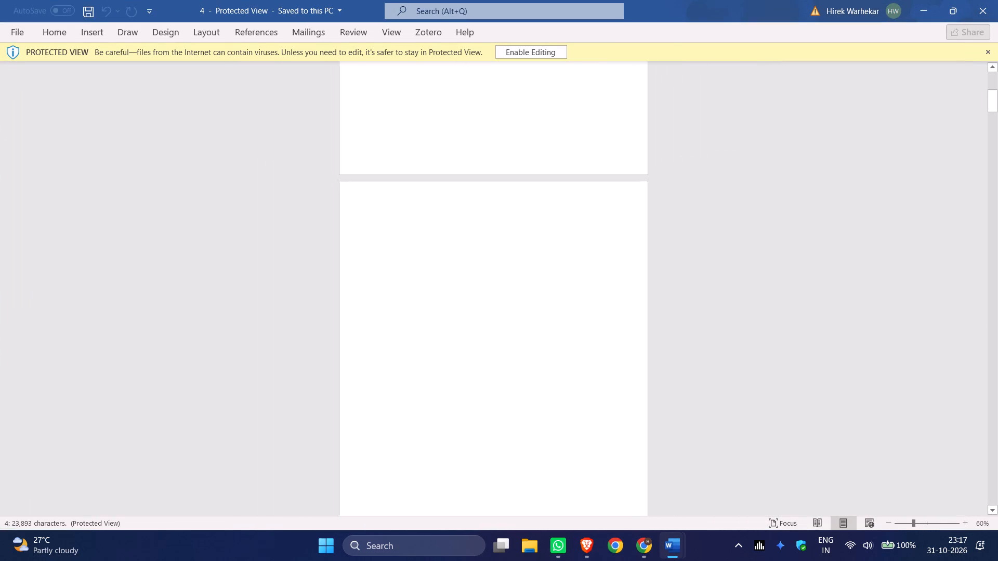
scroll(602, 323, "down", 3, "ctrl")
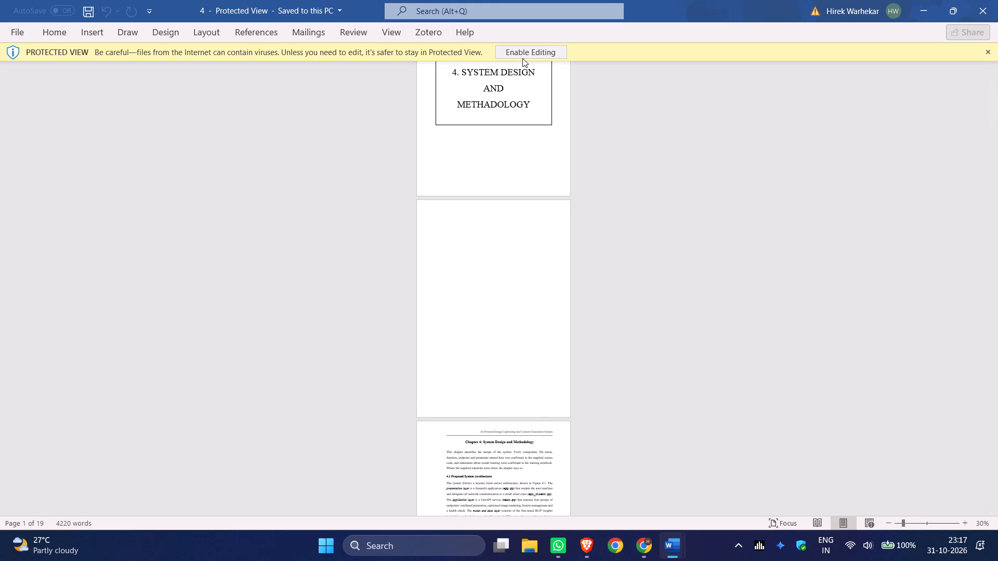
left_click(522, 58)
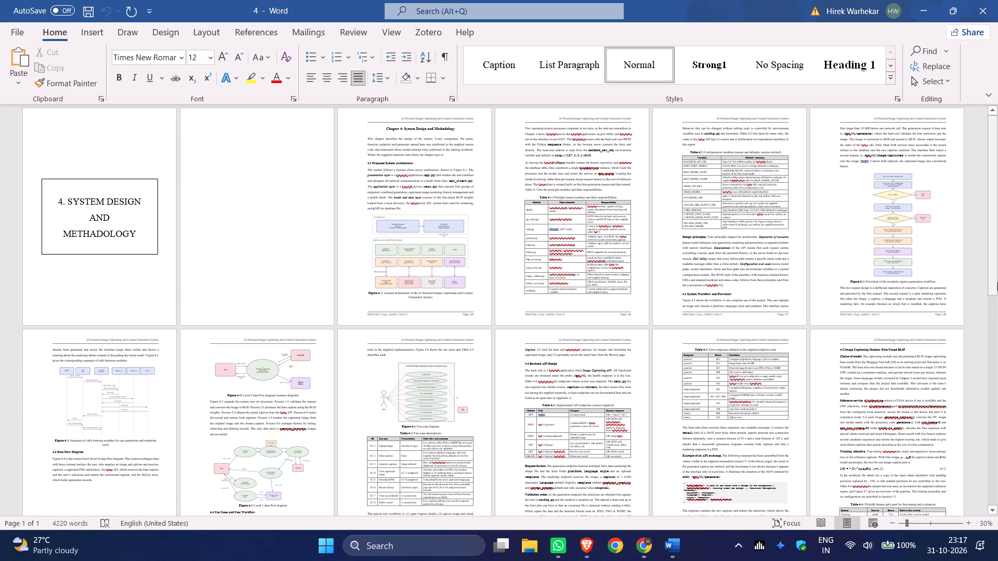
scroll(997, 290, "down", 15)
scroll(994, 283, "down", 7)
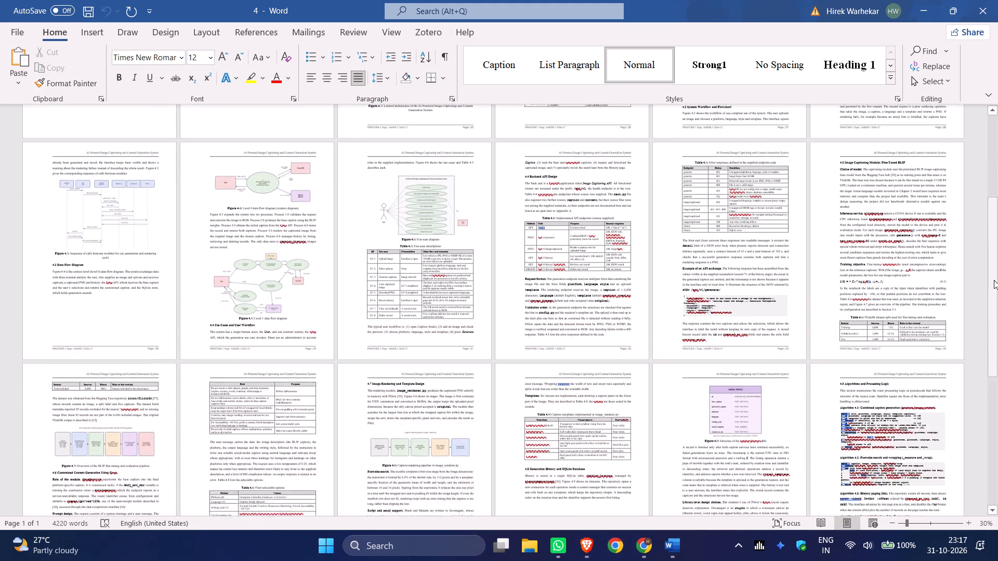
scroll(994, 280, "down", 20)
scroll(988, 263, "down", 9)
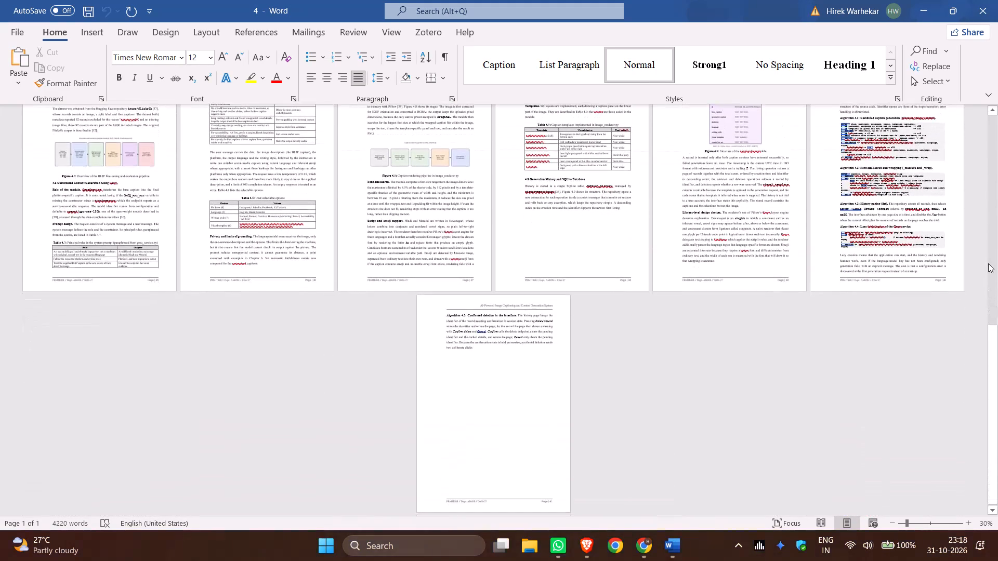
scroll(988, 263, "down", 1)
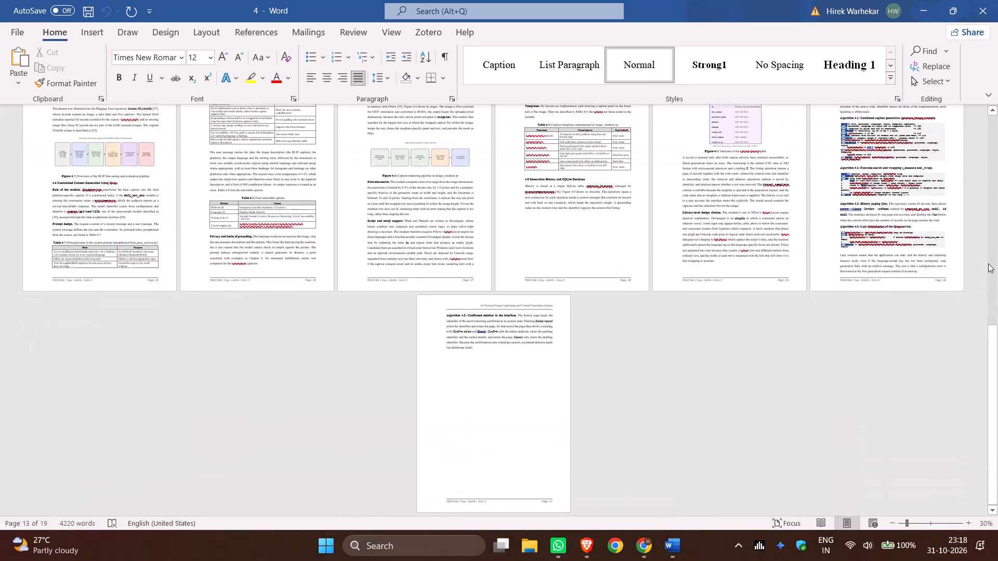
left_click(997, 0)
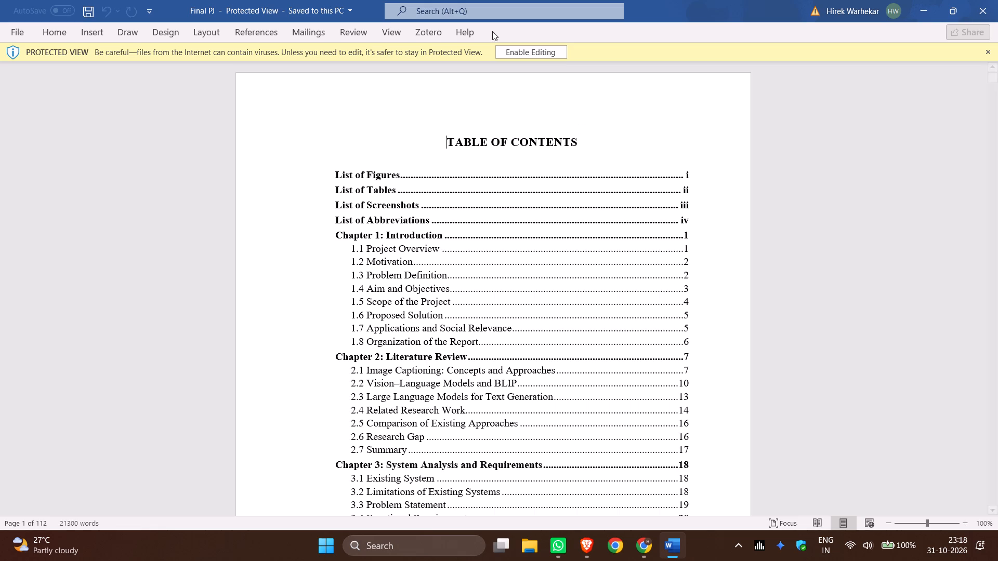
Enable editing in Final PJ and delete everything from the table of contents through the end of Chapter 4.
left_click(523, 57)
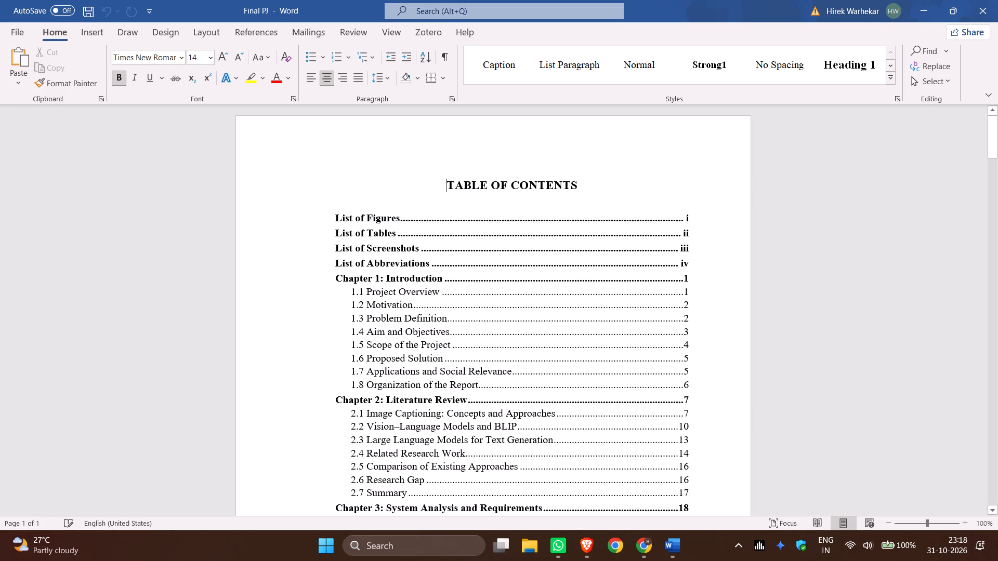
scroll(699, 202, "down", 8)
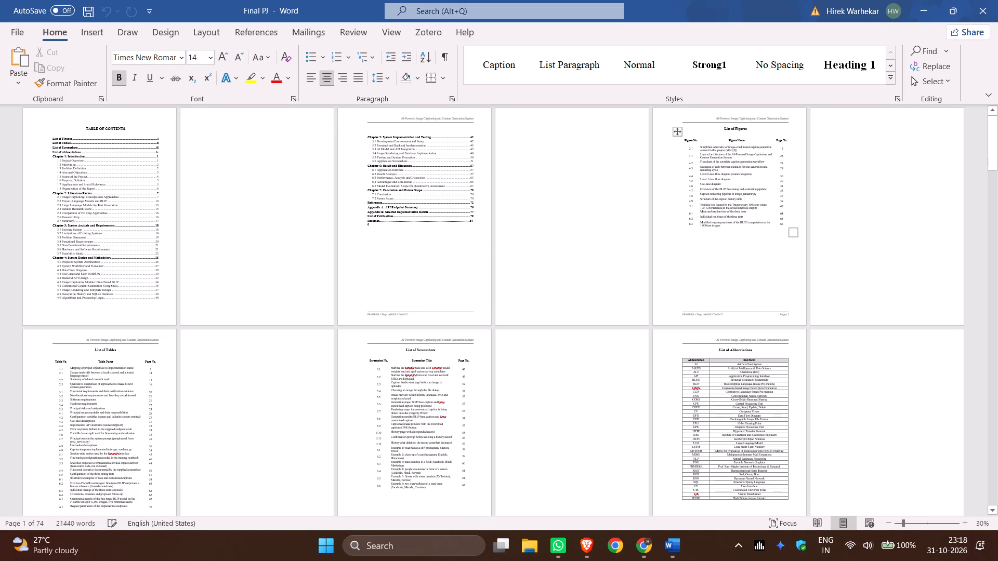
scroll(699, 202, "down", 6, "ctrl")
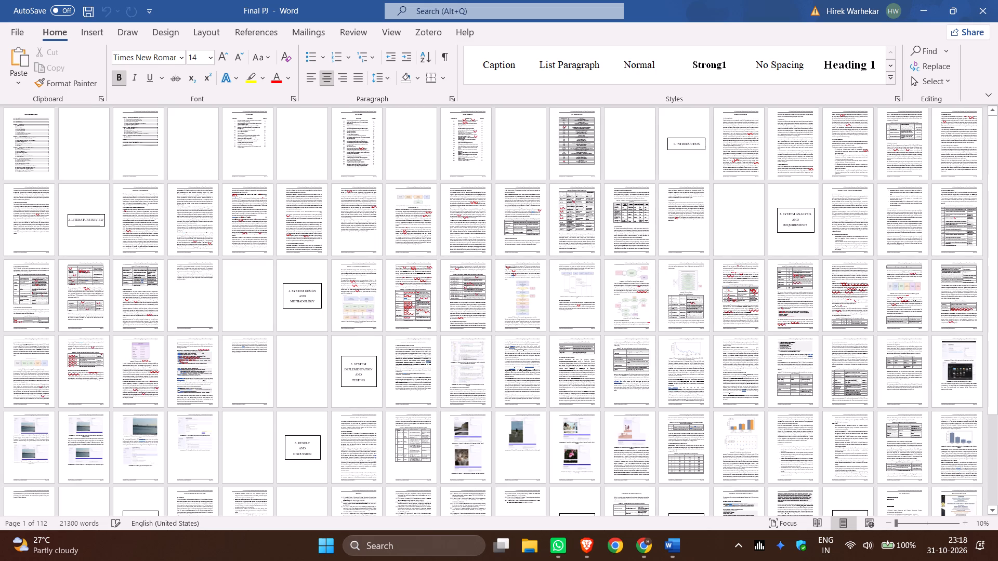
left_click_drag(15, 119, 309, 332)
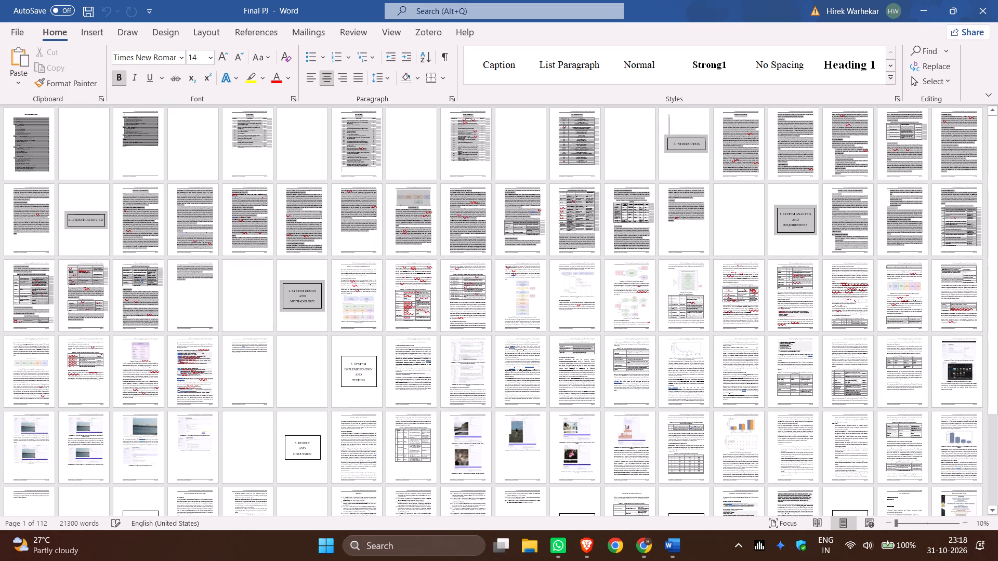
left_click_drag(309, 332, 318, 353)
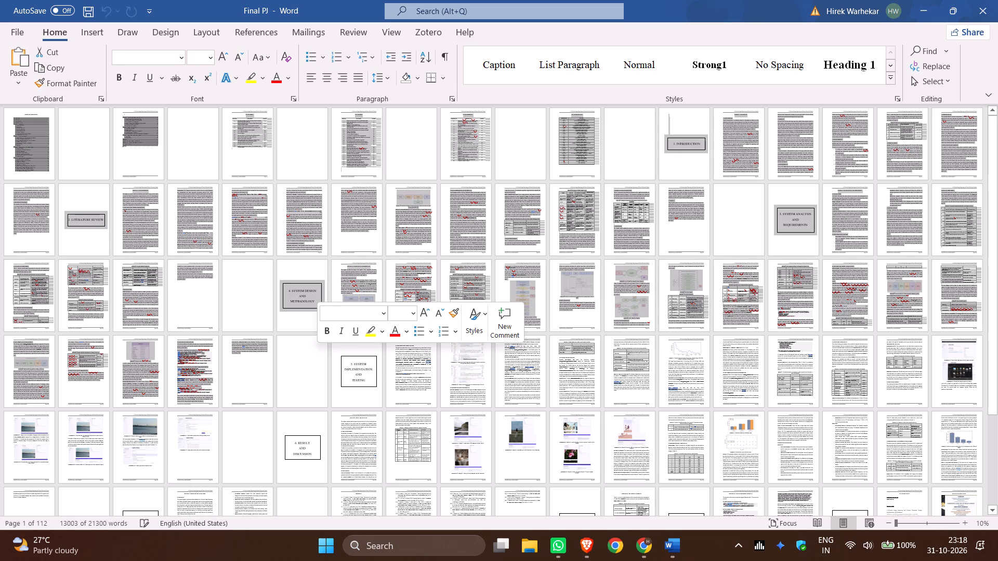
key("BackSpace")
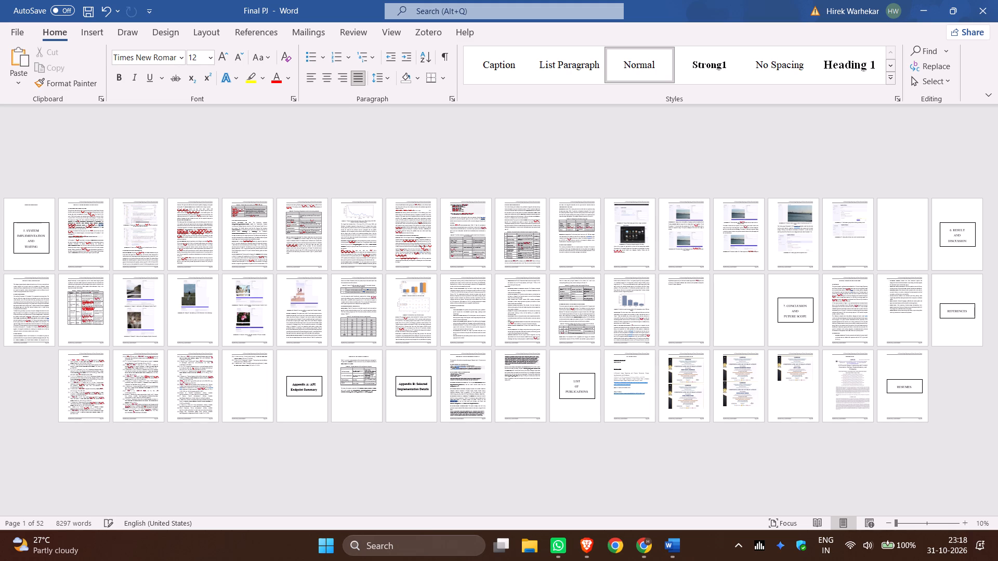
Delete everything after the Chapter 6 title page, from the Chapter 6 text through the Resumes title page.
left_click_drag(887, 216, 944, 236)
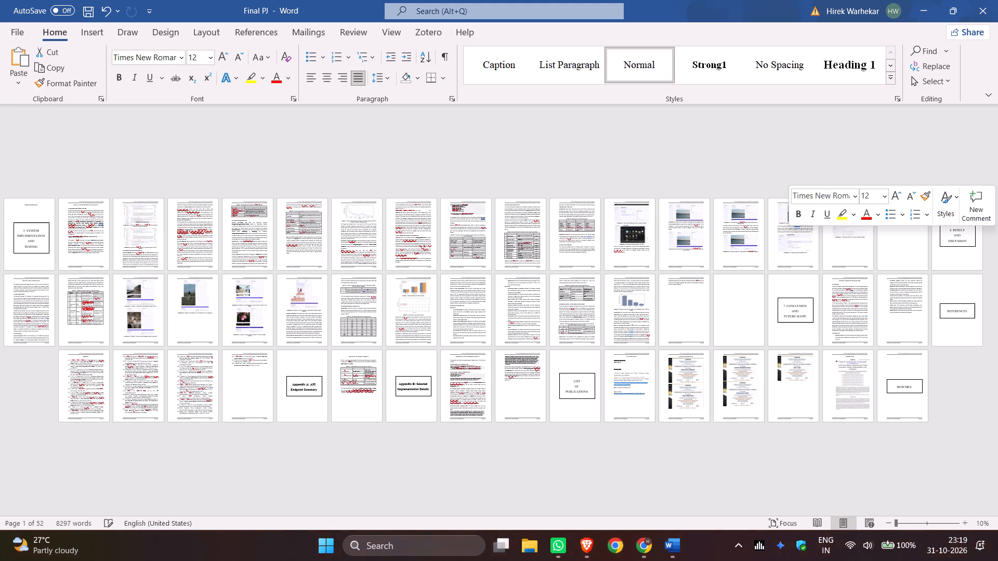
left_click(947, 232)
left_click_drag(947, 232, 961, 261)
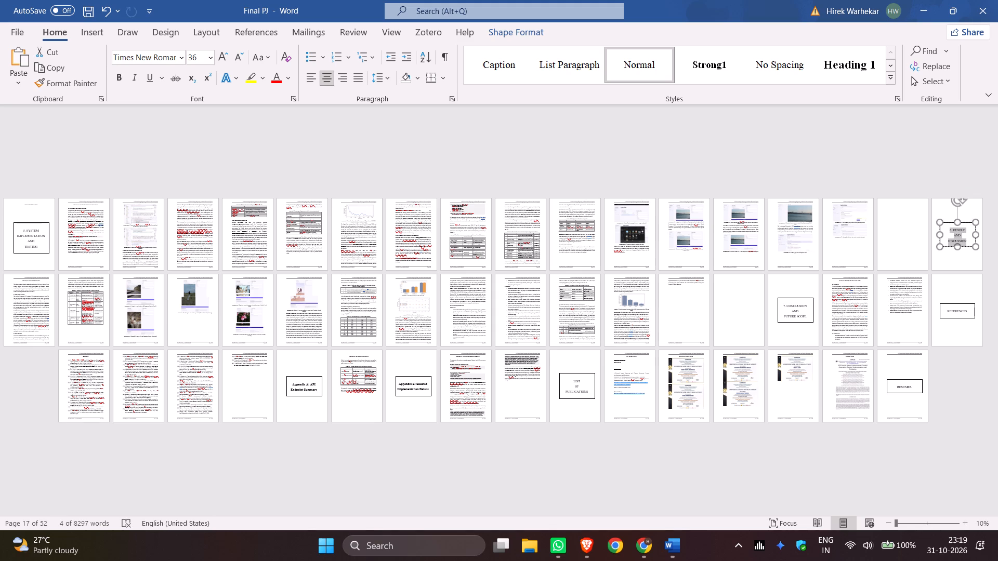
left_click_drag(12, 282, 724, 398)
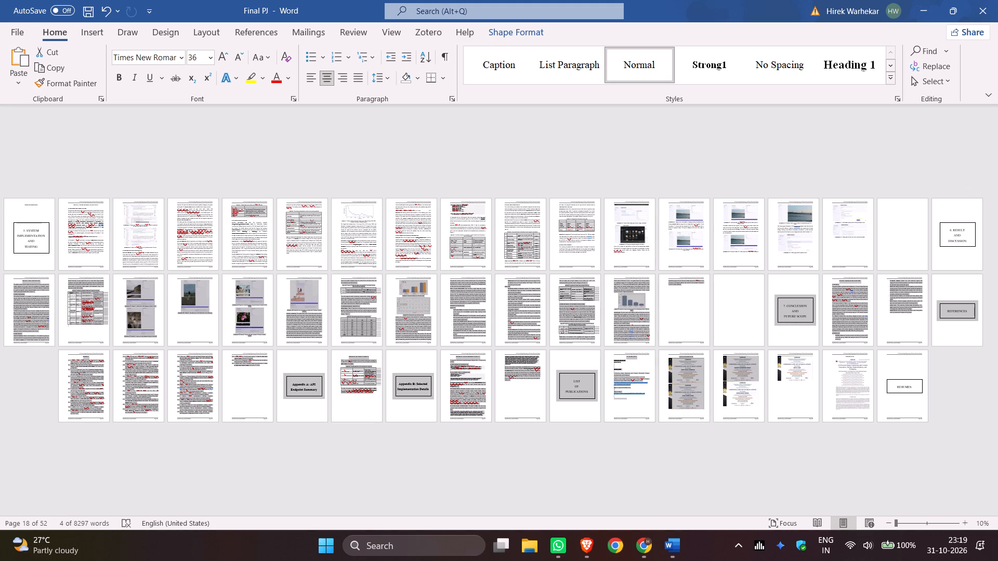
left_click_drag(724, 398, 936, 386)
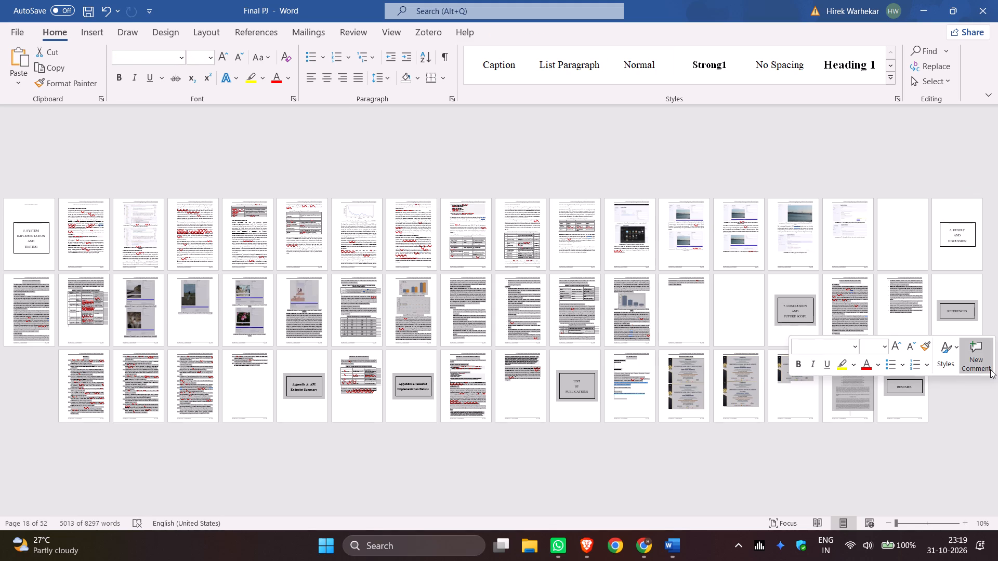
key("BackSpace")
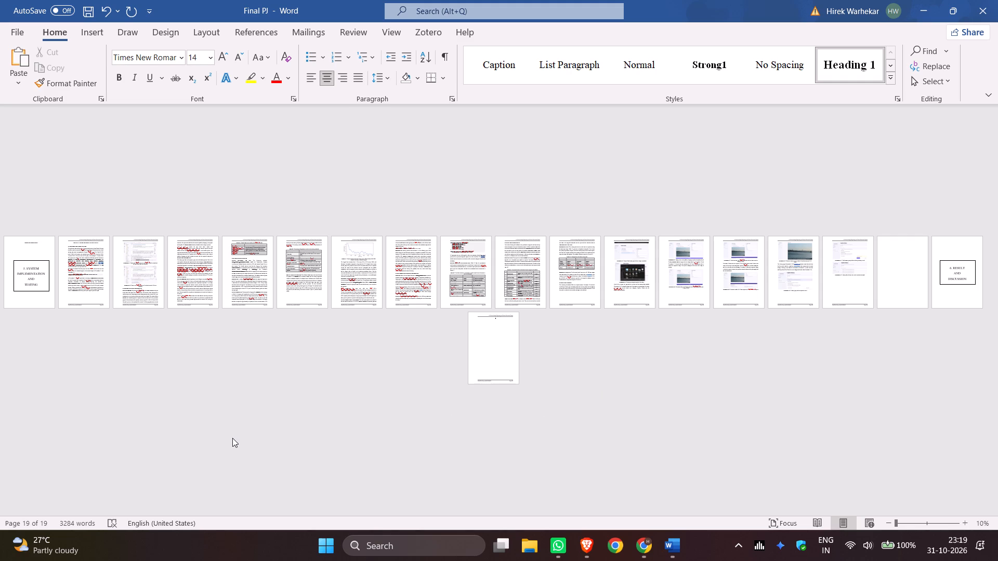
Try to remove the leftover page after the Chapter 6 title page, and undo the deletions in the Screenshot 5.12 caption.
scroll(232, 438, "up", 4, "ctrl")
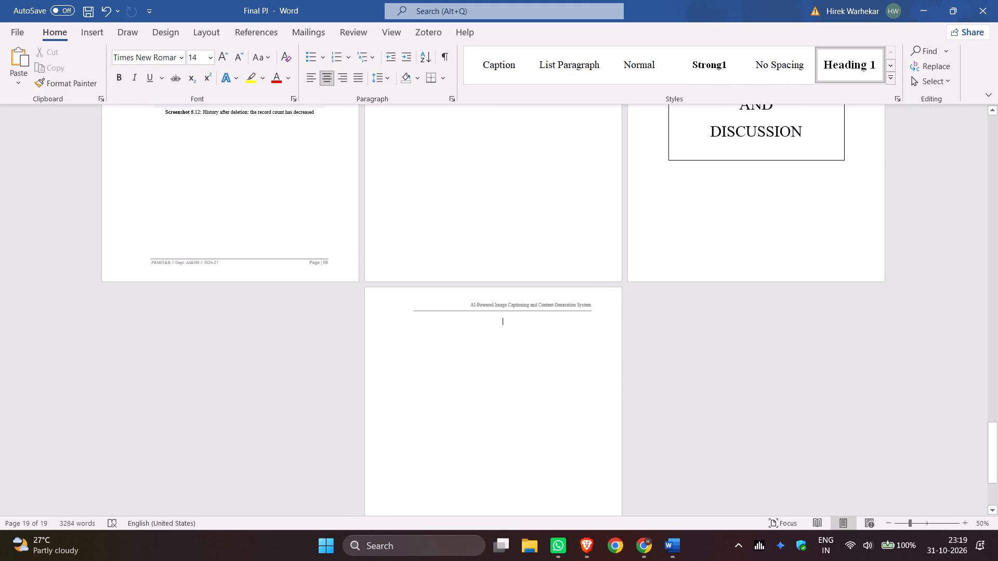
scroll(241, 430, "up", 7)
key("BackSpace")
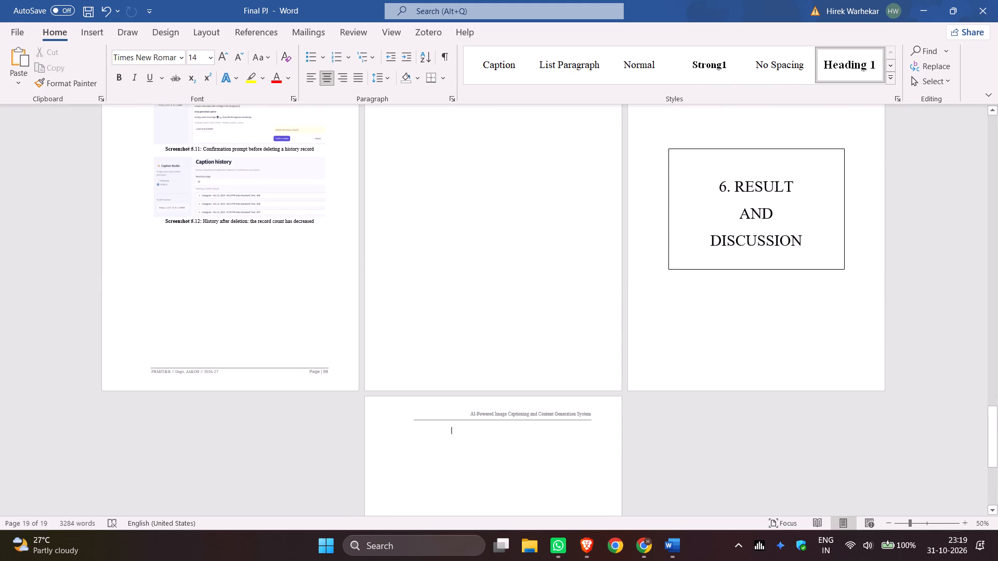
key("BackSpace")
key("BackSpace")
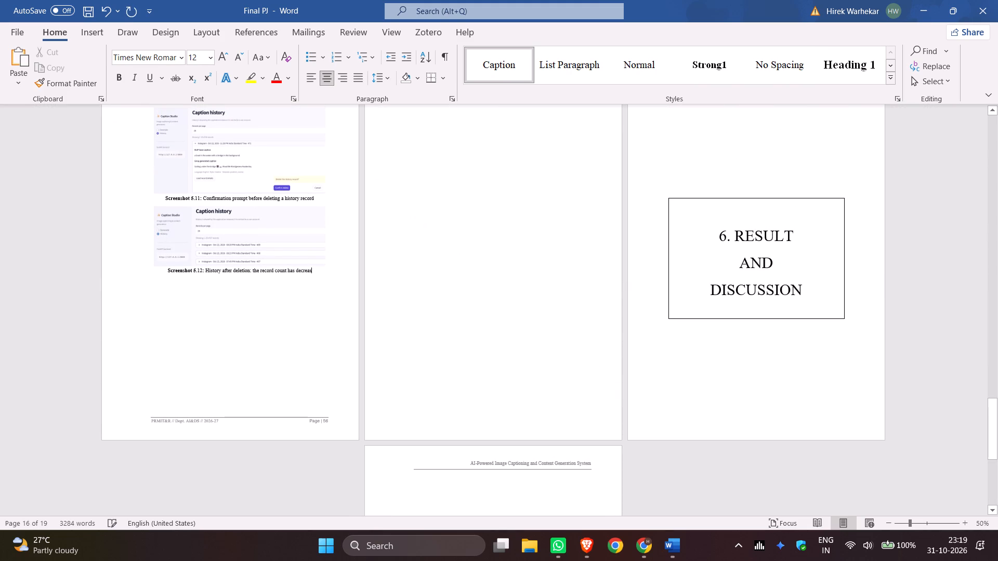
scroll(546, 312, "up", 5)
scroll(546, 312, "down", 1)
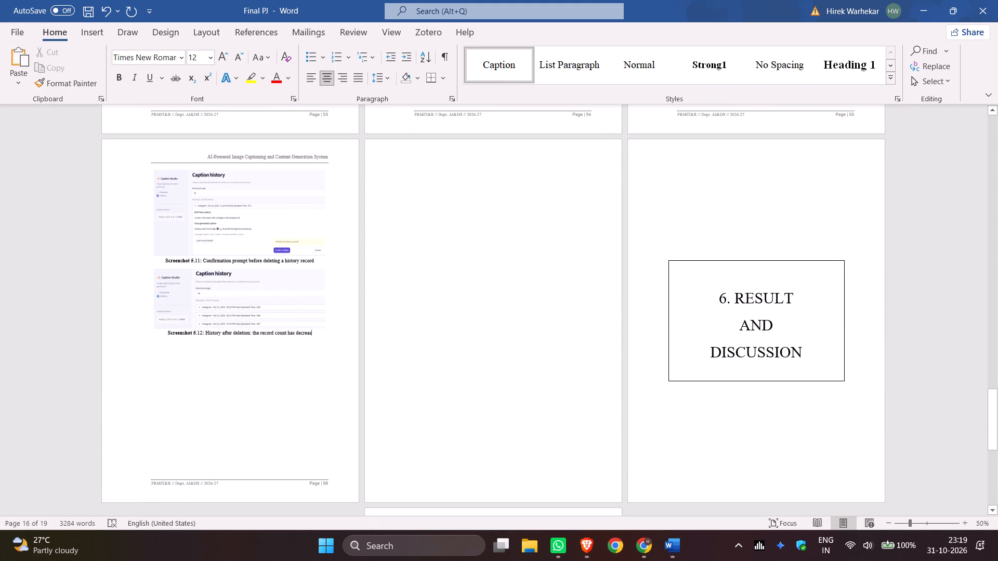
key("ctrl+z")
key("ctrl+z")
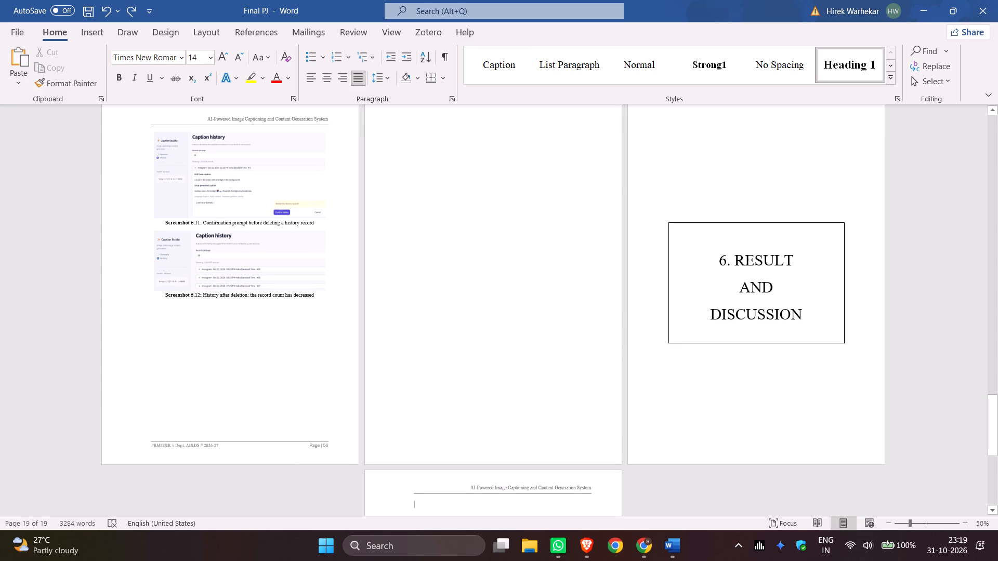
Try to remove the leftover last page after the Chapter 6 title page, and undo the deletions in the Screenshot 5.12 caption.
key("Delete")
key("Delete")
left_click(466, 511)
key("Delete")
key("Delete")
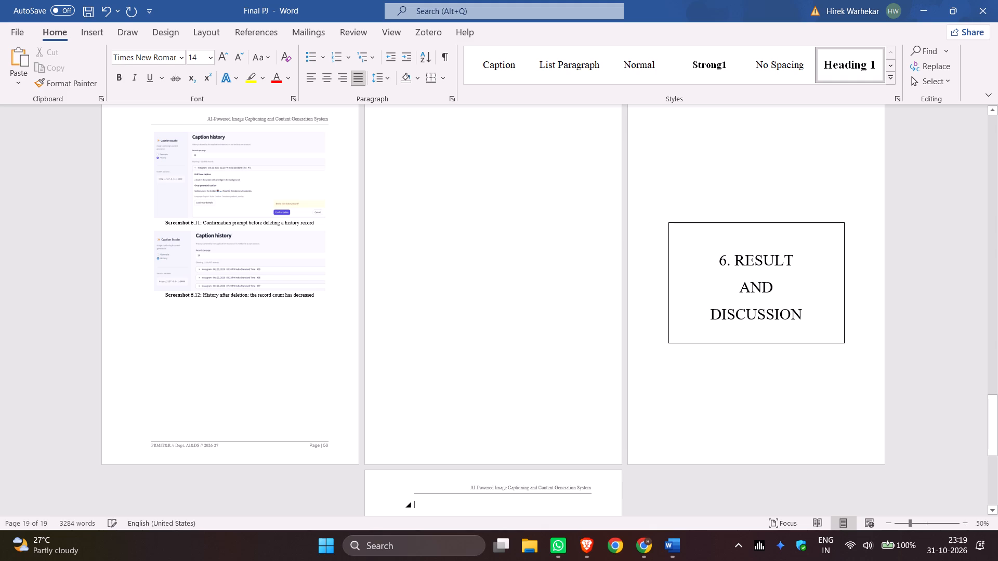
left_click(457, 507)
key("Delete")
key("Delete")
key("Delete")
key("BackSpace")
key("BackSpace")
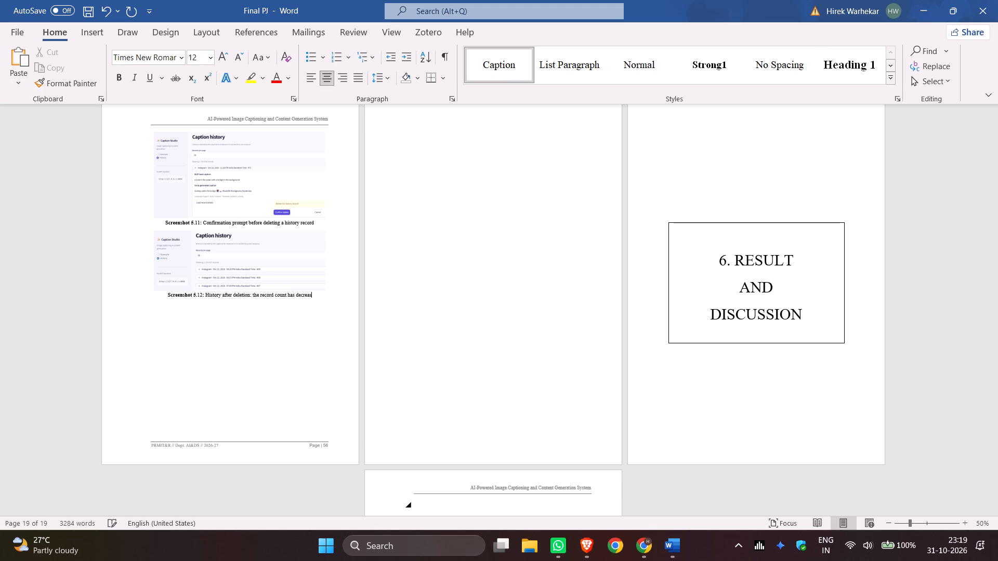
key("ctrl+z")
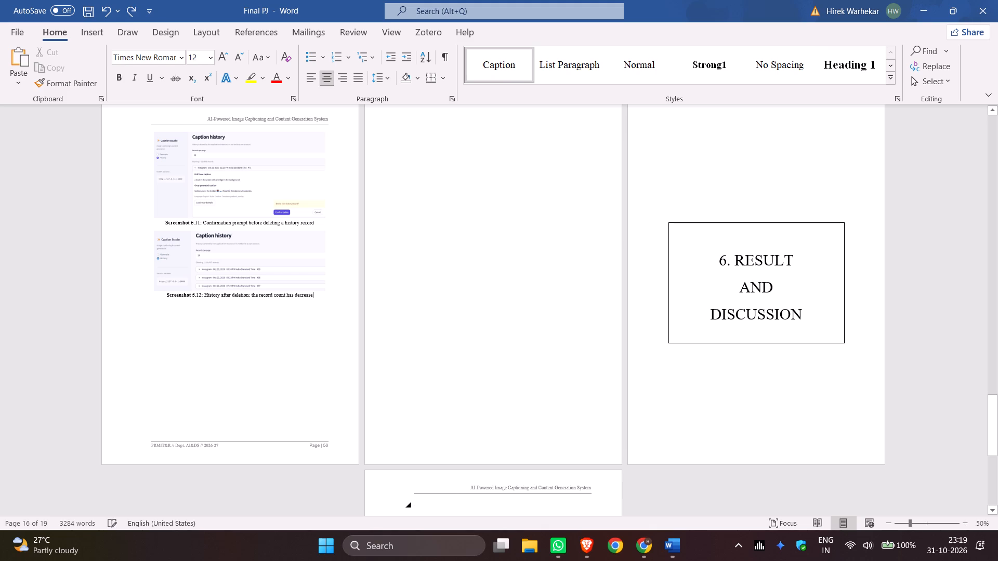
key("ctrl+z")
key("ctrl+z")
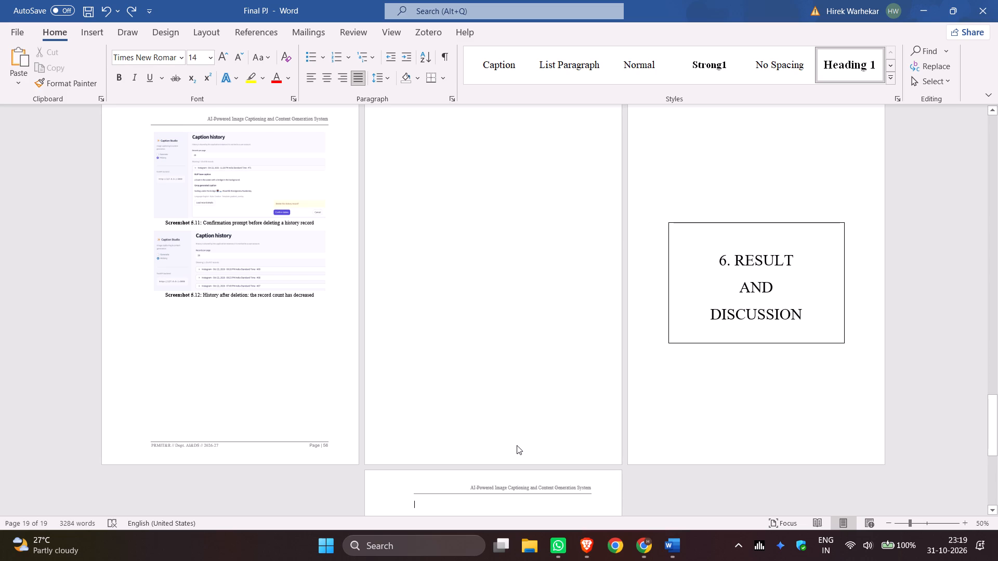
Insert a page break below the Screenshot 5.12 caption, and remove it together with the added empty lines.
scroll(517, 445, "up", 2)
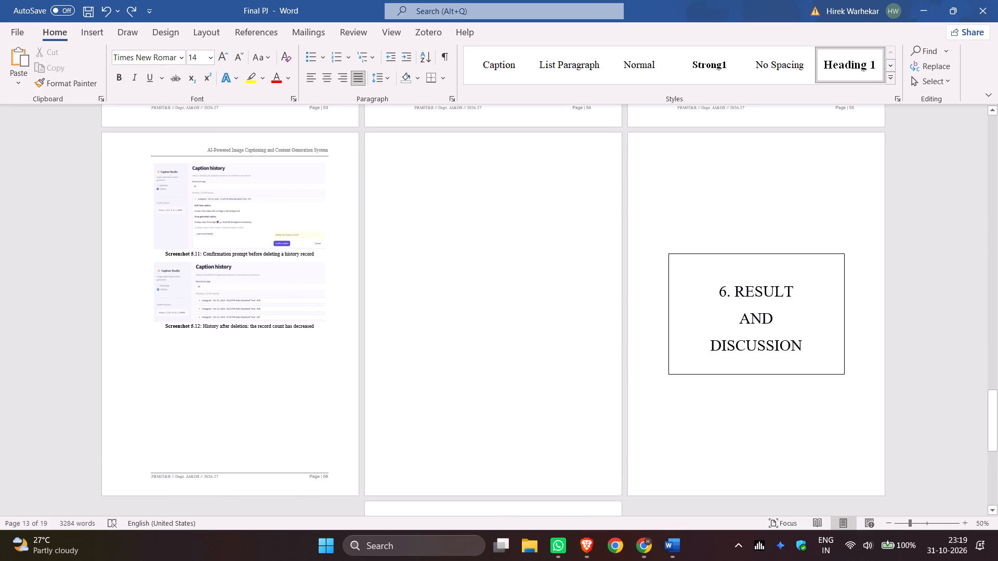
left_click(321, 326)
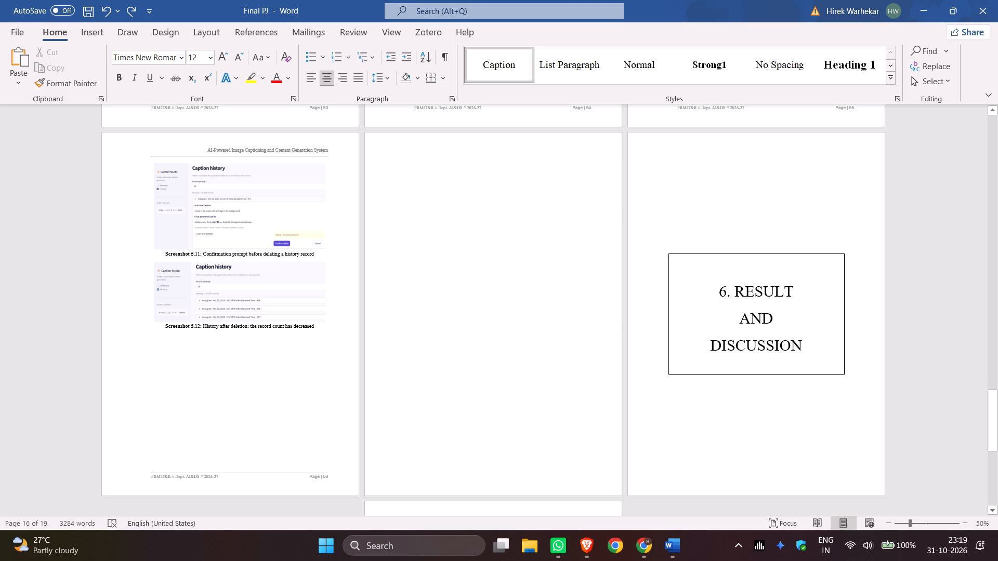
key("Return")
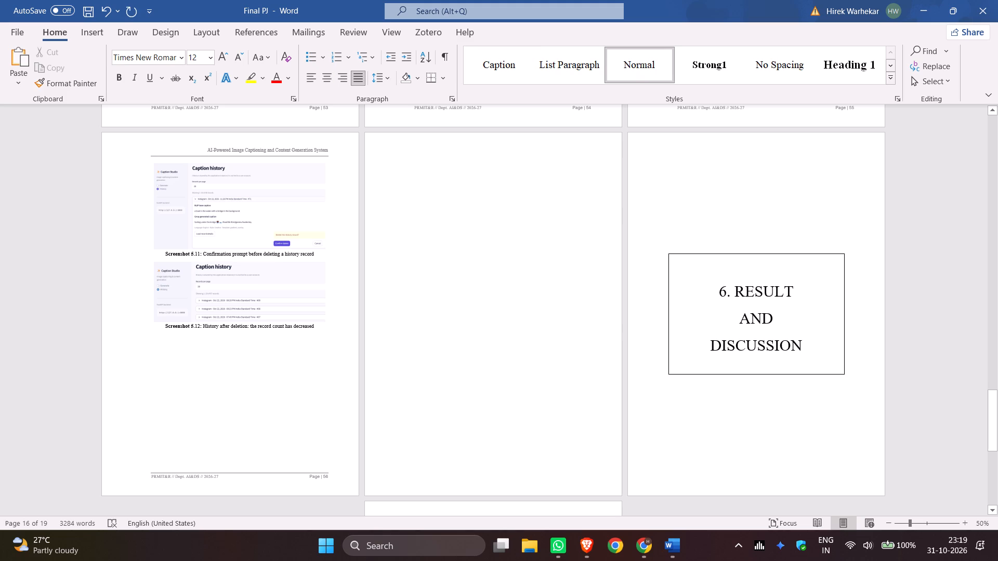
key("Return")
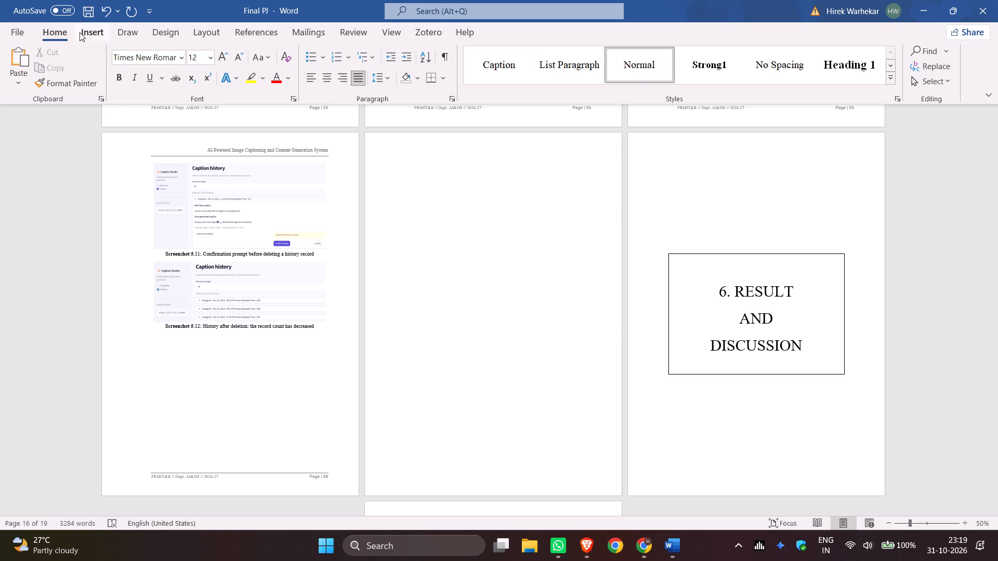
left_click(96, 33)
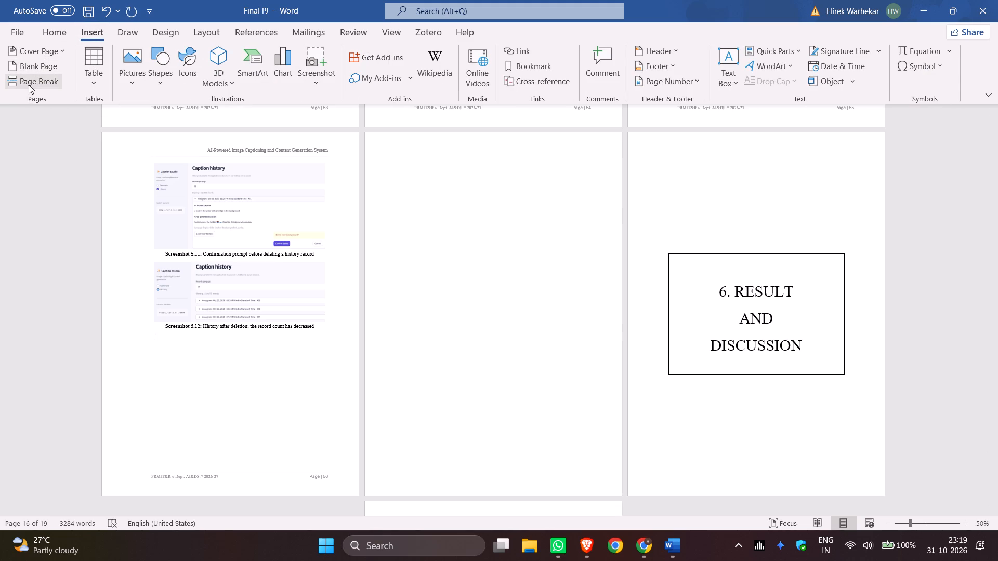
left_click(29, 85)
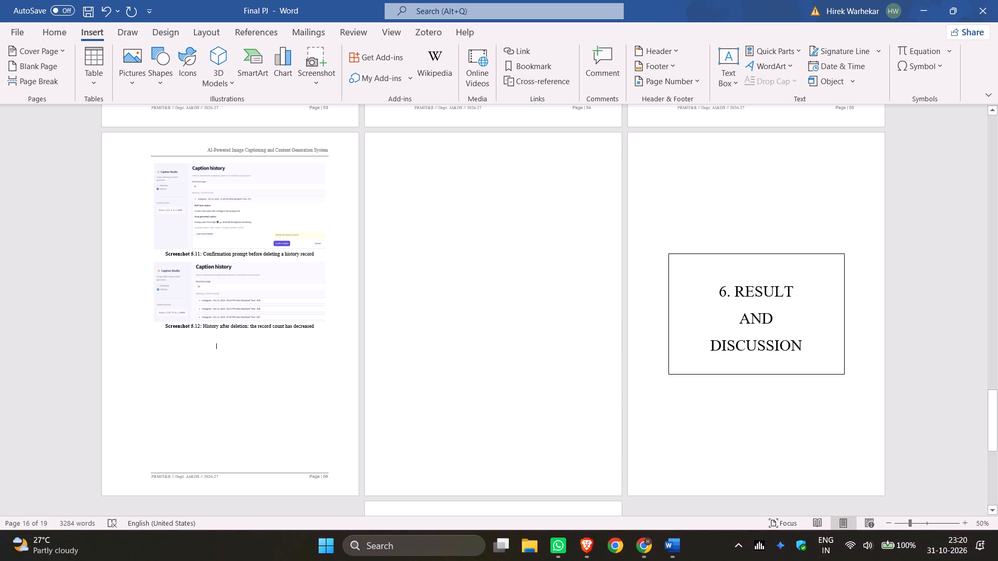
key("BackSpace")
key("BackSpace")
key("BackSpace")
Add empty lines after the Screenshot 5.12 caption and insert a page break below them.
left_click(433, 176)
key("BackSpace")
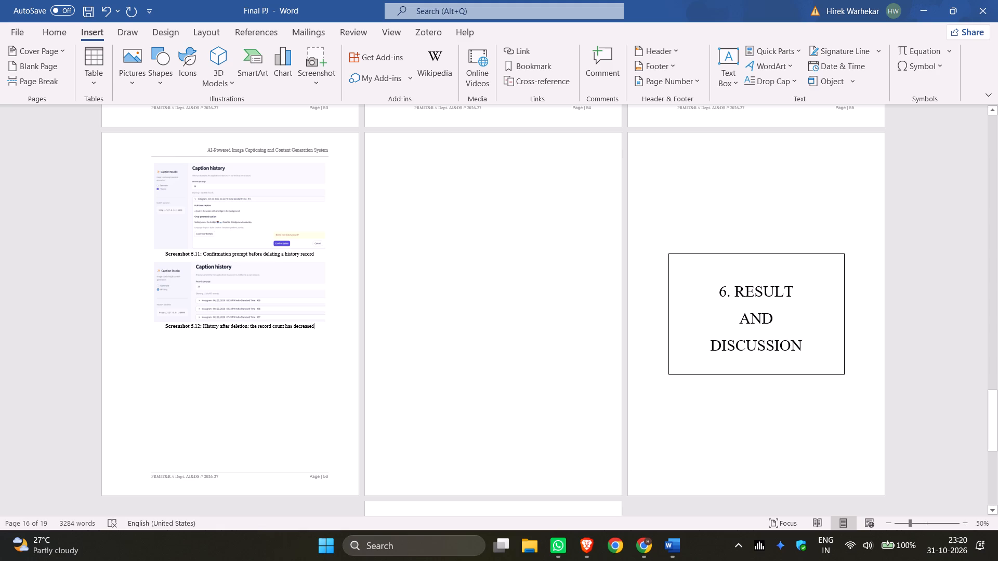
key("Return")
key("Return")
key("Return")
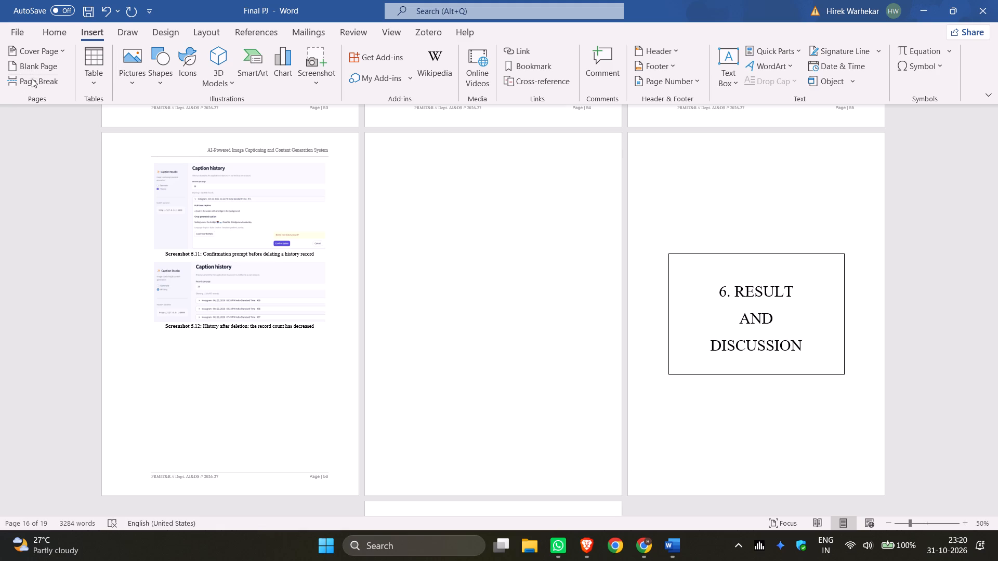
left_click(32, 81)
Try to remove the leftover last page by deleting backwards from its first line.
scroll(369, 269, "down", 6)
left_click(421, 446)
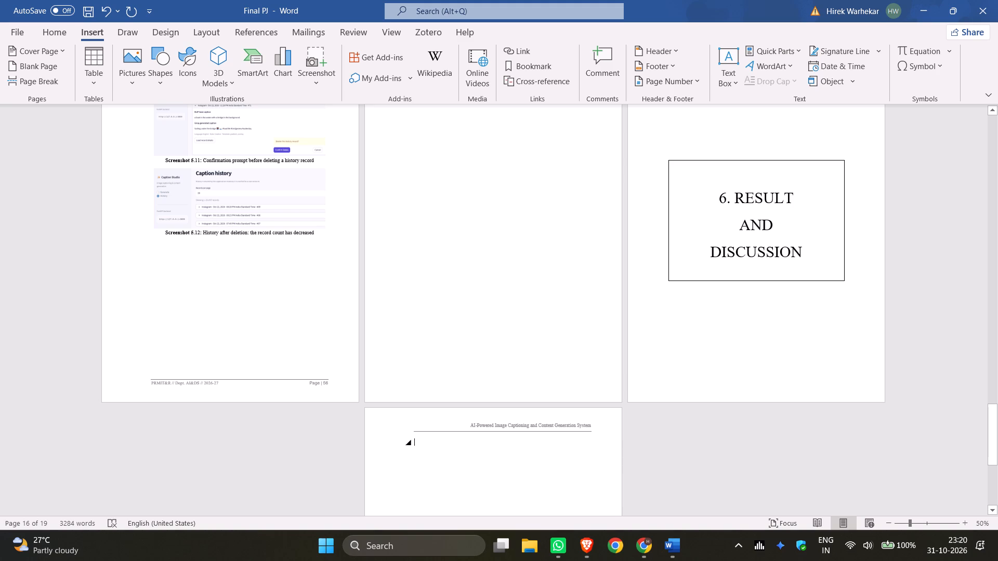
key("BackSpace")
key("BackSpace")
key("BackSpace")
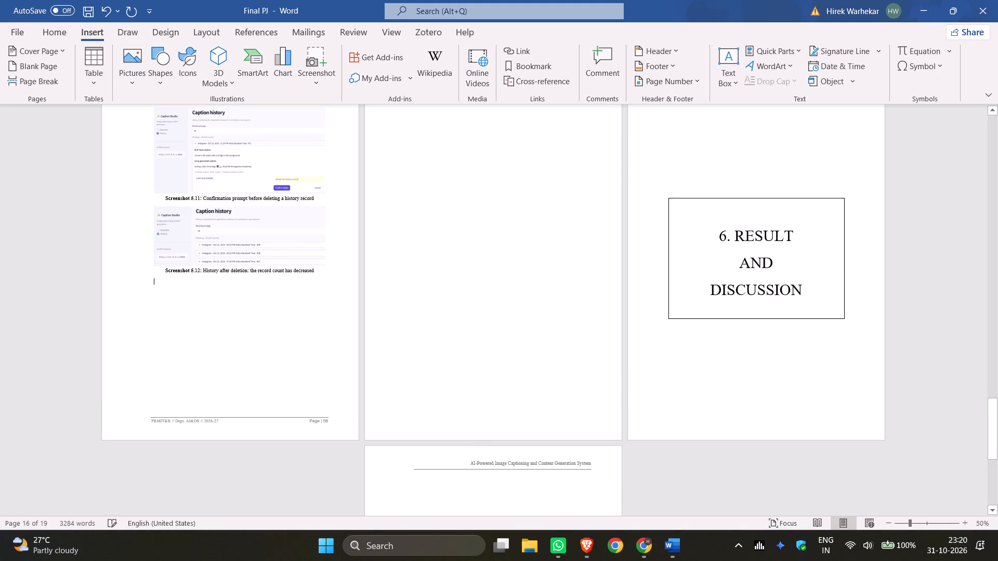
Delete the title text "6. RESULT AND DISCUSSION" and the bordered box around it.
scroll(475, 257, "up", 3)
left_click(469, 142)
left_click(462, 174)
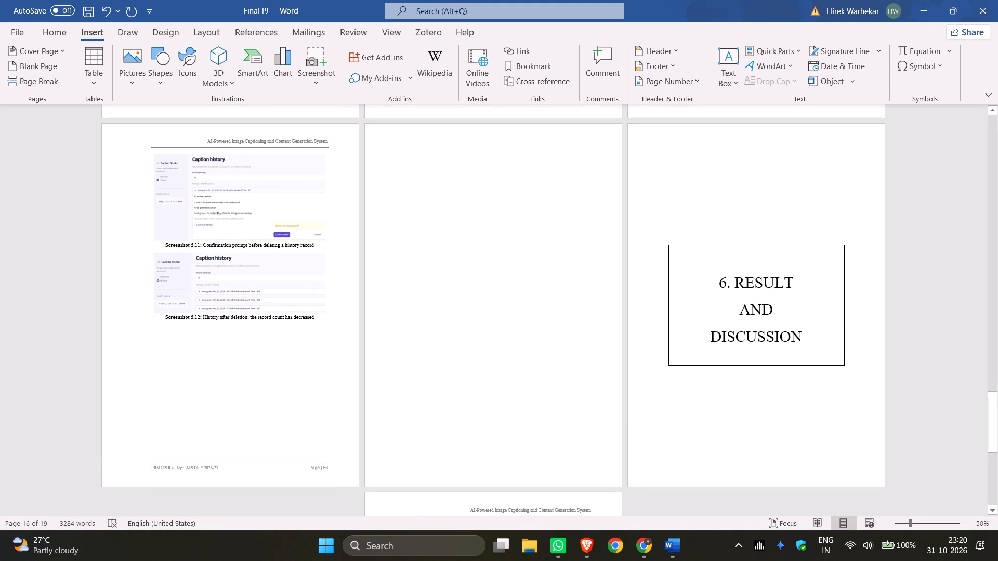
left_click_drag(714, 275, 830, 350)
key("BackSpace")
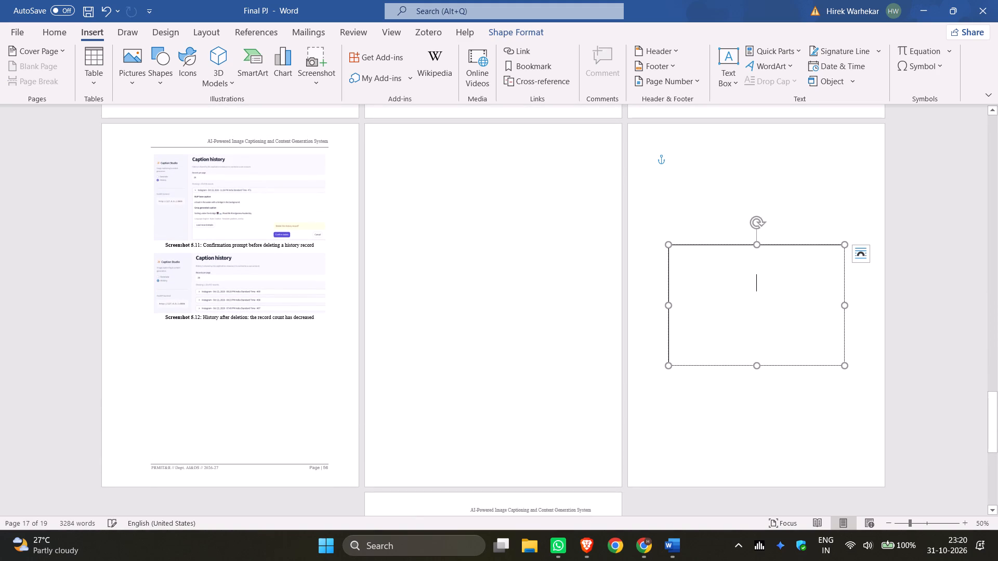
right_click(757, 246)
left_click(779, 201)
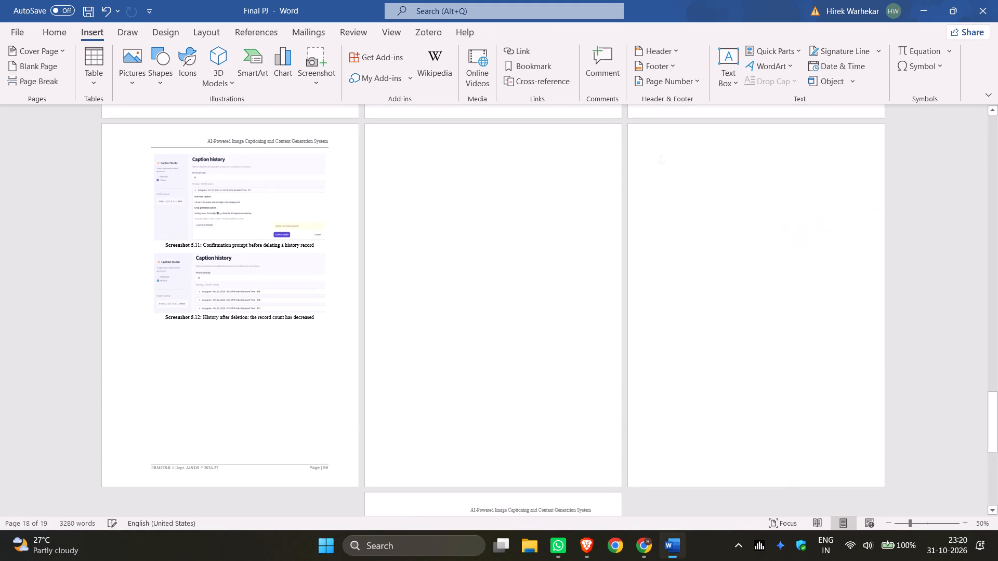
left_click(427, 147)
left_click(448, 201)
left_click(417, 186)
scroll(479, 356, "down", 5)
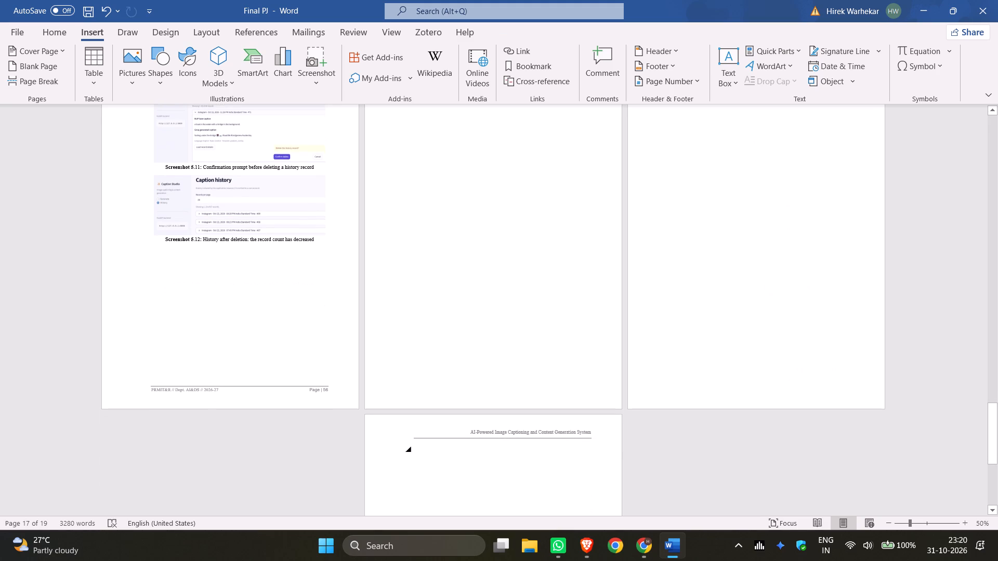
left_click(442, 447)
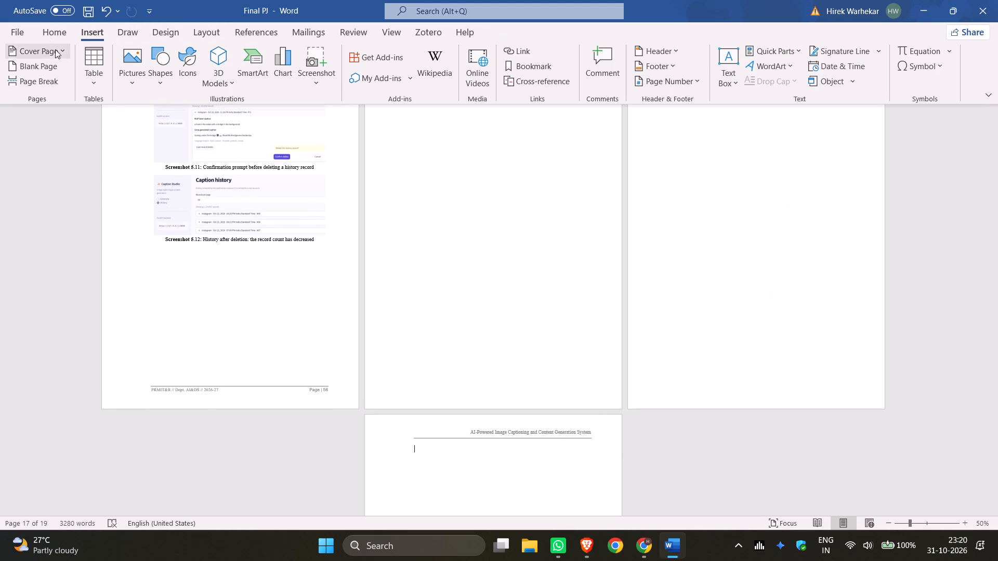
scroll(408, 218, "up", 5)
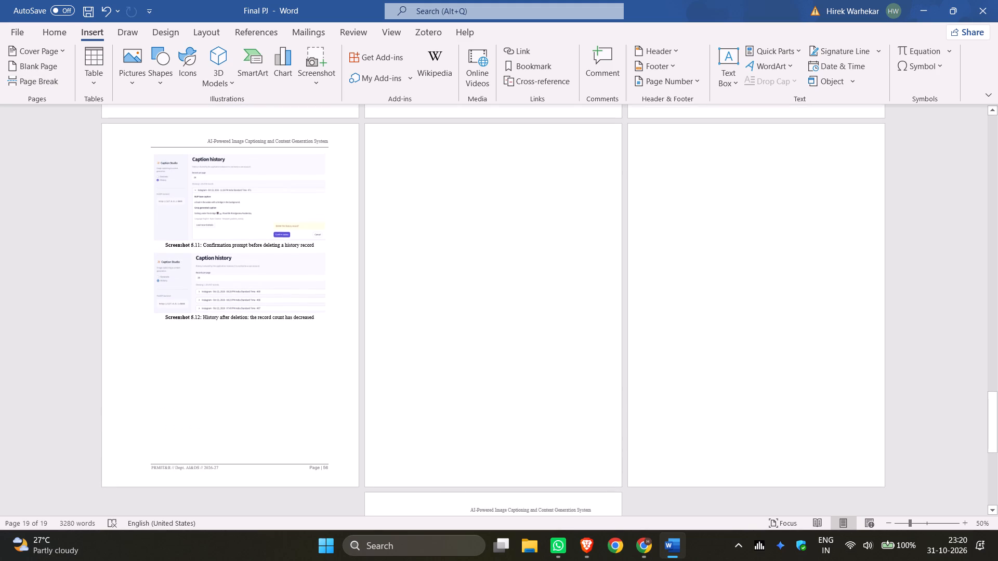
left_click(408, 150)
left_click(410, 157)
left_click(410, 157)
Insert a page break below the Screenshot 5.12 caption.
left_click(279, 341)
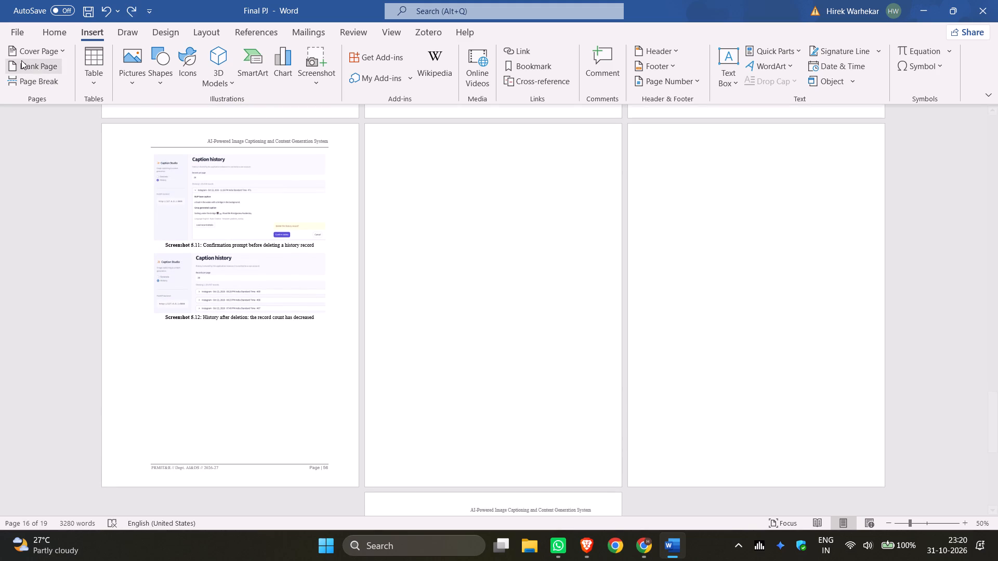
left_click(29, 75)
Show the formatting marks and delete the page break and extra empty paragraph below the Screenshot 5.12 caption.
left_click(39, 29)
left_click(445, 58)
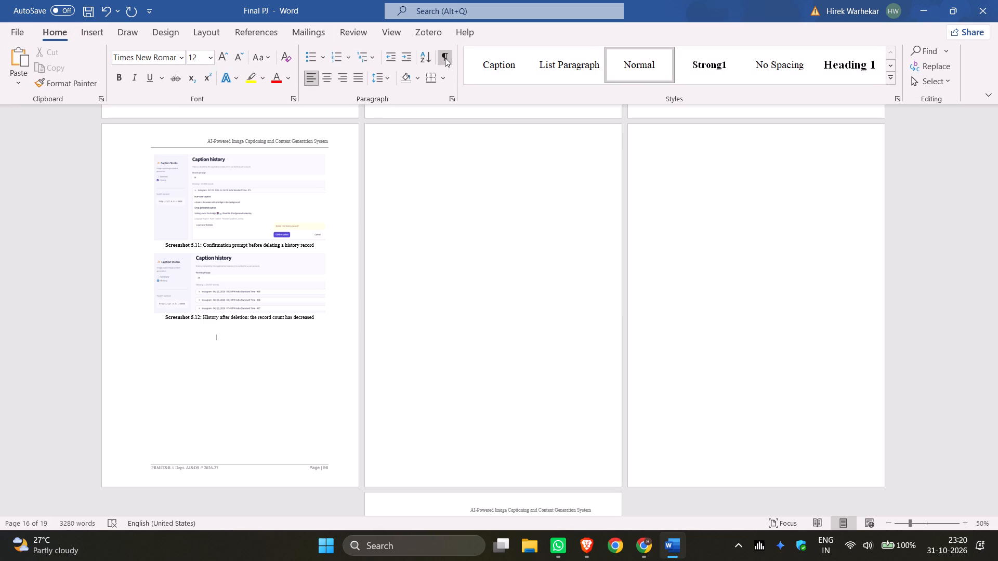
left_click(423, 142)
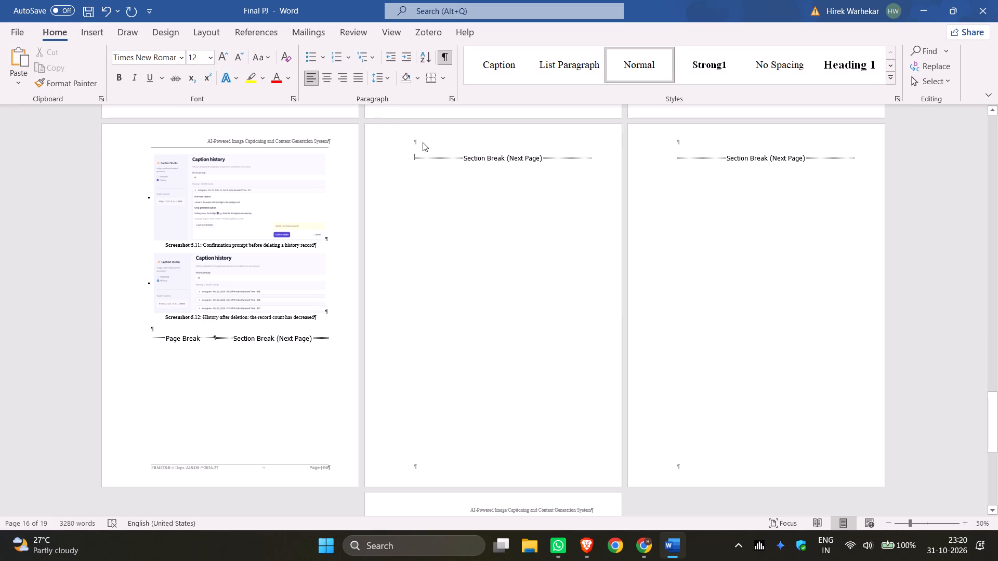
key("BackSpace")
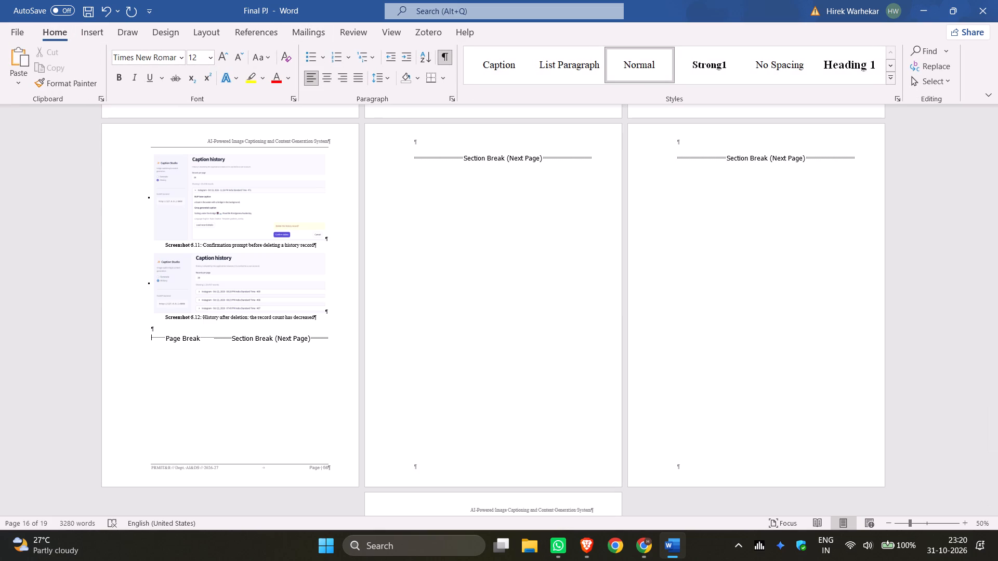
key("BackSpace")
left_click(451, 459)
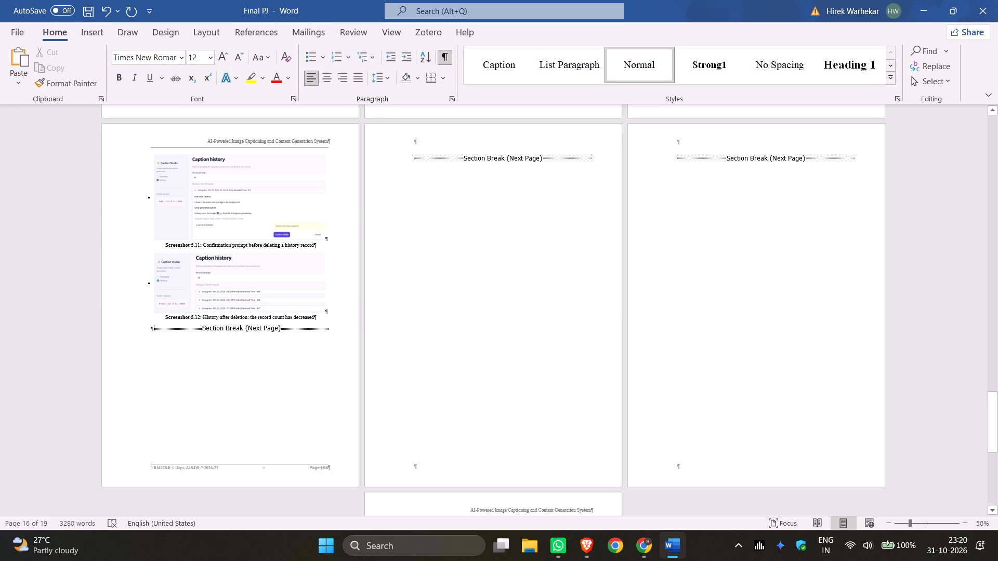
Delete the empty paragraph between the Screenshot 5.12 caption and the section break that follows it.
key("BackSpace")
key("BackSpace")
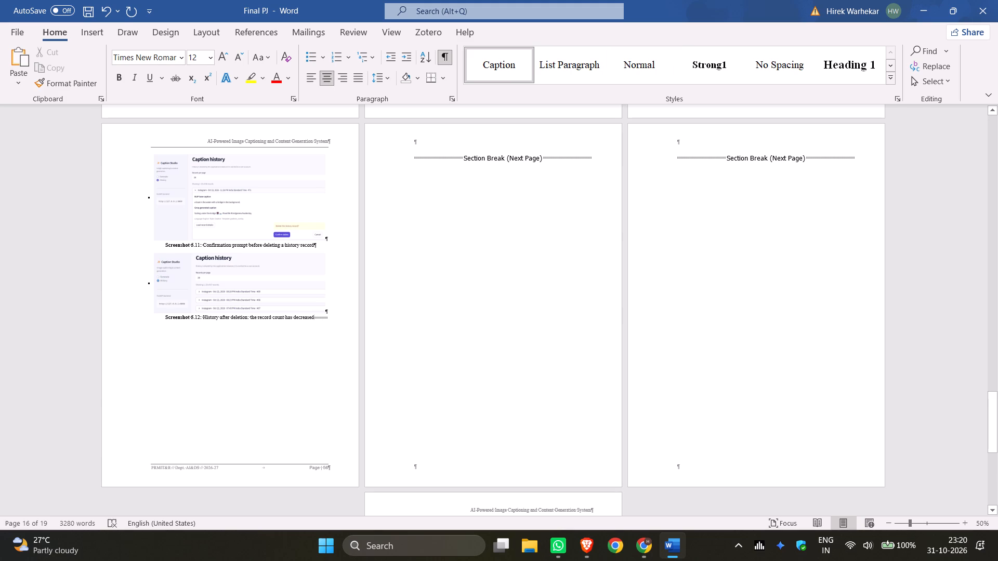
Delete the next-page section breaks on the two blank pages after the Screenshot 5.12 page.
left_click(702, 142)
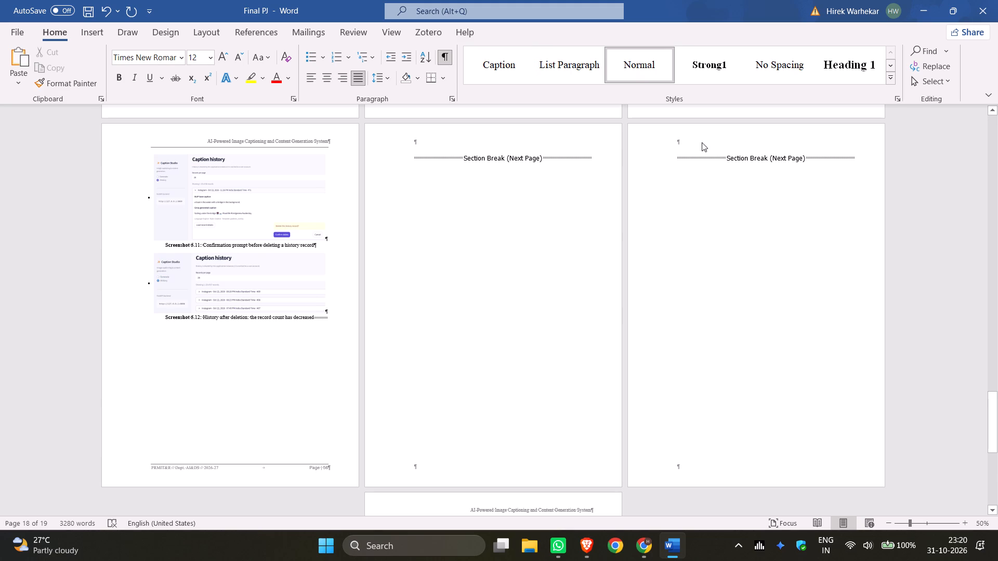
key("Delete")
key("Delete")
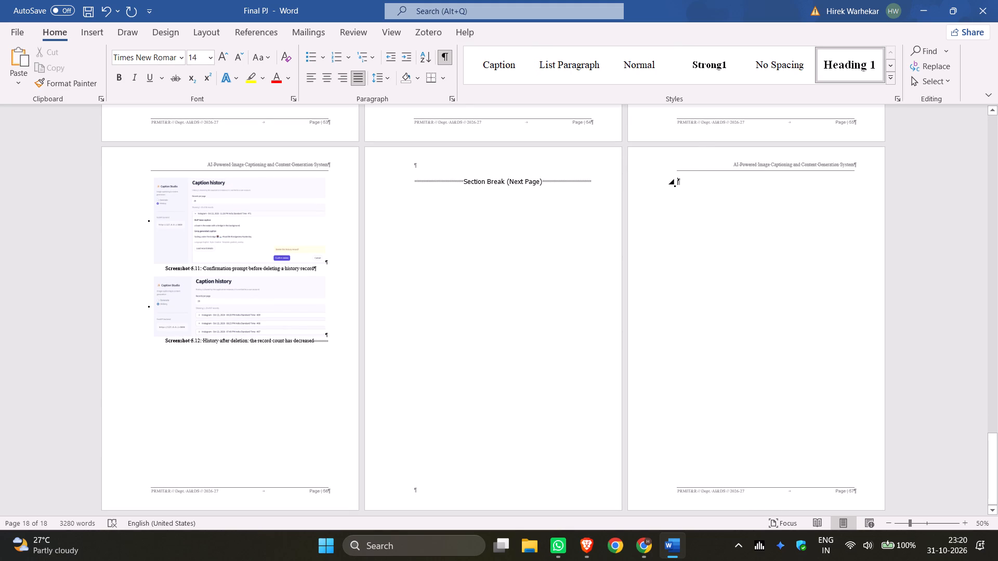
left_click(431, 164)
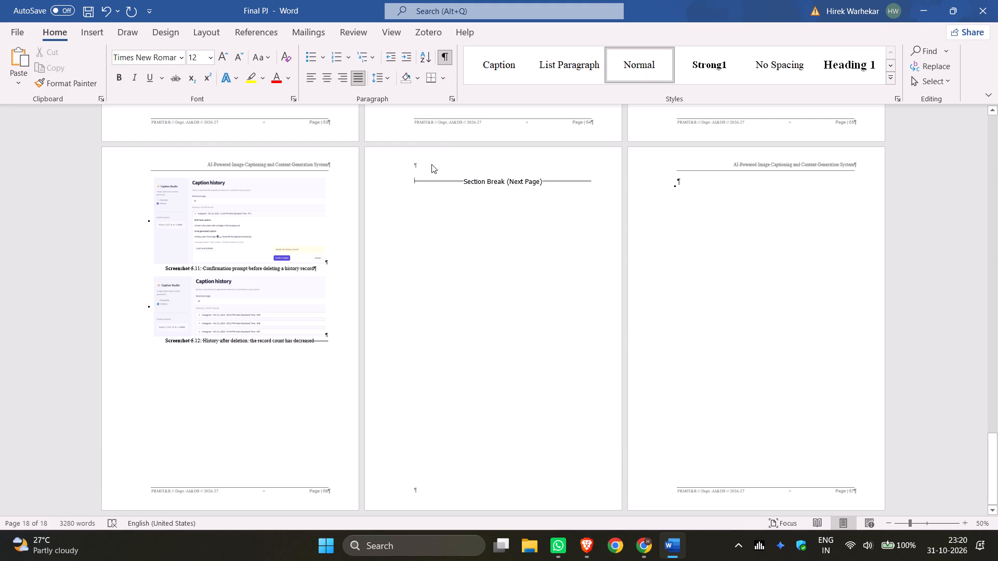
key("Delete")
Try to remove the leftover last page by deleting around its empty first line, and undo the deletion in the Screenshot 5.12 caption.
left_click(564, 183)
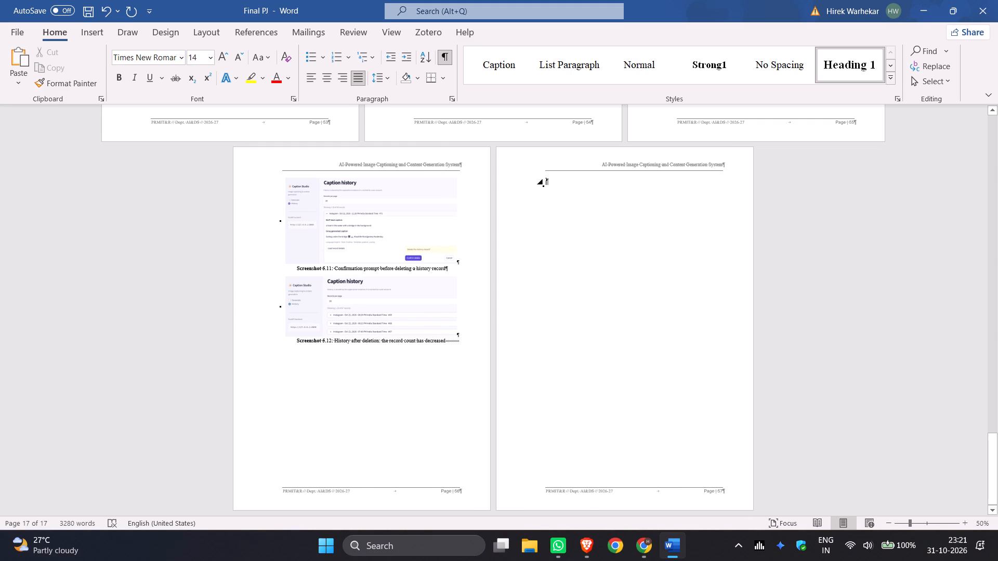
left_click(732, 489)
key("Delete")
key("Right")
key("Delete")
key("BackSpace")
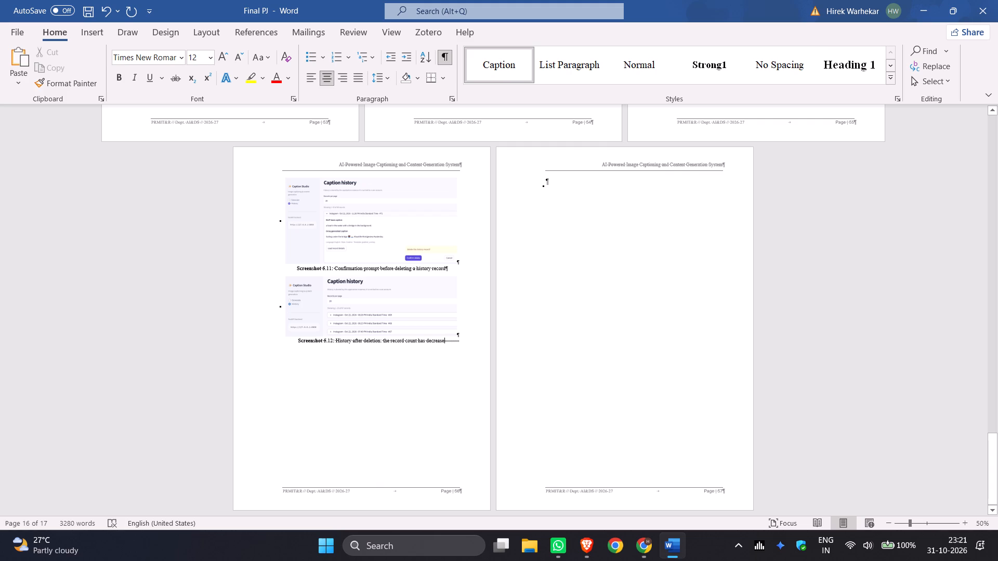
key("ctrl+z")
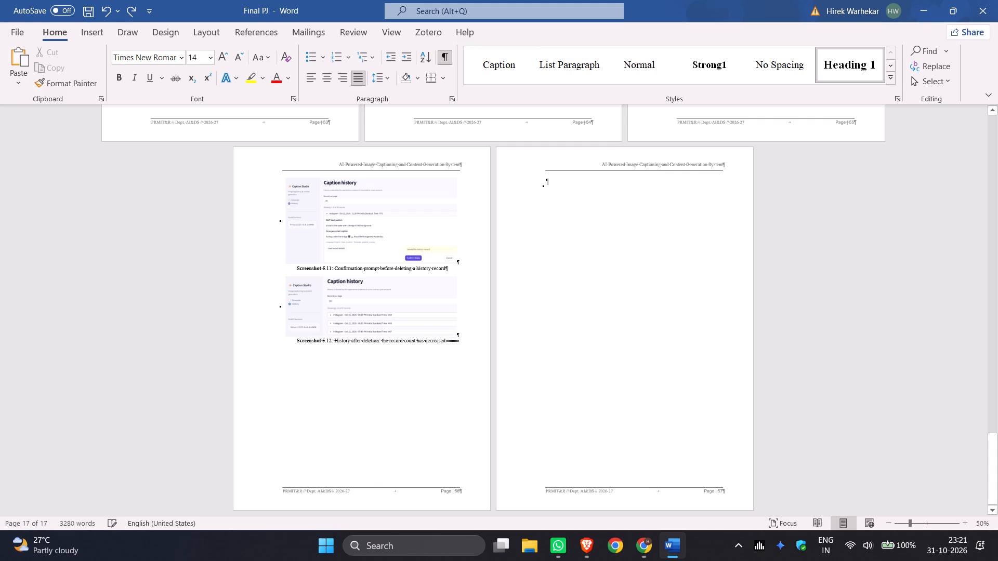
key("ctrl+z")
Hide the formatting marks and add empty lines below the Screenshot 5.12 caption.
left_click(445, 54)
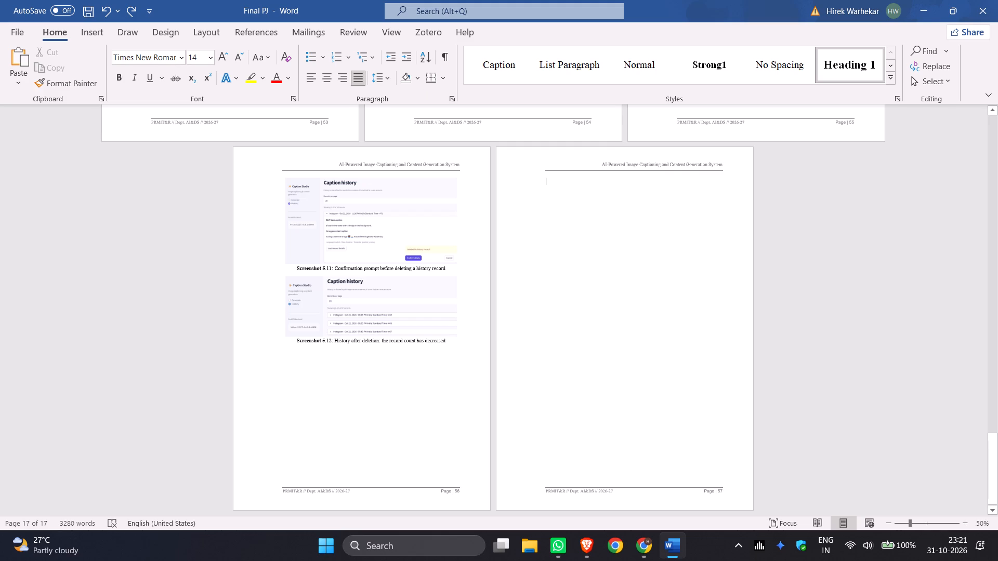
scroll(440, 425, "down", 1)
left_click(451, 425)
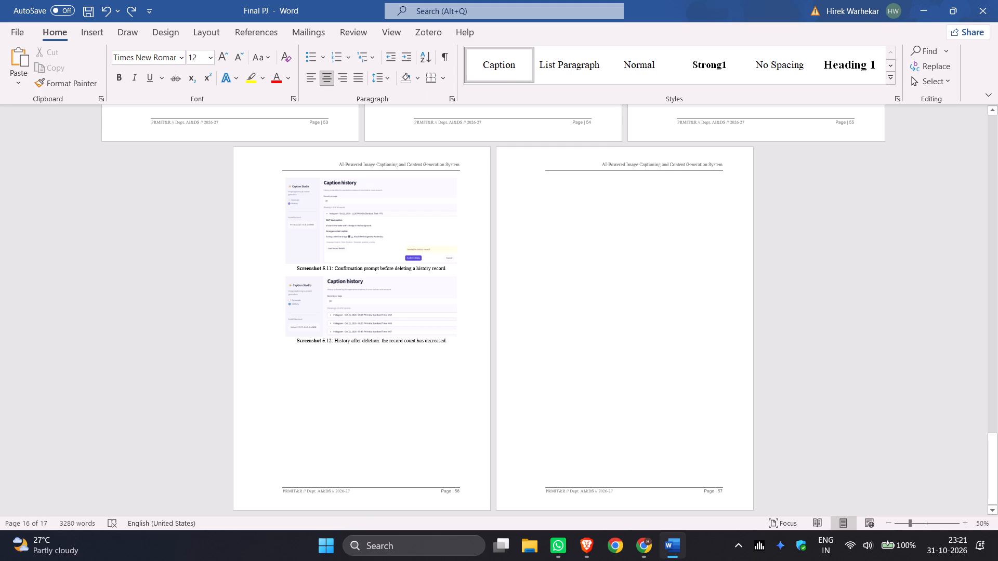
key("Return")
key("Return")
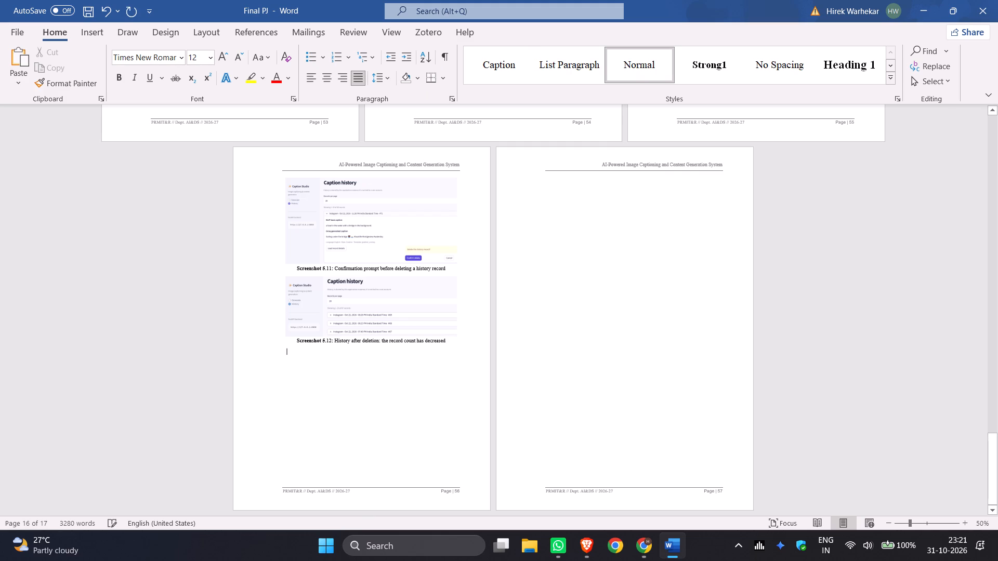
key("Return")
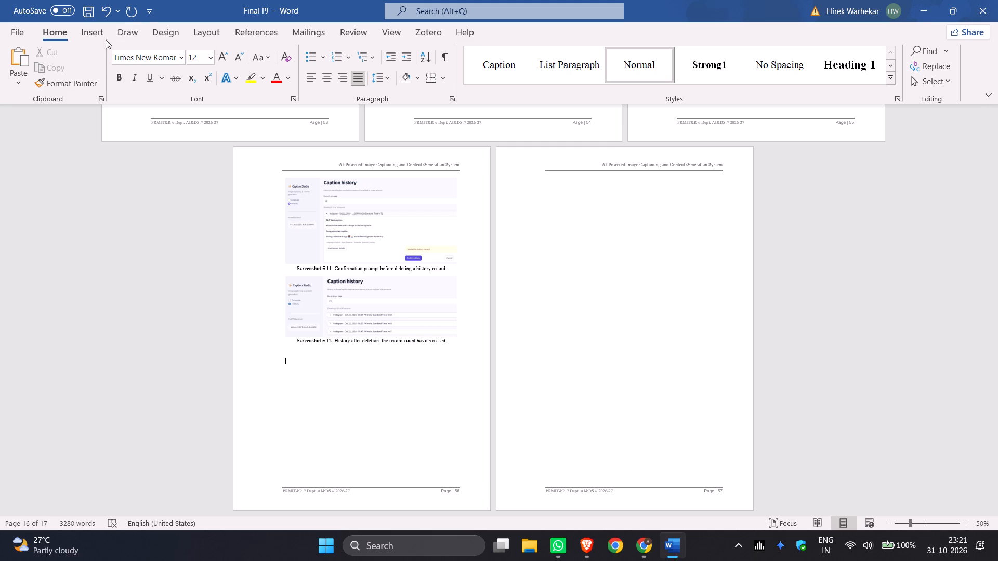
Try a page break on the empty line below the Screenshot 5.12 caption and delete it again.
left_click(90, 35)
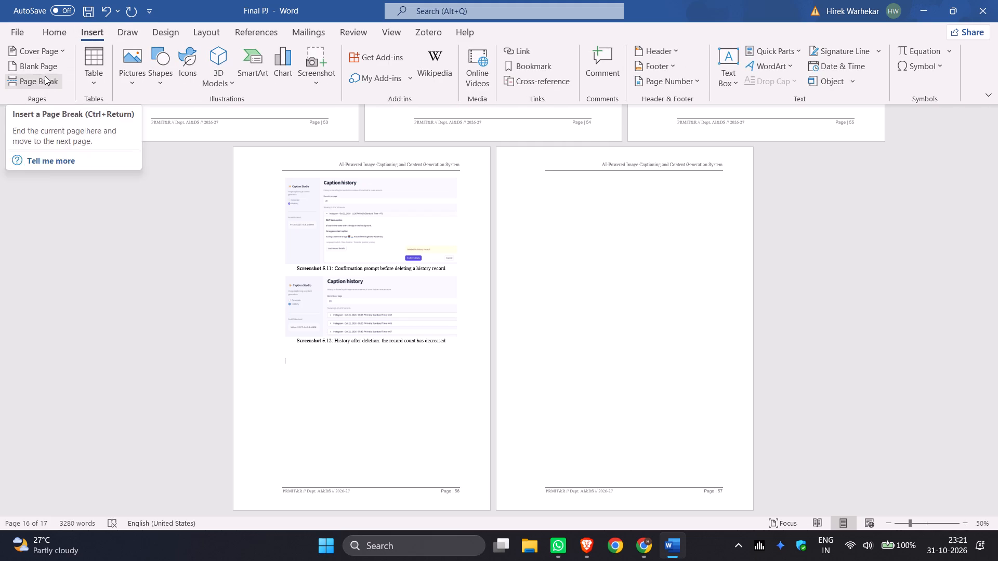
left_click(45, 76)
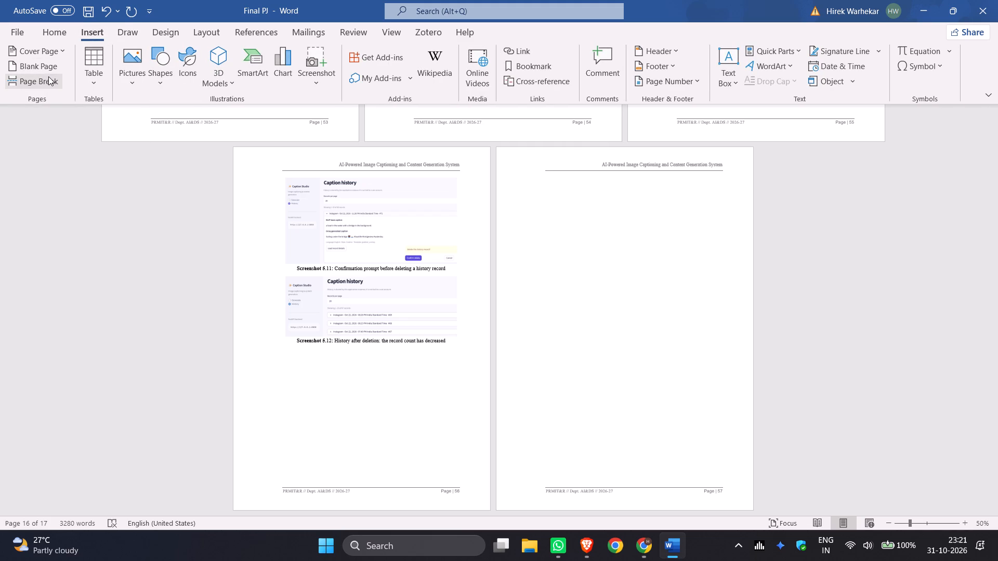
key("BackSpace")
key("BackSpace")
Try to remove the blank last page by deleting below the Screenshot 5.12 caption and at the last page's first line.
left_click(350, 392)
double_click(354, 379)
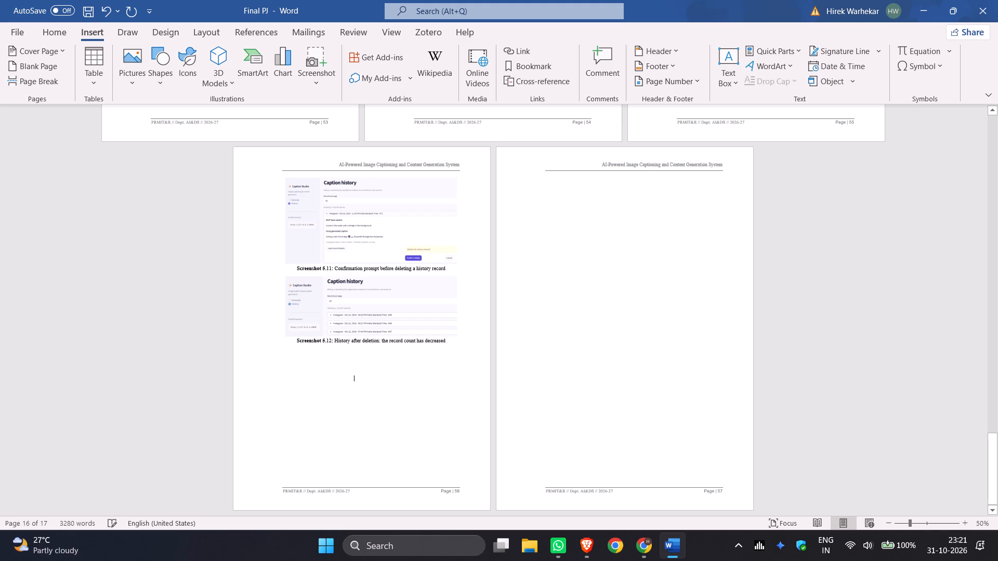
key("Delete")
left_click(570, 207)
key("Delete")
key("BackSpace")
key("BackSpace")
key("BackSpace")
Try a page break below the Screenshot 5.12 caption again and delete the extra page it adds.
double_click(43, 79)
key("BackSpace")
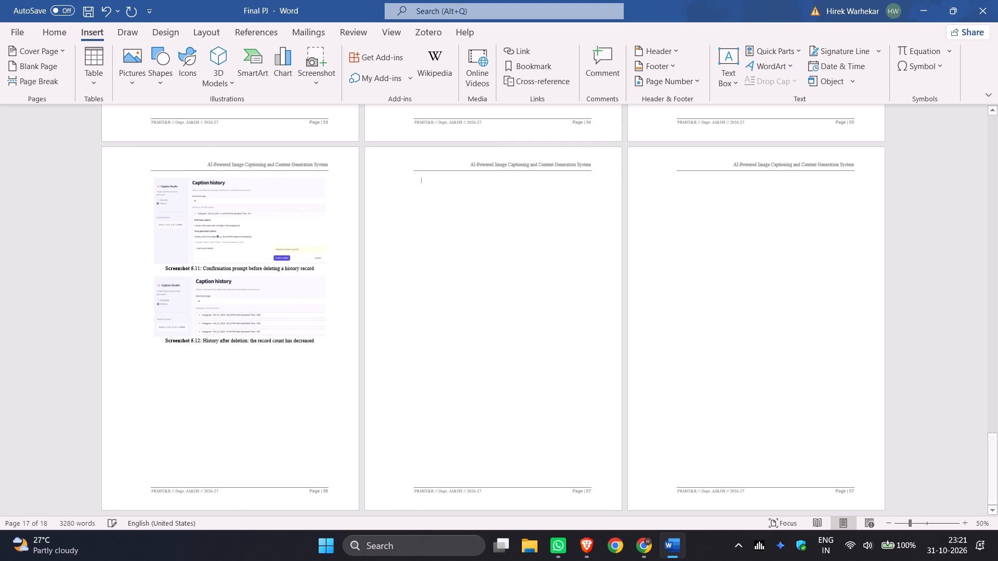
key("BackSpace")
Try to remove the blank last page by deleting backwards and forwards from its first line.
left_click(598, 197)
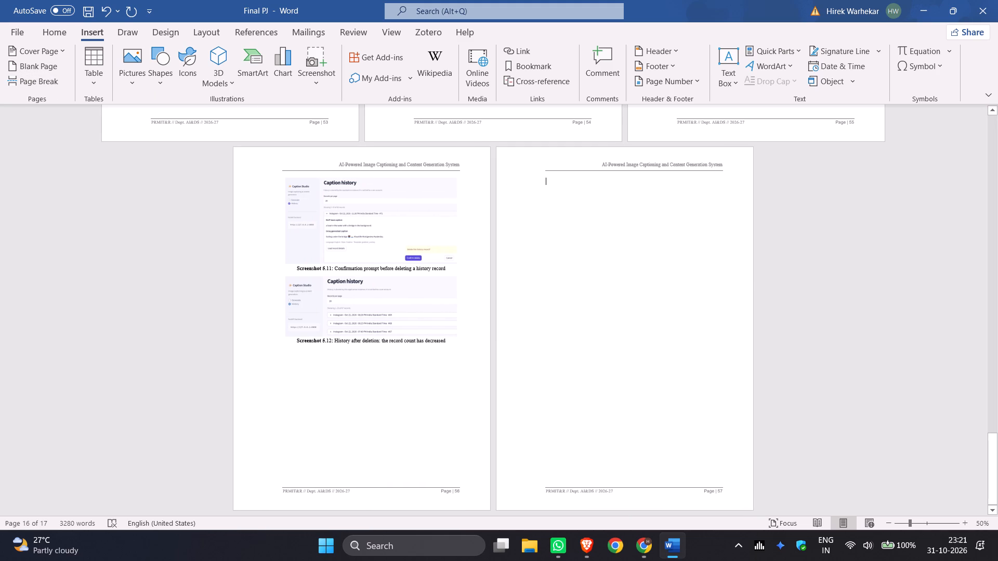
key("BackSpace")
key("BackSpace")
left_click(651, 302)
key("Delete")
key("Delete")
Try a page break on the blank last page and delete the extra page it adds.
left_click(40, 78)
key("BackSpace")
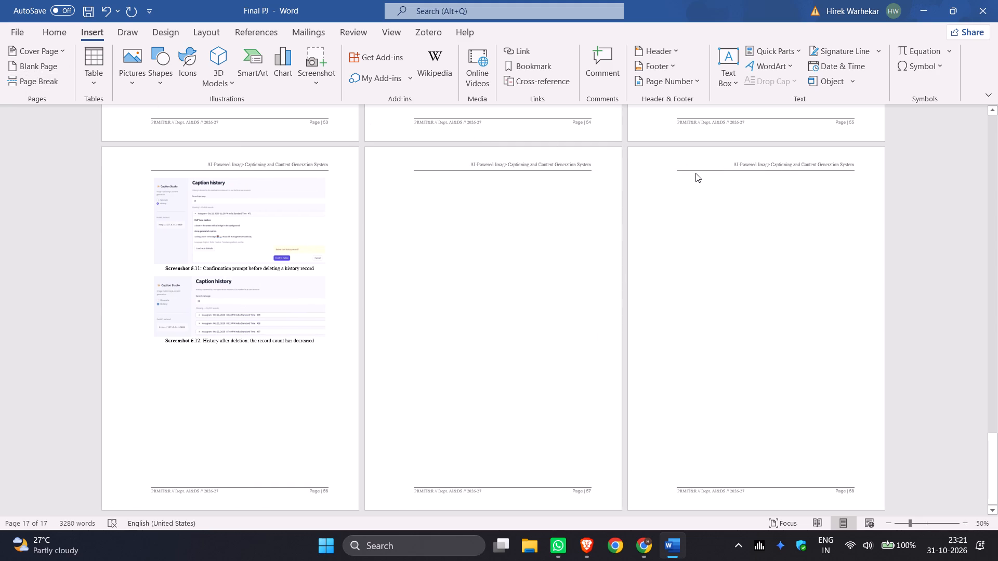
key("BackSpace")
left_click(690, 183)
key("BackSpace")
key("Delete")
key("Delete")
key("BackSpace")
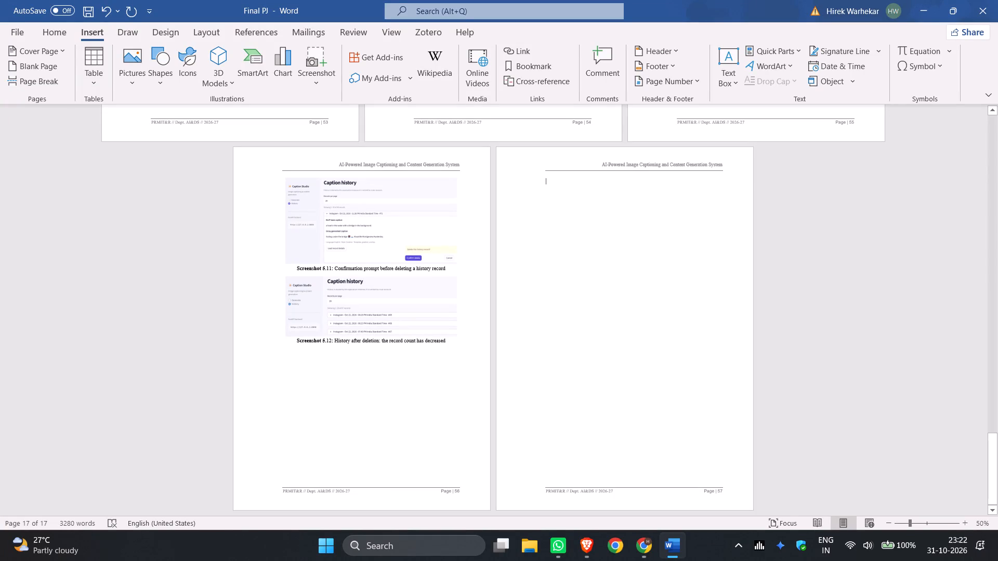
Reveal the formatting marks and delete the next-page section break below the Screenshot 5.12 caption.
left_click(368, 420)
left_click(579, 244)
left_click_drag(563, 199, 757, 304)
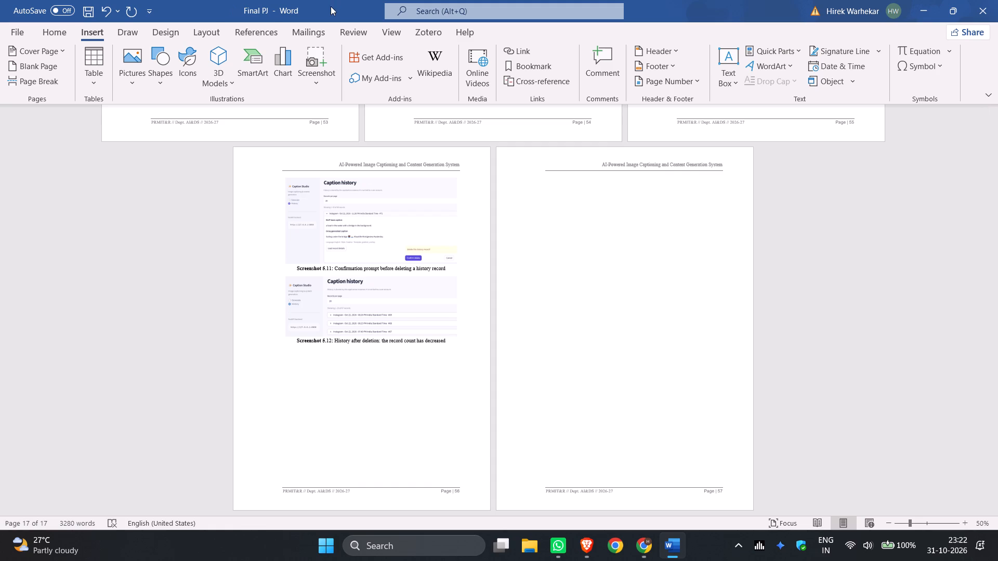
left_click(51, 33)
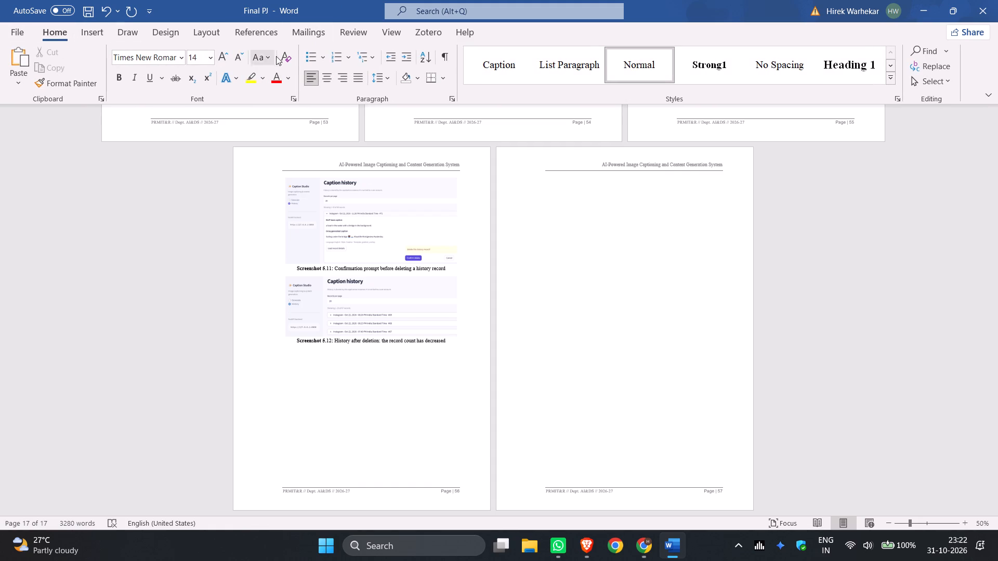
left_click(451, 56)
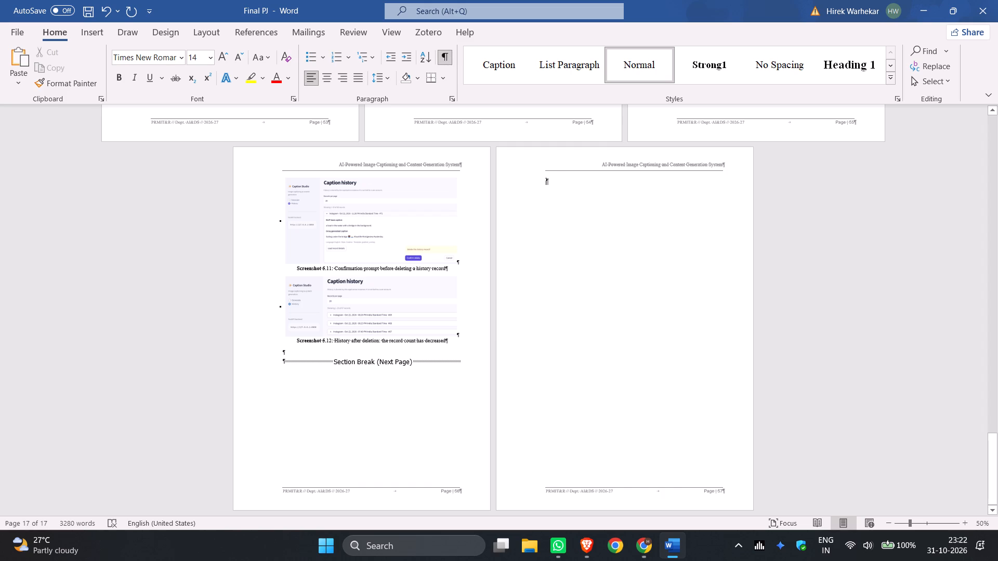
left_click(464, 365)
left_click(412, 369)
left_click(298, 362)
key("Delete")
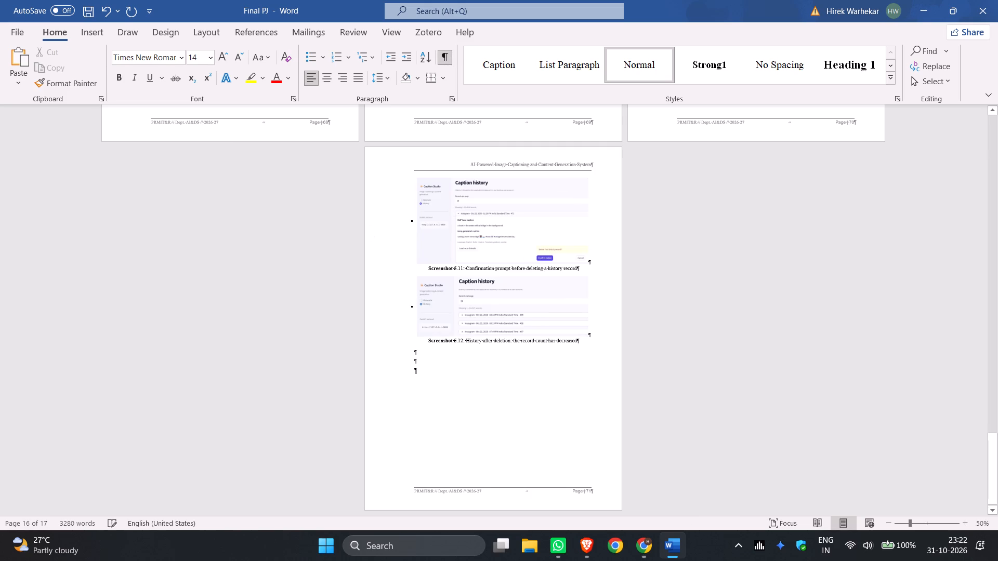
Delete the empty paragraphs below the Screenshot 5.12 caption and hide the formatting marks.
left_click(424, 370)
key("Delete")
key("Delete")
key("Delete")
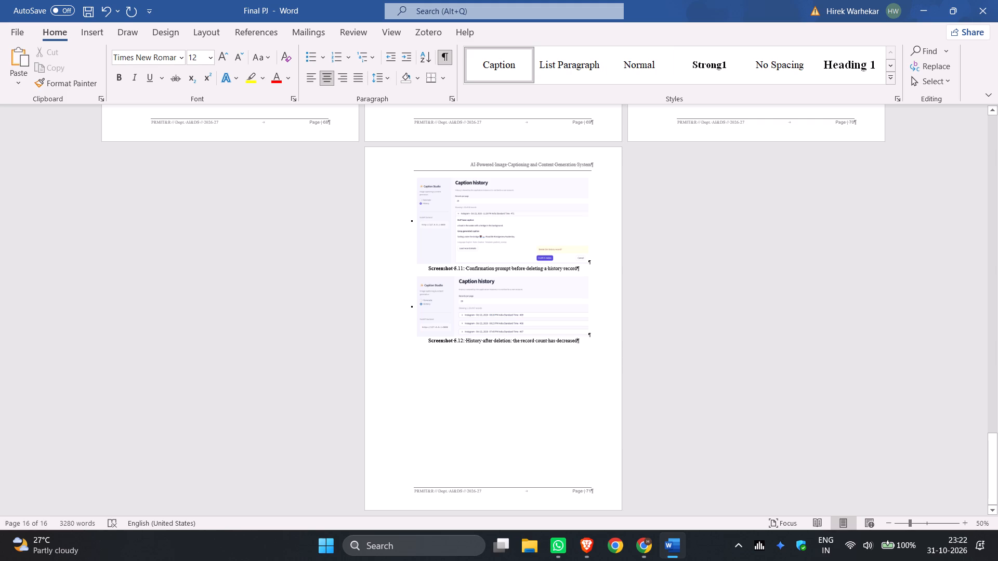
key("Delete")
left_click(441, 59)
Review all pages of Chapter 5, from the divider page to the last page, checking the layout and footer page numbers.
scroll(560, 332, "up", 2, "ctrl")
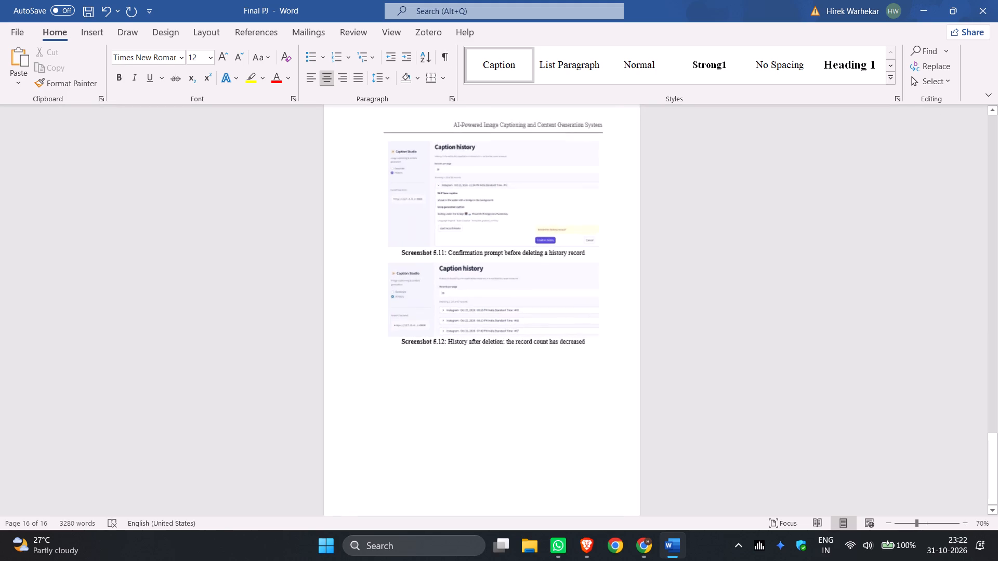
scroll(560, 332, "up", 5, "ctrl")
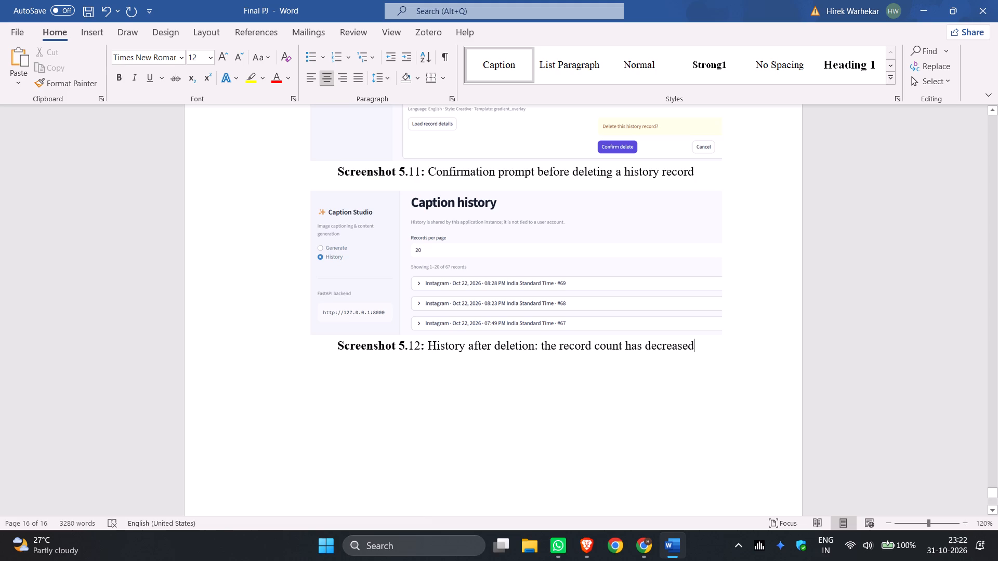
scroll(795, 325, "down", 3, "ctrl")
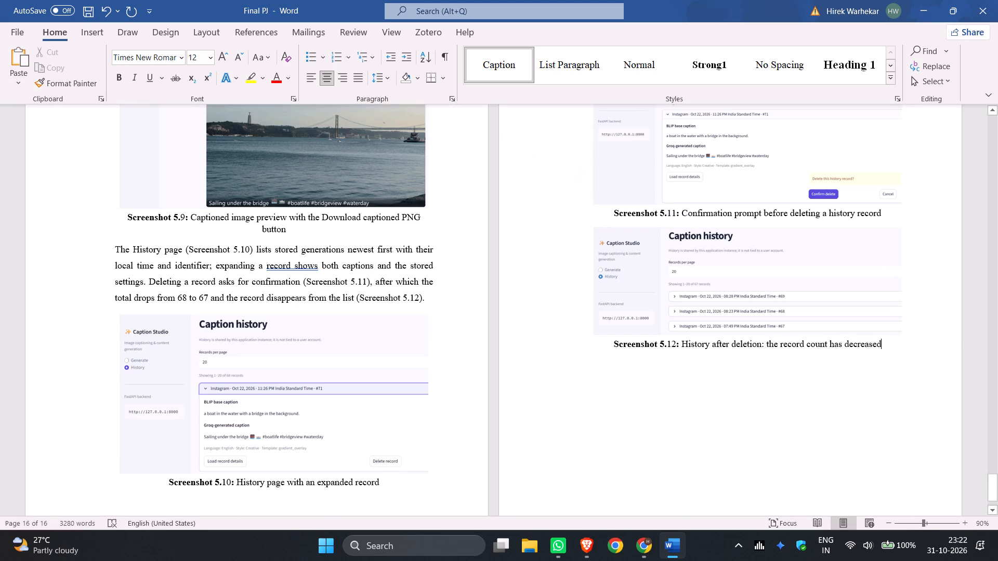
scroll(795, 327, "down", 8, "ctrl")
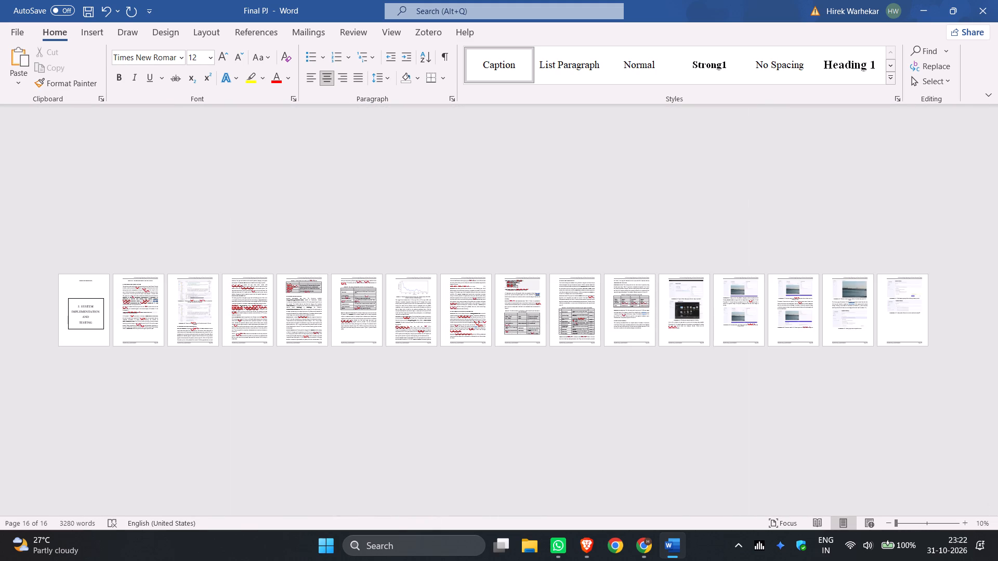
scroll(402, 319, "up", 2, "ctrl")
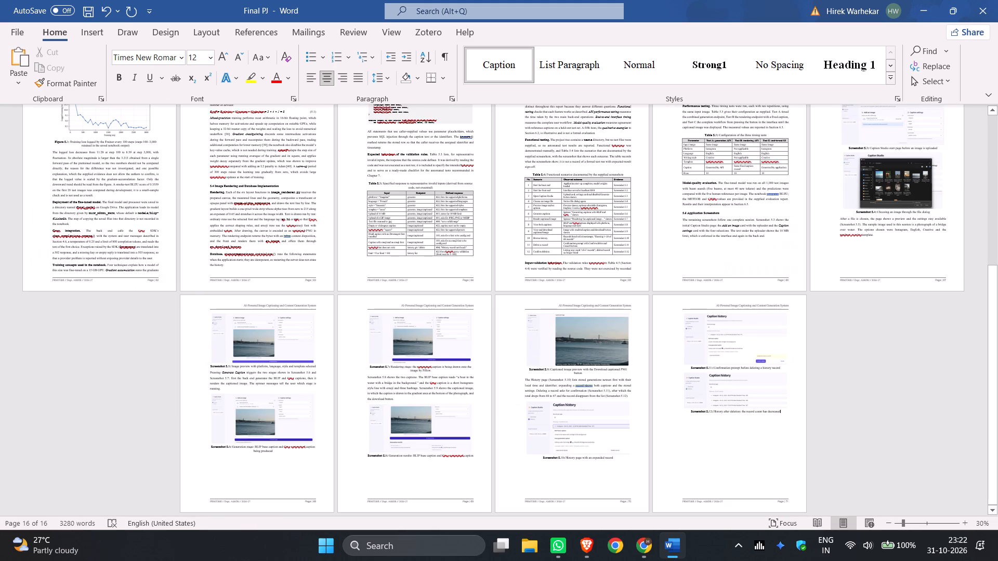
scroll(402, 319, "right", 8)
scroll(310, 238, "up", 19)
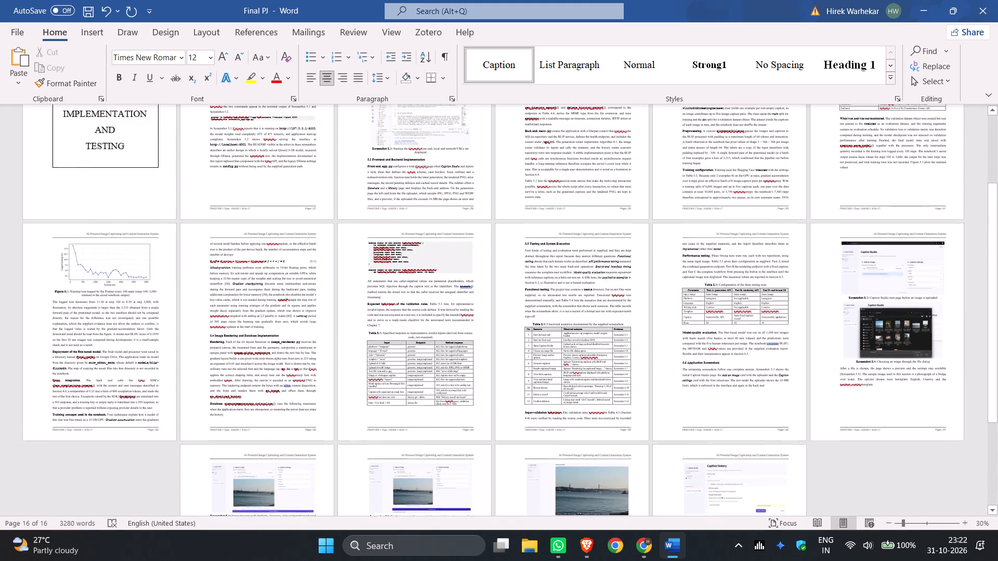
scroll(308, 251, "up", 11)
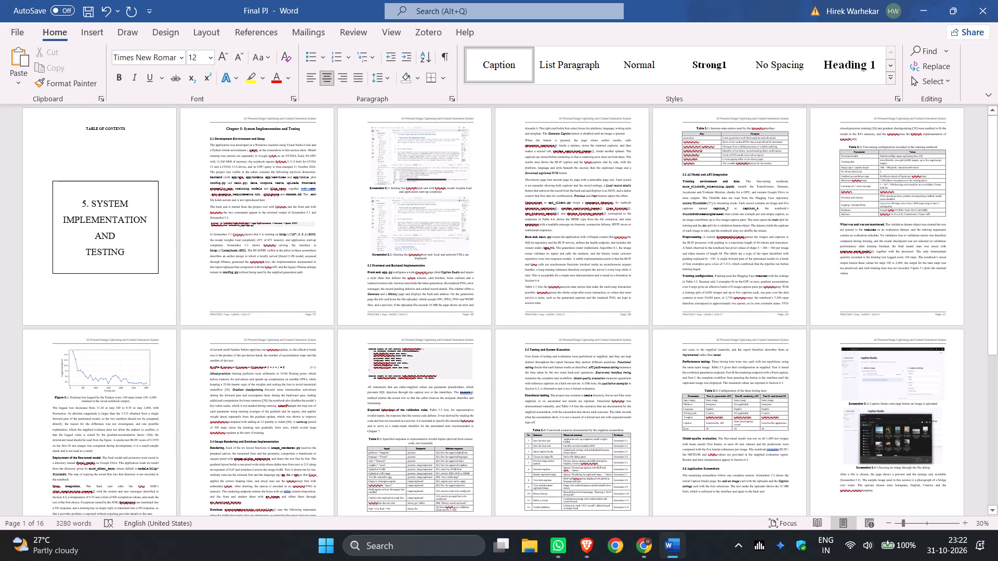
scroll(230, 232, "up", 1, "ctrl")
scroll(230, 232, "down", 1, "ctrl")
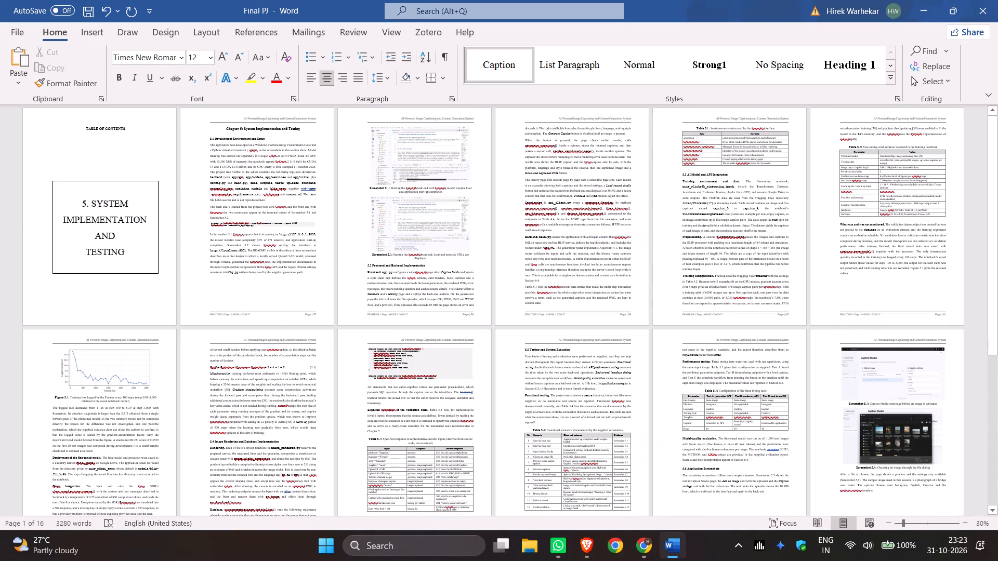
scroll(230, 232, "up", 2)
scroll(304, 310, "up", 2)
scroll(227, 275, "up", 1, "ctrl")
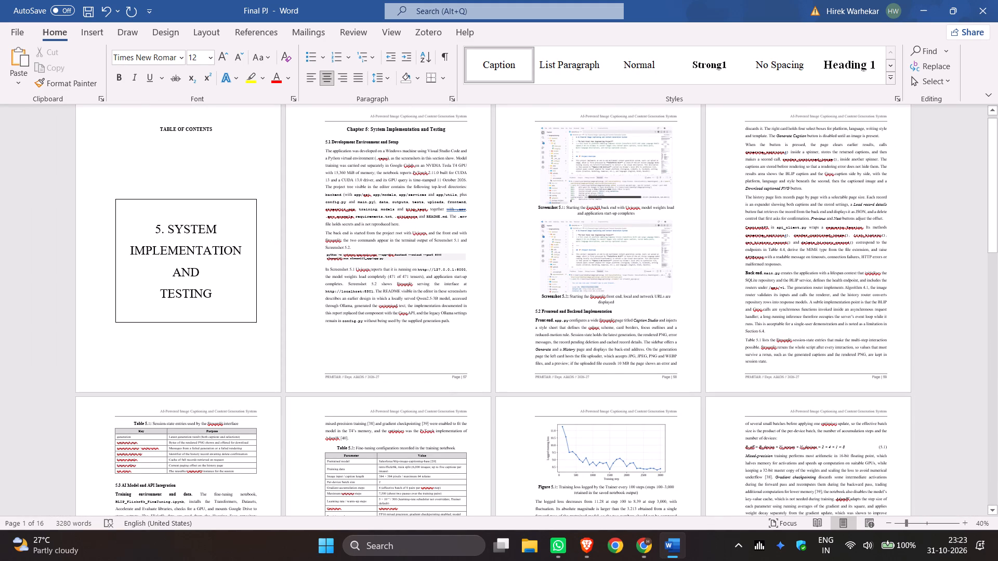
scroll(543, 345, "down", 1)
scroll(543, 345, "up", 4)
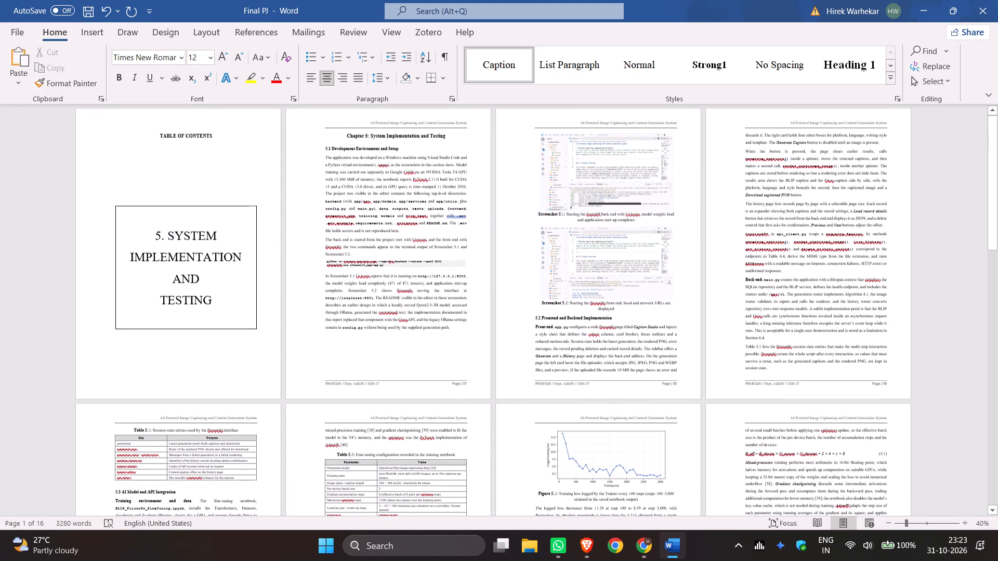
scroll(543, 345, "down", 1)
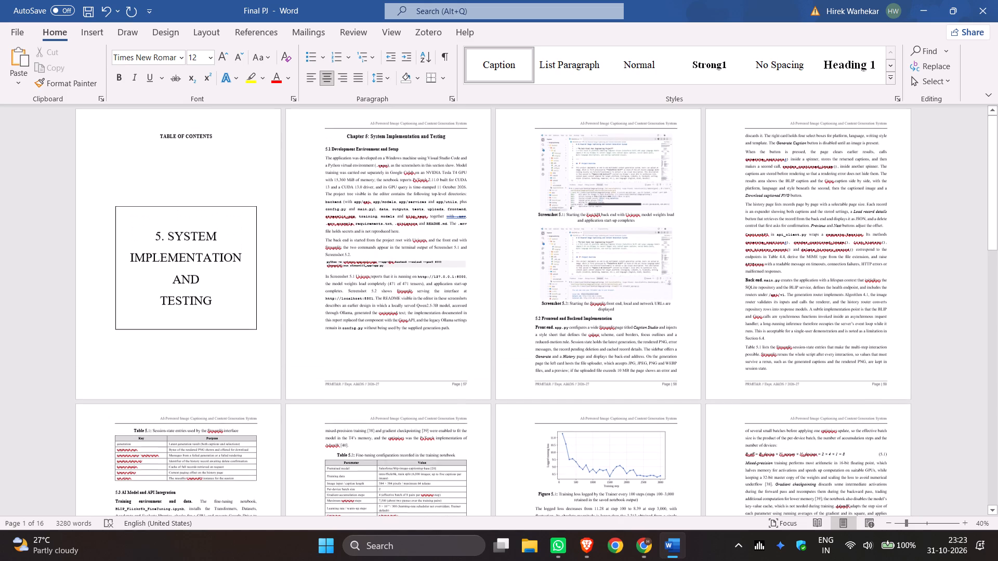
scroll(543, 345, "down", 11)
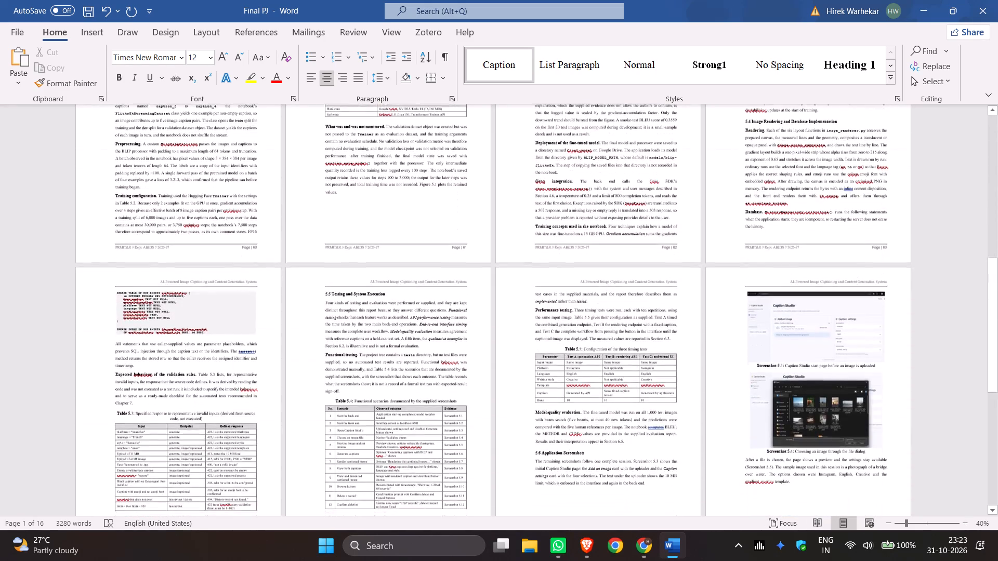
scroll(543, 345, "down", 13)
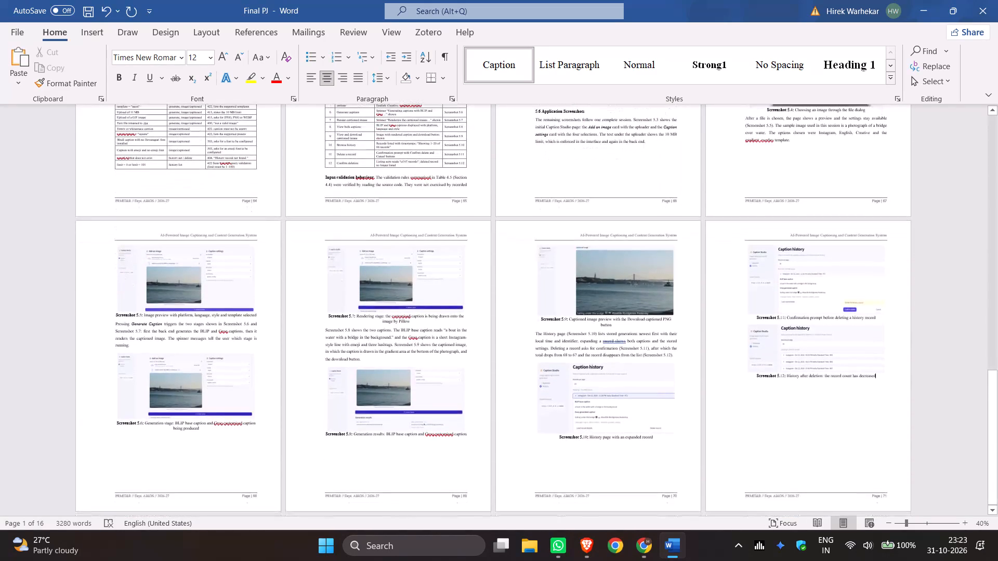
scroll(543, 345, "down", 4)
scroll(543, 345, "up", 19)
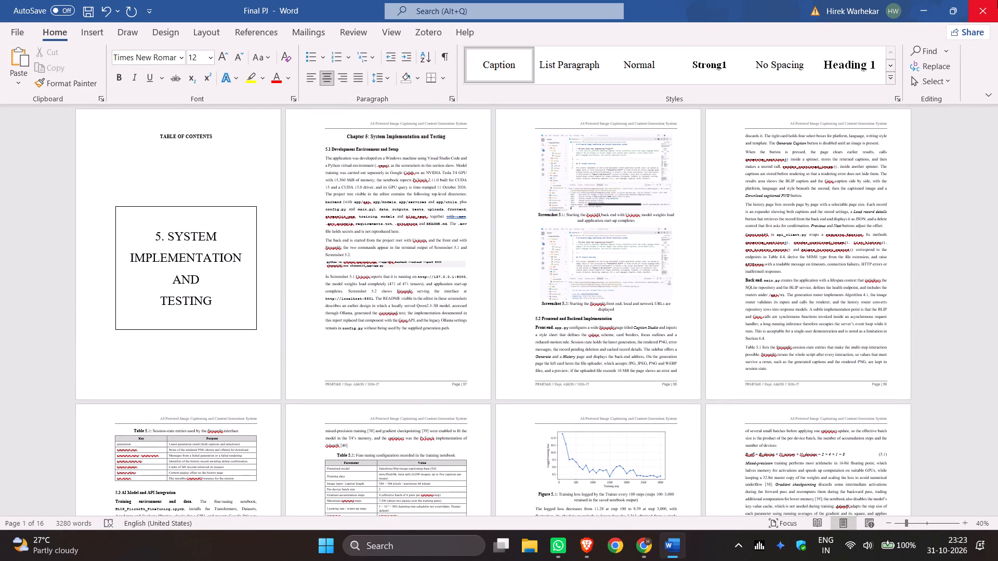
Save the Final PJ document and close it without keeping the last copied item.
left_click(84, 16)
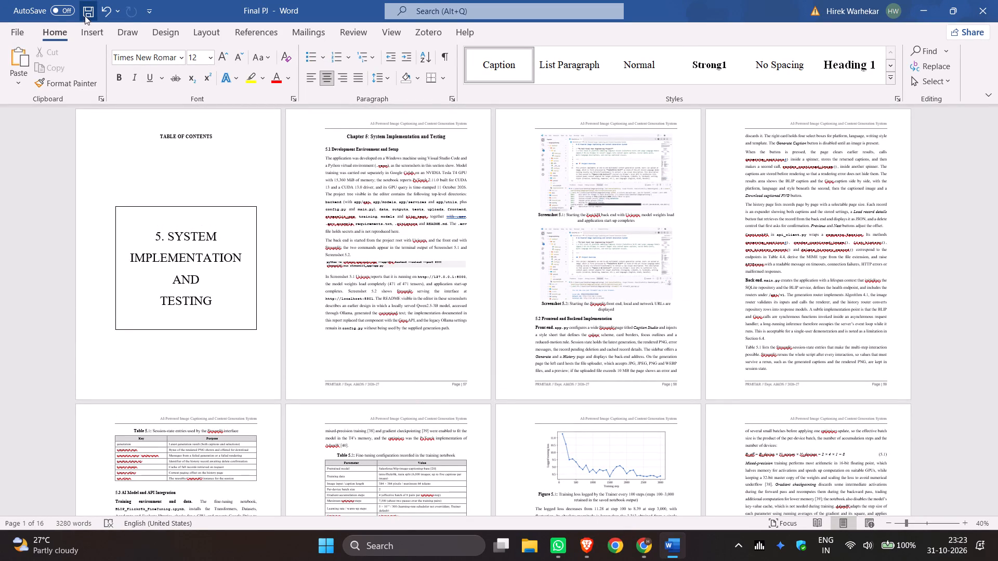
left_click(982, 15)
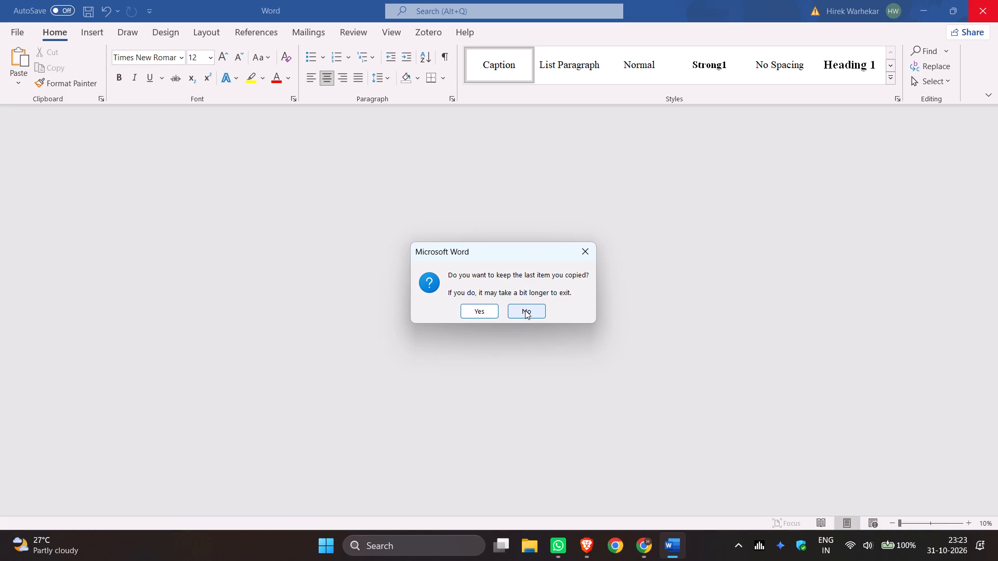
left_click(526, 310)
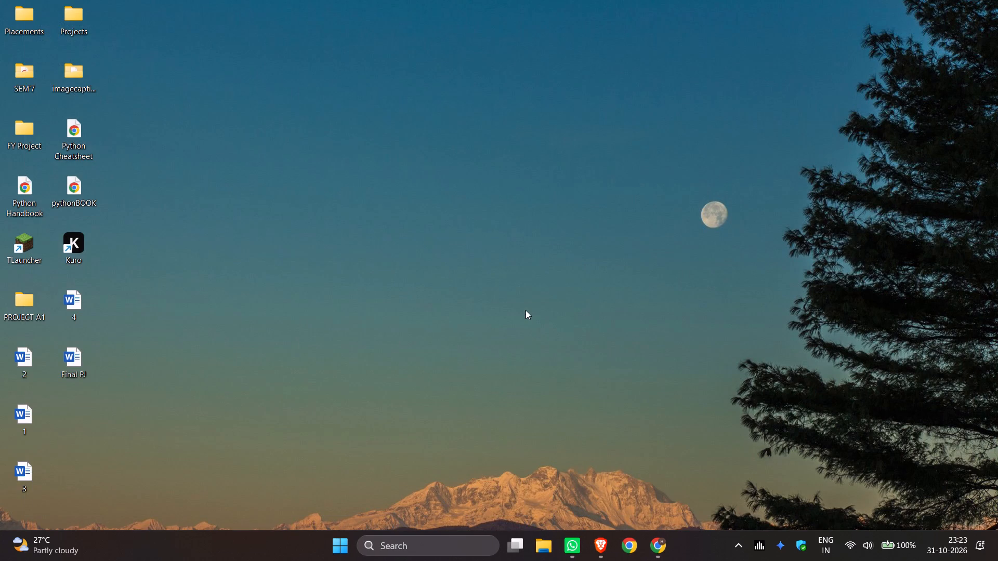
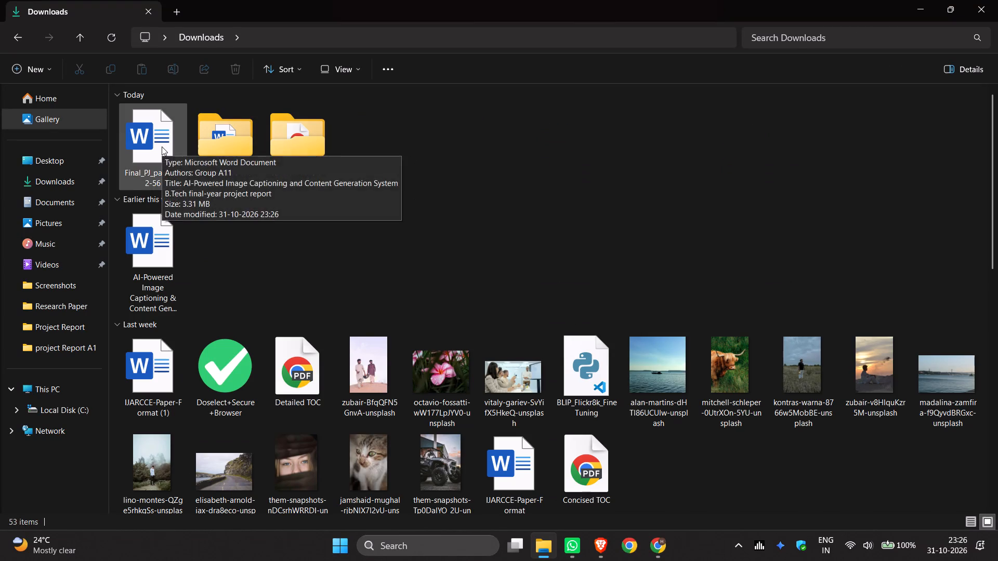
left_click(162, 146)
left_click(76, 62)
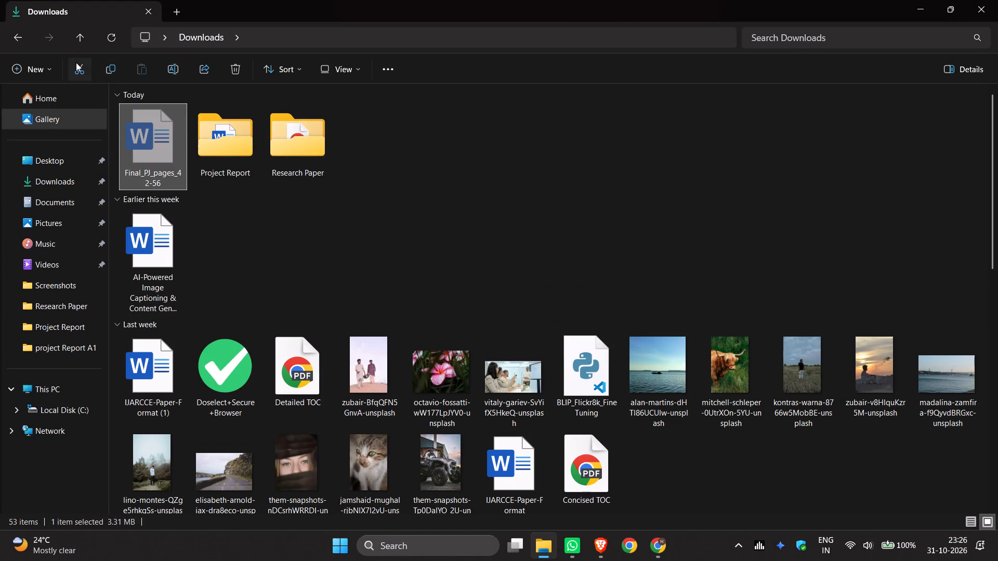
left_click(997, 547)
left_click(390, 432)
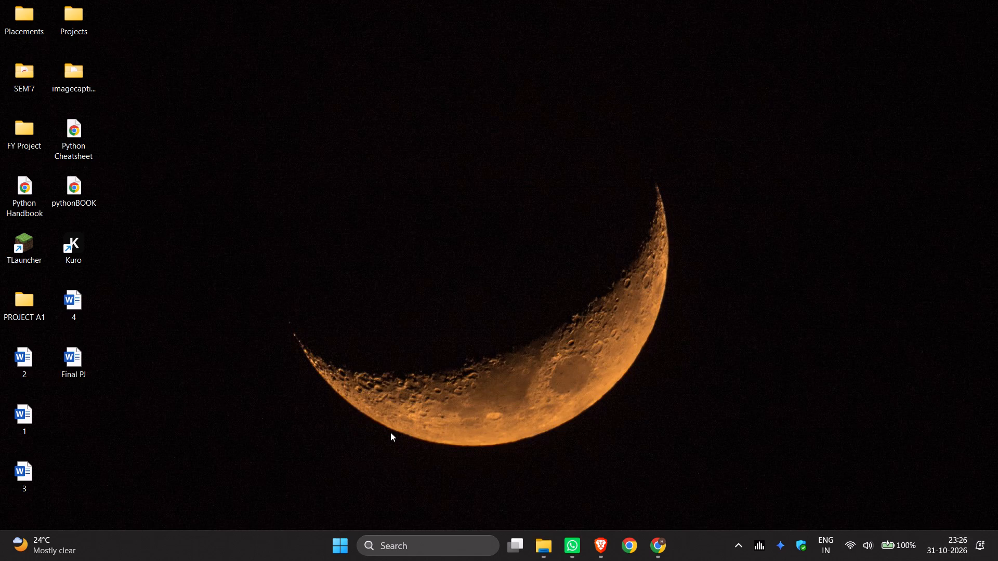
key("ctrl+v")
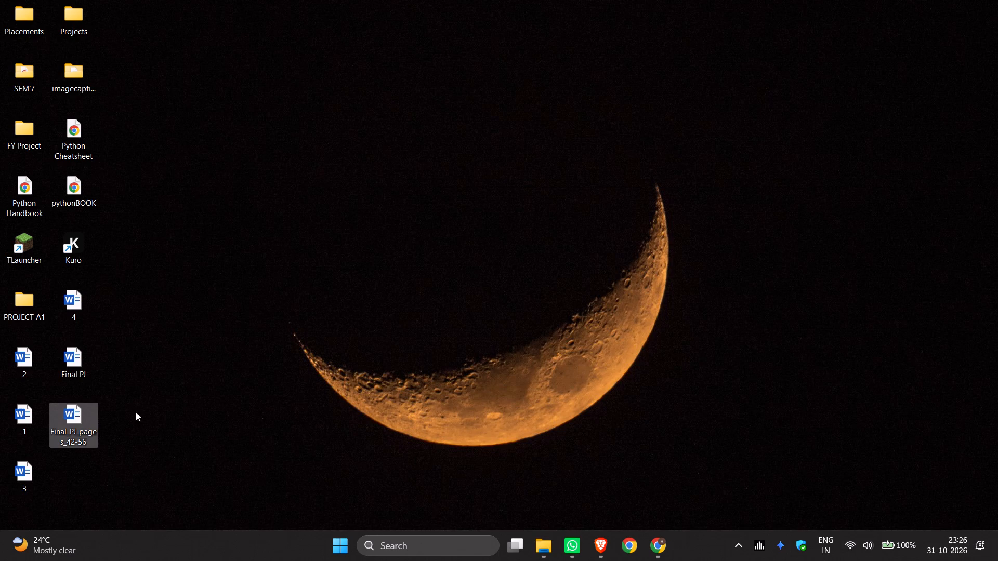
Rename the moved Final_PJ_pages_42-56 document on the Desktop as 5.
left_click(83, 433)
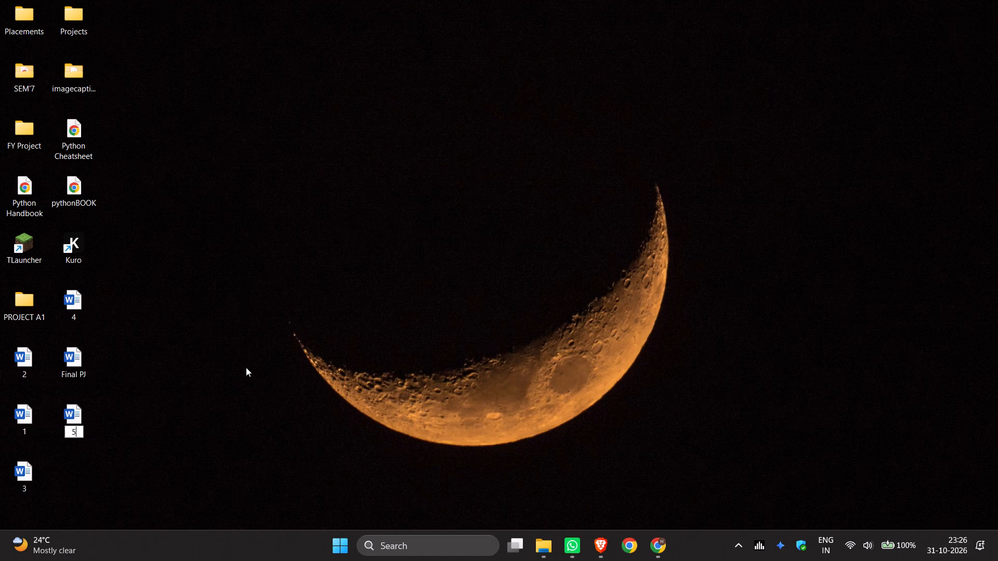
key("5")
key("Return")
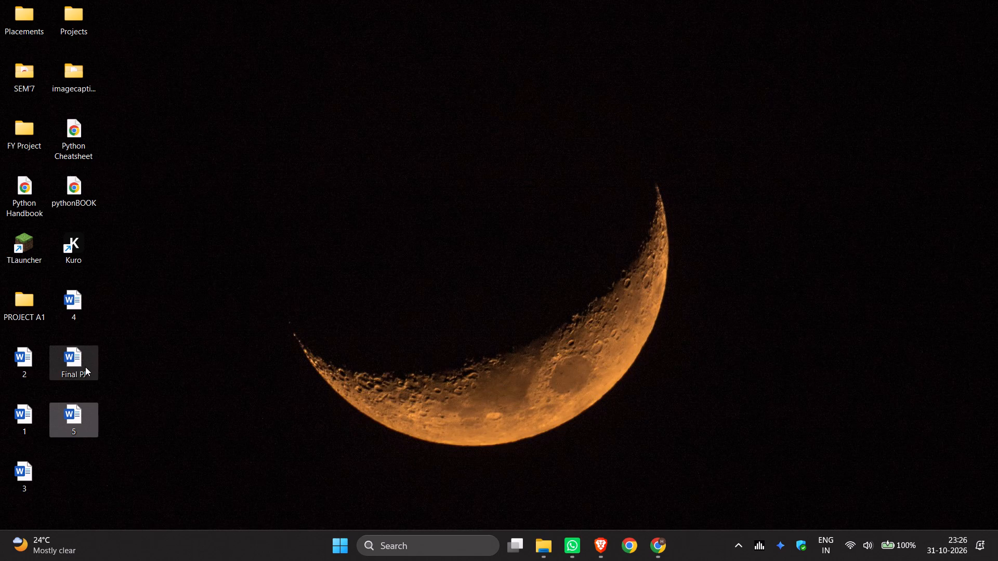
Delete the Final PJ document from the Desktop.
left_click(85, 367)
key("Delete")
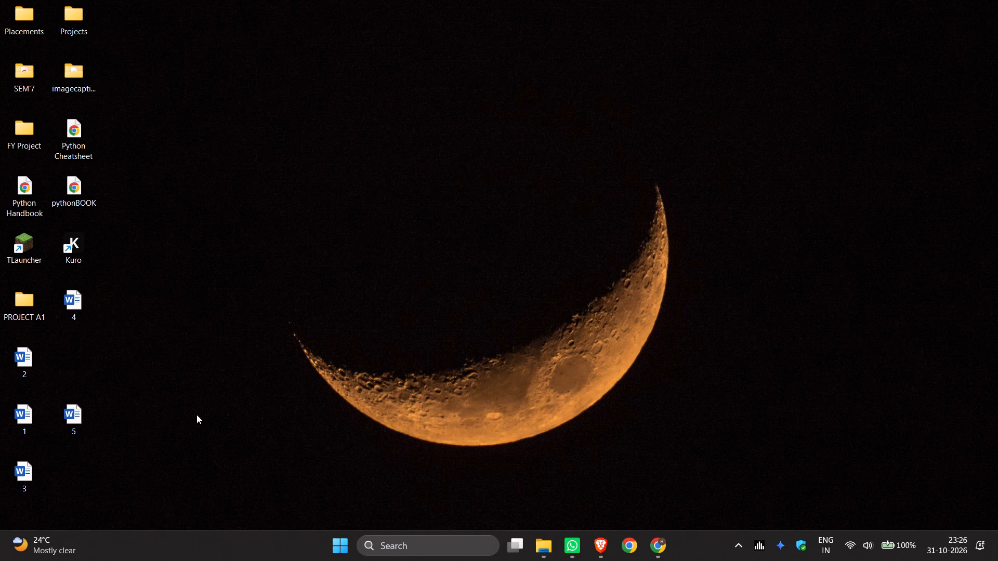
Open document 5 from the Desktop, enable editing, and delete the TABLE OF CONTENTS heading above the Chapter 5 title box.
double_click(81, 426)
double_click(65, 417)
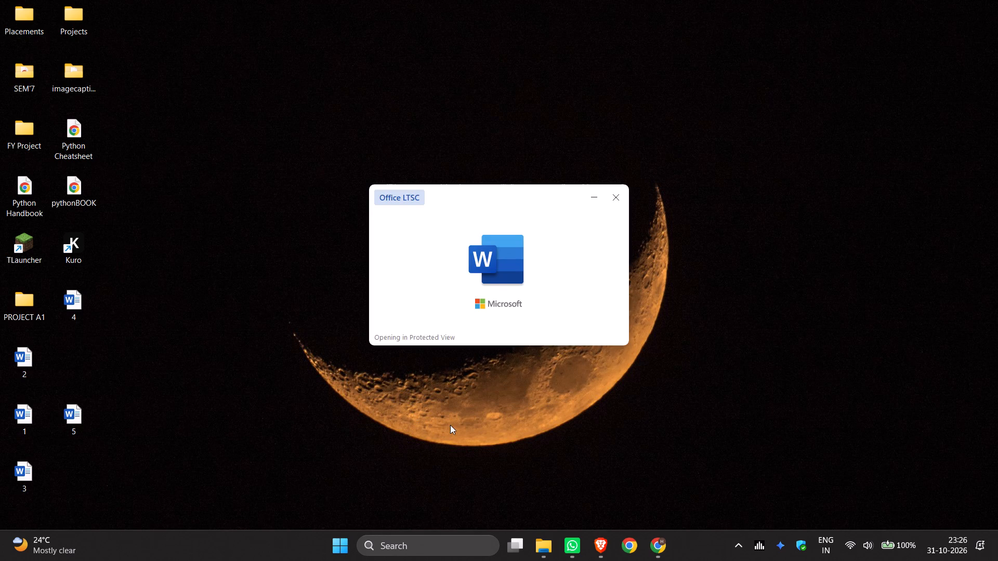
scroll(694, 191, "down", 1)
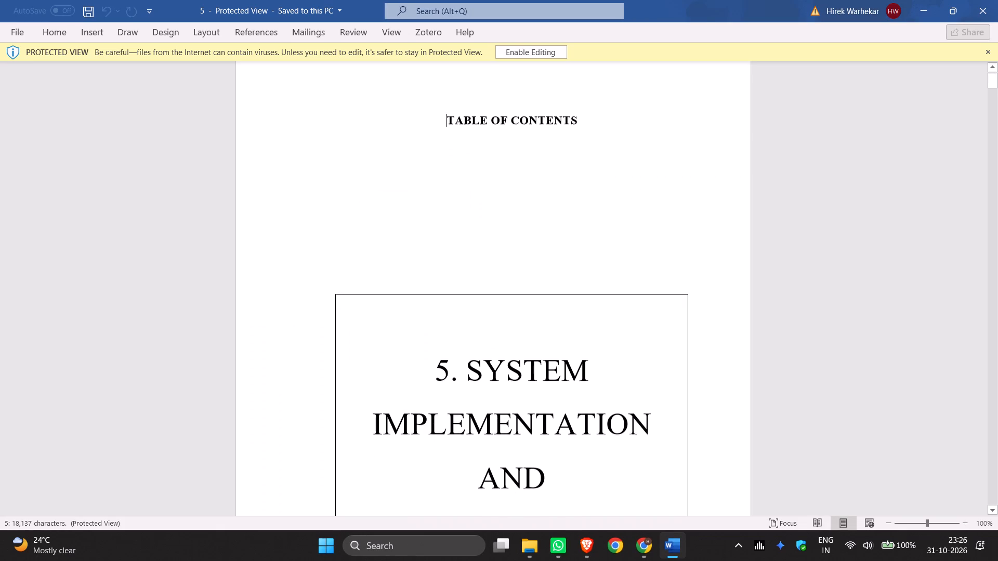
scroll(692, 194, "up", 5)
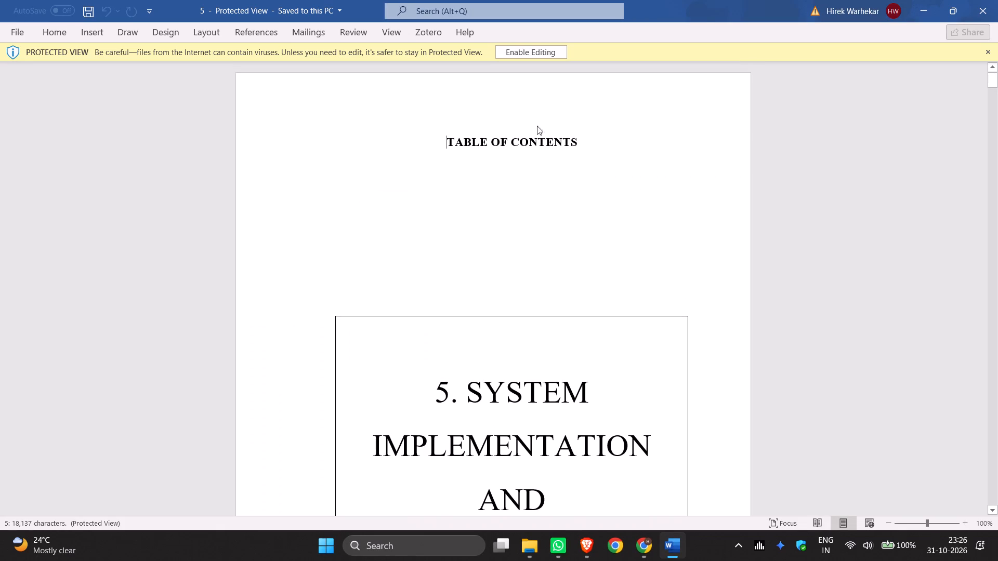
scroll(733, 209, "down", 4)
scroll(667, 213, "up", 6)
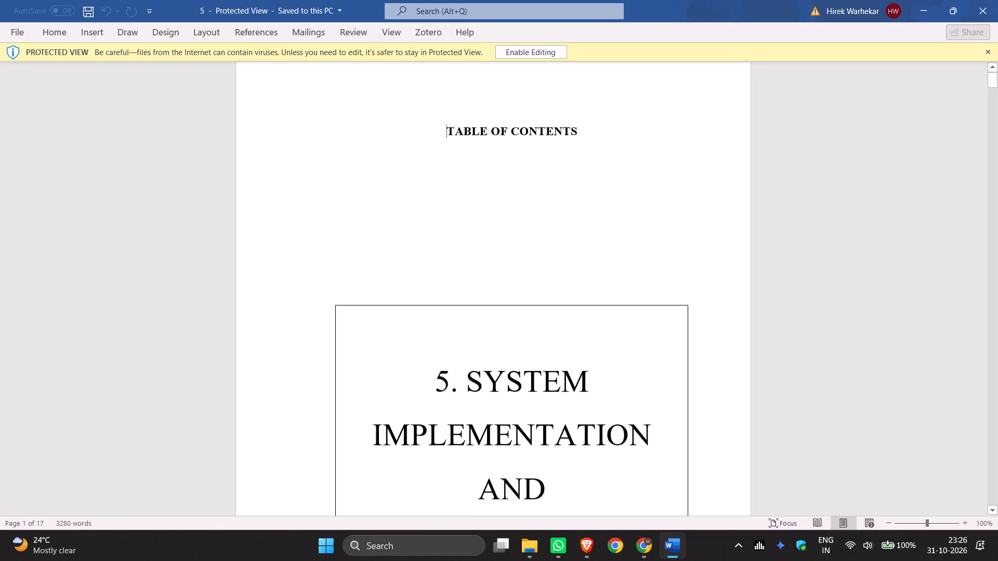
left_click_drag(578, 143, 426, 133)
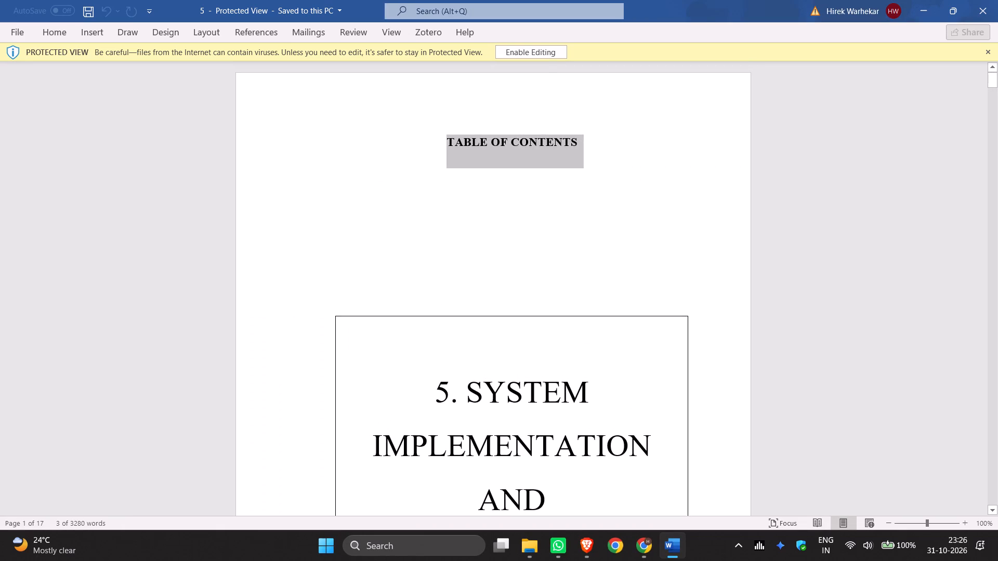
left_click(543, 55)
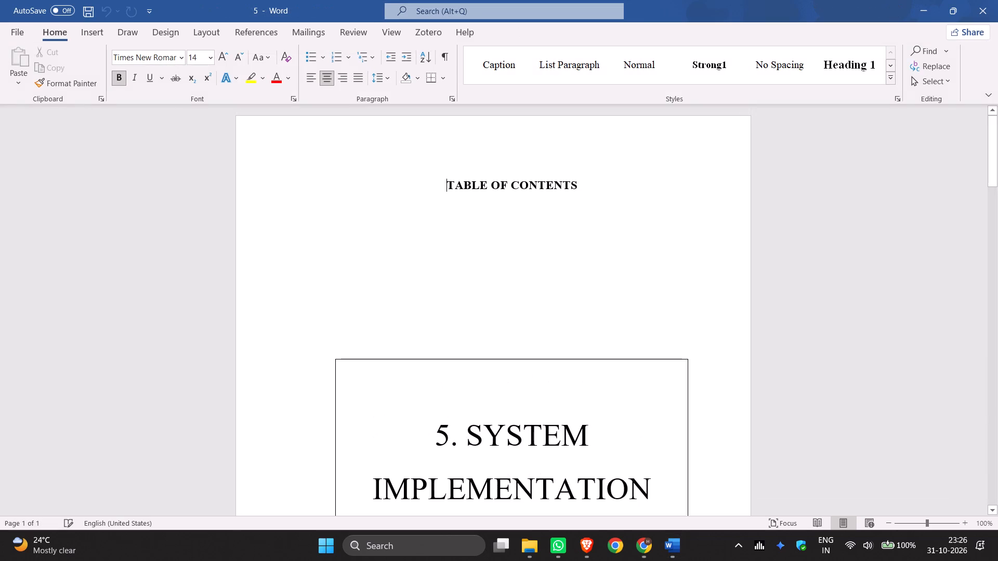
left_click_drag(579, 184, 339, 171)
key("BackSpace")
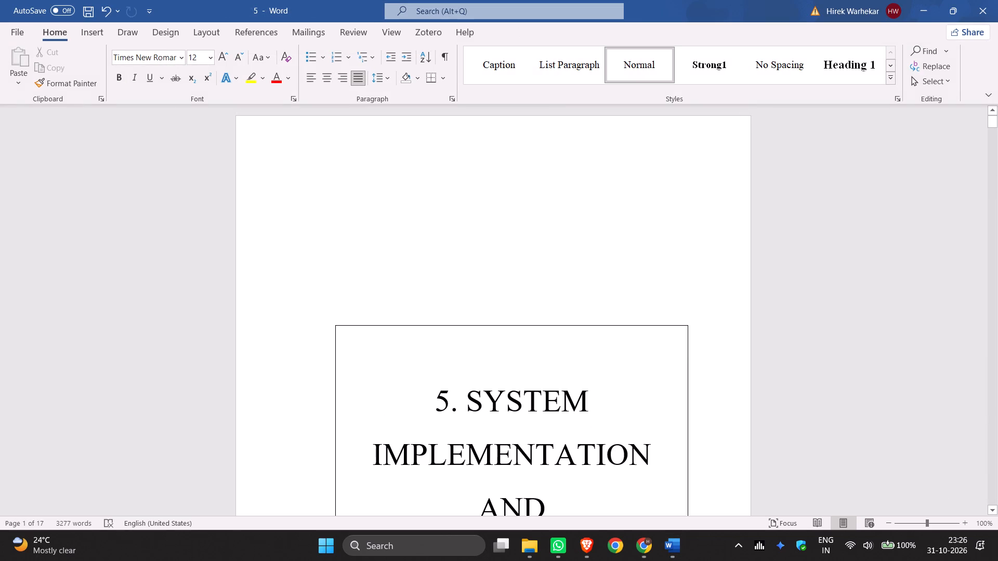
Examine document 5's title page, blank page and following chapter pages, checking their layout and footer page numbers.
scroll(774, 262, "down", 10)
scroll(774, 257, "up", 5)
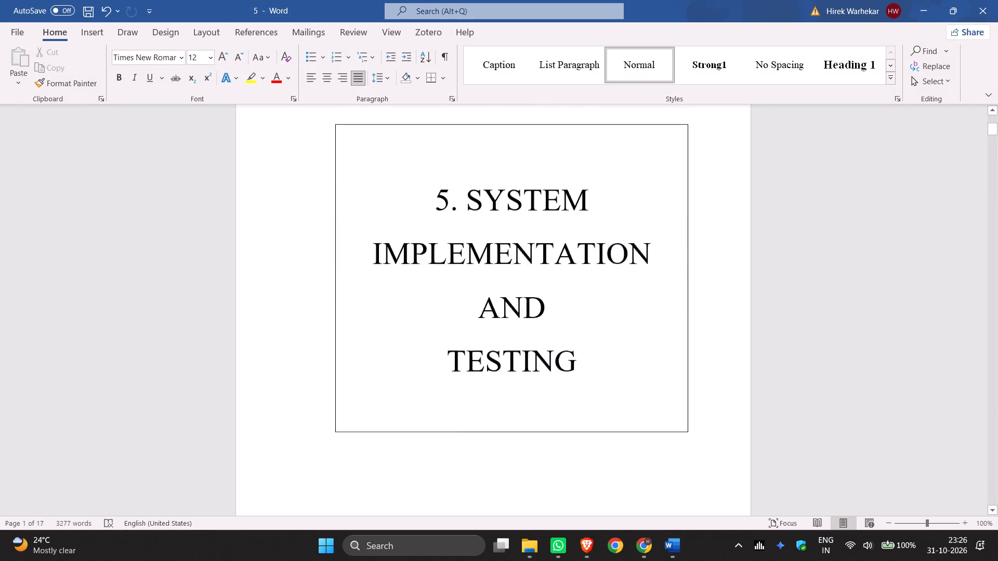
scroll(773, 257, "up", 5)
scroll(659, 176, "up", 5)
scroll(659, 176, "down", 7)
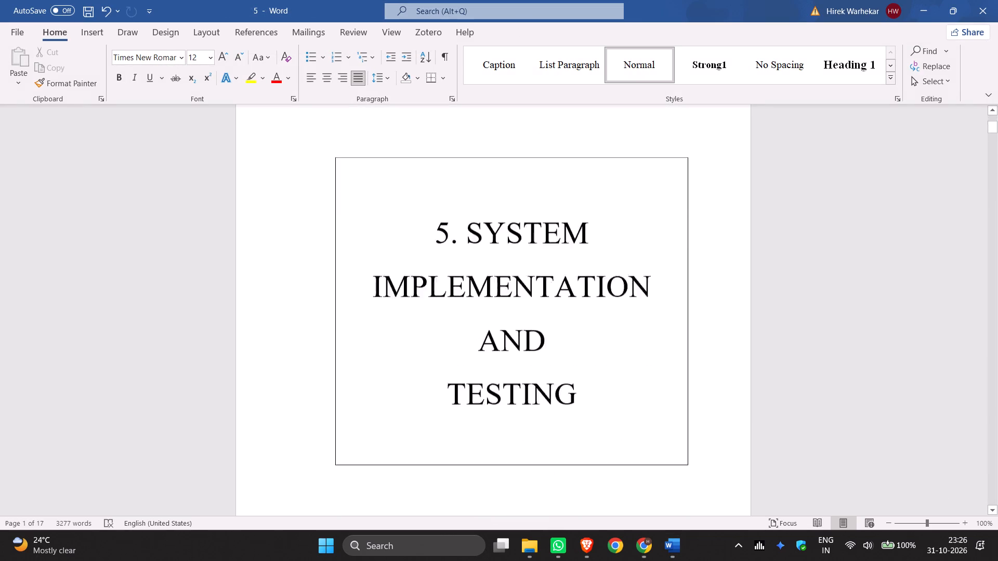
scroll(659, 176, "down", 1)
scroll(650, 173, "up", 2)
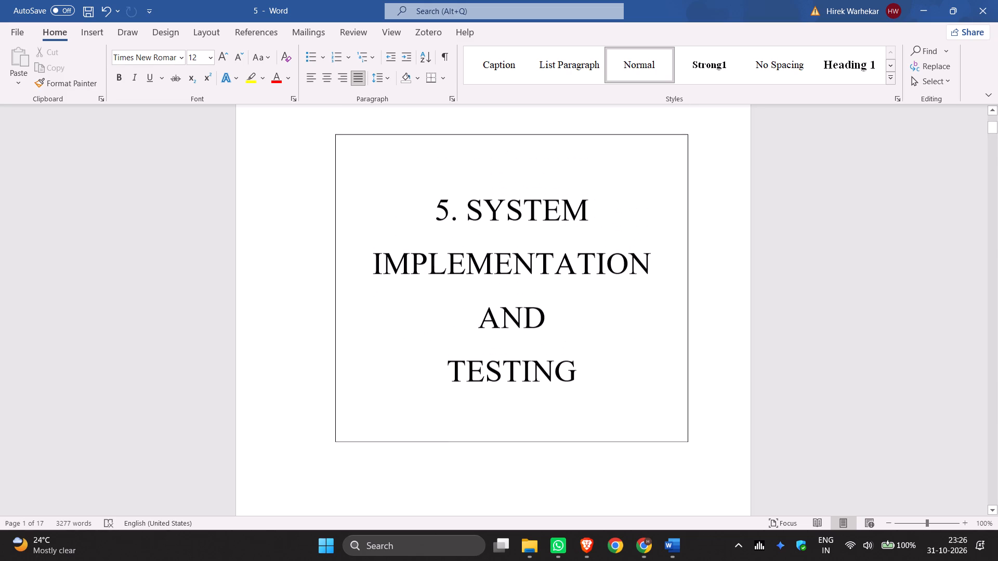
scroll(806, 234, "down", 4, "ctrl")
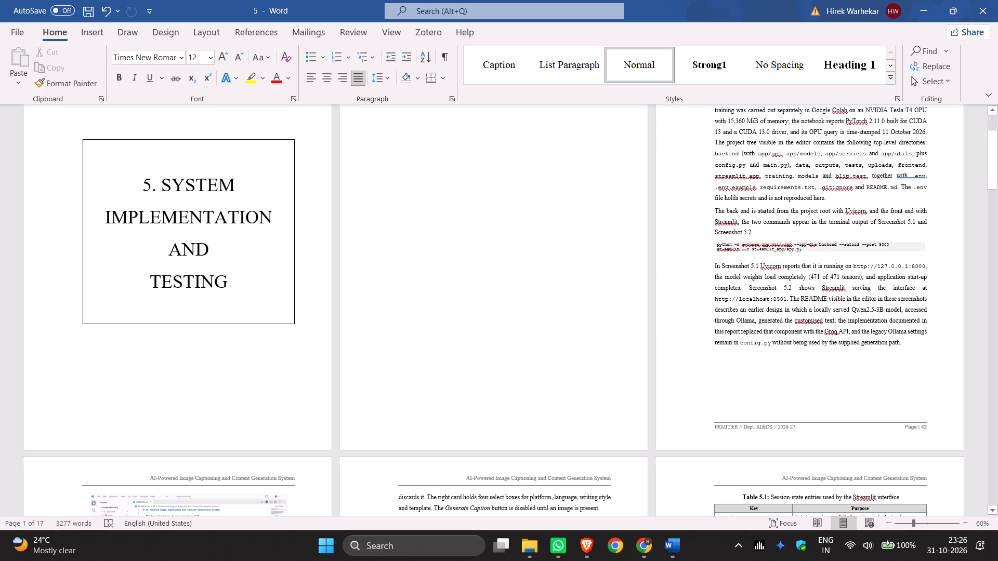
scroll(792, 232, "down", 3, "ctrl")
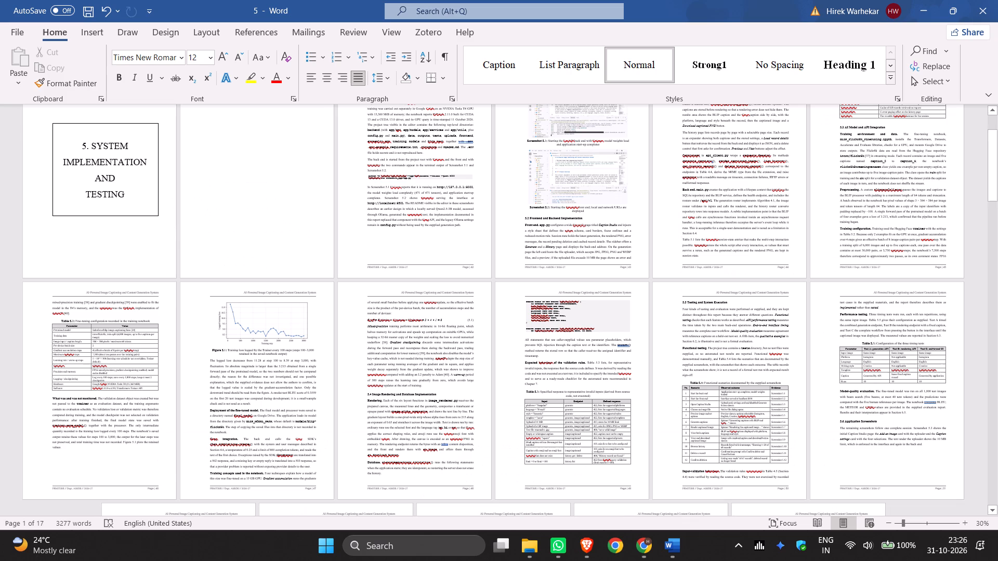
scroll(418, 258, "up", 4)
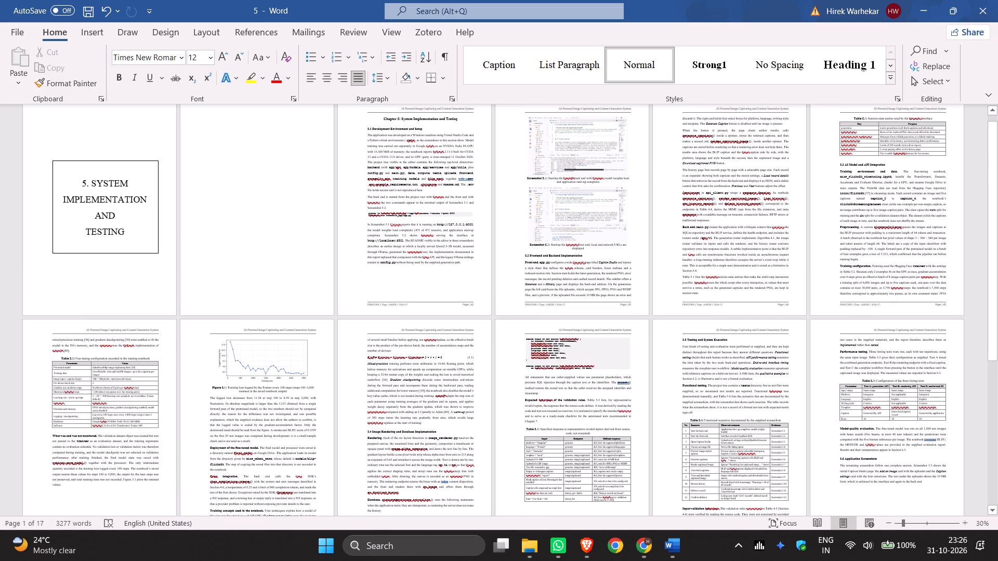
scroll(495, 303, "up", 3, "ctrl")
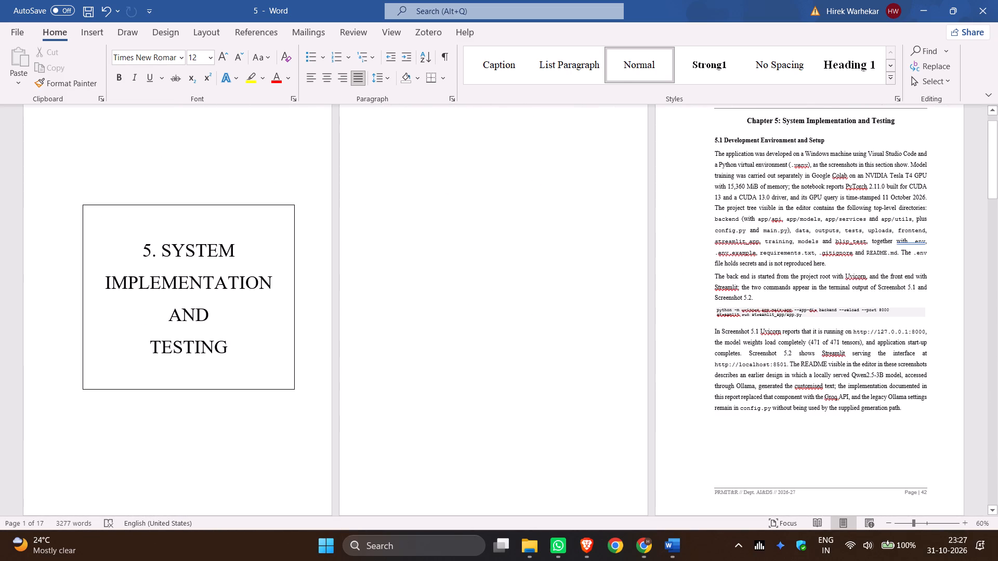
scroll(638, 308, "down", 7)
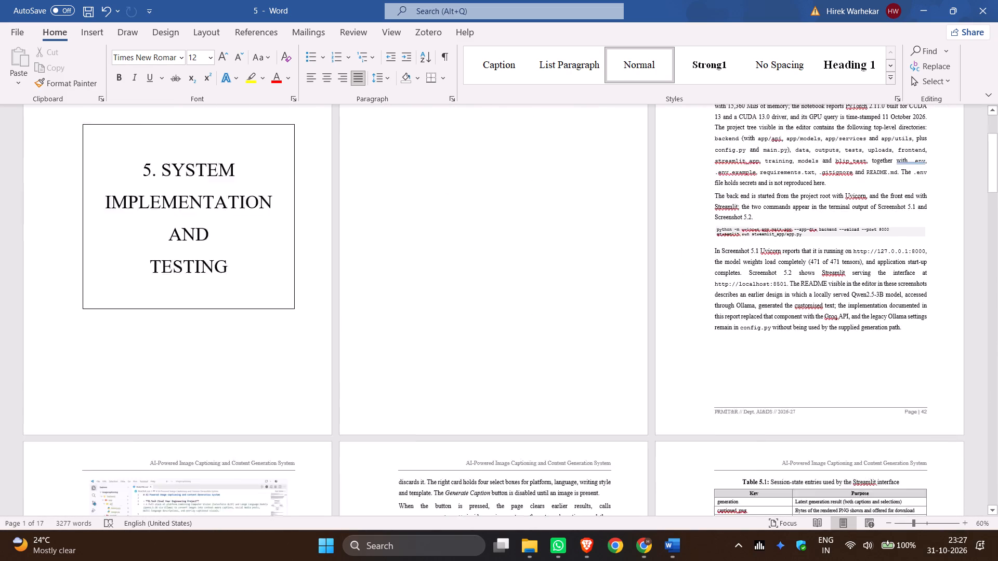
scroll(638, 308, "down", 2)
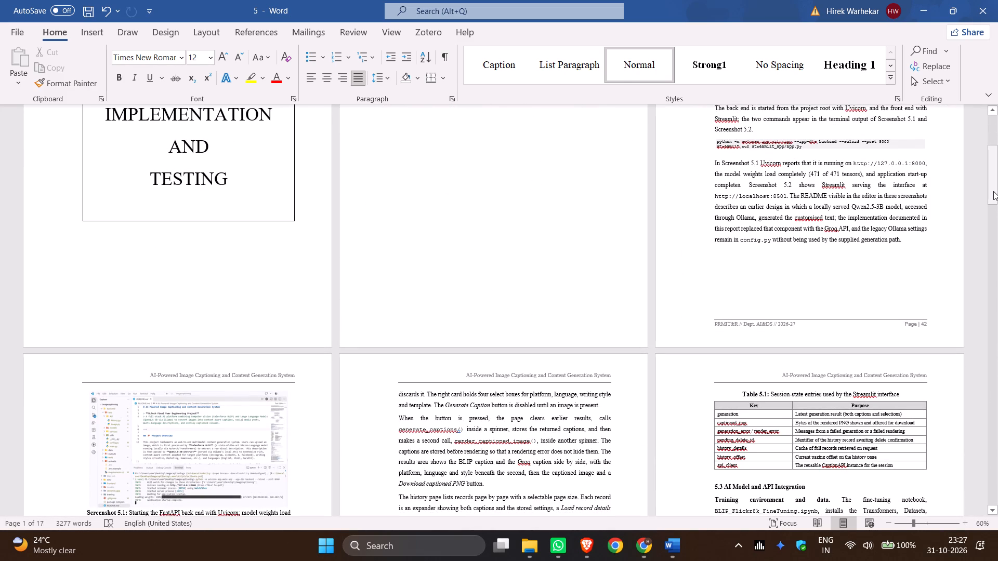
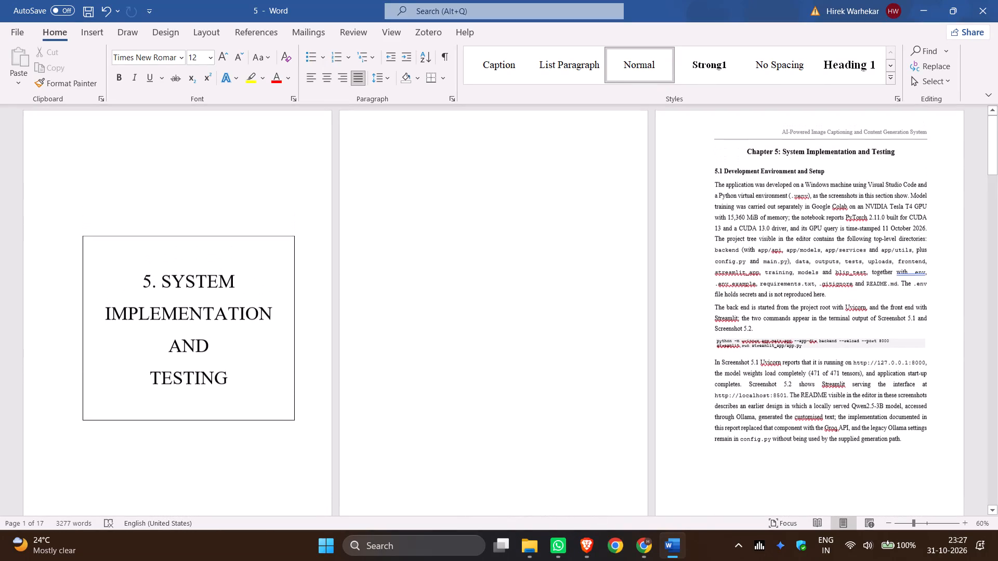
Review document 5 from the Chapter 5 title page through page 45, checking the page order, layout and footer numbering.
scroll(787, 295, "left", 1)
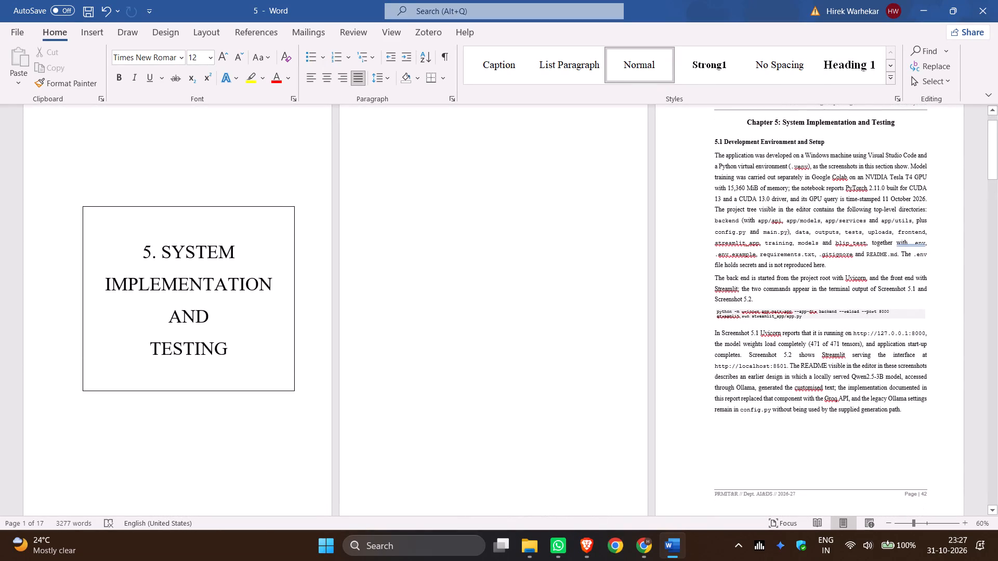
scroll(787, 295, "left", 2)
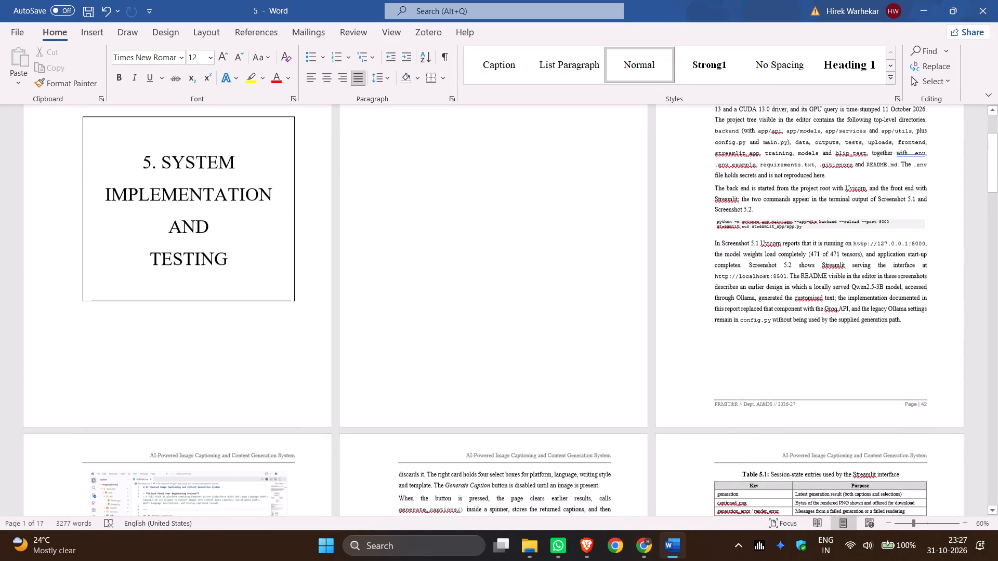
scroll(787, 295, "down", 6)
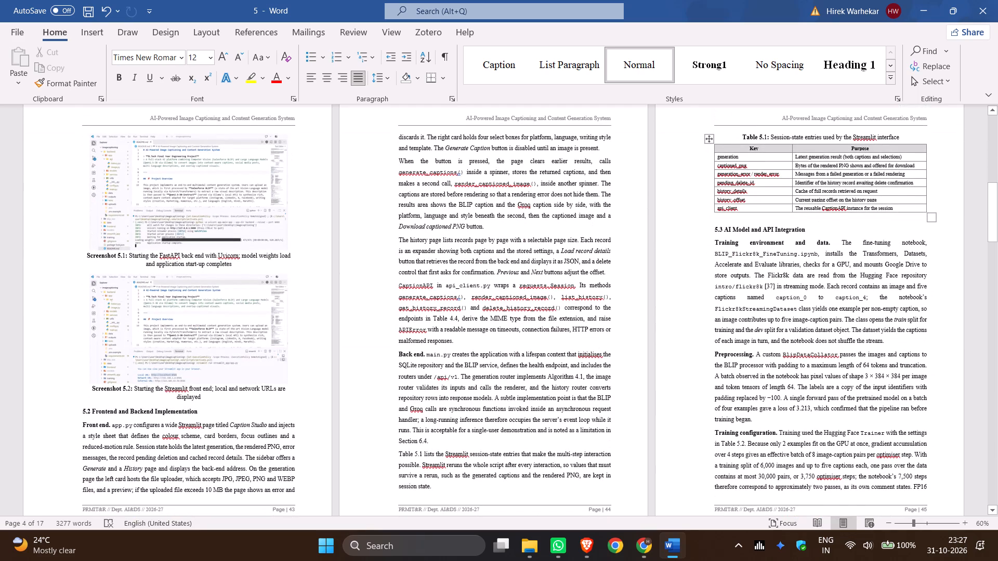
Recheck document 5 from the Chapter 5 title page through page 45, examining page order, layout, headers and footer numbering.
scroll(788, 295, "down", 3)
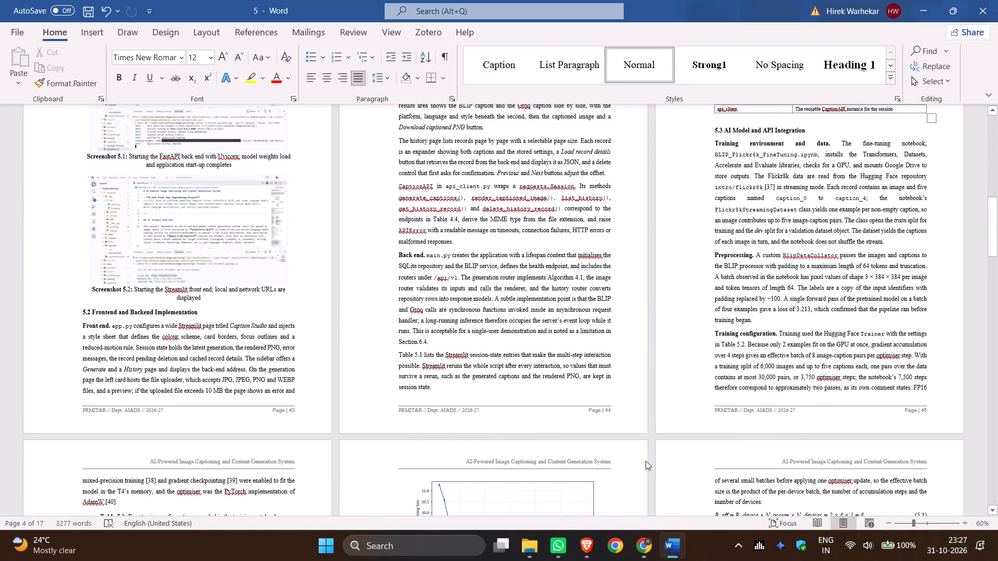
scroll(699, 435, "up", 3)
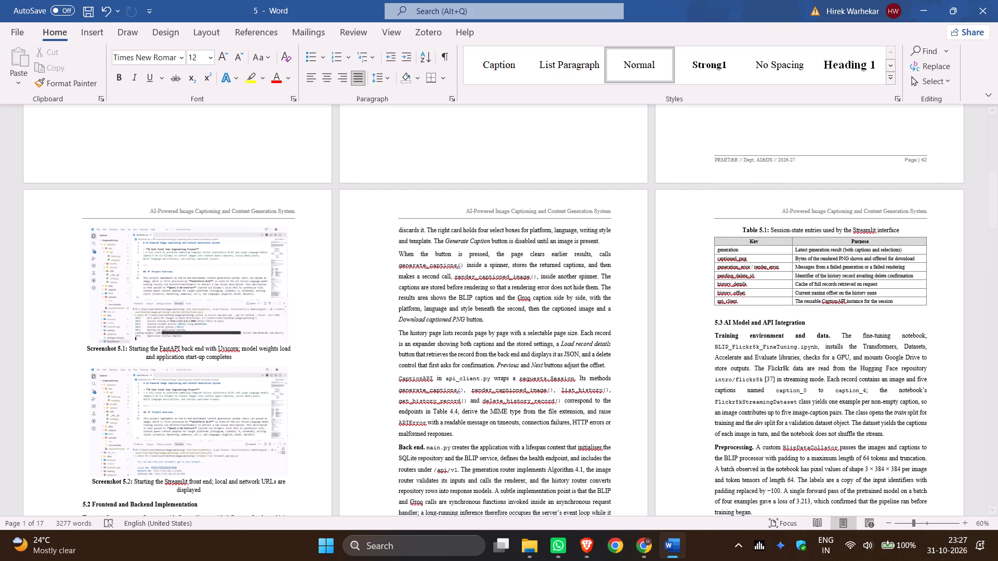
scroll(746, 393, "up", 4)
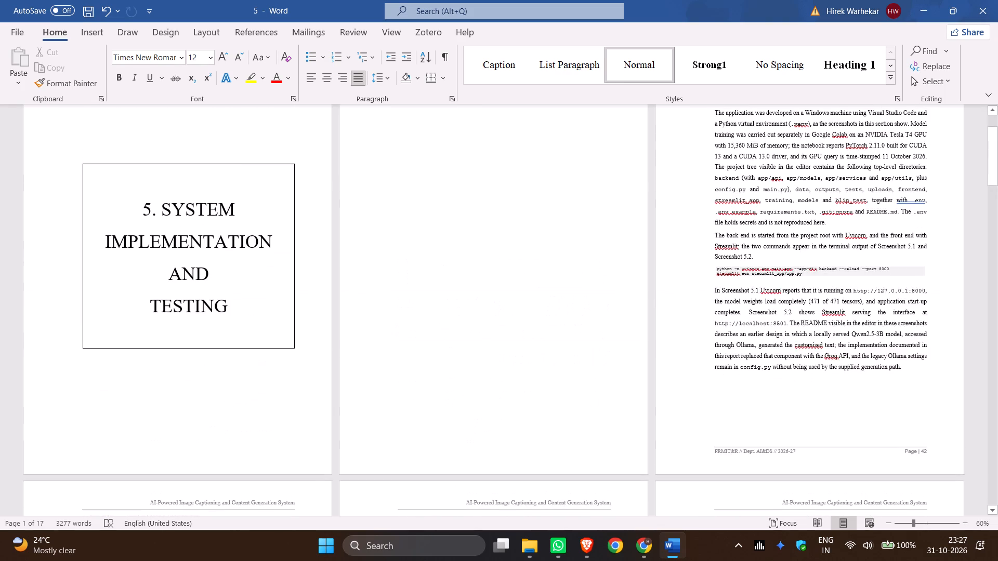
scroll(753, 393, "up", 2)
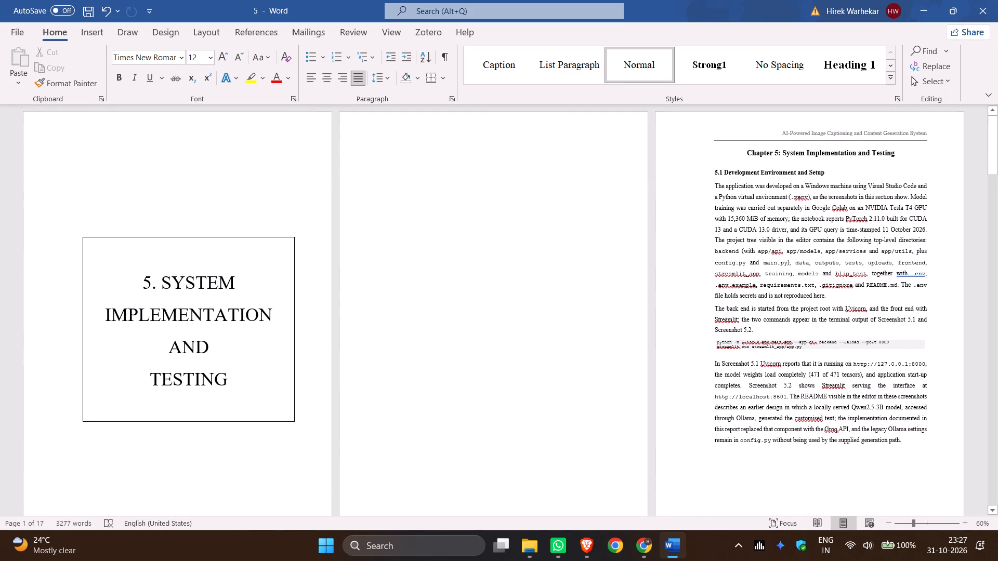
scroll(789, 313, "down", 5)
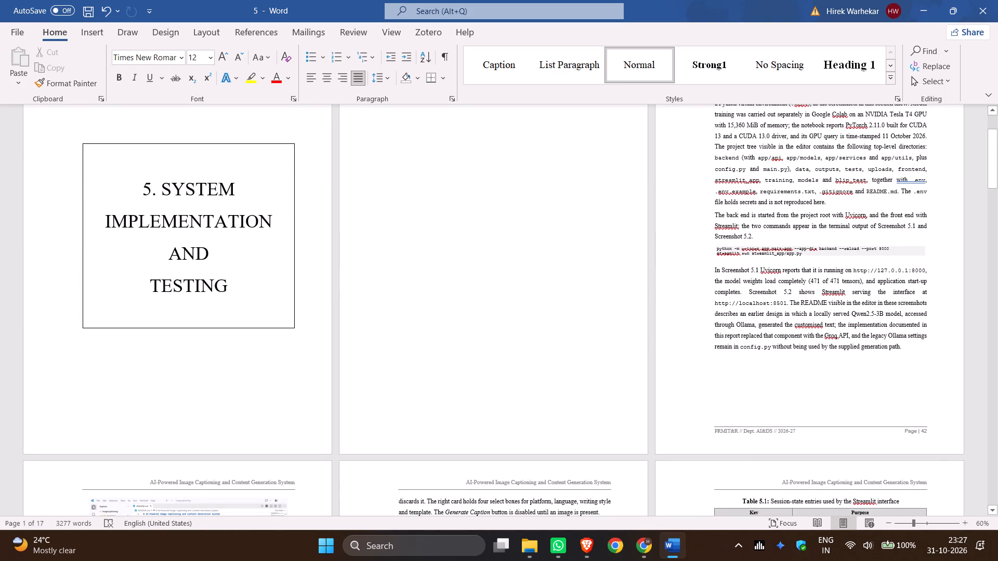
scroll(930, 421, "down", 3)
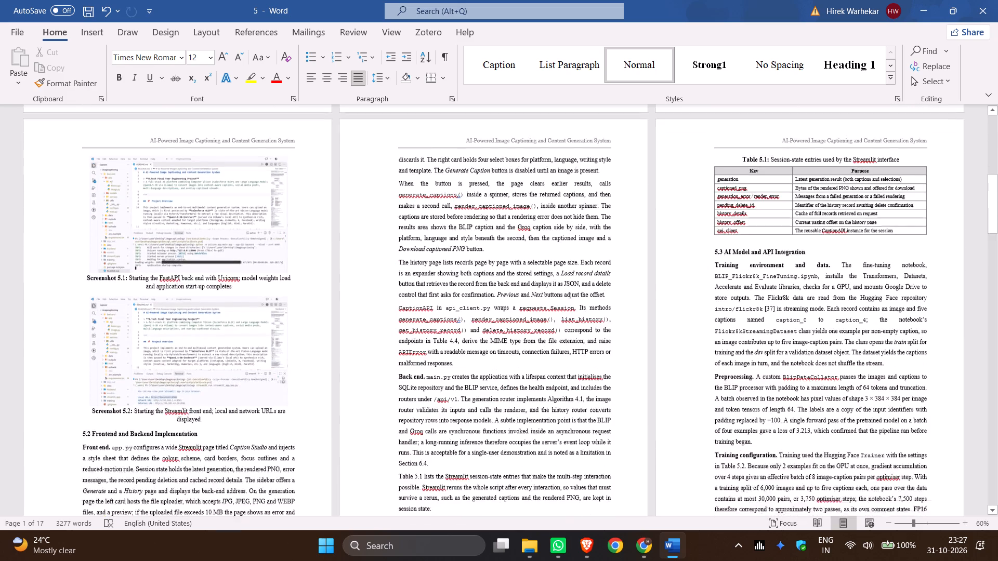
scroll(929, 421, "down", 2)
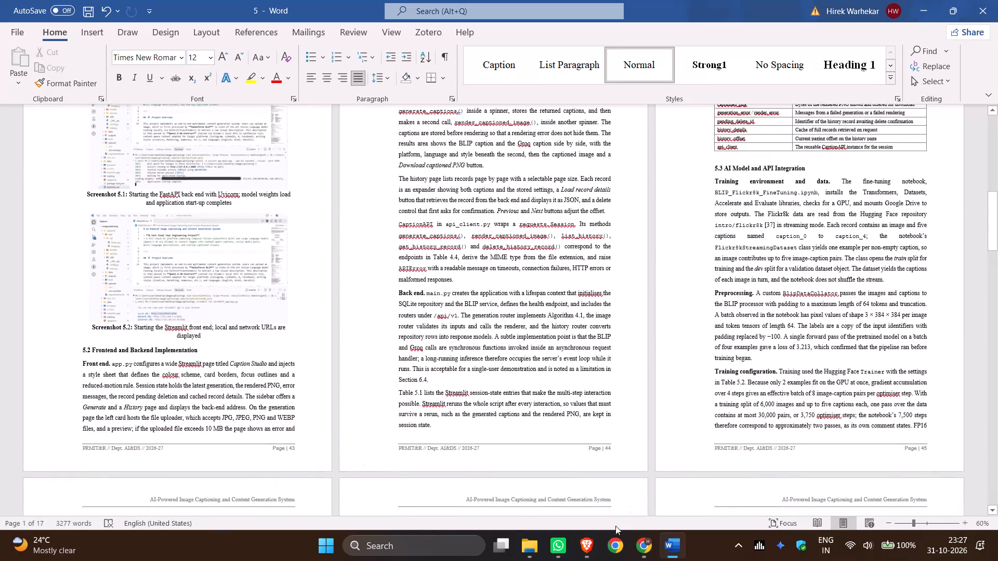
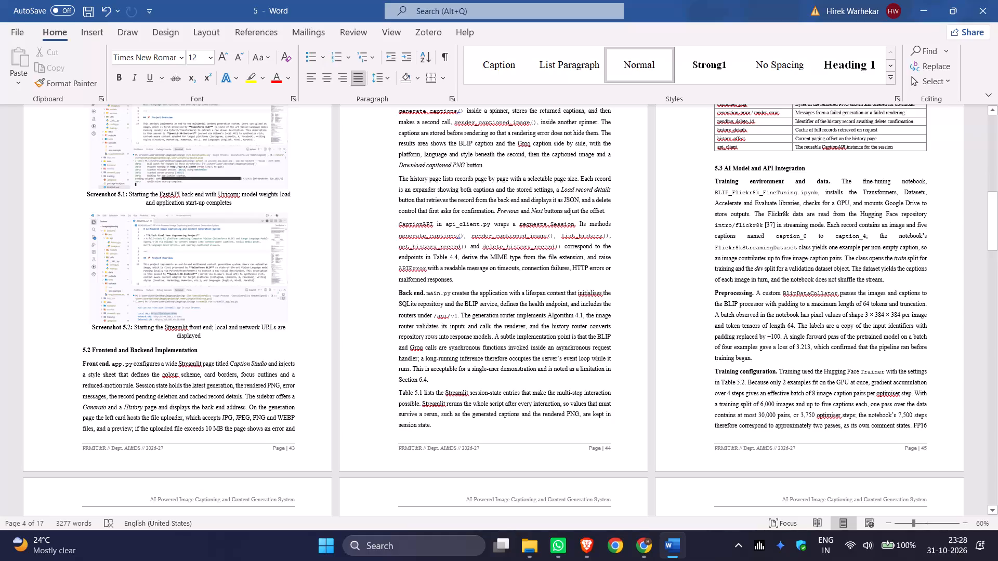
Review the rest of document 5 from page 46 to its final page, checking the tables, screenshots, layout and footer page numbering.
scroll(715, 235, "down", 6)
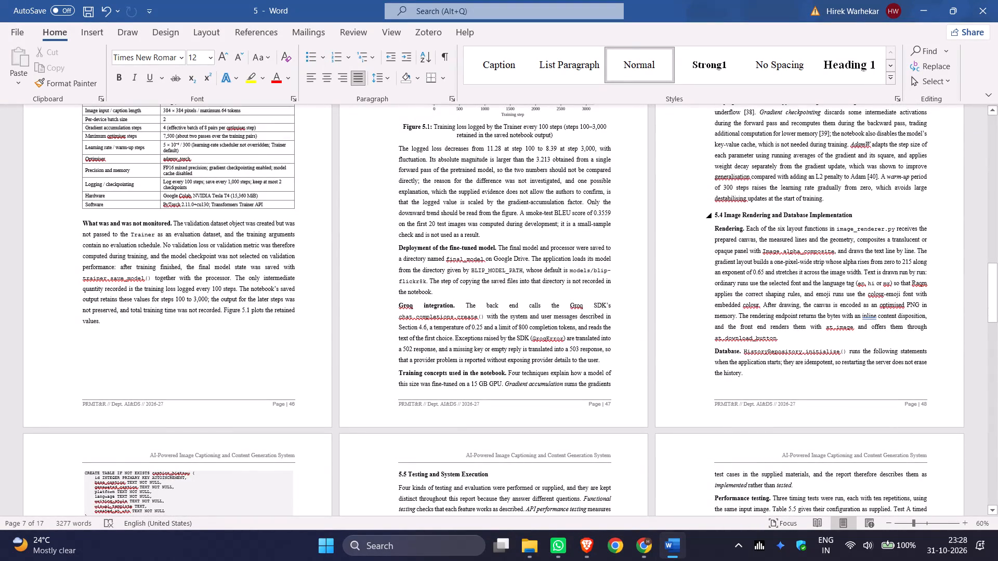
scroll(809, 218, "down", 2)
scroll(615, 318, "down", 2)
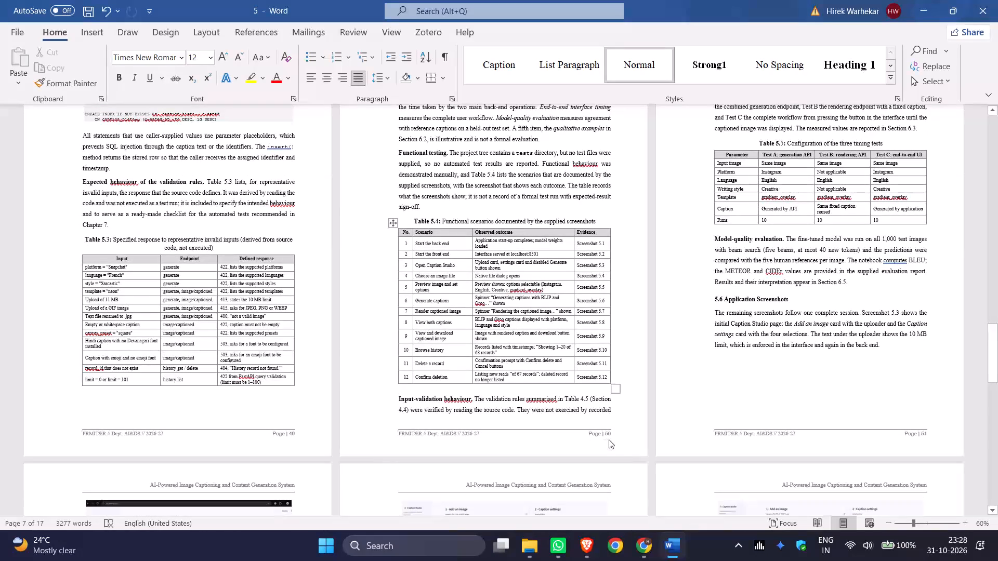
scroll(803, 406, "up", 1)
scroll(801, 408, "down", 1)
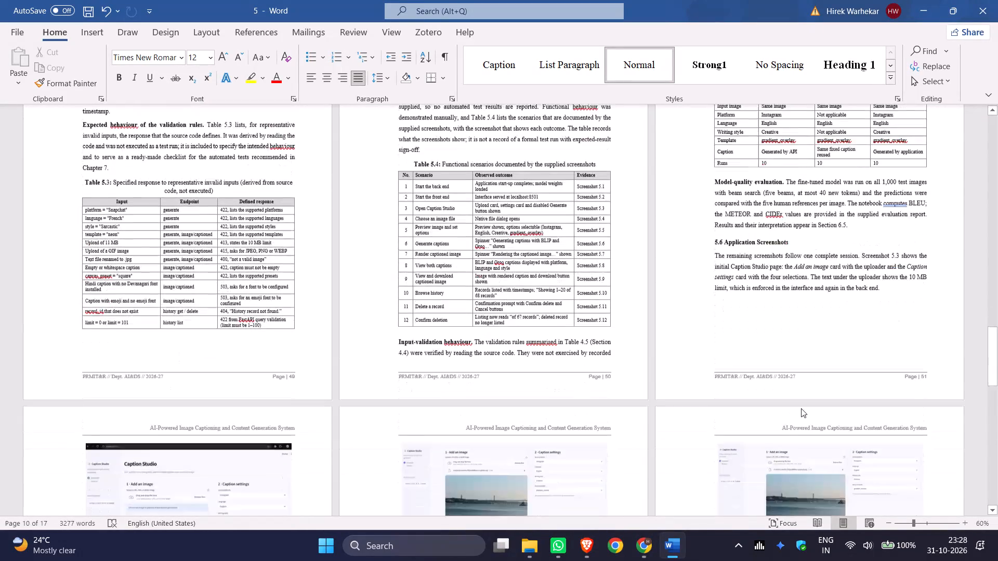
scroll(801, 408, "down", 1)
scroll(872, 376, "down", 2)
scroll(320, 426, "down", 3)
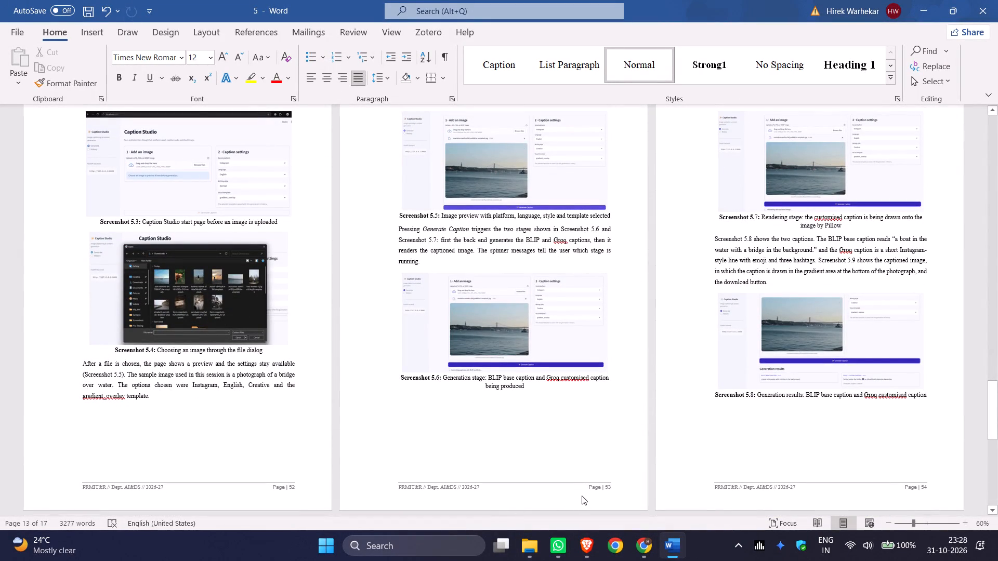
scroll(802, 484, "down", 1)
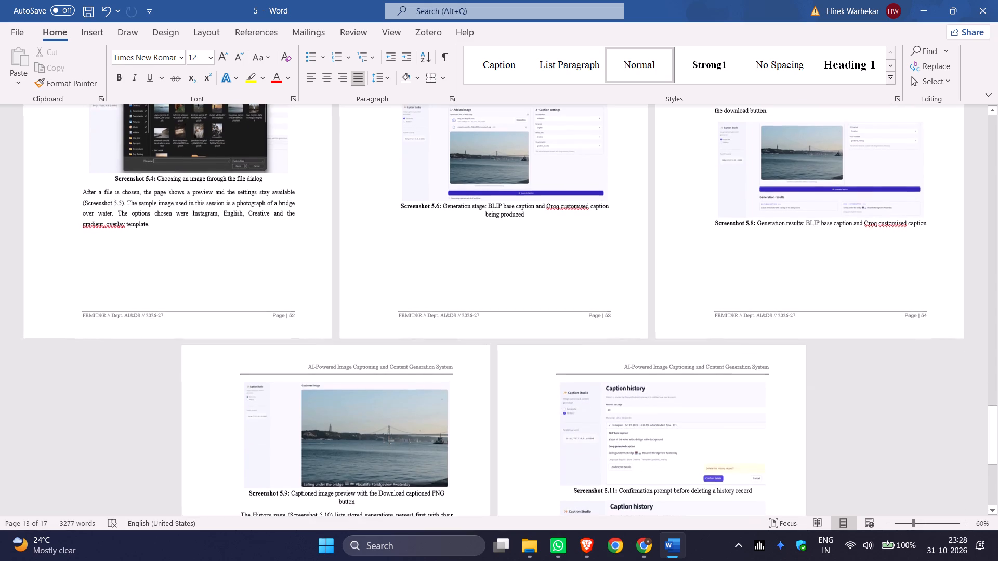
scroll(804, 460, "down", 5)
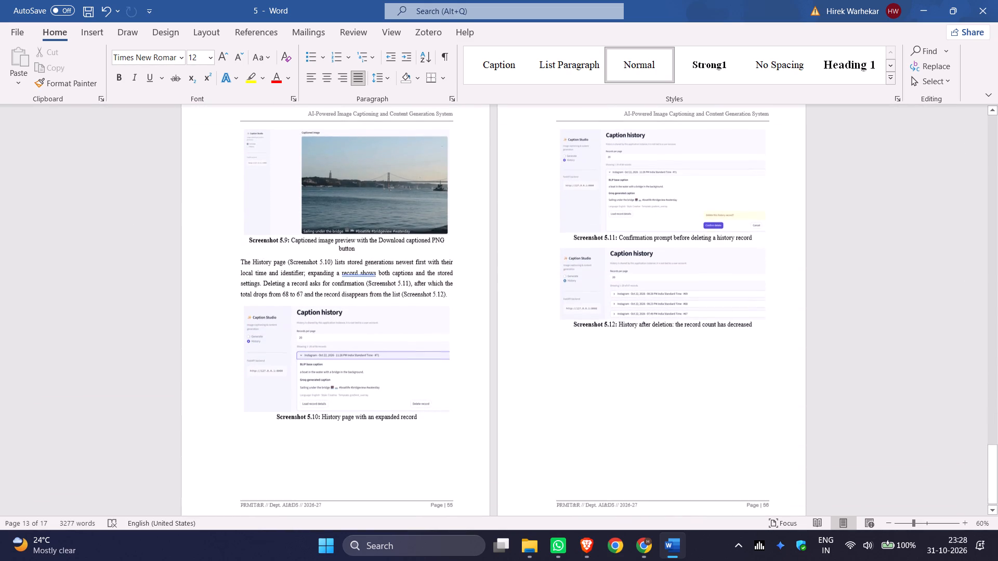
scroll(793, 421, "down", 1)
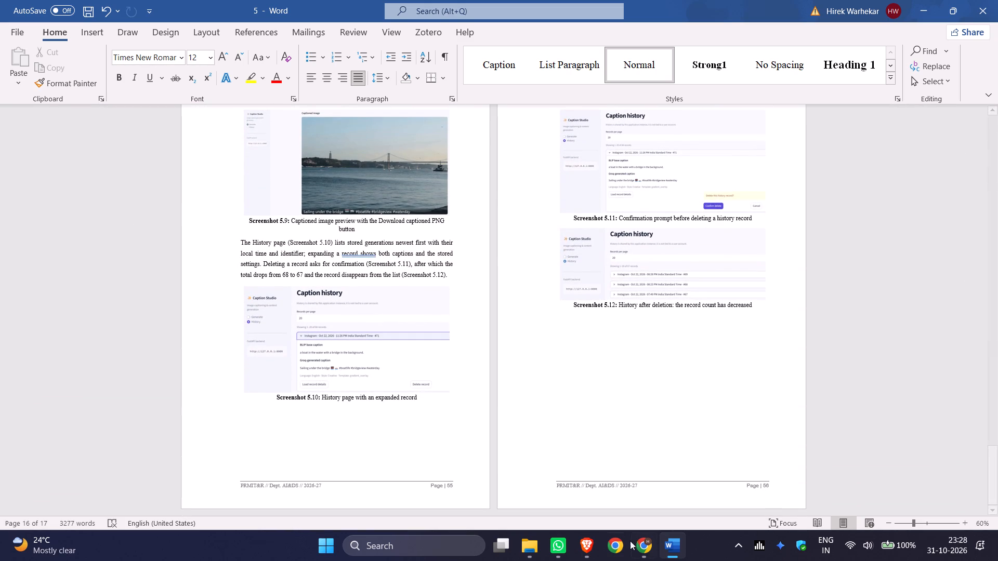
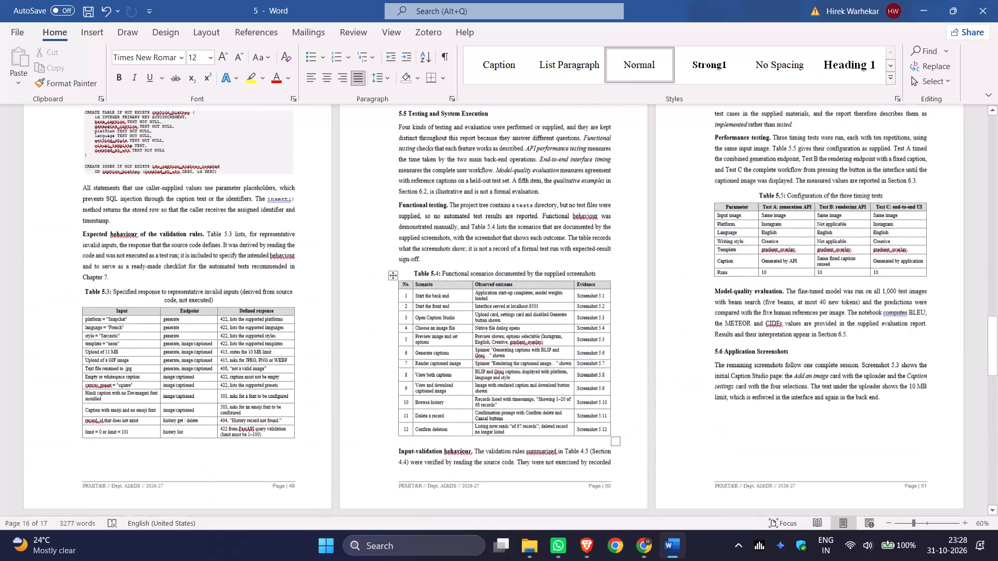
Return to the Chapter 5 title page and save document 5.
scroll(460, 340, "up", 9)
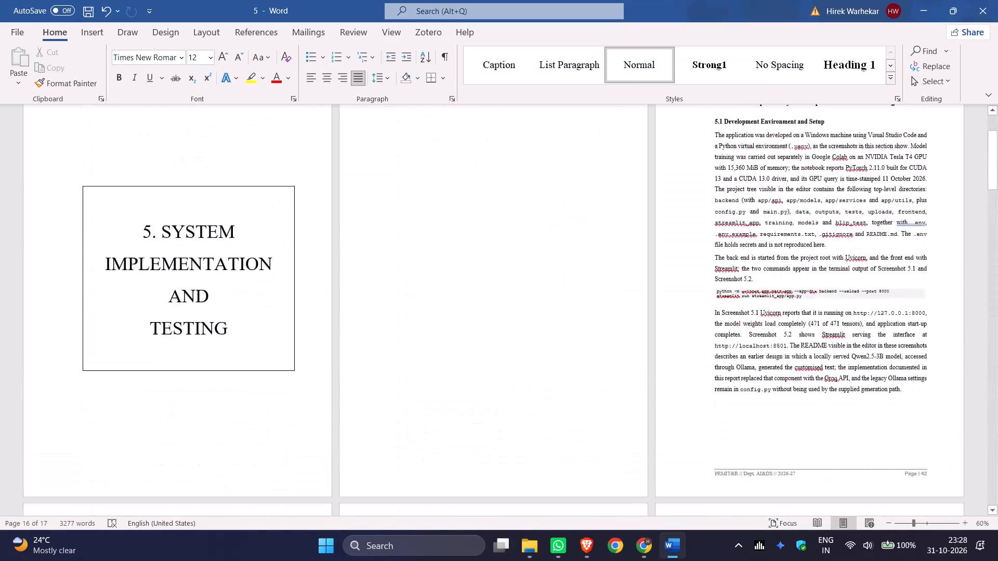
scroll(460, 340, "up", 8)
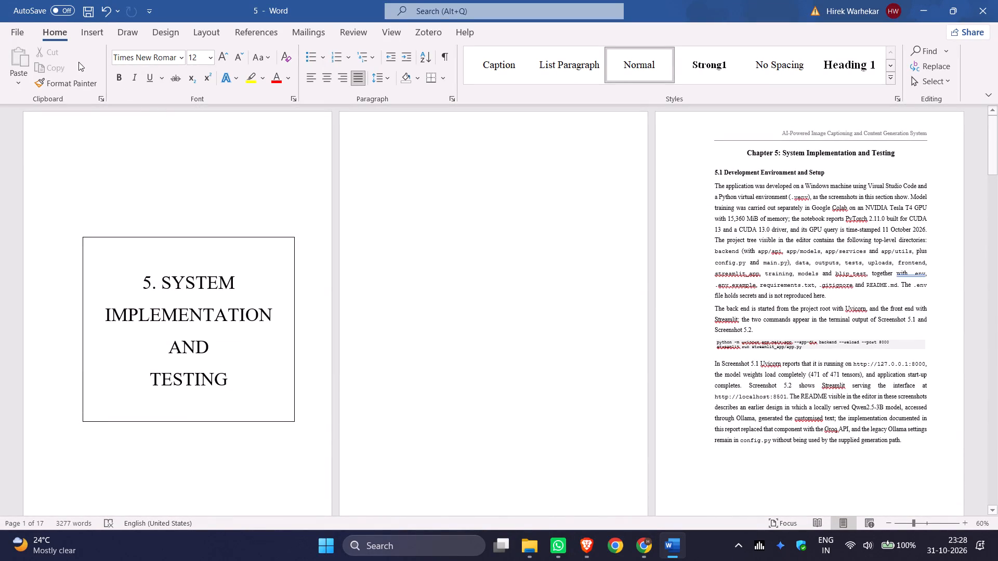
left_click(88, 13)
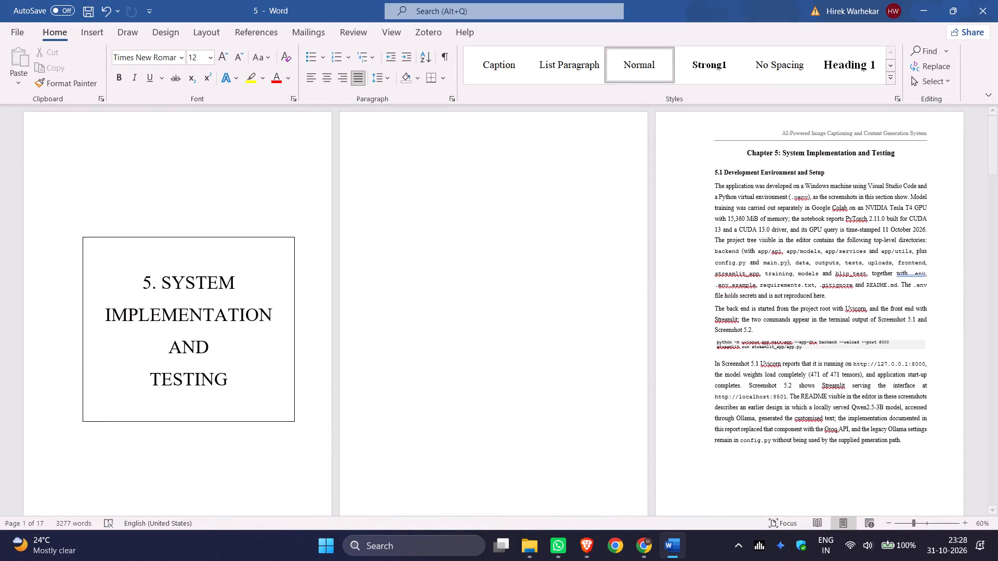
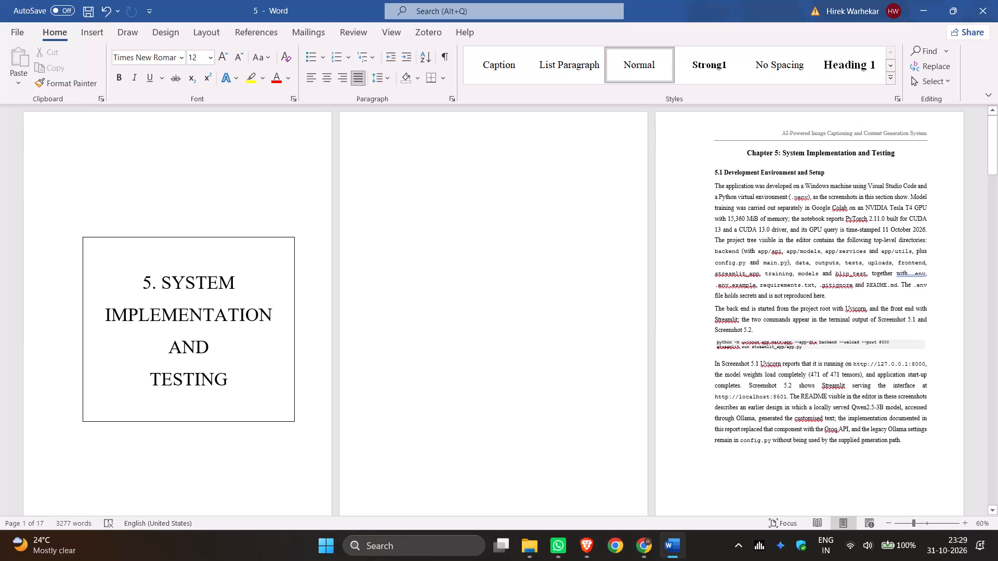
Save document 5 with all its pages in view and close it.
scroll(679, 234, "down", 8, "ctrl")
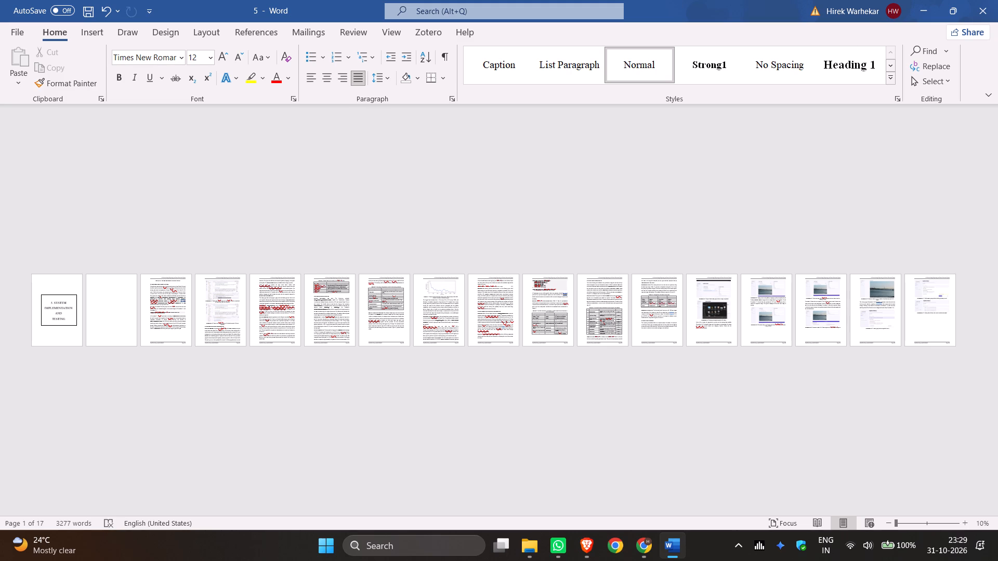
left_click(86, 12)
left_click(997, 0)
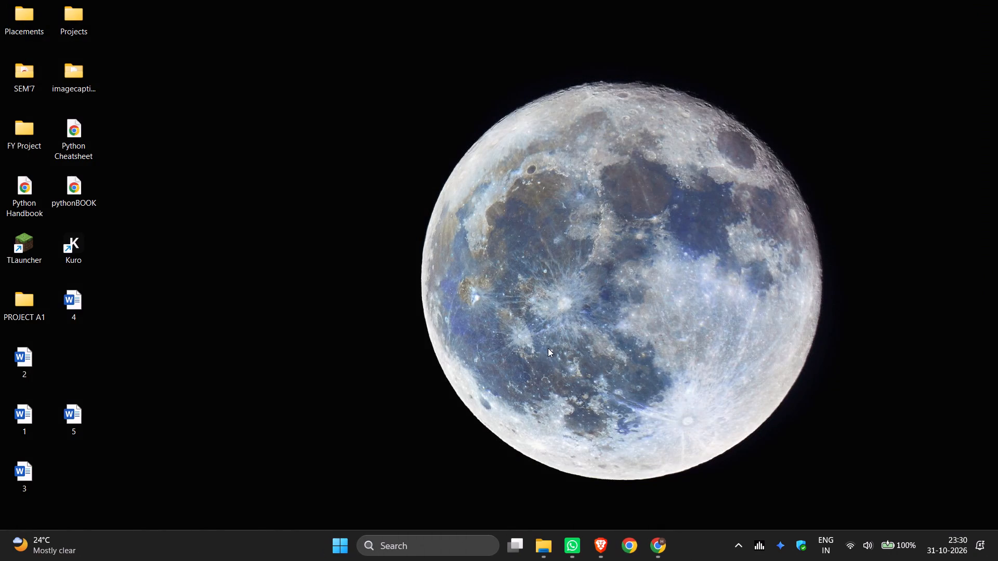
Move the document 5 icon on the desktop directly below document 4.
left_click_drag(81, 415, 75, 358)
double_click(161, 344)
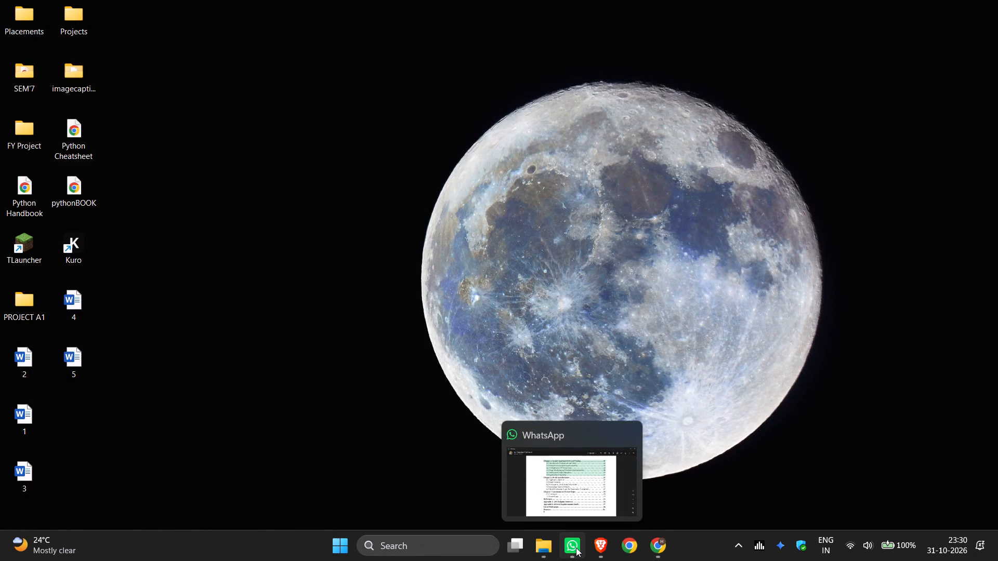
Copy the Final PJ document from the Project Report folder in Downloads to the desktop.
left_click(548, 546)
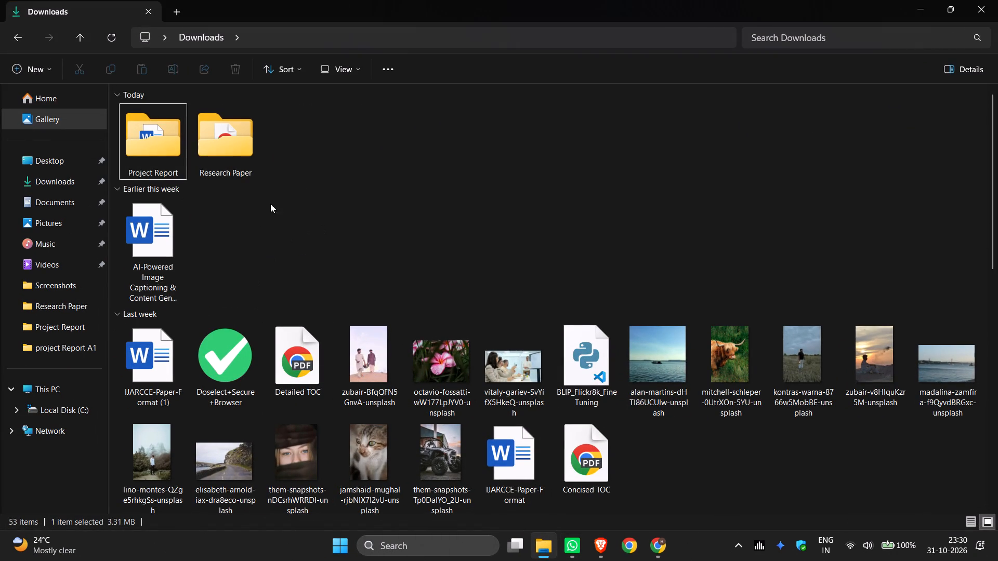
double_click(174, 164)
left_click(163, 128)
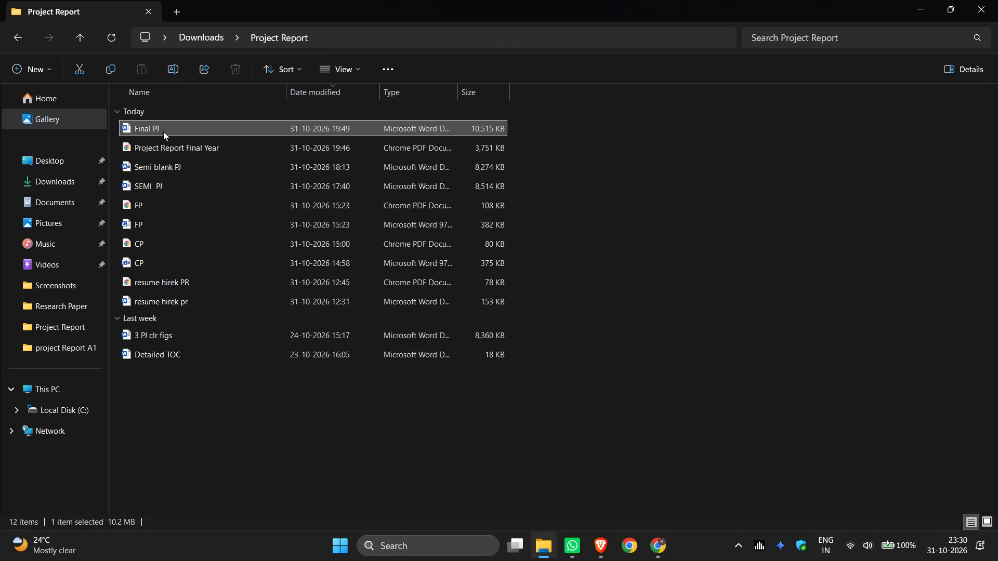
key("ctrl+c")
left_click(997, 560)
left_click(397, 285)
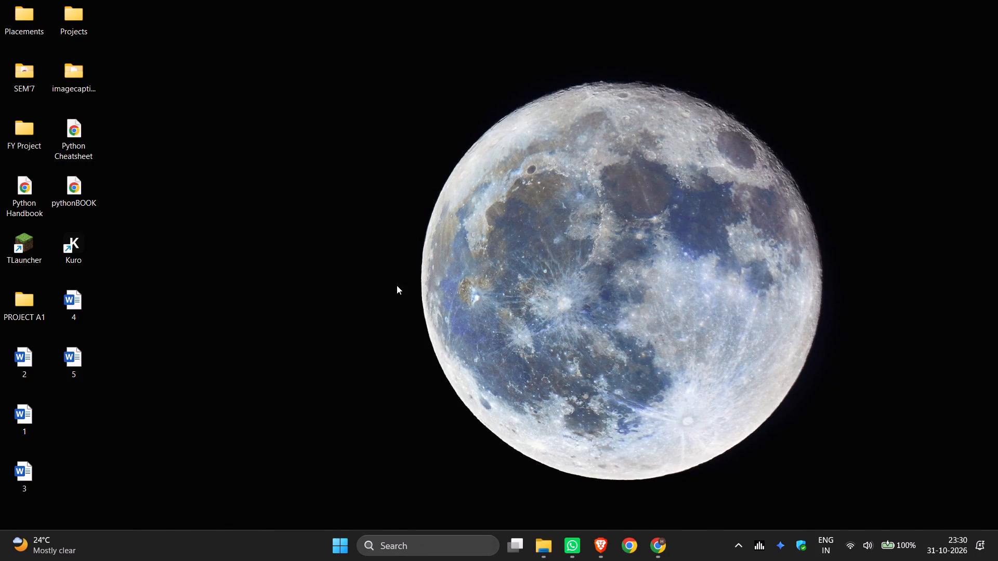
key("ctrl+v")
left_click(398, 292)
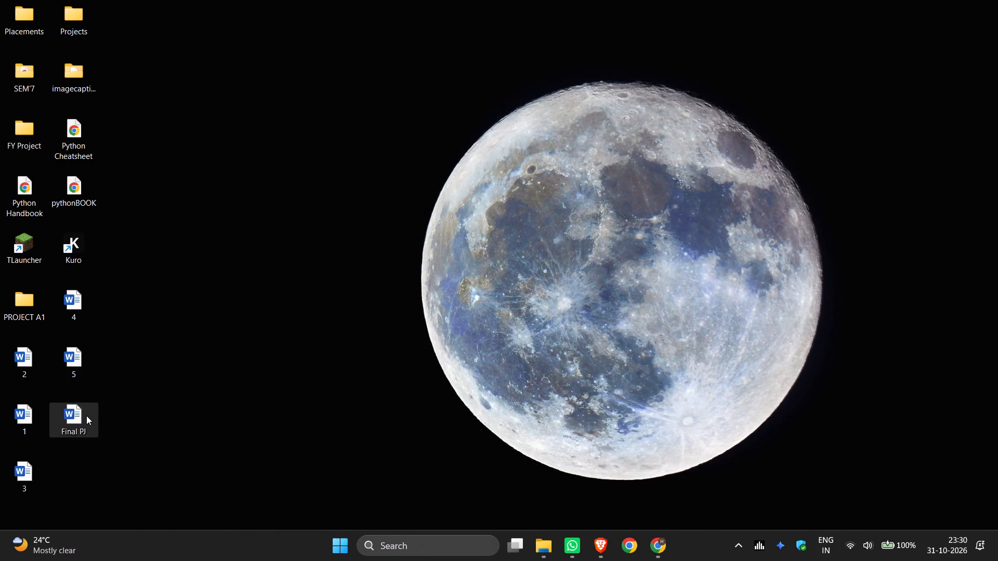
Open the desktop copy of Final PJ in Word and enable editing.
double_click(86, 416)
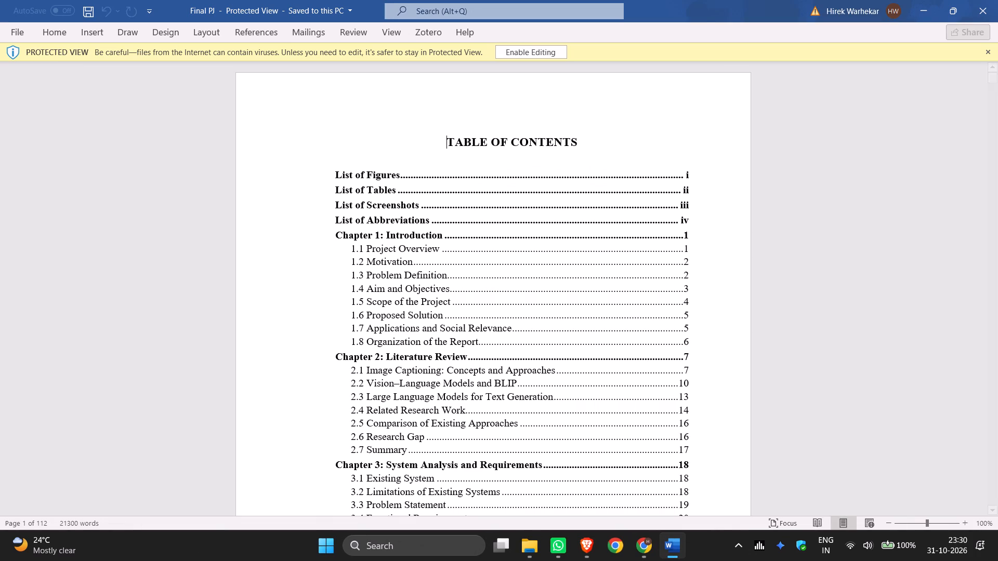
left_click(517, 51)
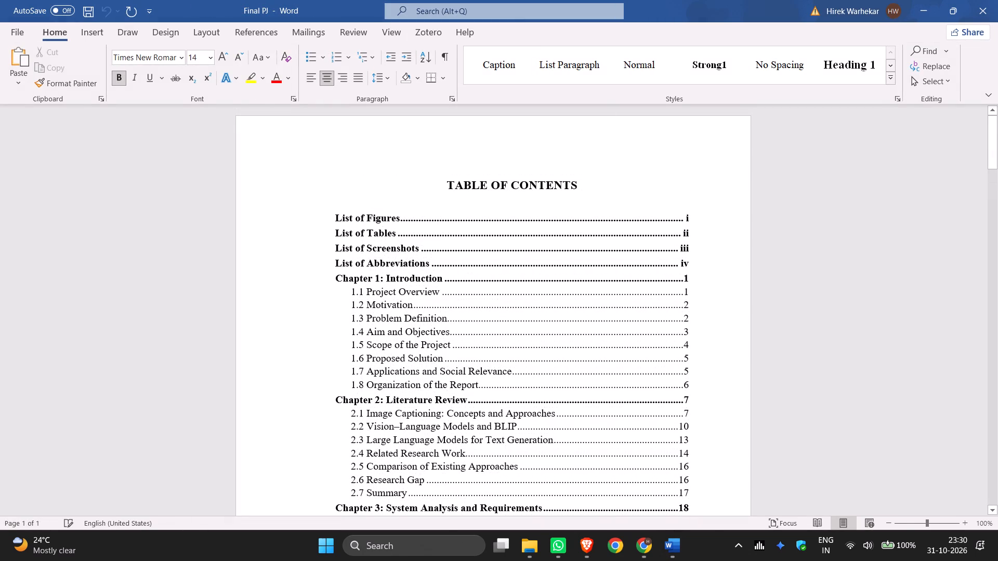
Delete everything before the Chapter 6 Result and Discussion title page, from the table of contents through Chapter 5.
scroll(820, 214, "down", 6)
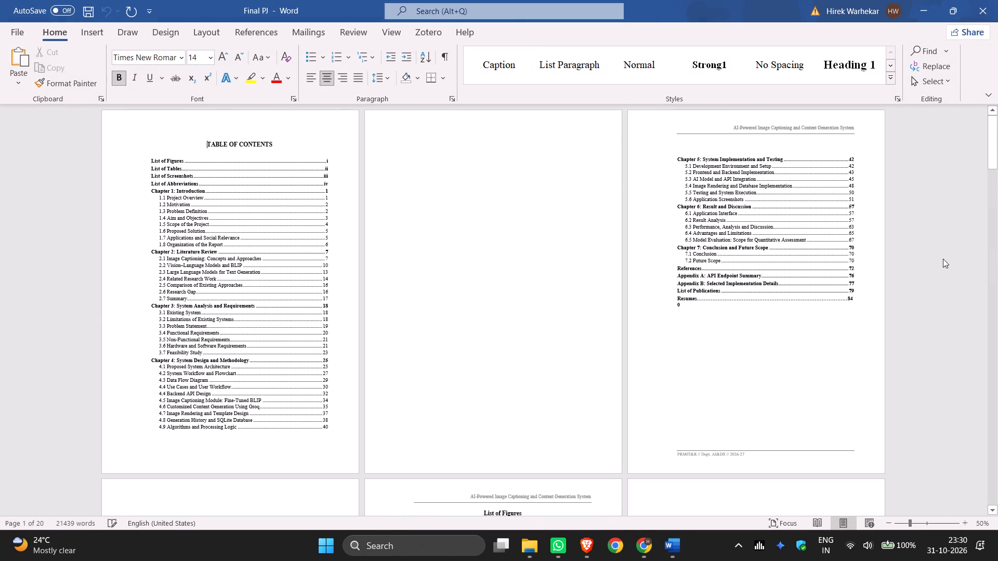
scroll(934, 258, "down", 5, "ctrl")
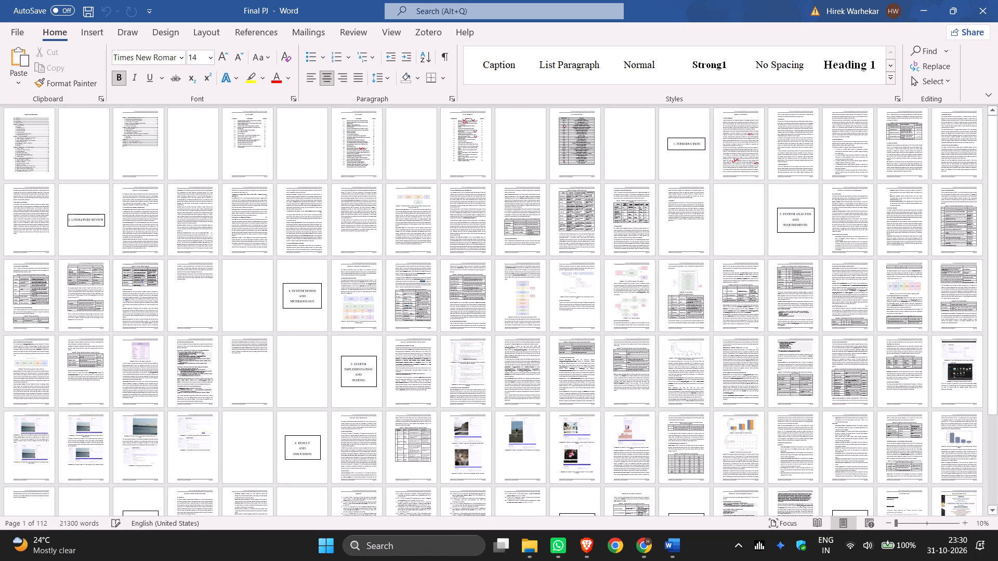
left_click_drag(13, 119, 32, 118)
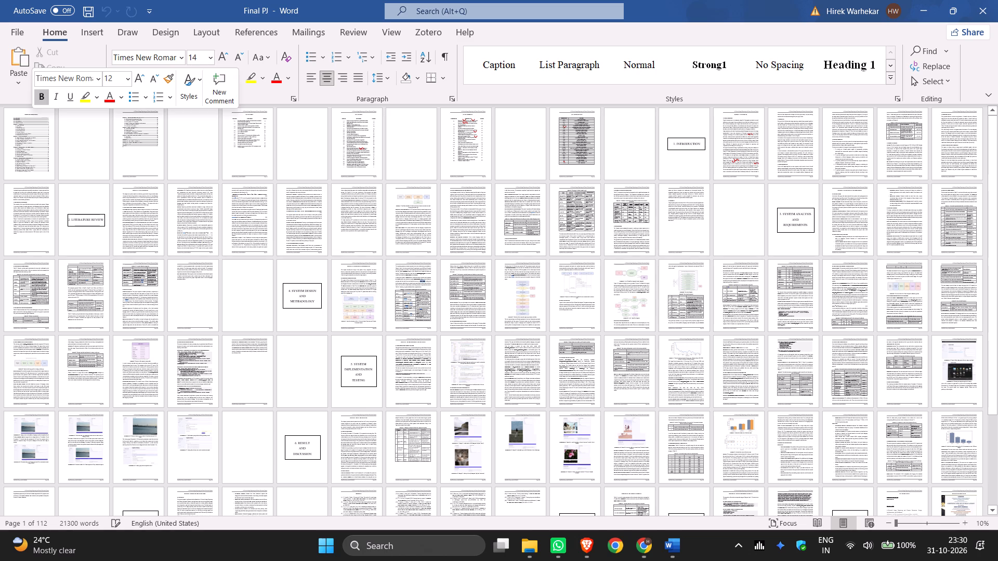
left_click(24, 114)
left_click_drag(22, 114, 40, 124)
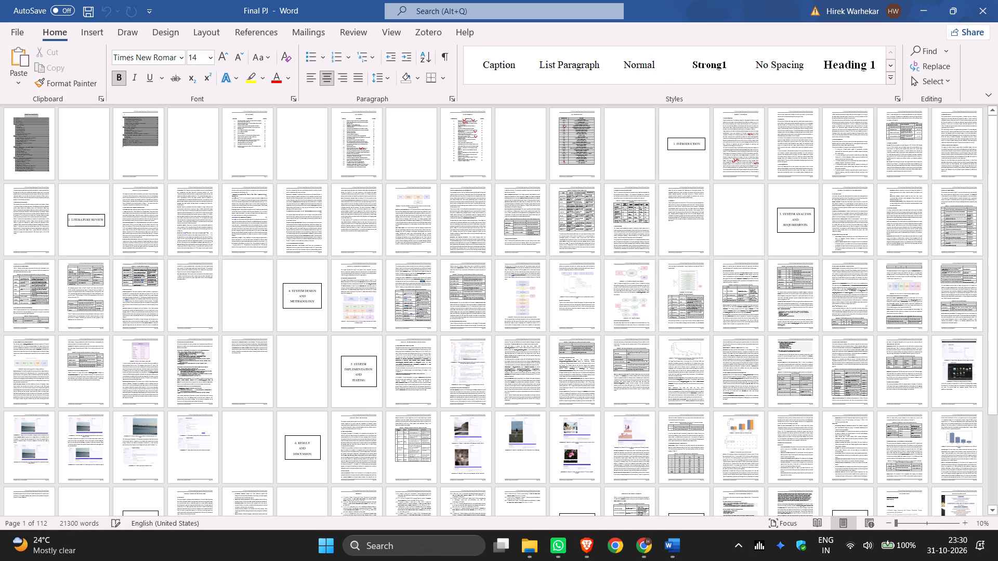
left_click_drag(40, 124, 40, 125)
left_click_drag(40, 125, 156, 408)
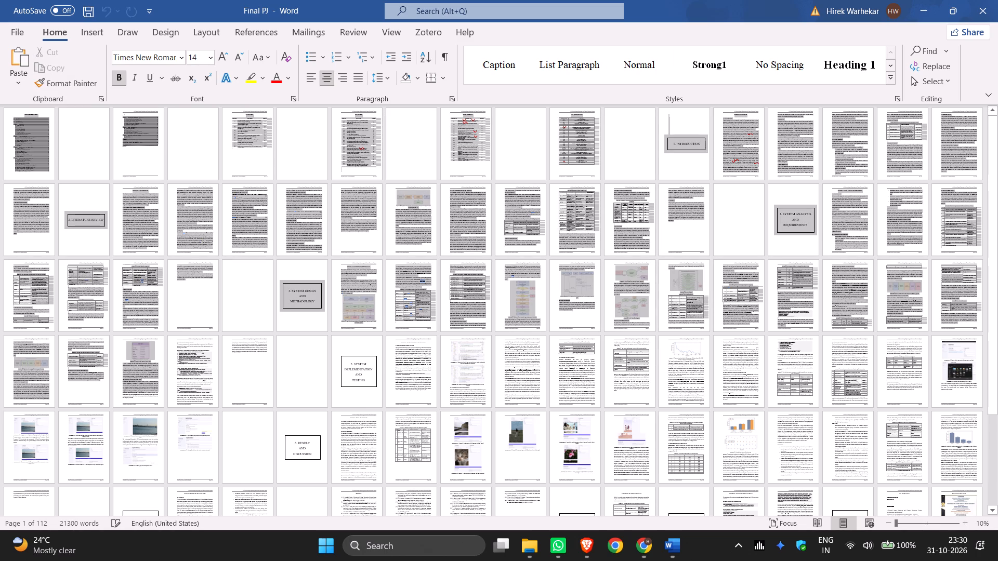
left_click_drag(156, 408, 258, 450)
key("BackSpace")
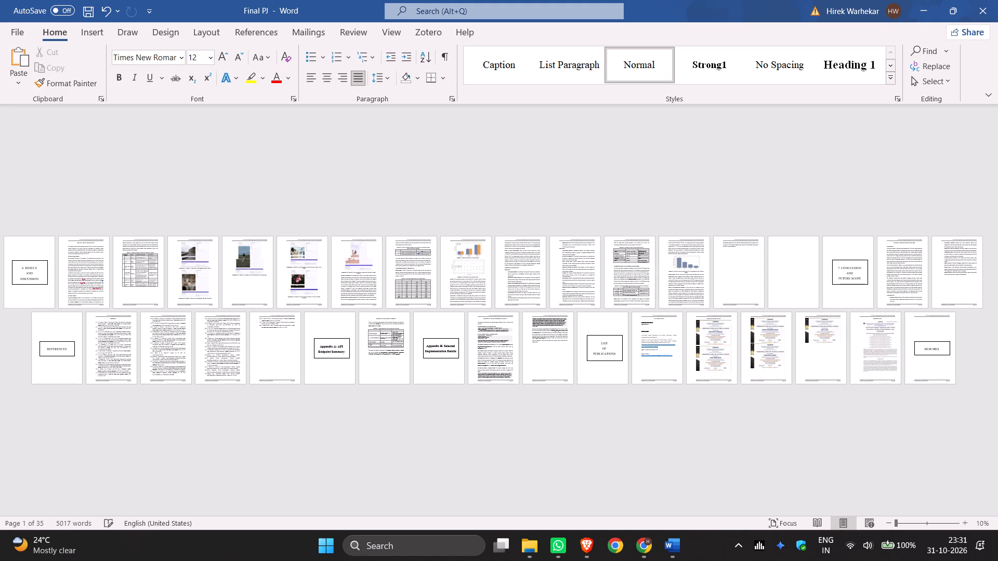
Delete all content after the Chapter 7 title page, from the Chapter 7 text through the Resumes page.
left_click_drag(882, 242, 911, 302)
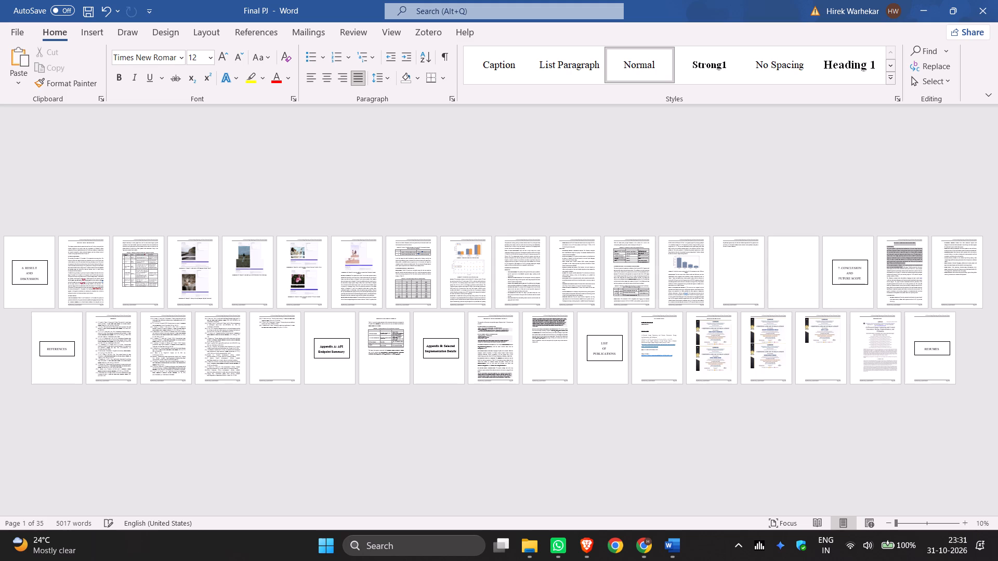
left_click_drag(911, 302, 940, 361)
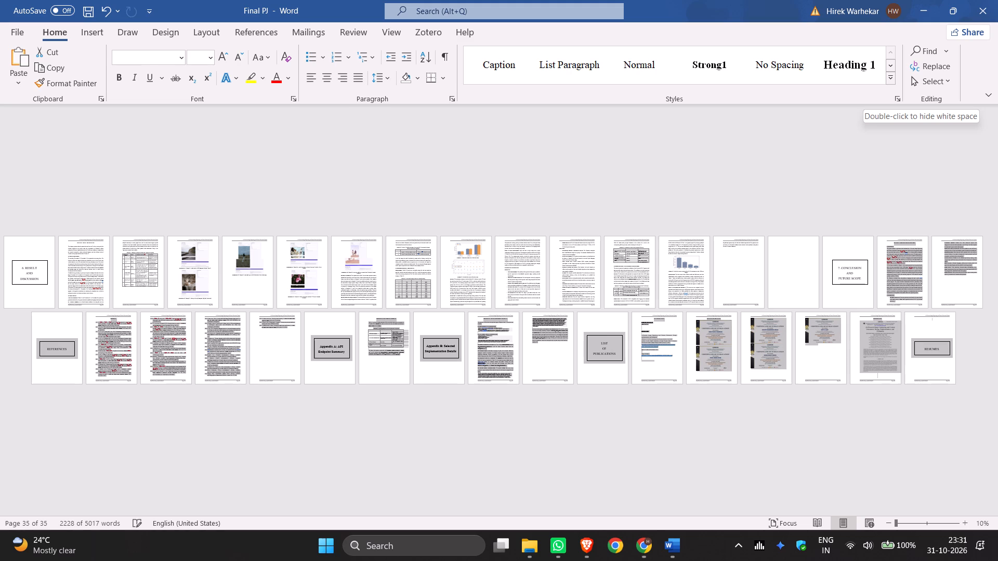
key("BackSpace")
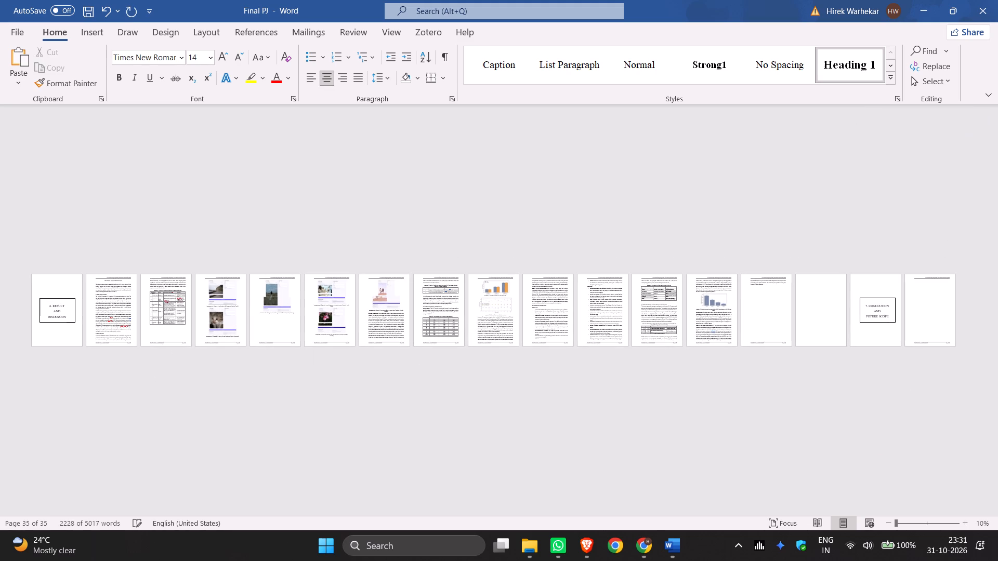
Remove the Chapter 7 Conclusion and Future Scope title box from its page.
left_click_drag(871, 305, 895, 314)
key("BackSpace")
left_click_drag(866, 309, 888, 311)
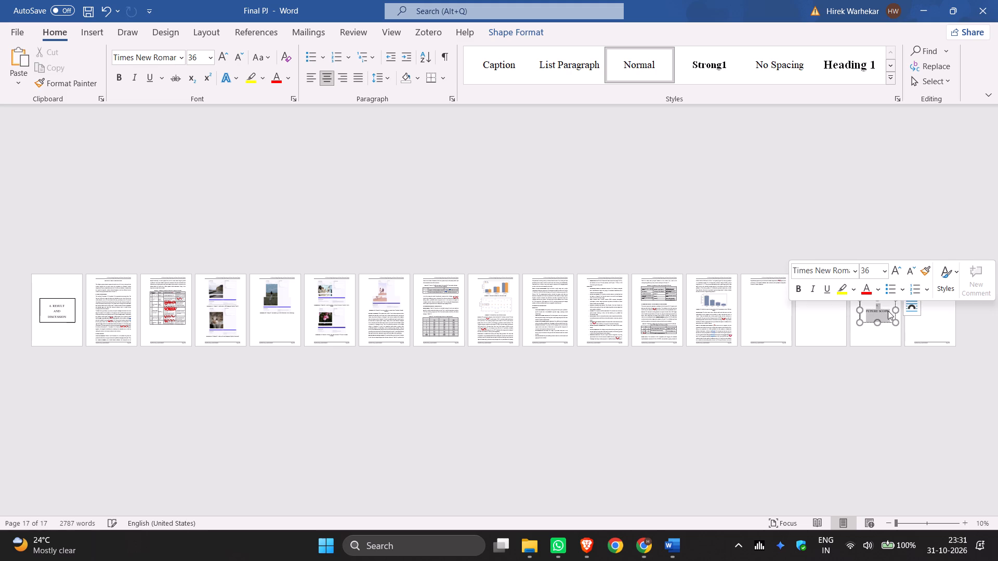
left_click(890, 313)
right_click(892, 311)
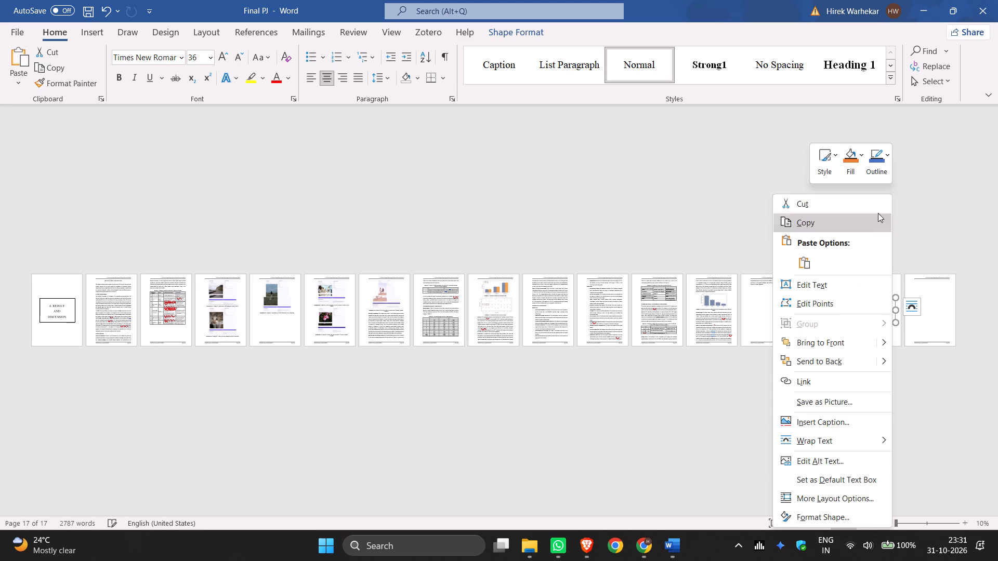
left_click(843, 204)
left_click(829, 297)
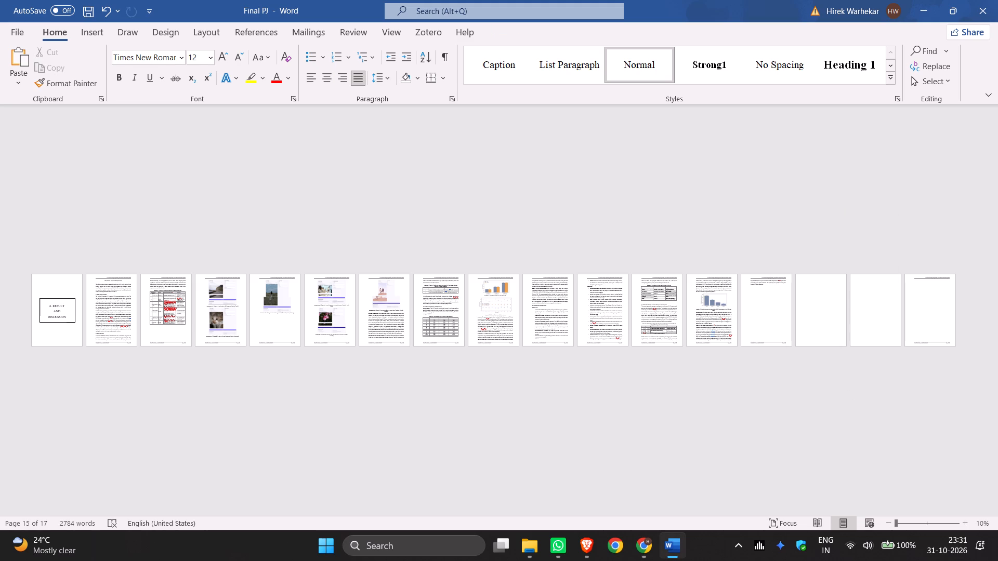
Examine the last Chapter 6 pages and the empty pages that follow them.
scroll(844, 375, "up", 6, "ctrl")
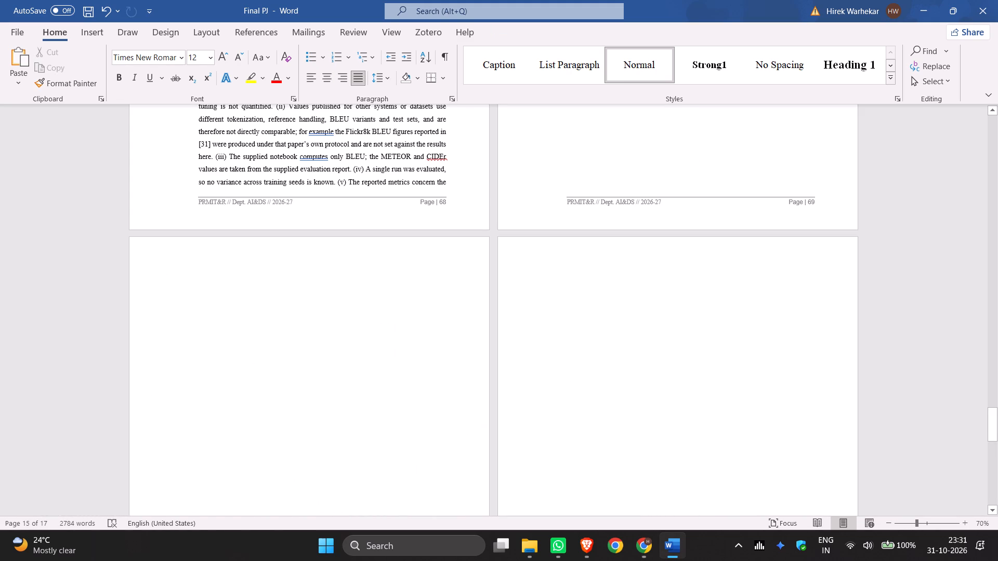
scroll(779, 303, "up", 1)
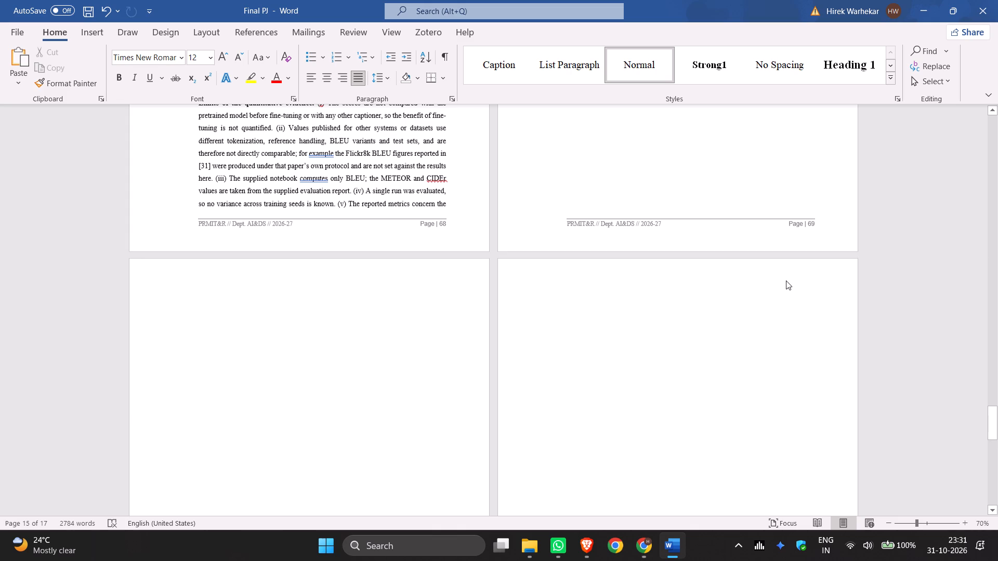
scroll(788, 283, "up", 14)
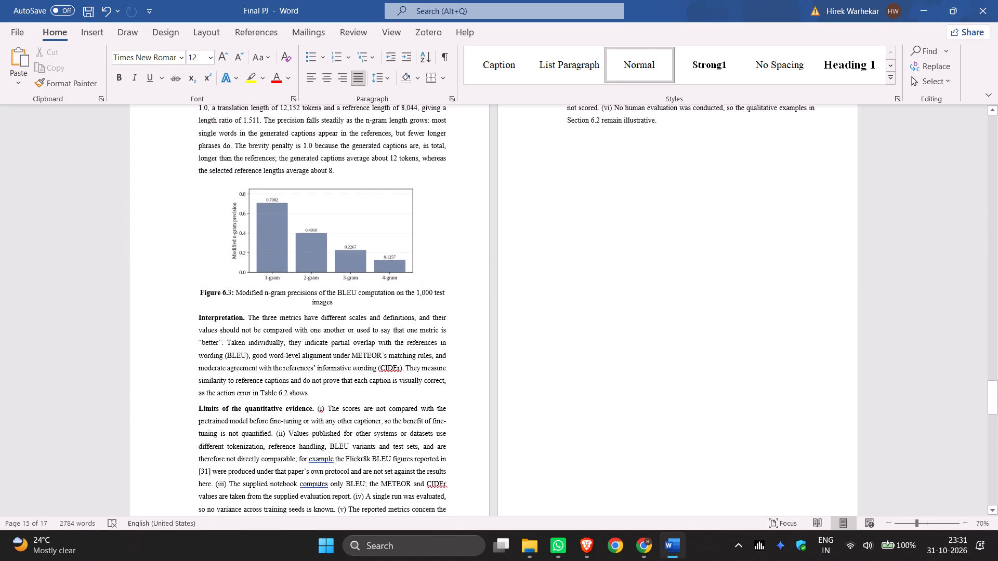
scroll(794, 282, "down", 16)
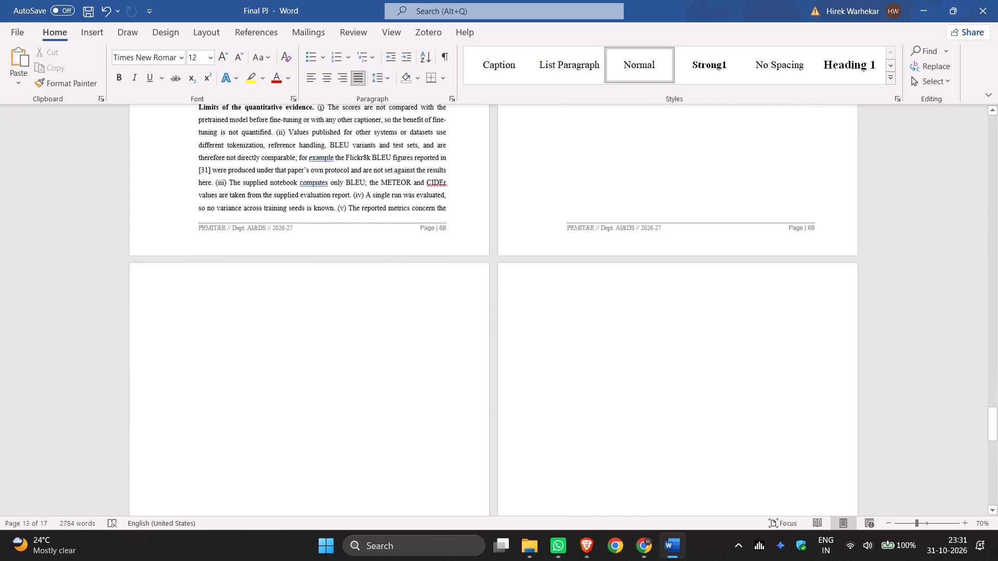
scroll(794, 282, "down", 17)
scroll(795, 280, "down", 14)
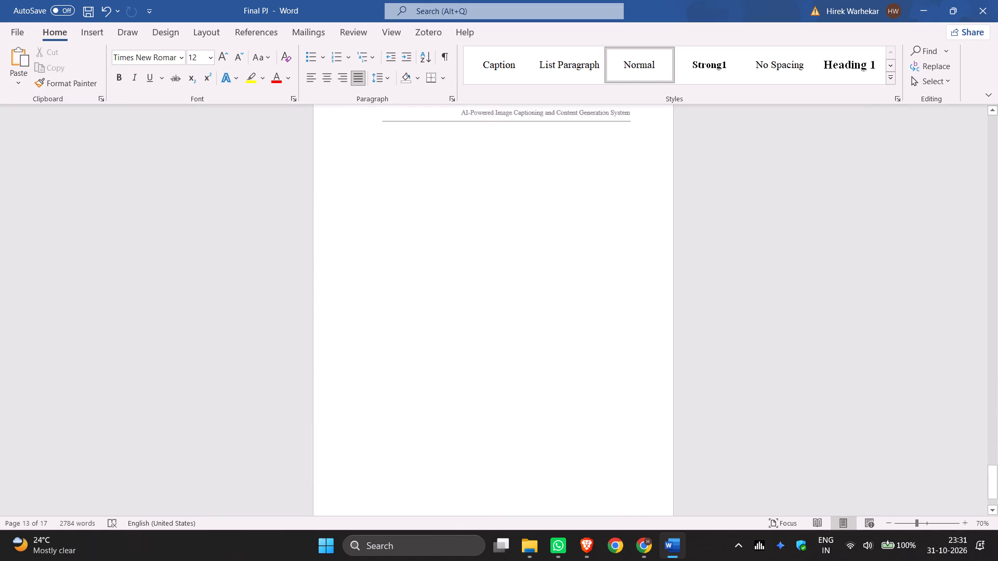
scroll(546, 222, "up", 5)
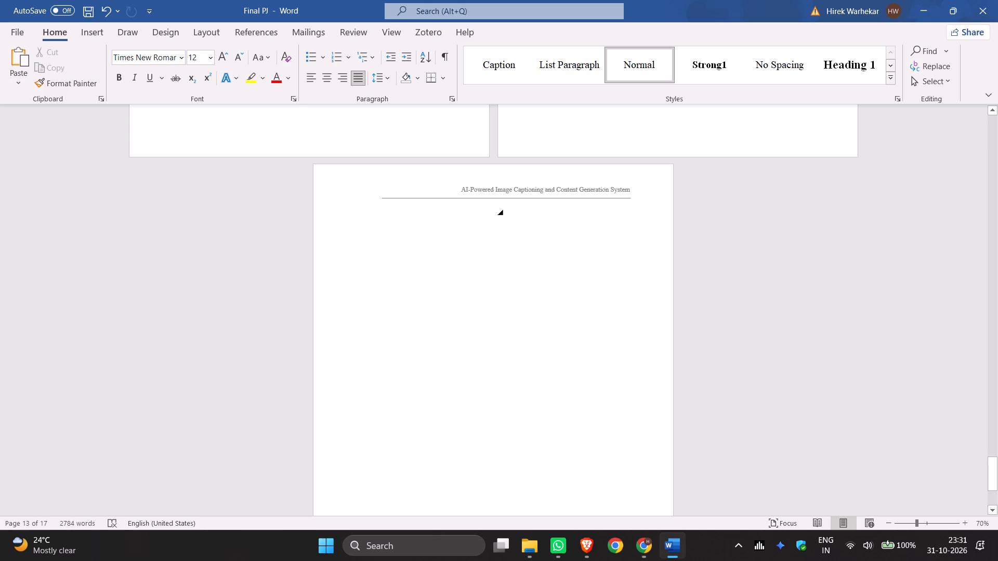
scroll(636, 248, "down", 2, "ctrl")
scroll(718, 261, "down", 1, "ctrl")
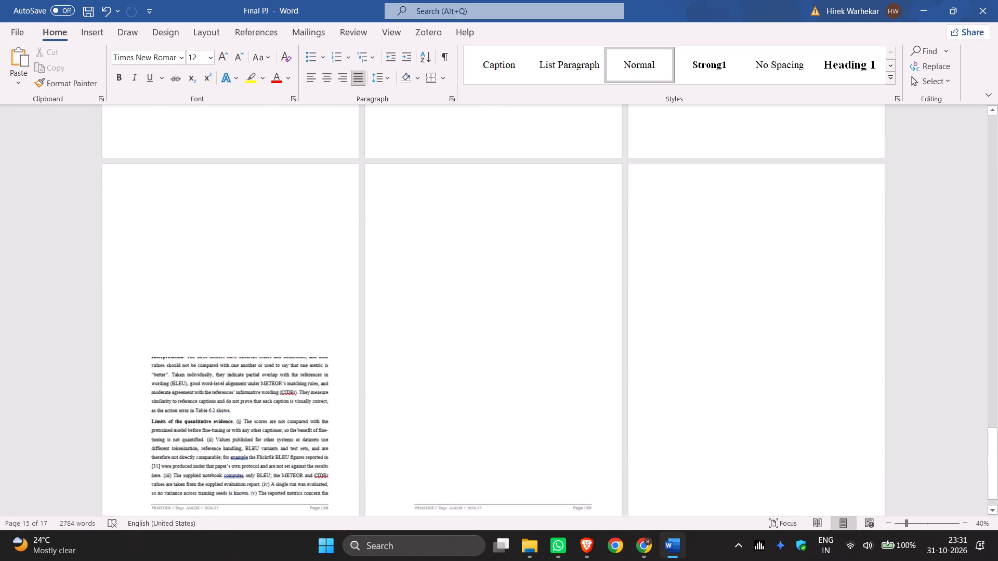
scroll(717, 265, "up", 3)
scroll(713, 272, "down", 1)
scroll(513, 317, "up", 6)
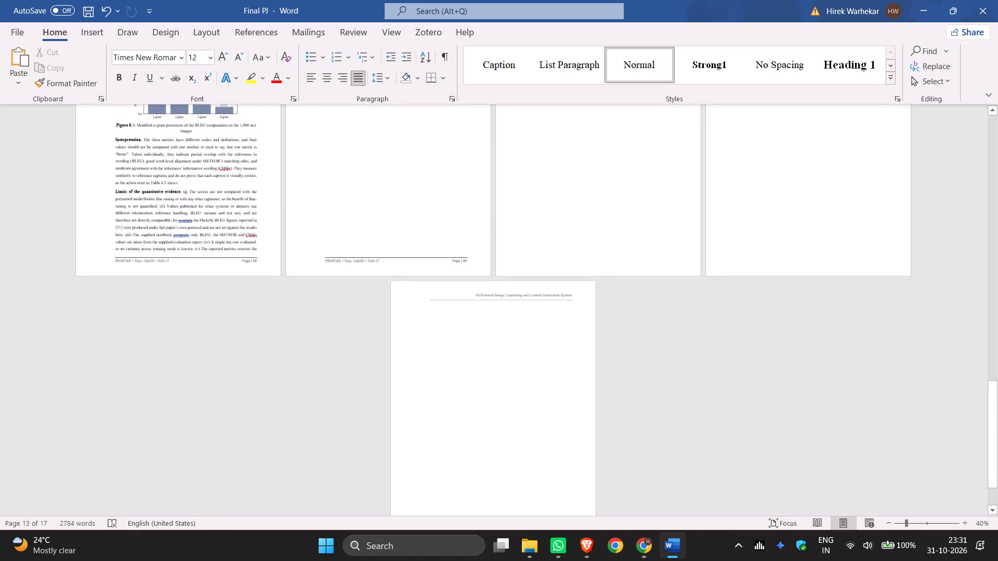
scroll(512, 318, "up", 5)
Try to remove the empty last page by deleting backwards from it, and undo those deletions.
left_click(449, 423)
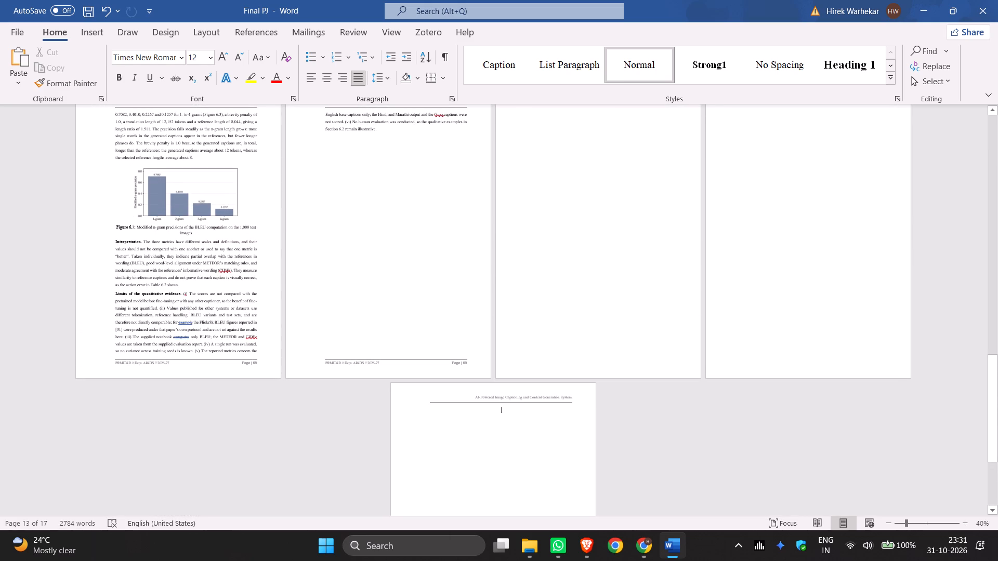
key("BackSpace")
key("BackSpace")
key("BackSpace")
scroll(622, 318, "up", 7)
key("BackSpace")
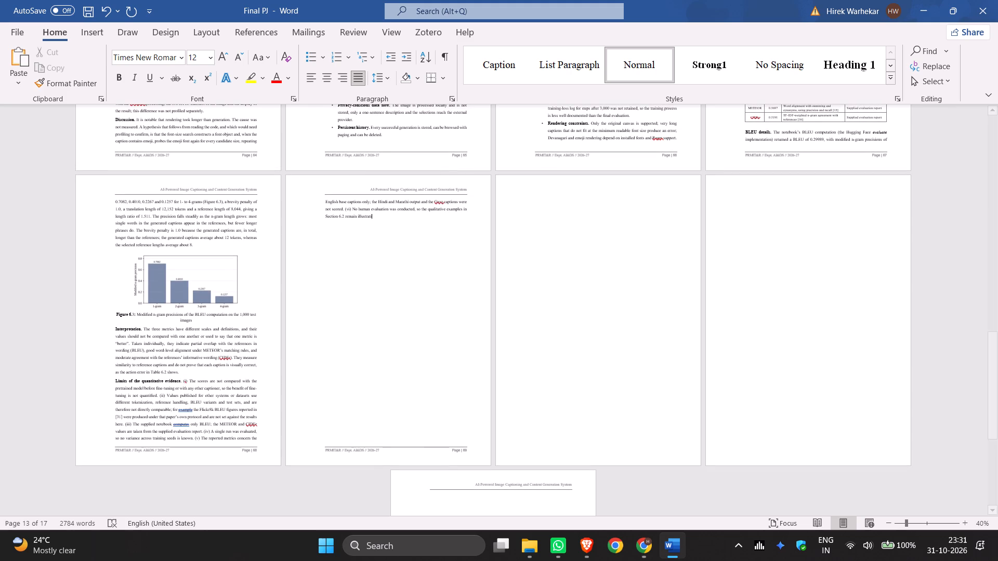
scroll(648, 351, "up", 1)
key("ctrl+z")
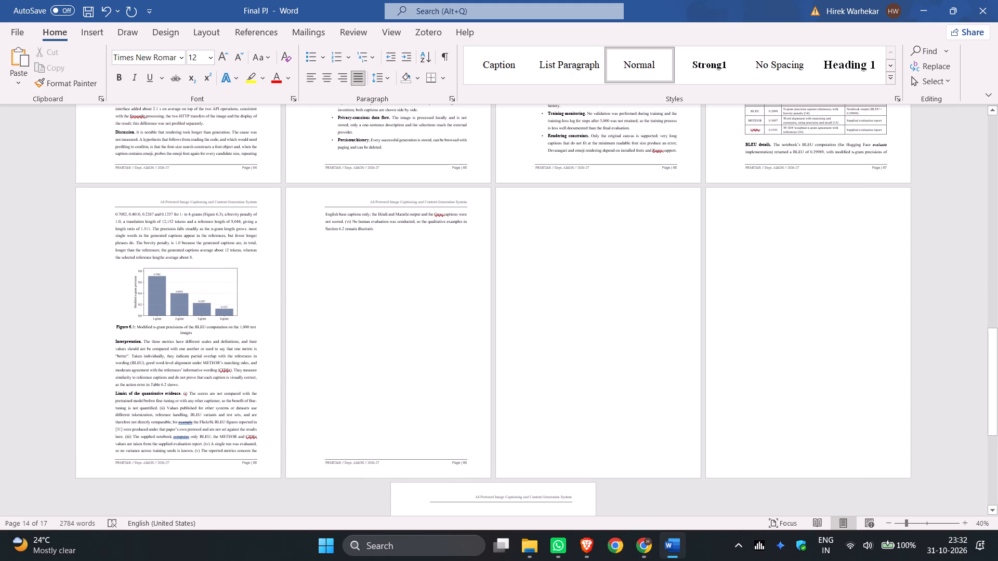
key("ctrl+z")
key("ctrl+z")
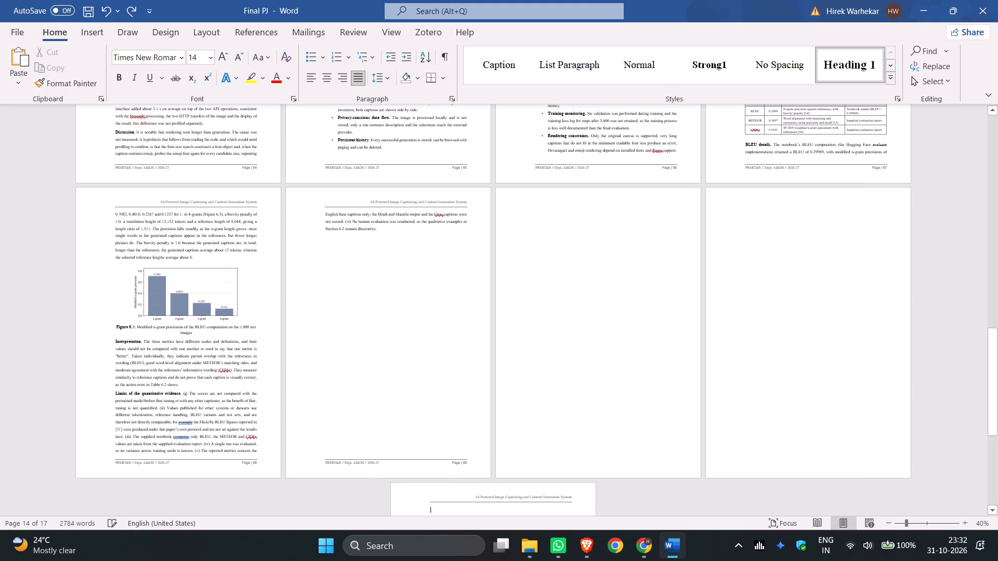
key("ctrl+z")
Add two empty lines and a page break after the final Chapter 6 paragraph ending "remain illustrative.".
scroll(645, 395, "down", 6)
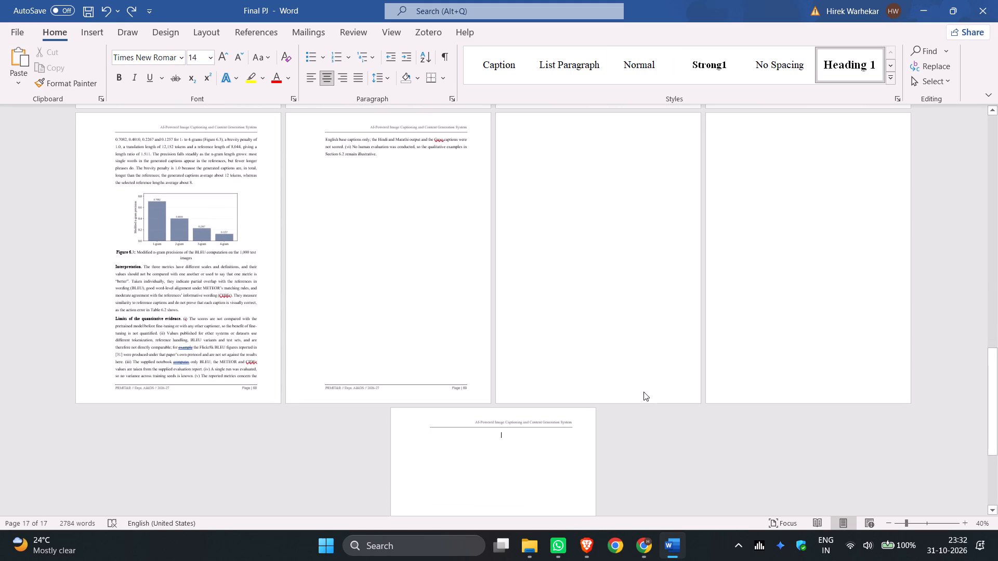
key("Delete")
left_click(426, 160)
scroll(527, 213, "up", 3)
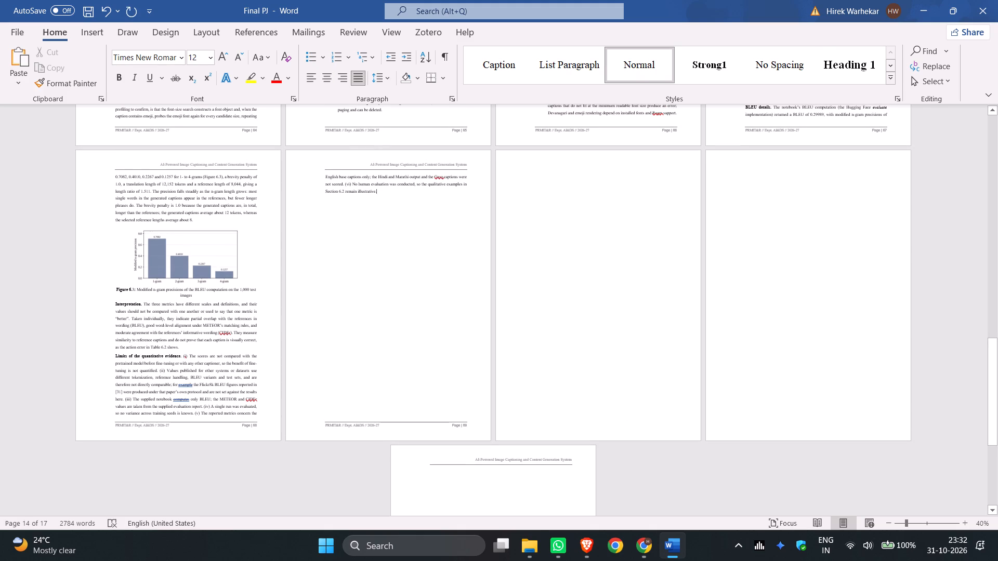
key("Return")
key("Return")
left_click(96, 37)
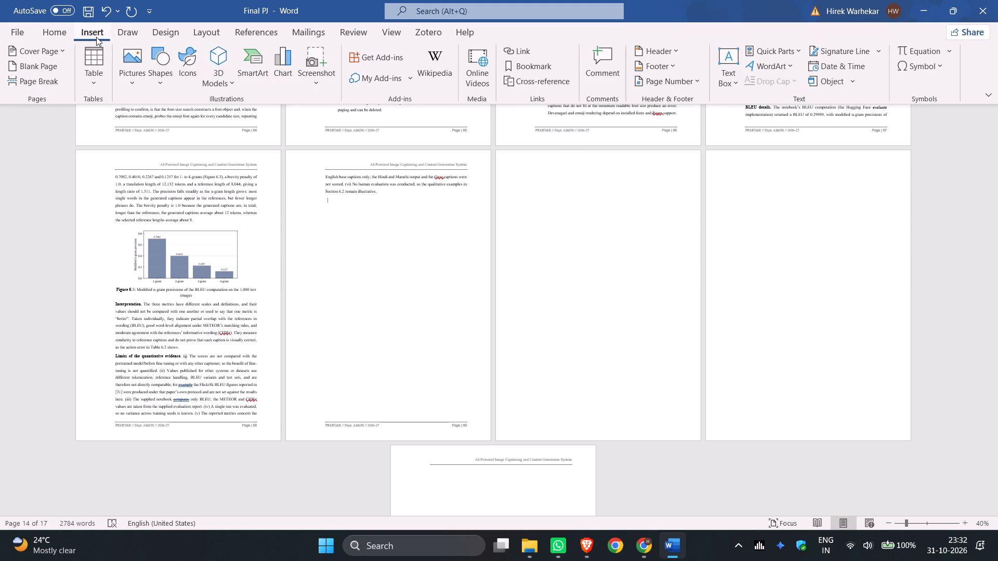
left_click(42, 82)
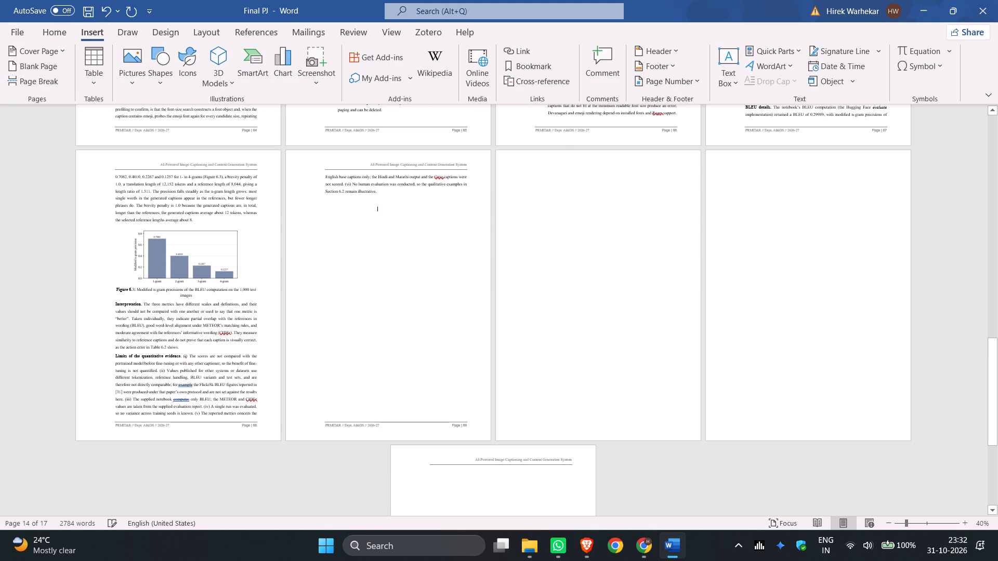
Delete the page break and all empty pages after the last Chapter 6 text, making that text page the document's last.
left_click(504, 481)
key("BackSpace")
key("BackSpace")
left_click(536, 479)
key("Delete")
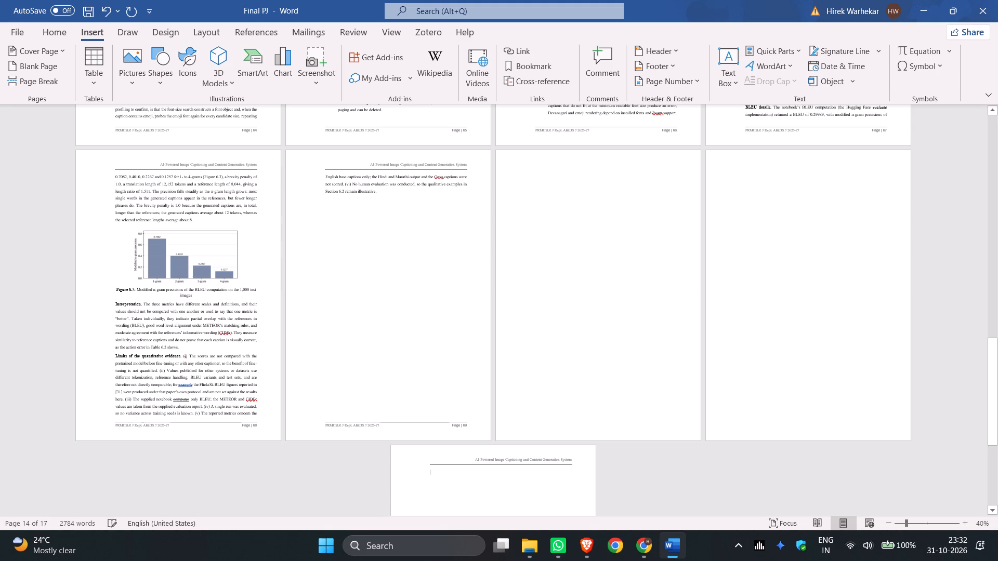
left_click(437, 256)
key("Delete")
left_click(366, 293)
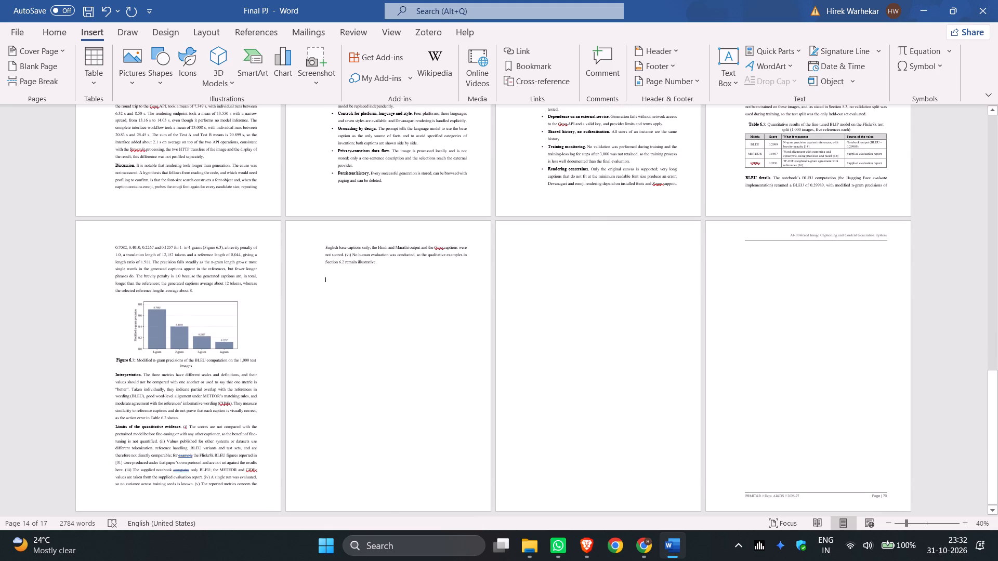
key("Delete")
left_click(479, 290)
key("Delete")
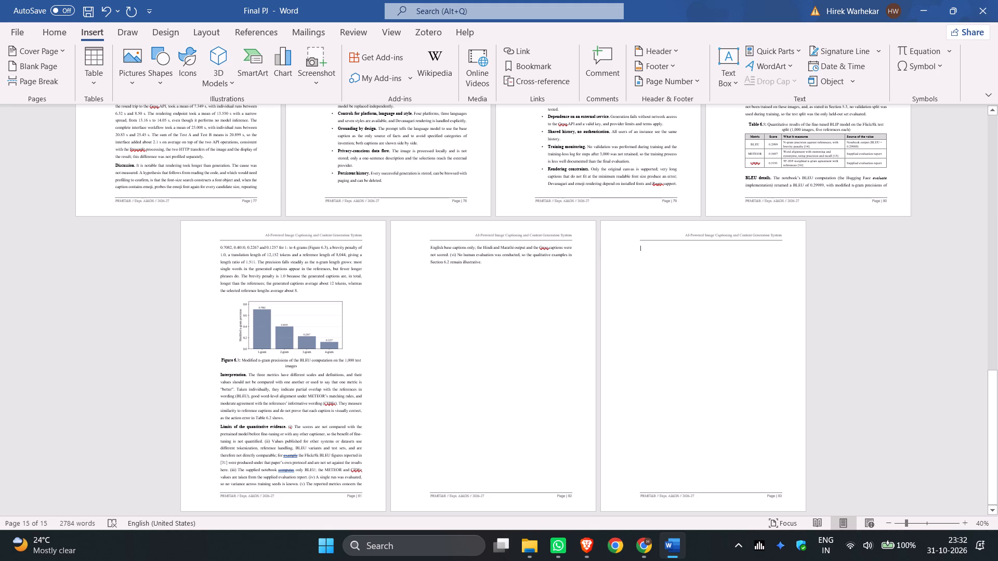
key("Delete")
key("BackSpace")
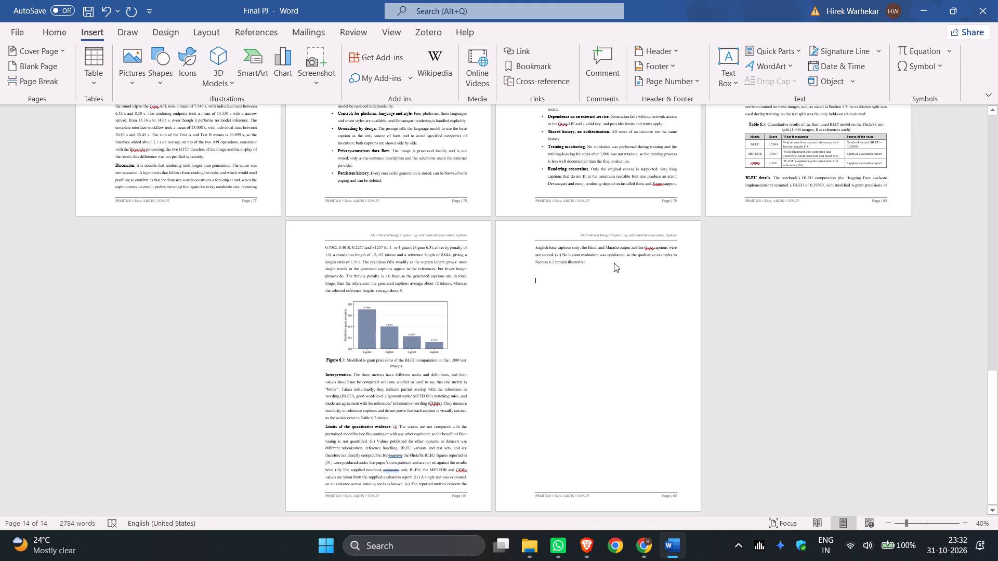
Review the Chapter 6 pages, save the Final PJ document and close Word without keeping the last copied item.
scroll(635, 338, "down", 5)
scroll(609, 289, "up", 1, "ctrl")
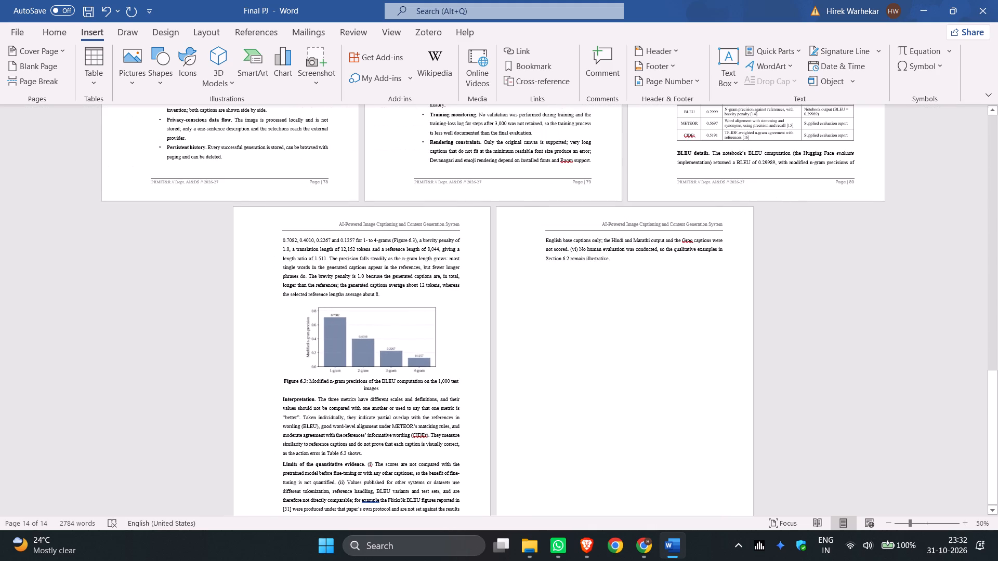
scroll(608, 288, "up", 1, "ctrl")
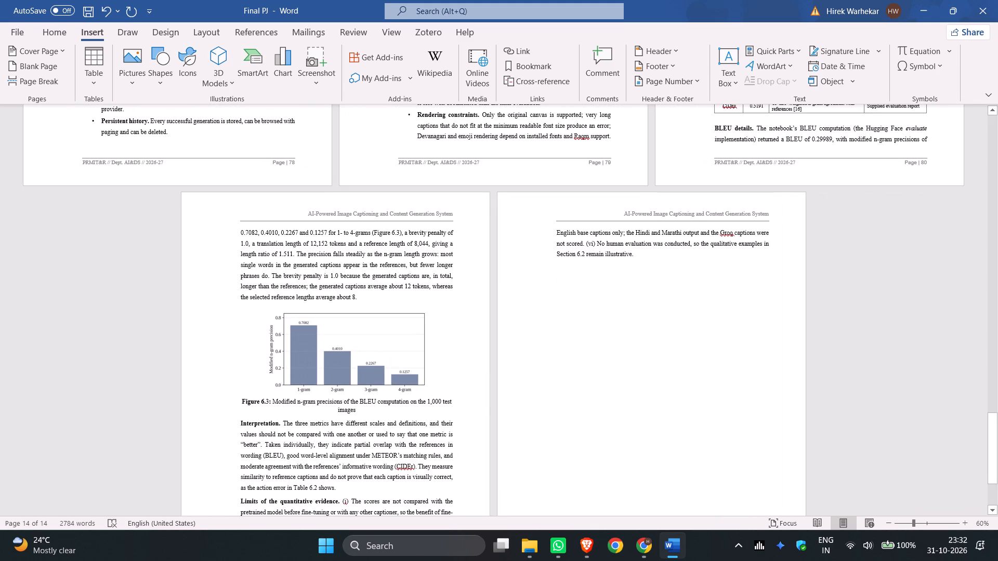
scroll(615, 285, "down", 4, "ctrl")
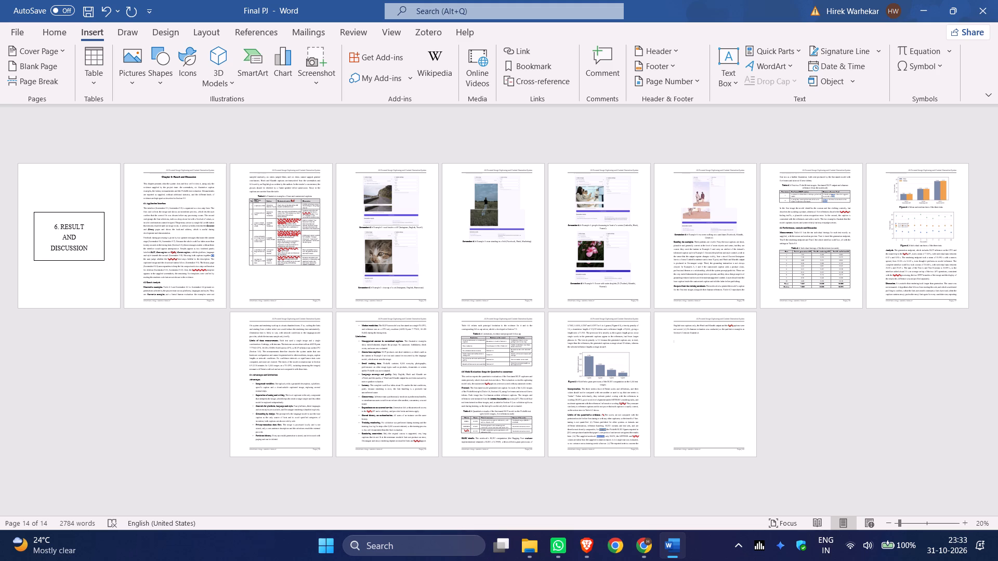
left_click(87, 0)
left_click(997, 4)
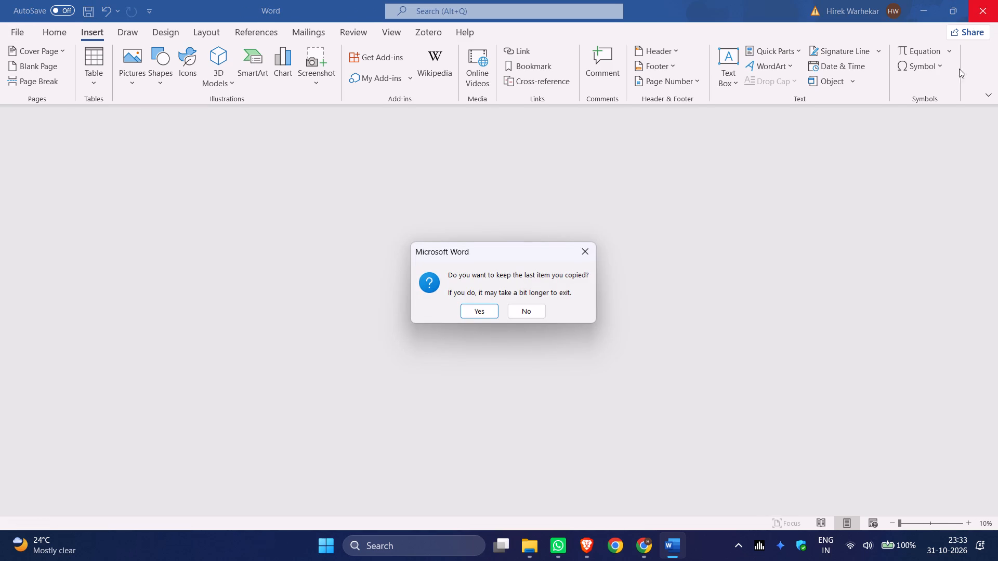
left_click(537, 310)
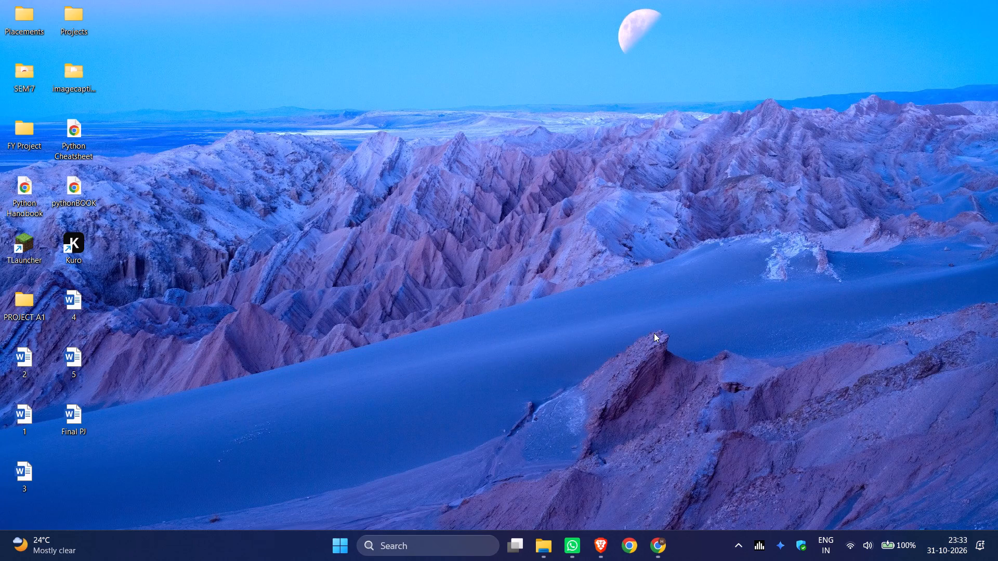
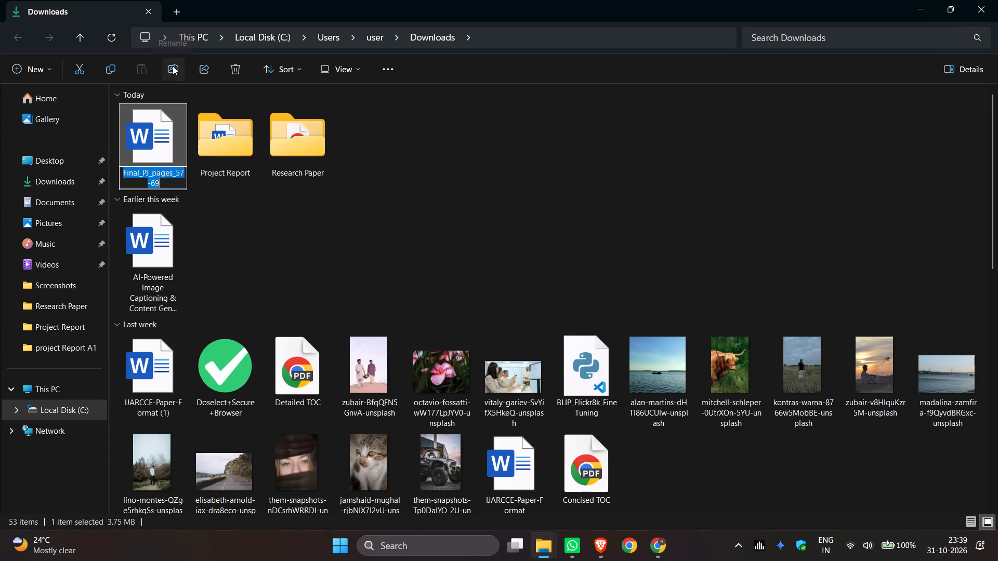
key("6")
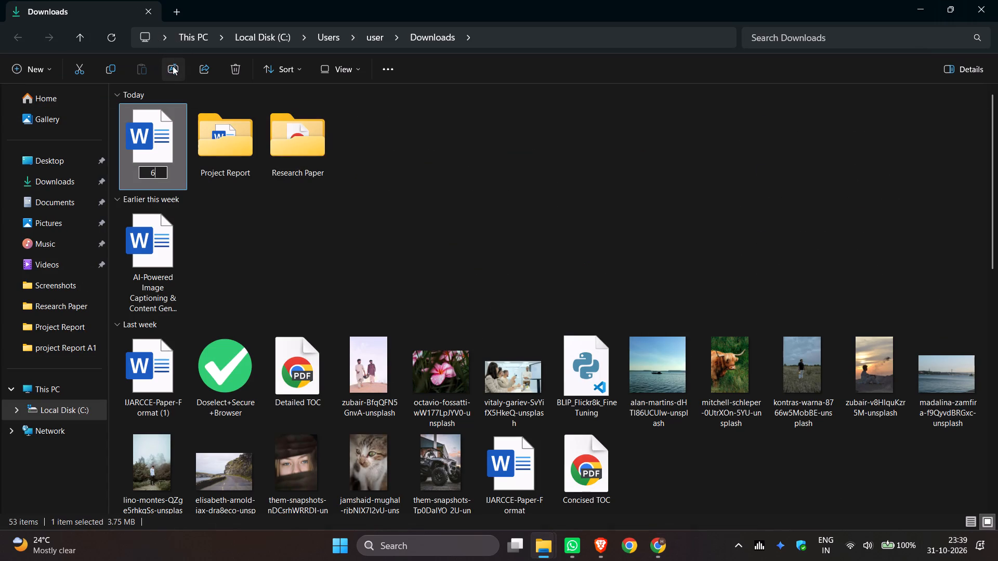
key("Return")
Move file 6 from the Downloads folder to the desktop.
key("ctrl+x")
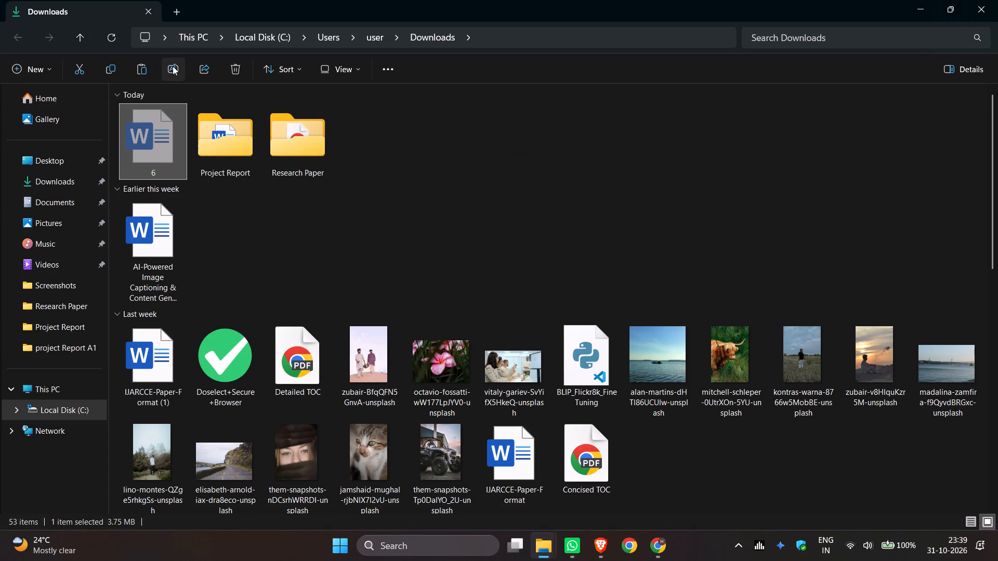
left_click(997, 554)
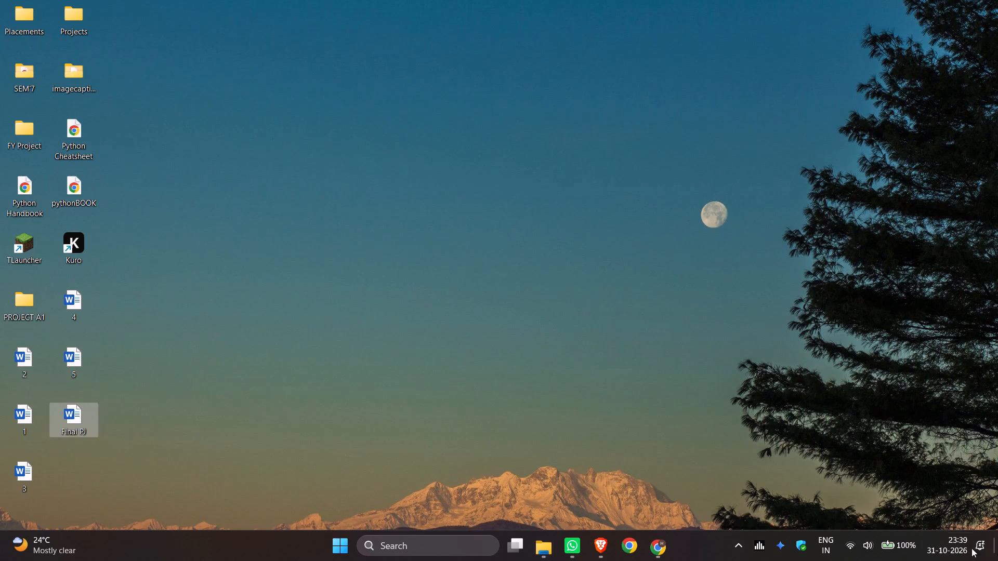
double_click(461, 397)
key("ctrl+v")
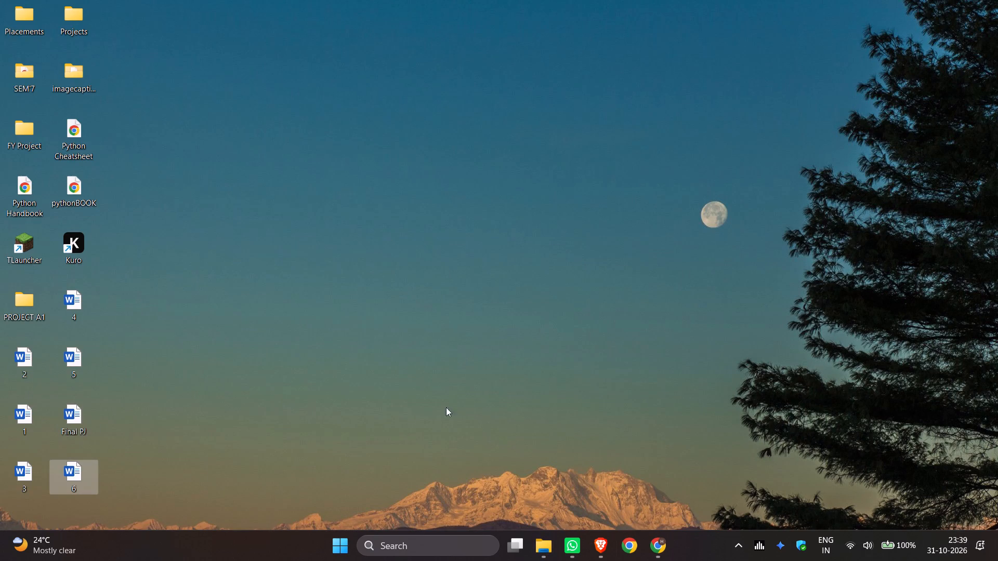
Delete the Final PJ Word file from the desktop.
left_click(74, 426)
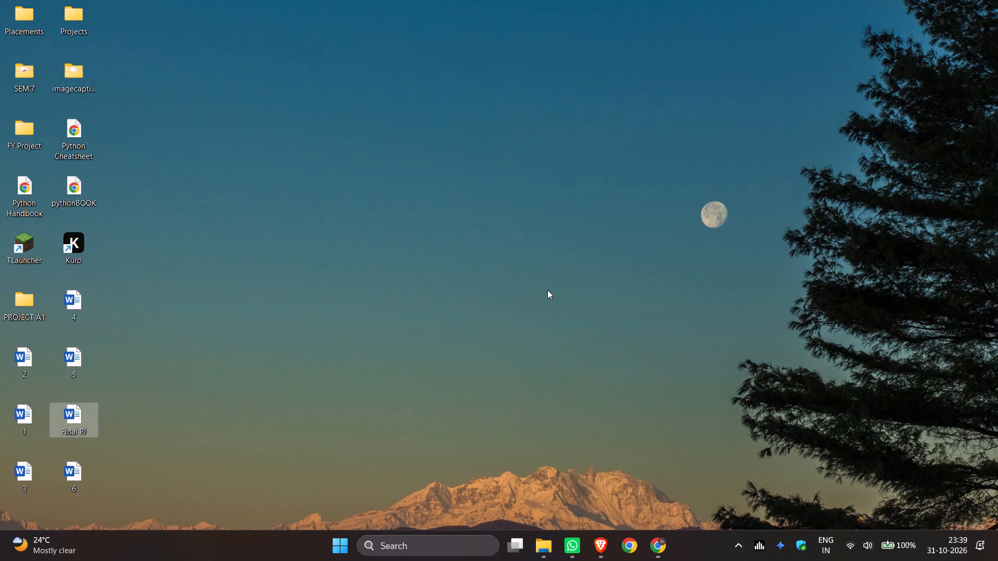
key("Delete")
left_click(198, 340)
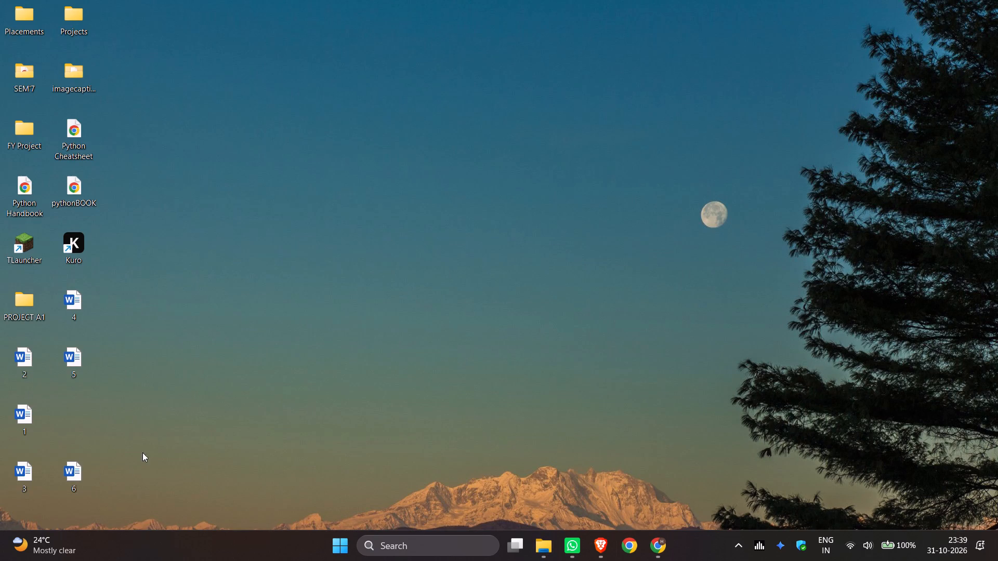
Reposition the file 6 icon on the desktop directly below file 5.
left_click_drag(87, 464, 84, 397)
left_click(207, 411)
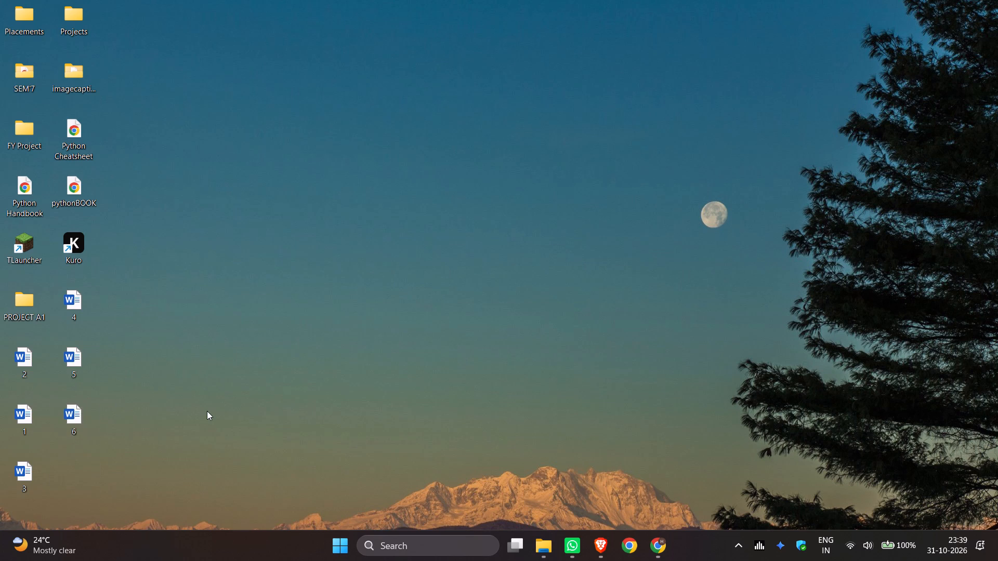
Open file 6 from the desktop in Word and enable editing.
double_click(80, 413)
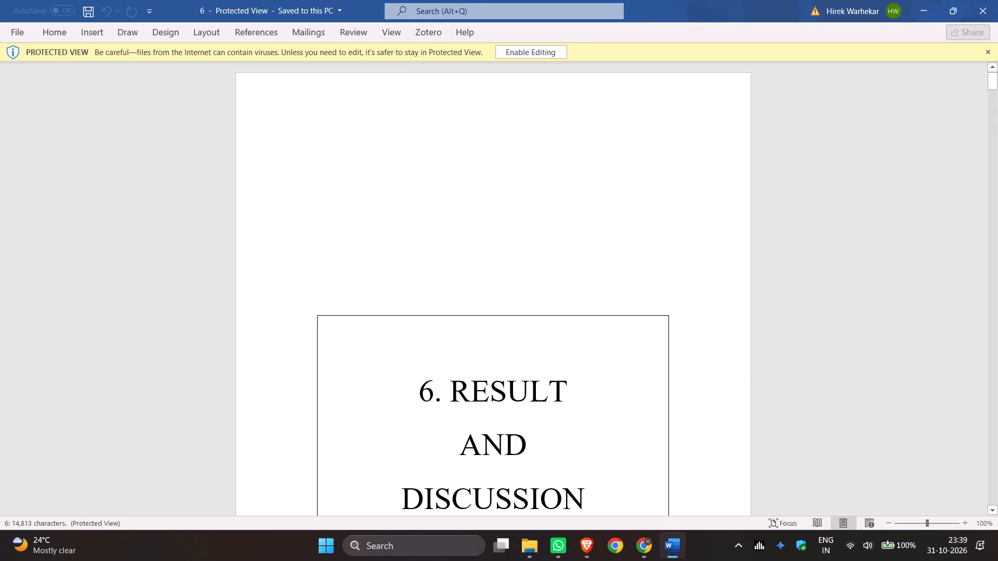
scroll(647, 371, "down", 4)
left_click(513, 58)
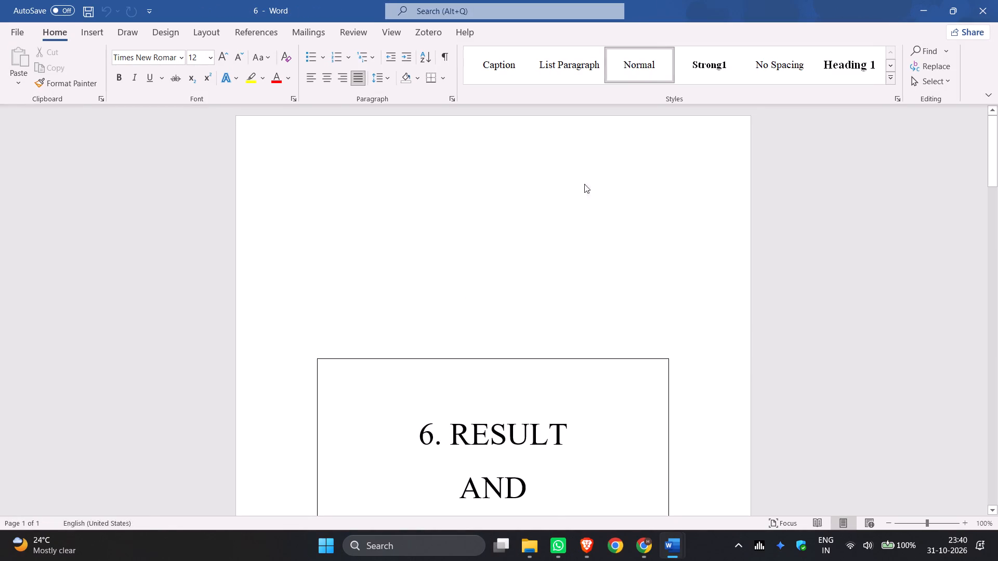
Examine all pages of the Chapter 6 document in a multi-page view, checking the blank page, page numbers and section headings.
scroll(663, 179, "down", 5, "ctrl")
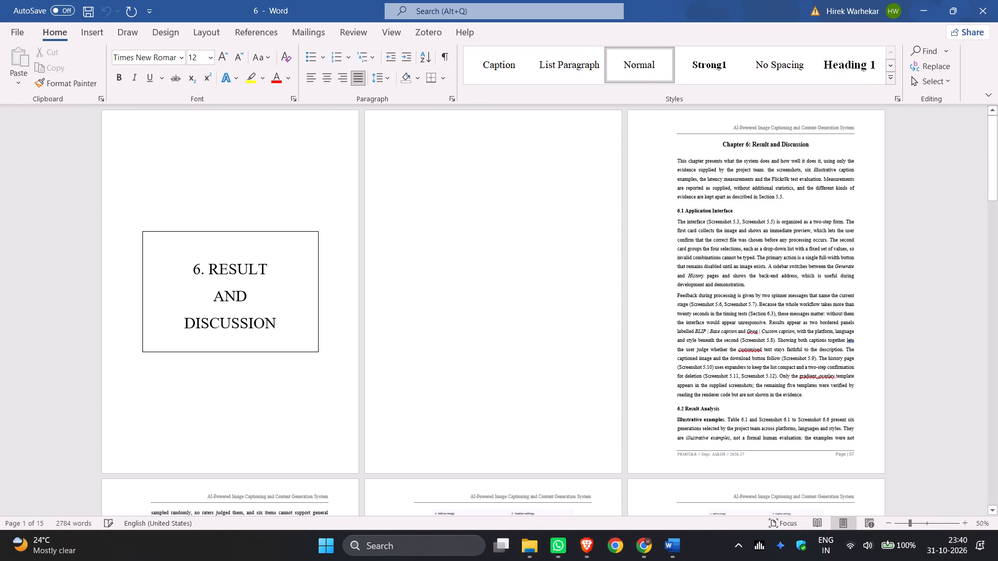
scroll(662, 168, "down", 1, "ctrl")
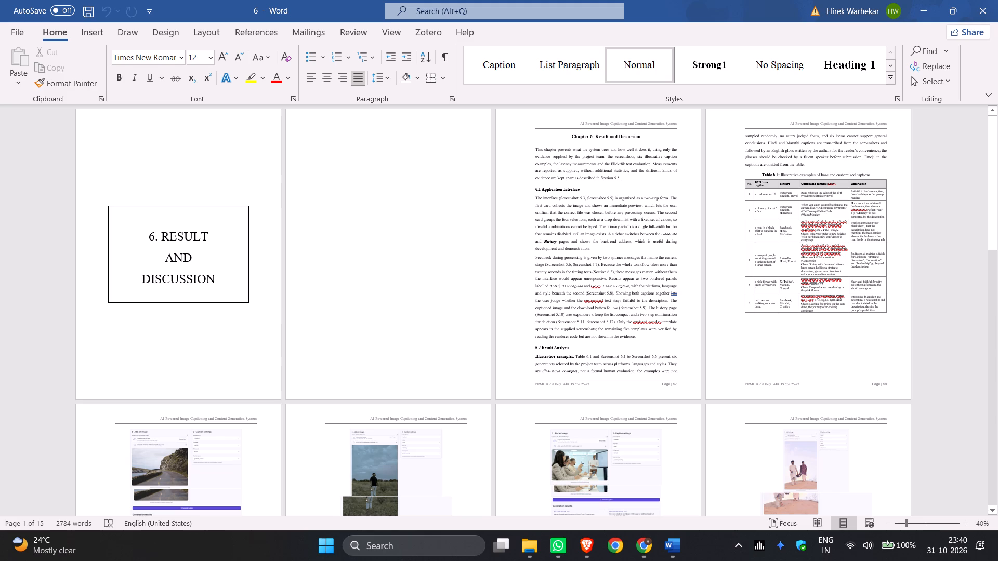
scroll(655, 328, "down", 5)
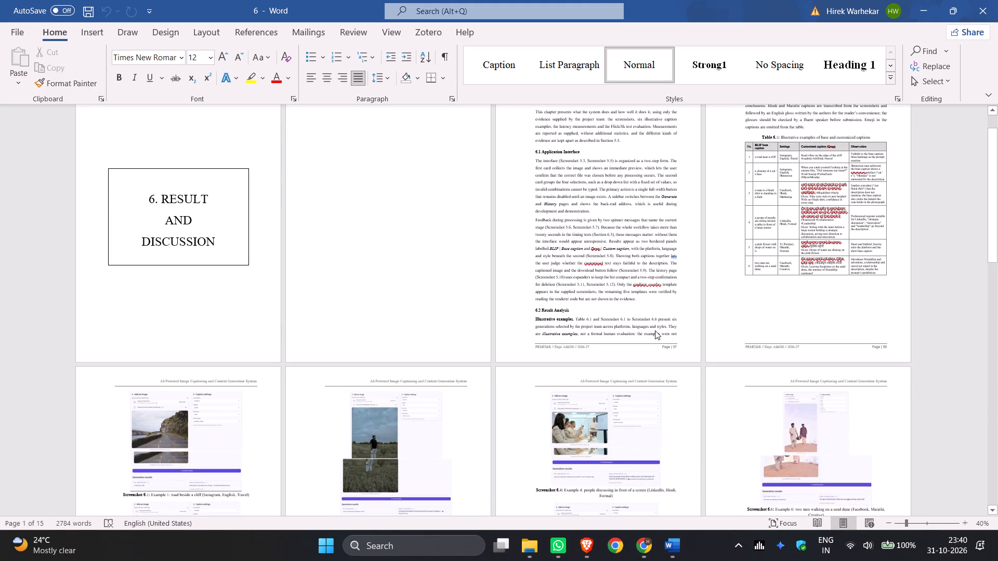
scroll(655, 330, "down", 12)
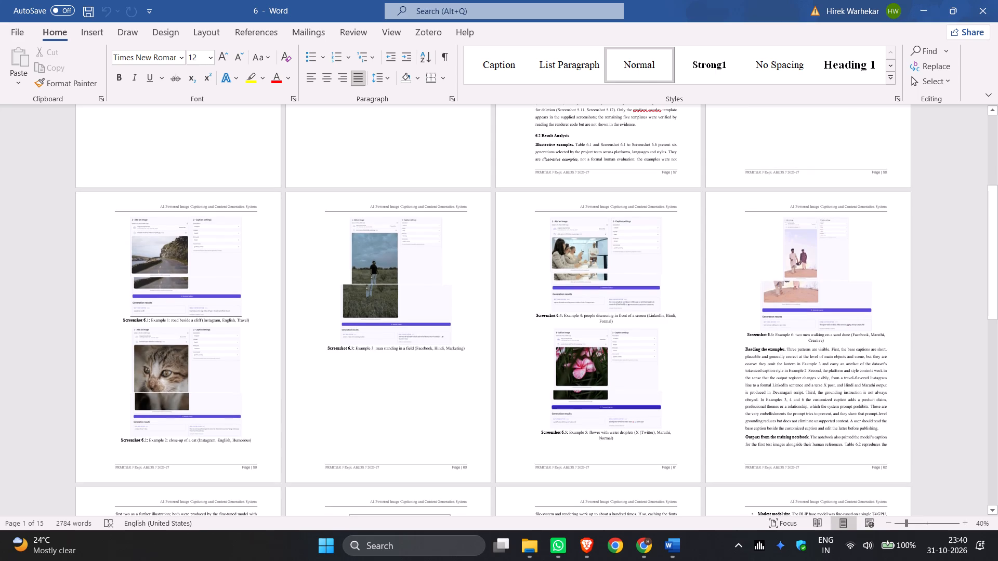
scroll(661, 327, "down", 4)
scroll(661, 328, "up", 3)
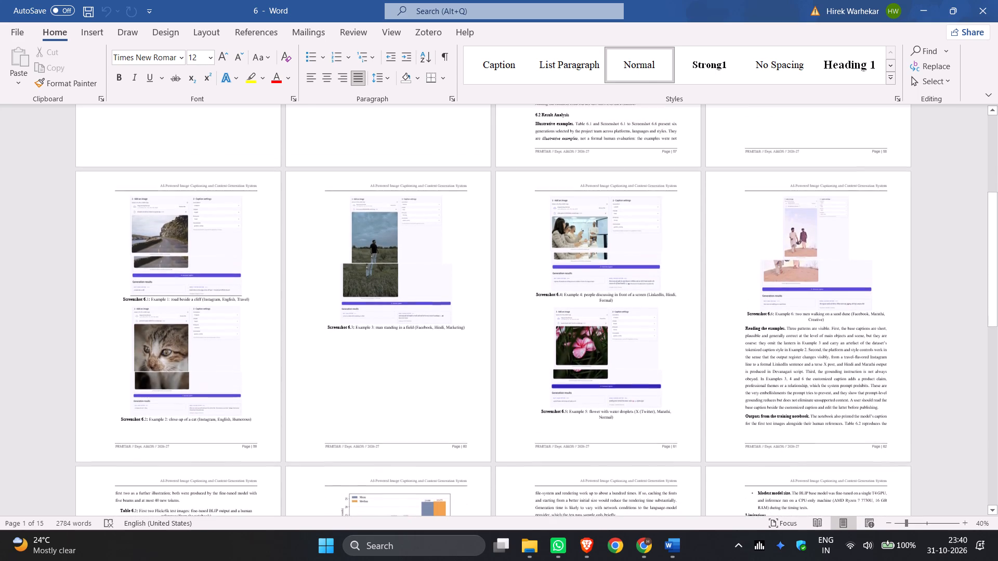
scroll(661, 328, "down", 8)
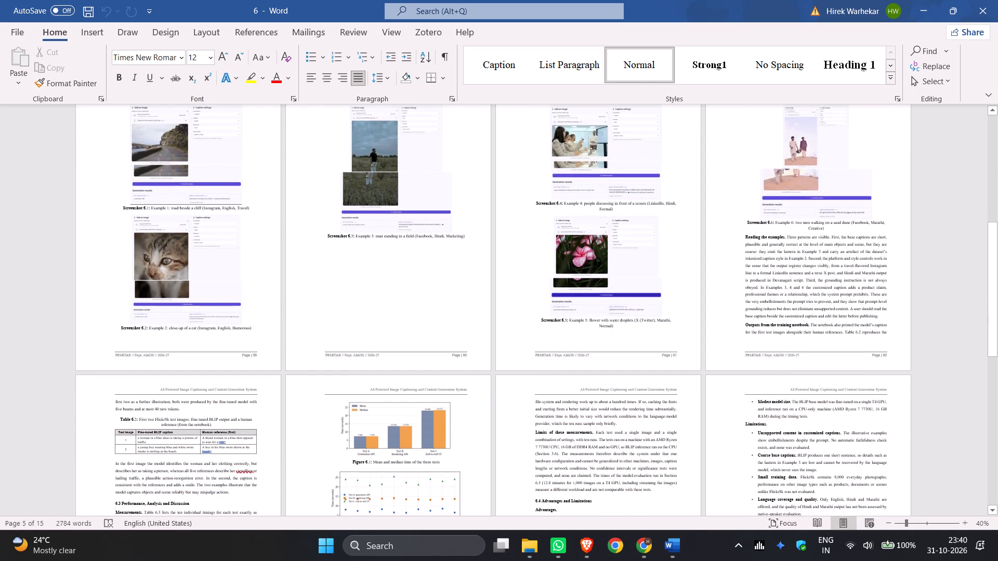
scroll(665, 328, "down", 9)
scroll(665, 328, "down", 17)
scroll(660, 323, "down", 9)
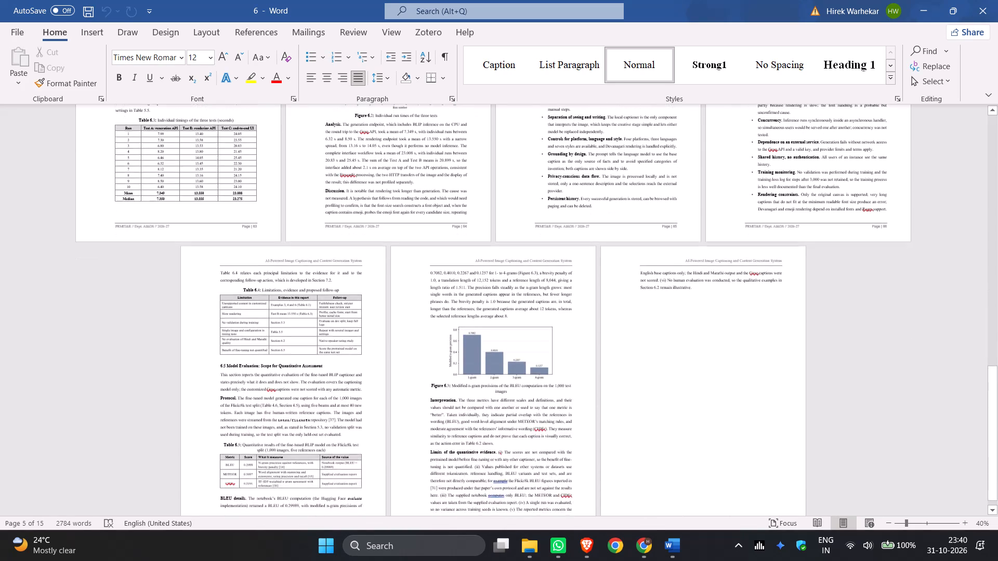
scroll(661, 319, "down", 11)
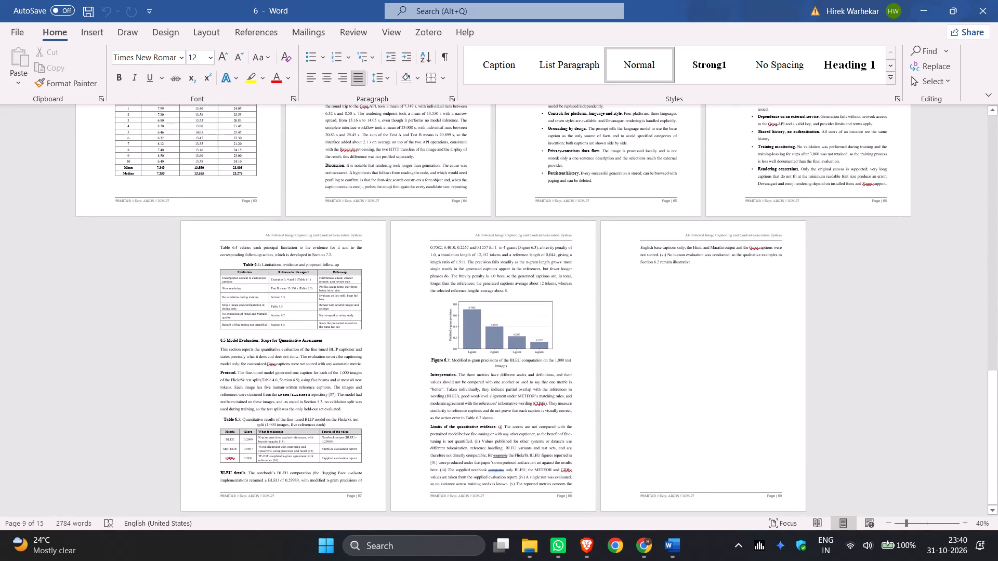
scroll(807, 484, "up", 1, "ctrl")
scroll(821, 452, "up", 1)
scroll(818, 452, "down", 12)
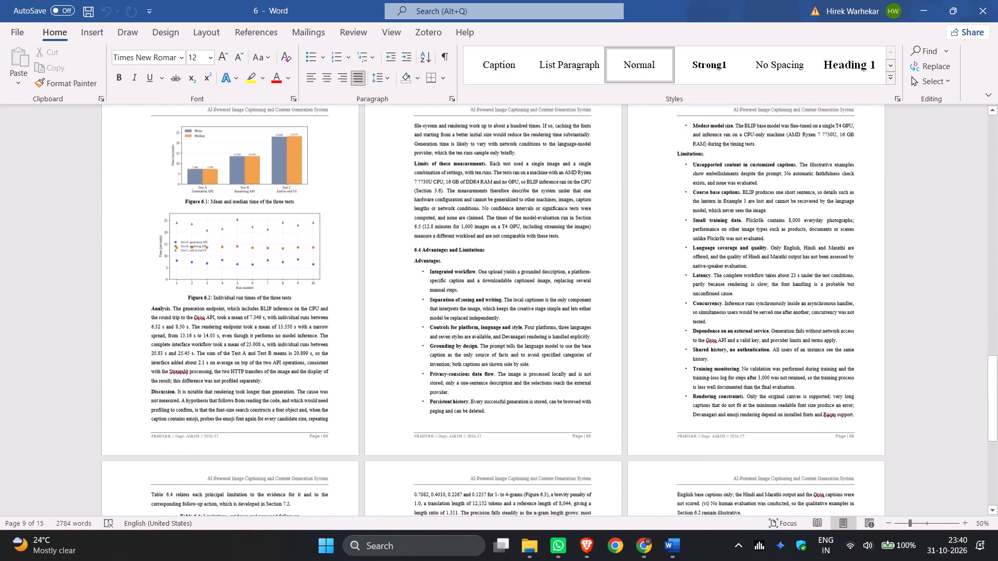
scroll(816, 456, "down", 20)
scroll(816, 456, "down", 13)
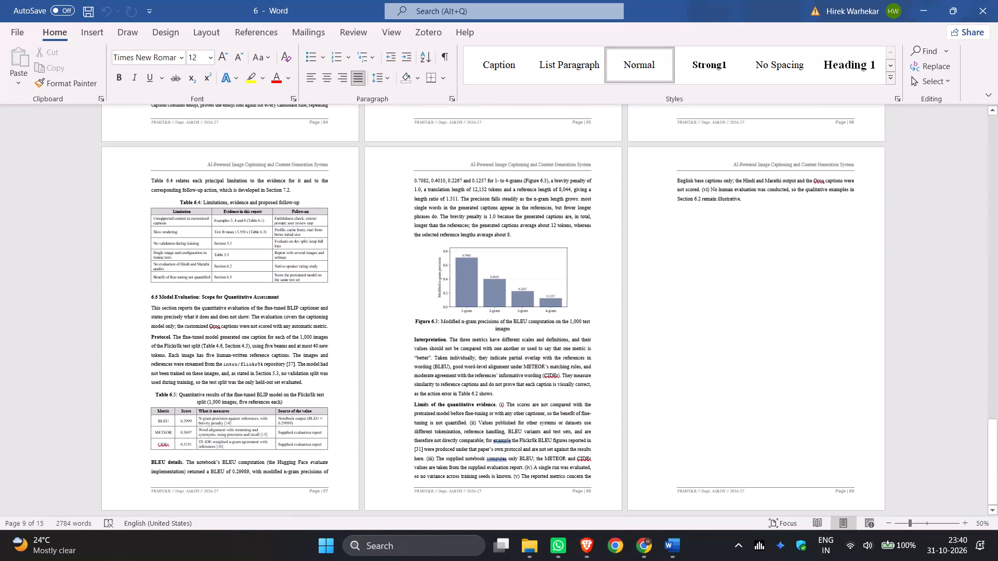
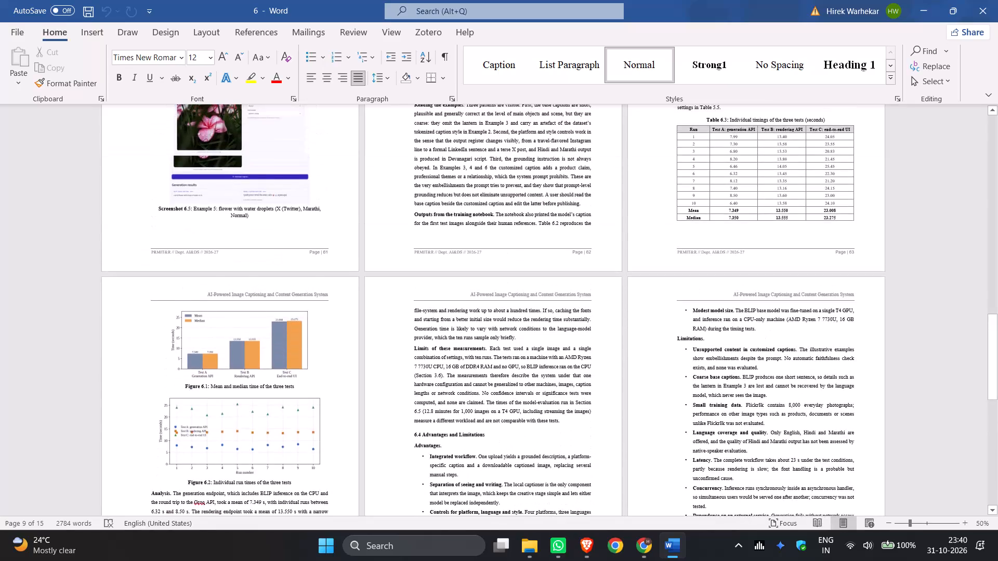
Review the Chapter 6 pages back to the title page, checking the blank page after it and the footer page numbers.
scroll(699, 356, "up", 10)
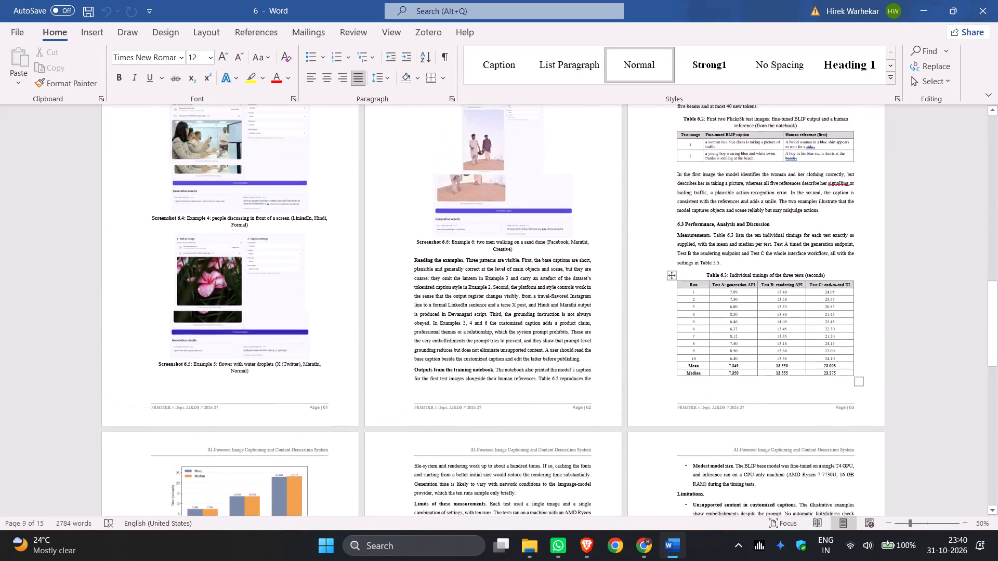
scroll(699, 356, "up", 17)
scroll(699, 355, "up", 17)
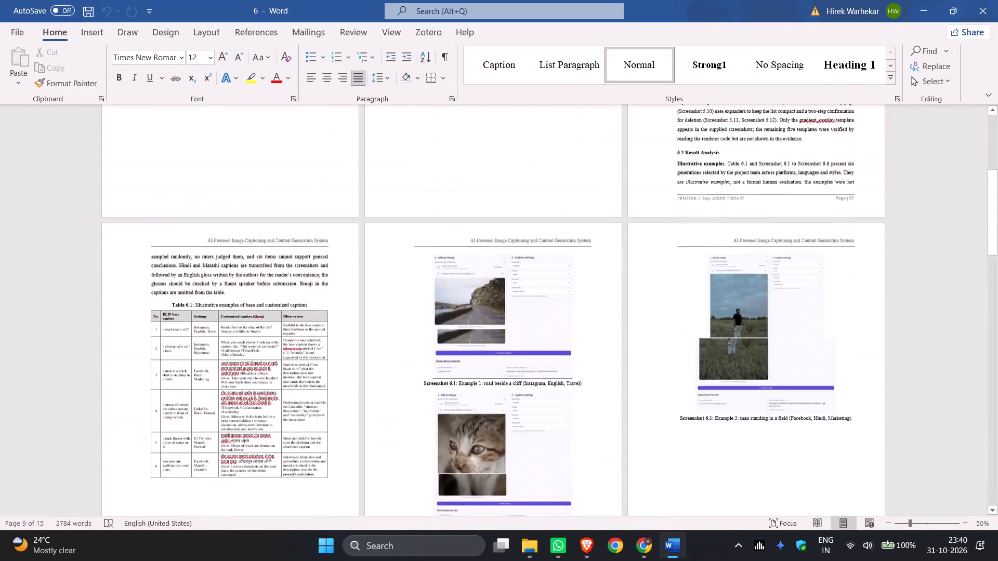
scroll(701, 352, "up", 17)
scroll(699, 355, "down", 7)
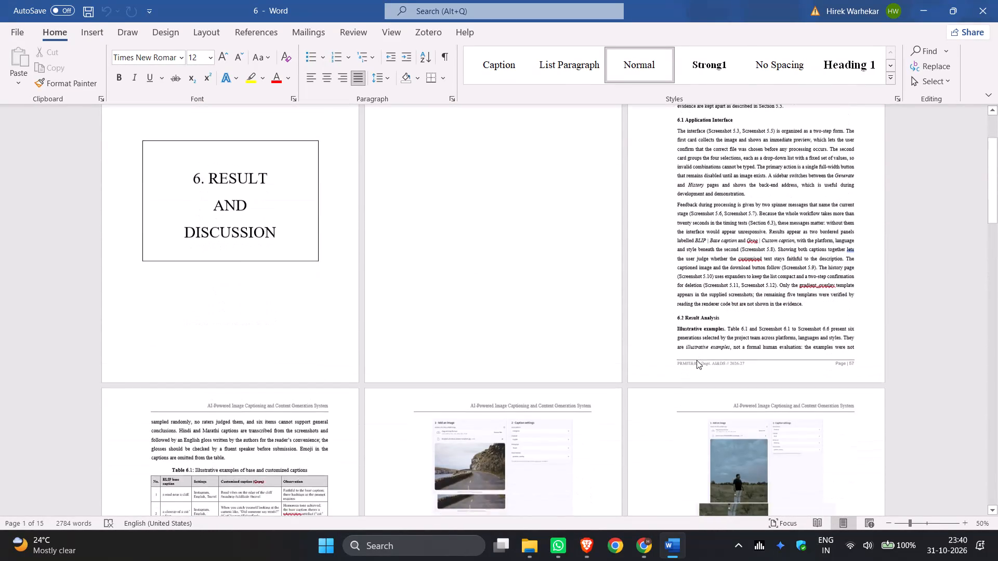
scroll(696, 358, "up", 9)
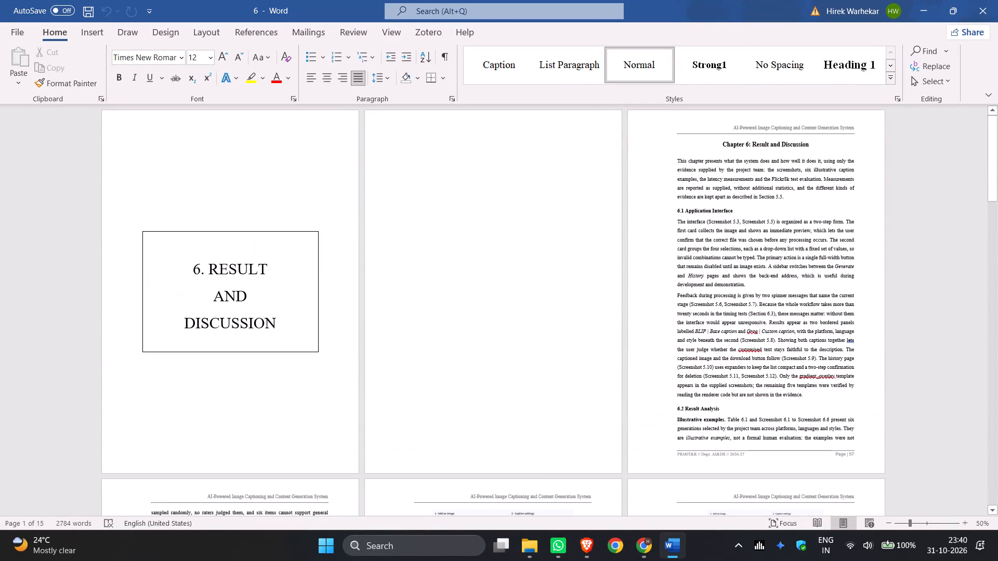
scroll(697, 355, "down", 7)
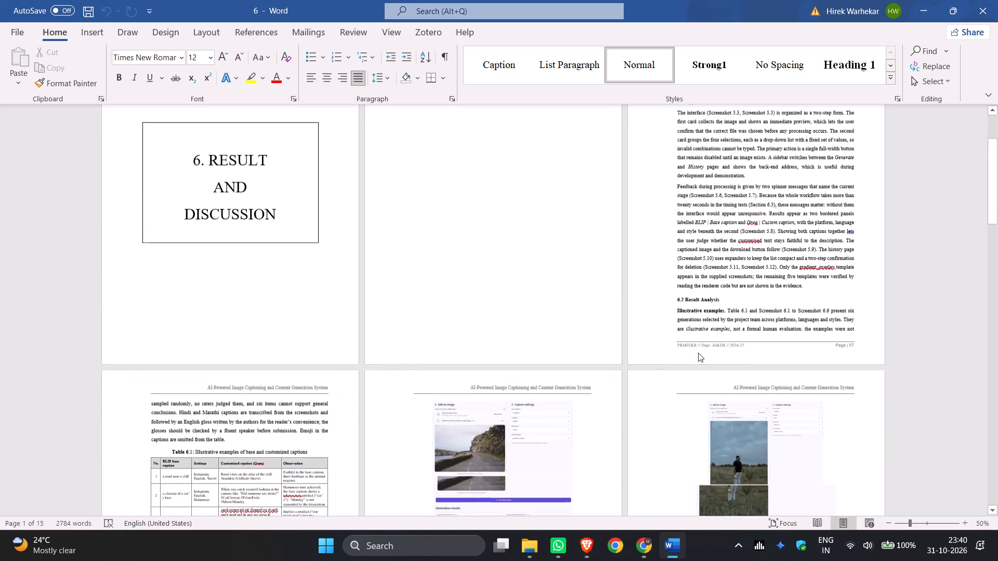
Examine the Chapter 6 pages with Table 6.1, the example screenshots and Table 6.2, checking their layout, captions and footer page numbers.
scroll(698, 353, "down", 20)
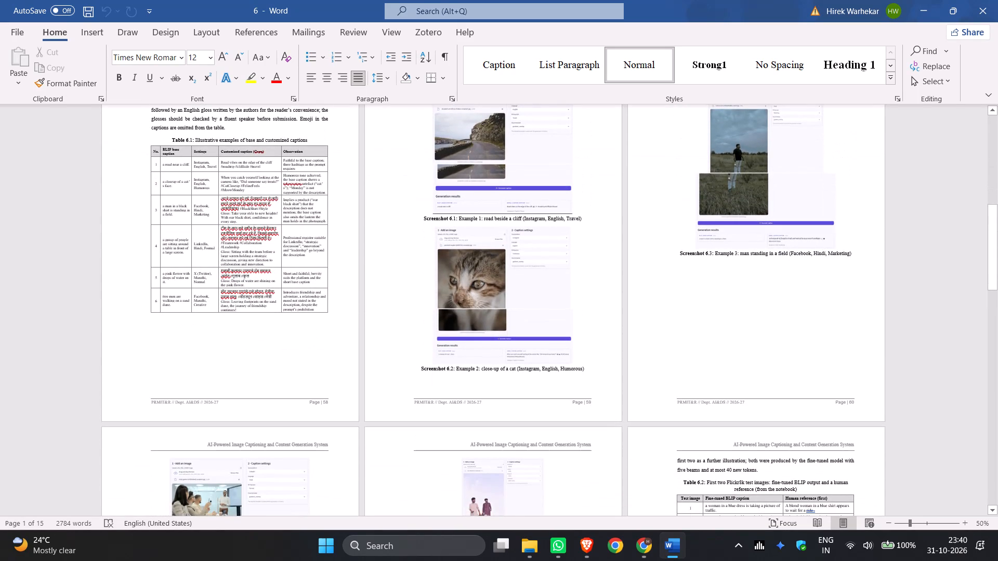
scroll(695, 351, "down", 5)
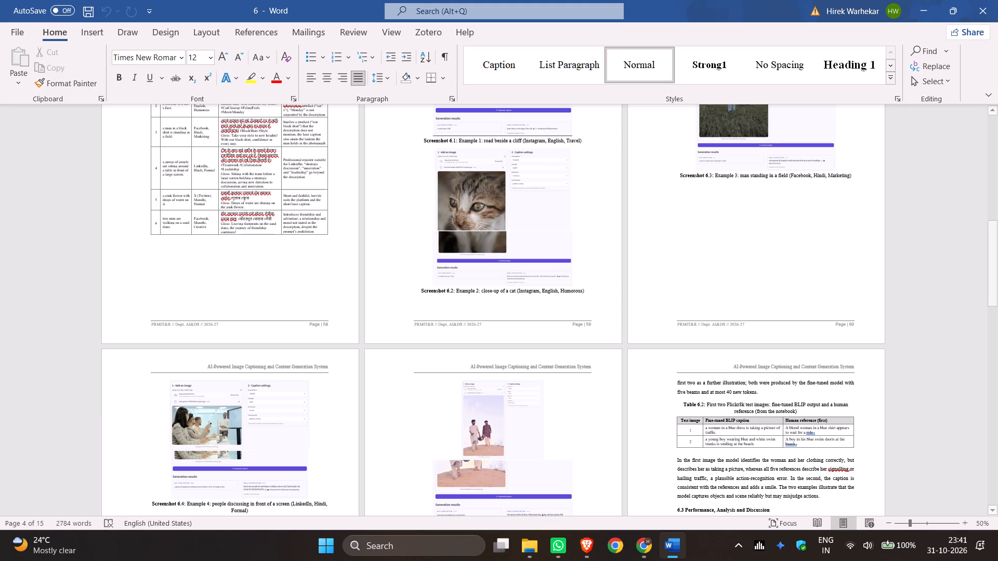
scroll(853, 306, "down", 4)
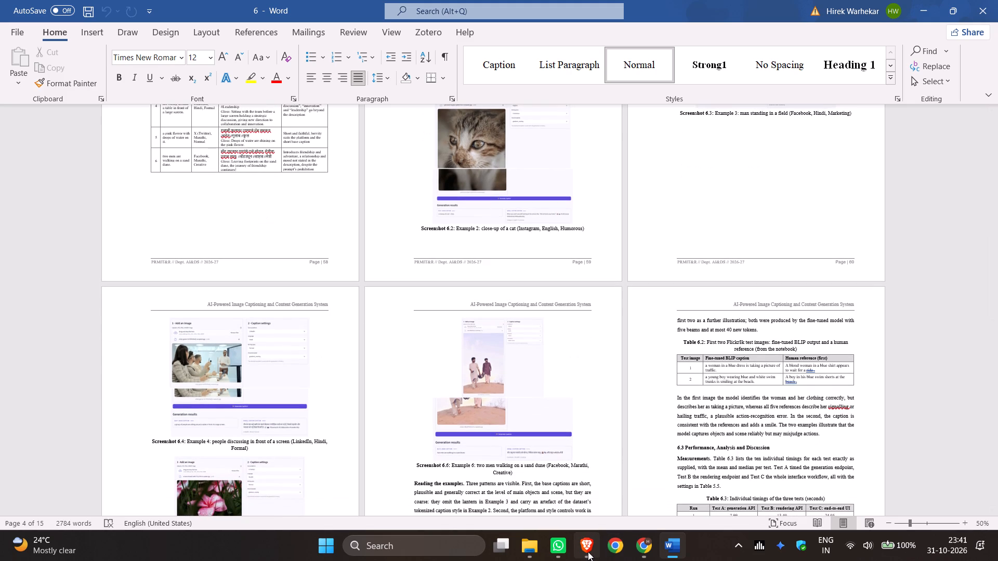
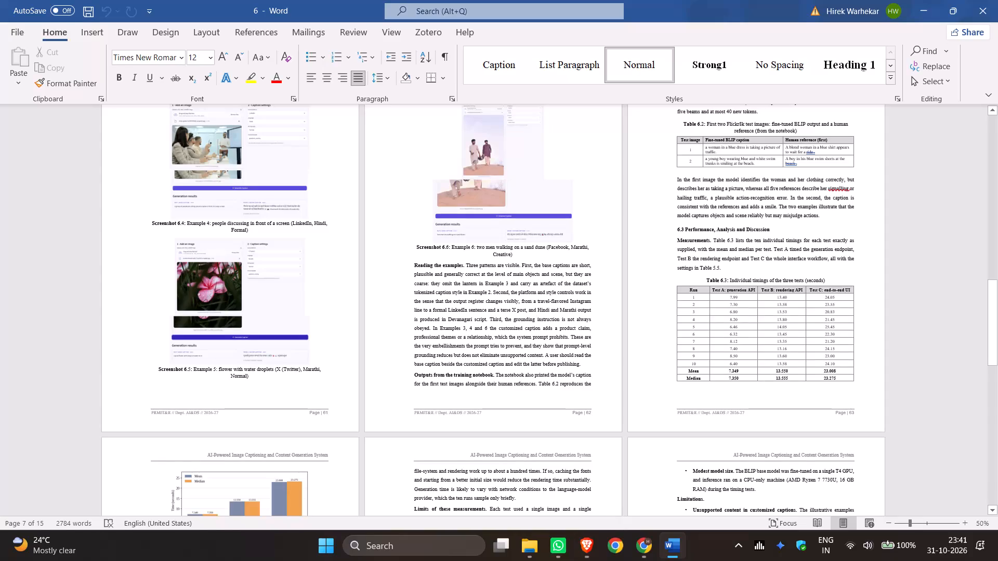
Examine the remaining Chapter 6 pages through to the last page, checking layout and footer page numbers, and return to the title page.
scroll(982, 385, "down", 2)
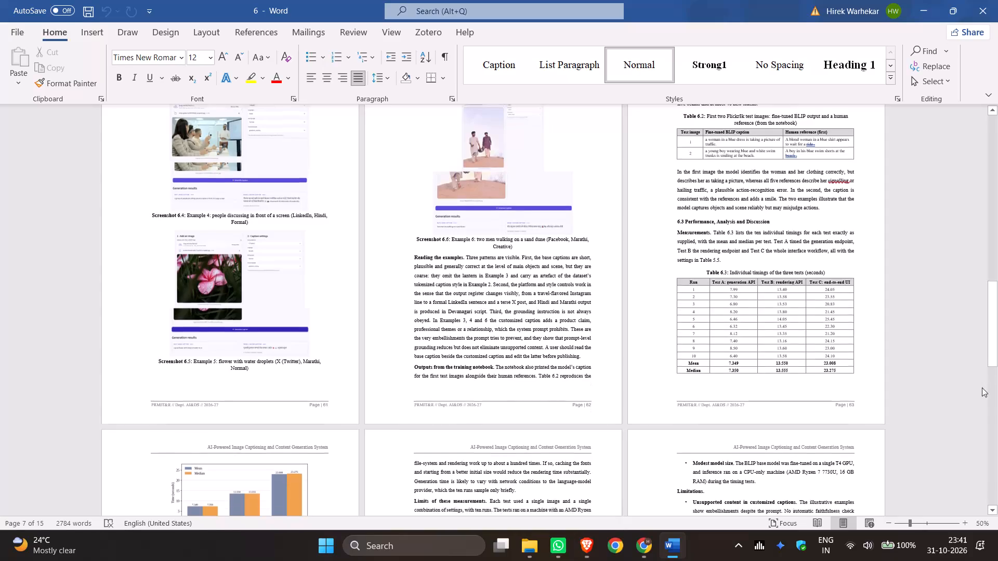
scroll(982, 388, "down", 20)
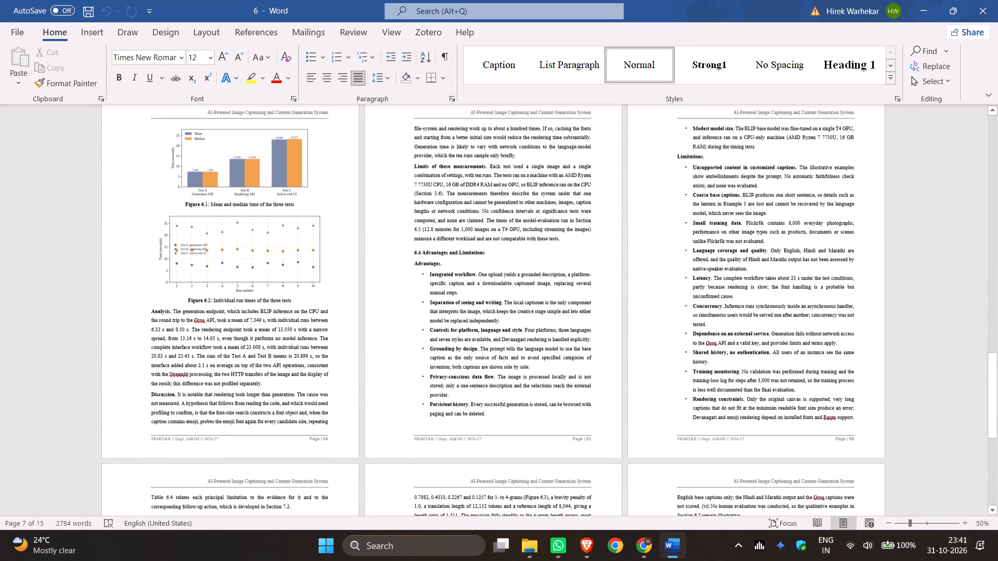
scroll(969, 396, "down", 6)
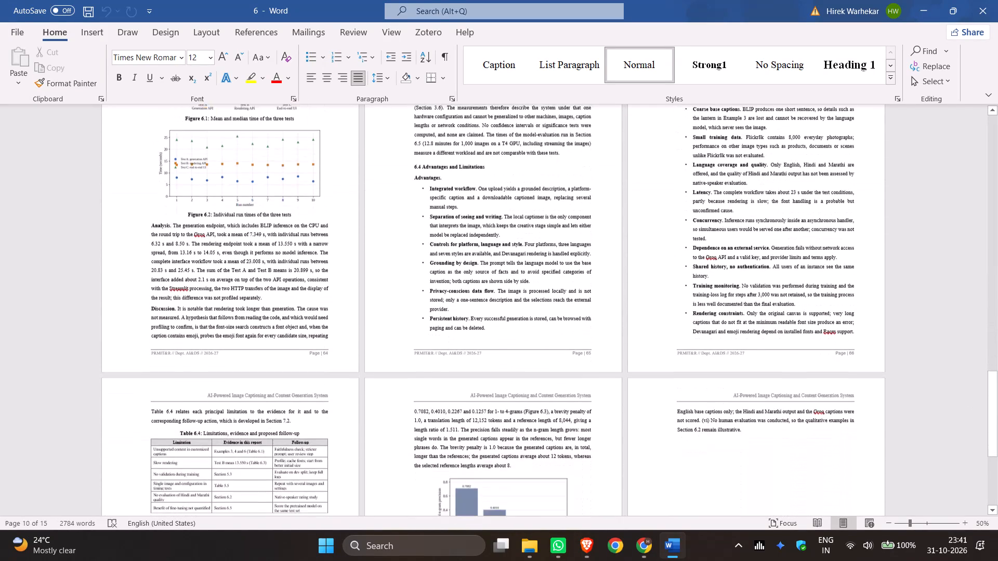
scroll(966, 400, "down", 15)
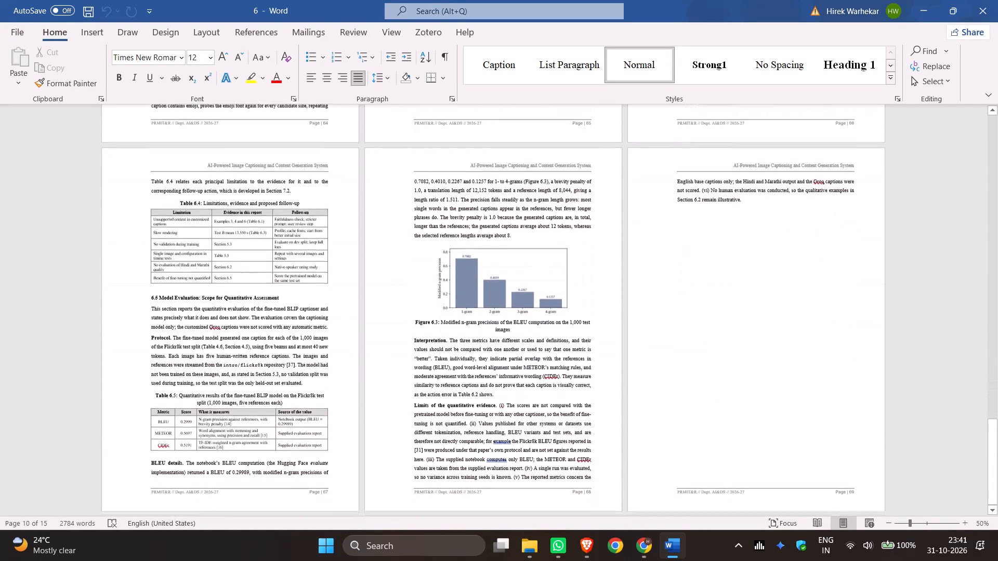
scroll(964, 403, "down", 15)
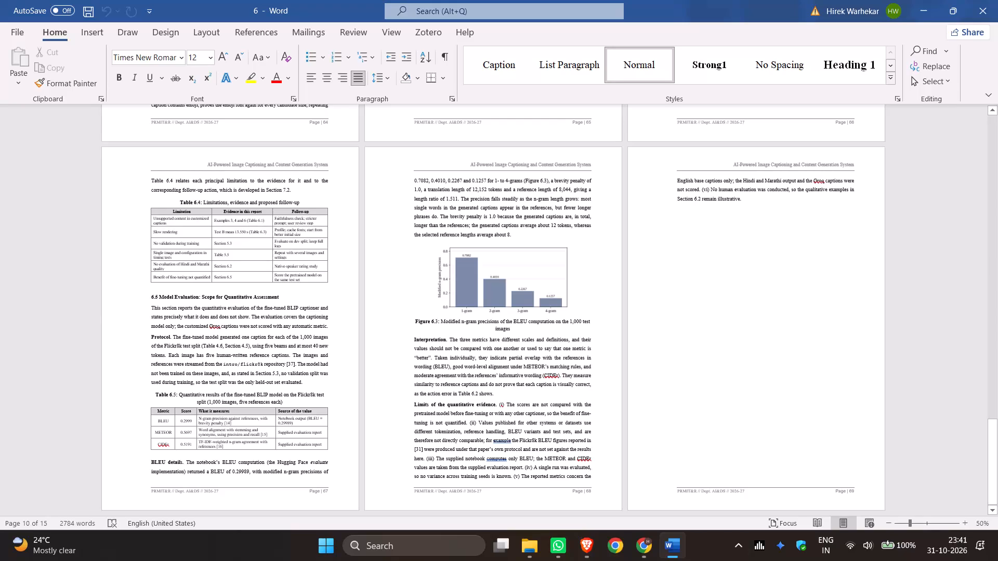
scroll(581, 381, "up", 15)
left_click_drag(997, 386, 997, 372)
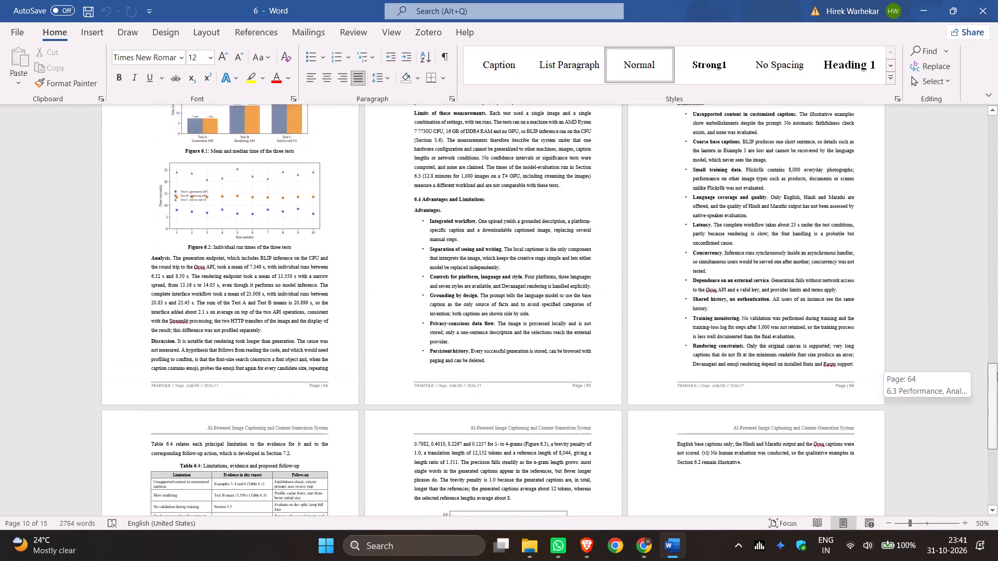
left_click_drag(997, 372, 997, 103)
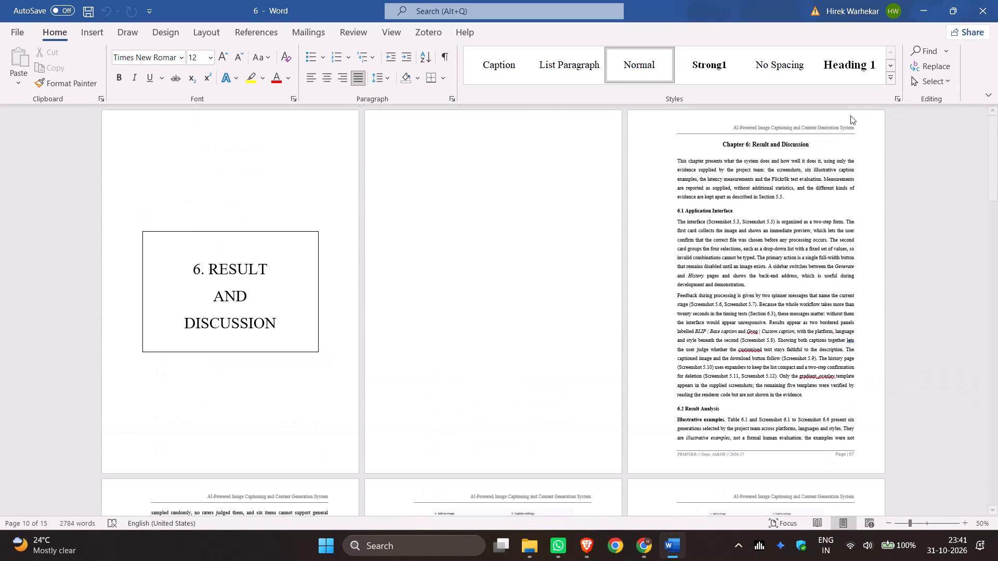
Close the Chapter 6 document.
left_click(997, 0)
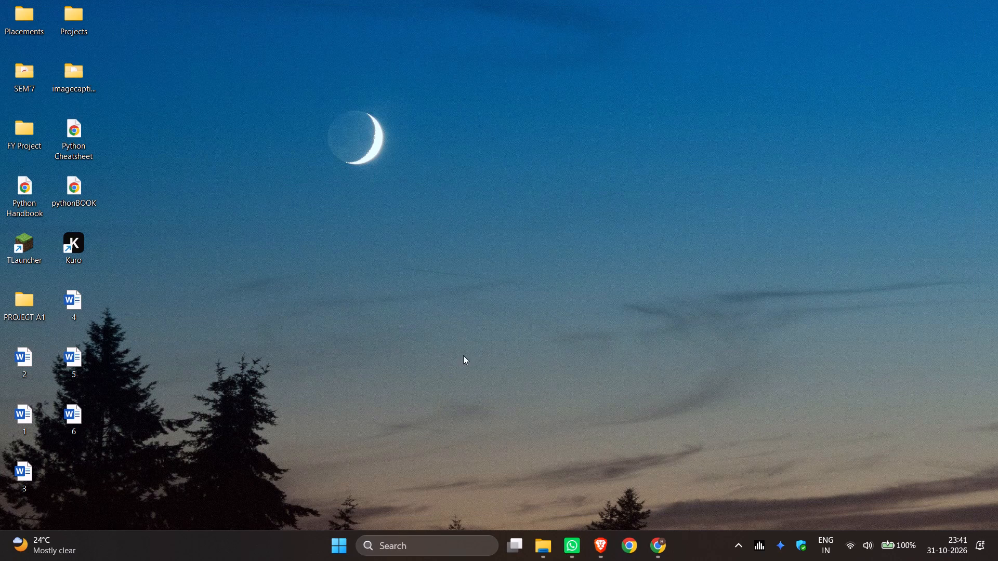
Copy the Final PJ Word document from the Project Report folder in Downloads to the desktop.
left_click(393, 343)
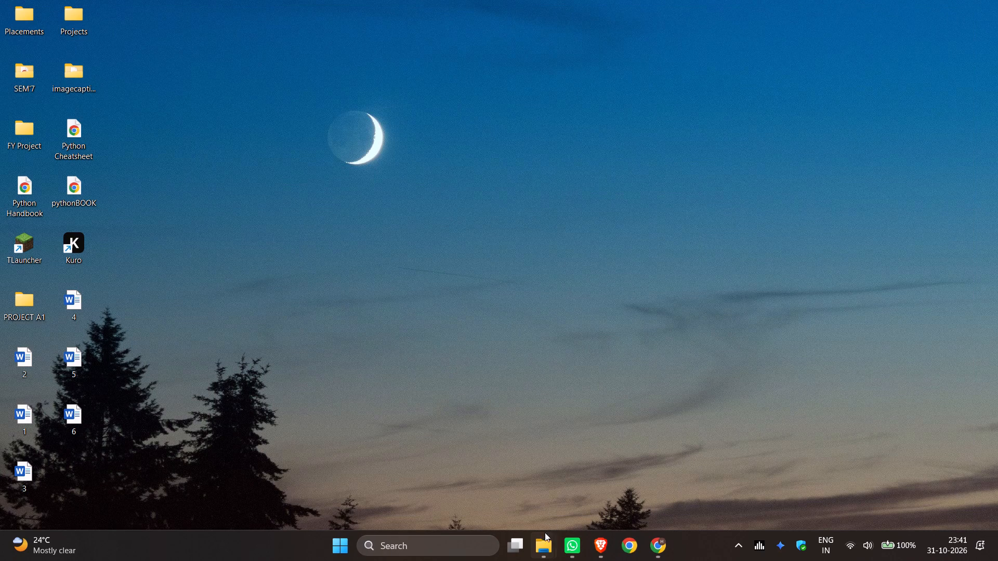
left_click(544, 538)
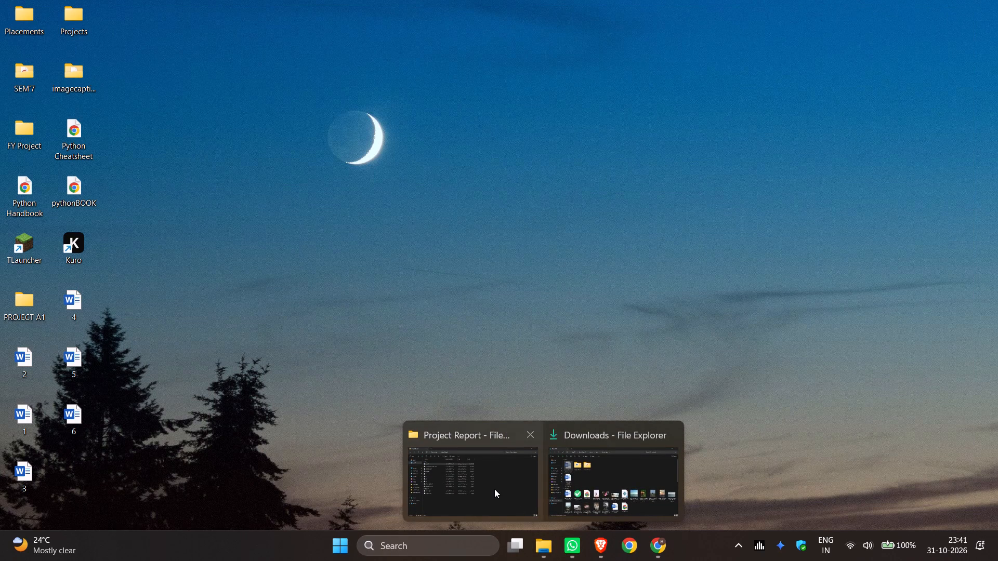
left_click(494, 489)
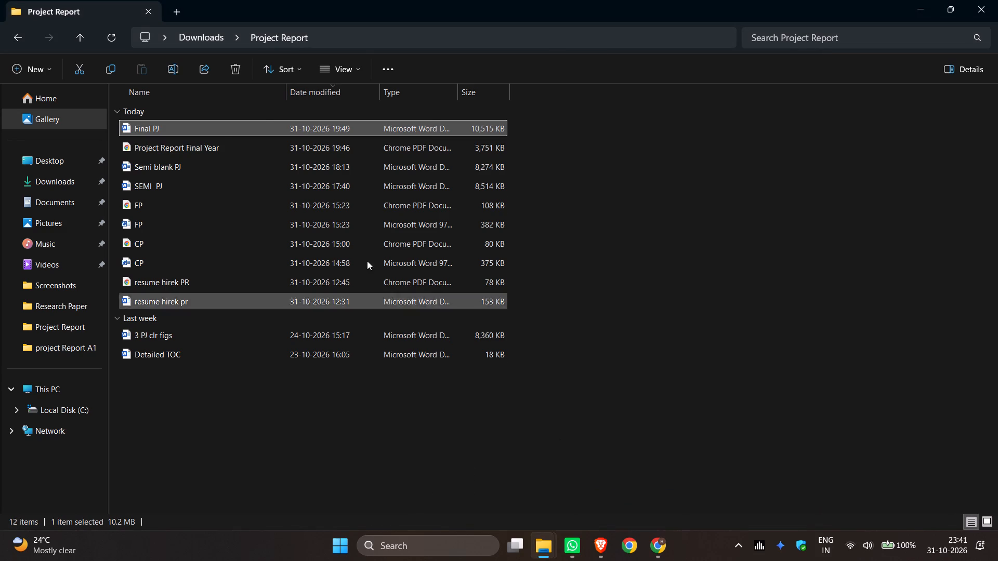
key("ctrl+c")
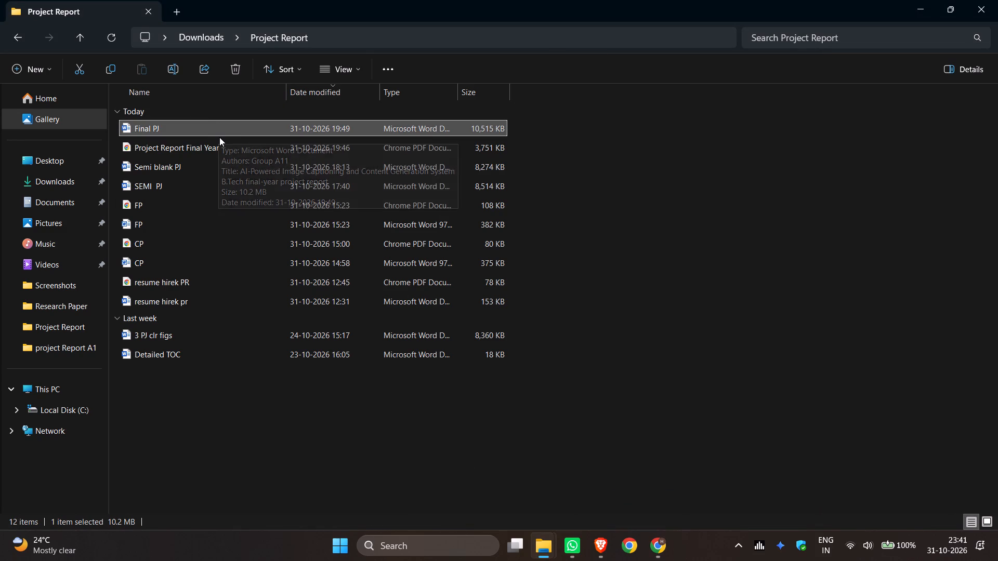
left_click(997, 543)
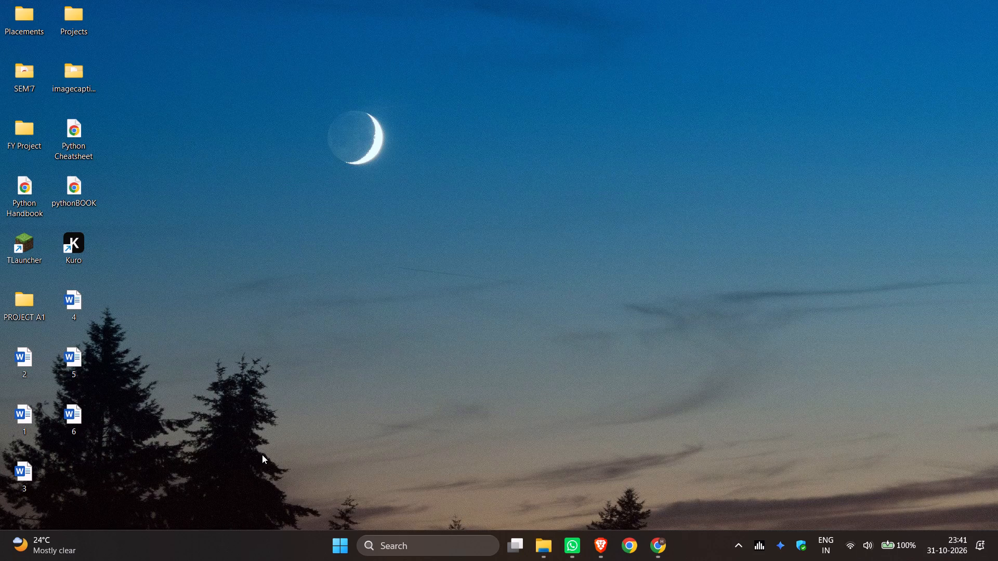
left_click(256, 419)
key("ctrl+v")
left_click(311, 430)
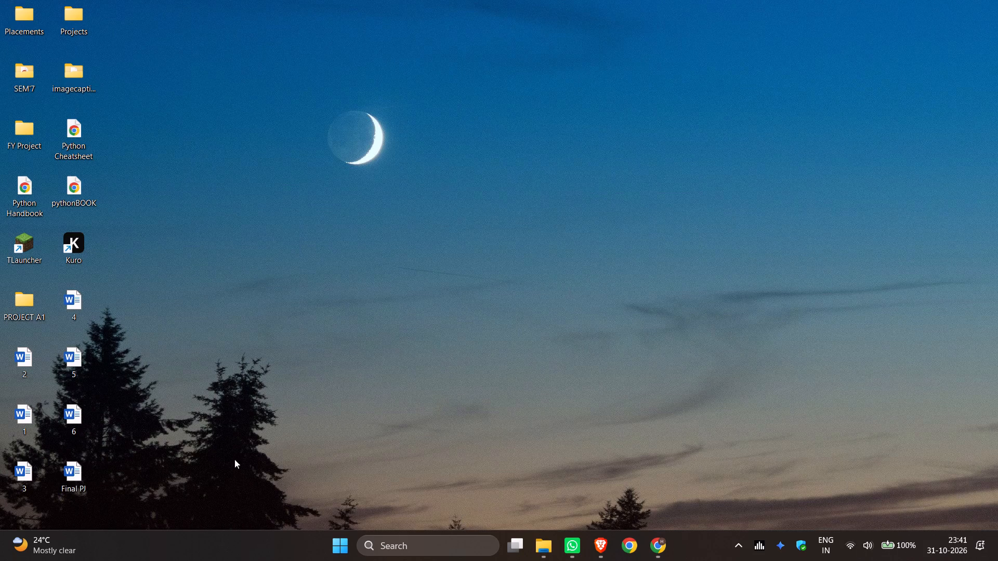
Open the desktop copy of Final PJ in Word and enable editing.
double_click(83, 471)
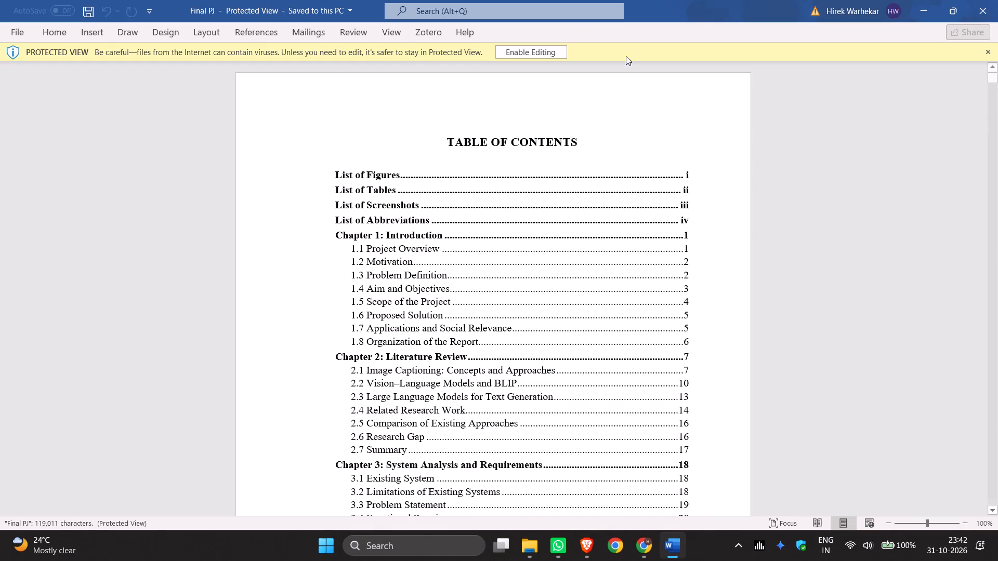
left_click(519, 43)
left_click(514, 54)
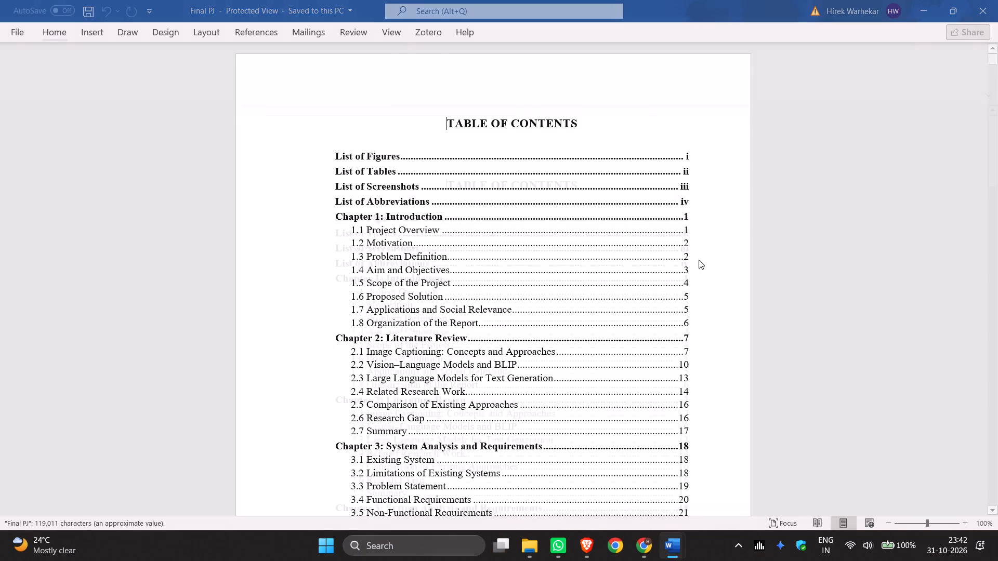
Delete all content from the table of contents through Chapter 6, keeping the document from the "7. Conclusion and Future Scope" title page onward.
scroll(813, 271, "down", 8, "ctrl")
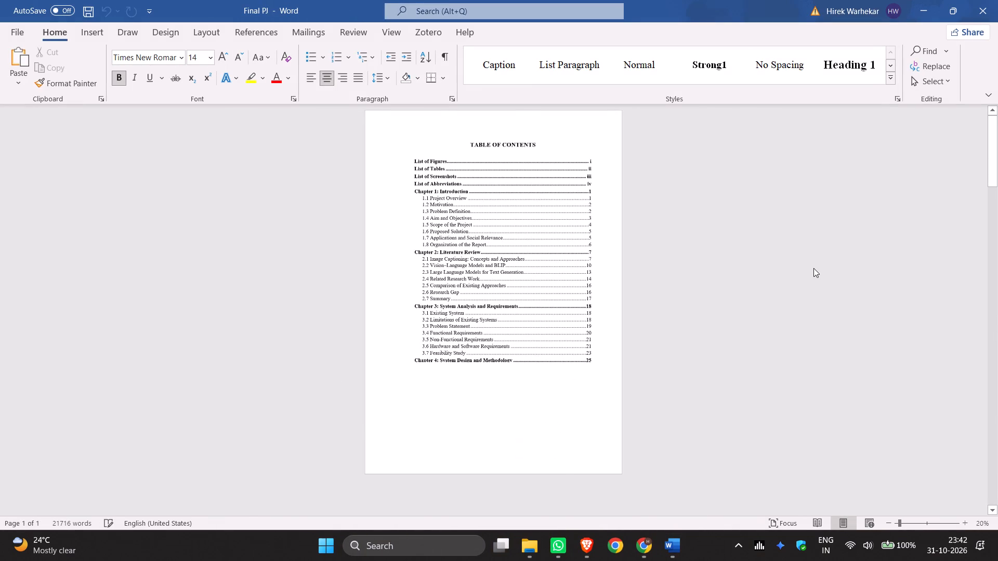
scroll(950, 261, "down", 3, "ctrl")
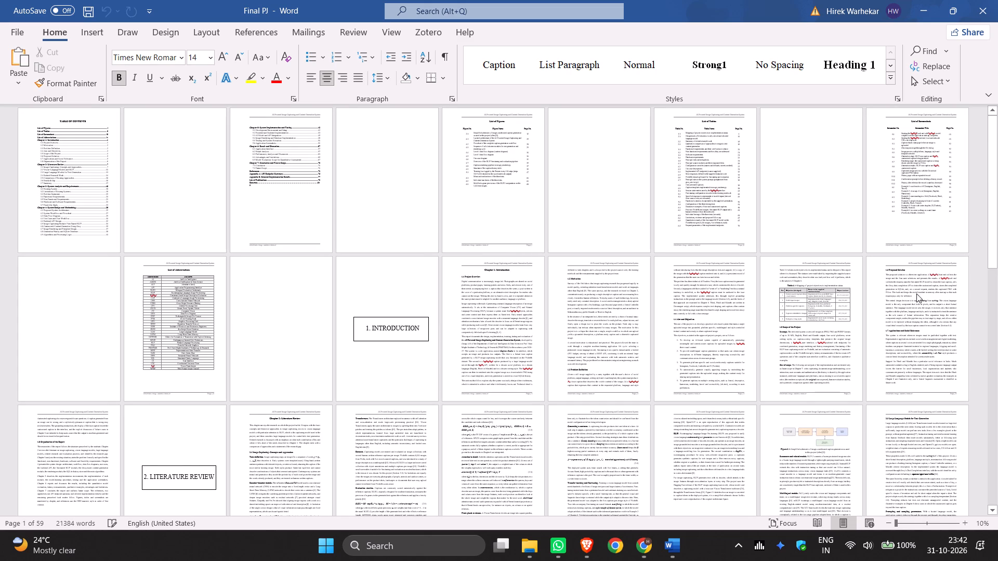
scroll(940, 404, "down", 3, "ctrl")
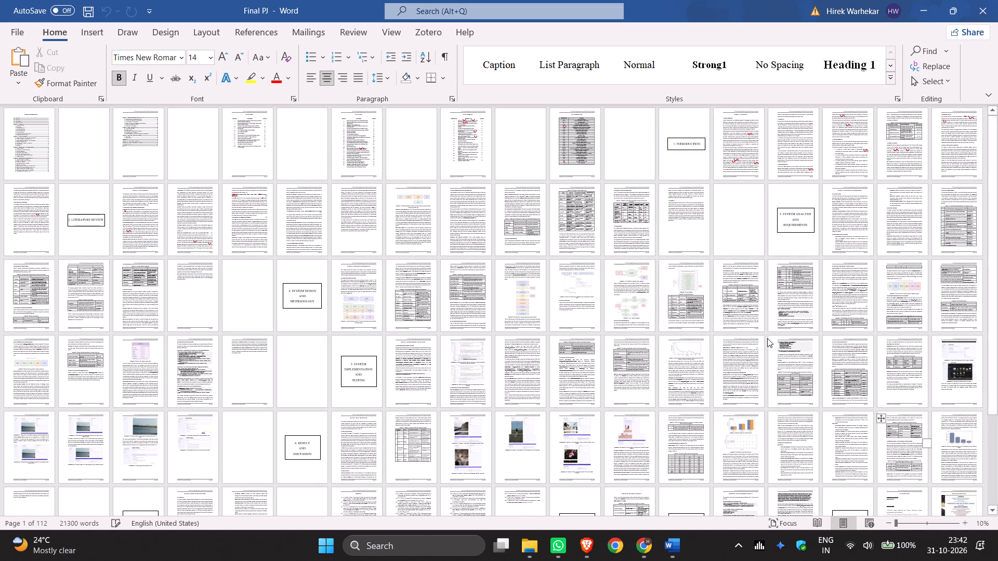
scroll(767, 341, "down", 4)
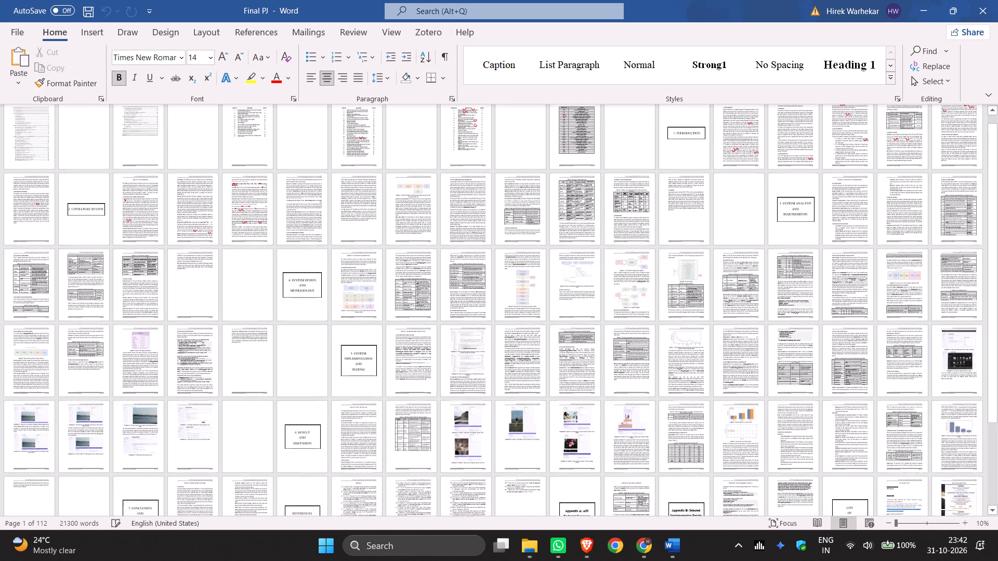
scroll(767, 343, "down", 5)
scroll(809, 357, "down", 5)
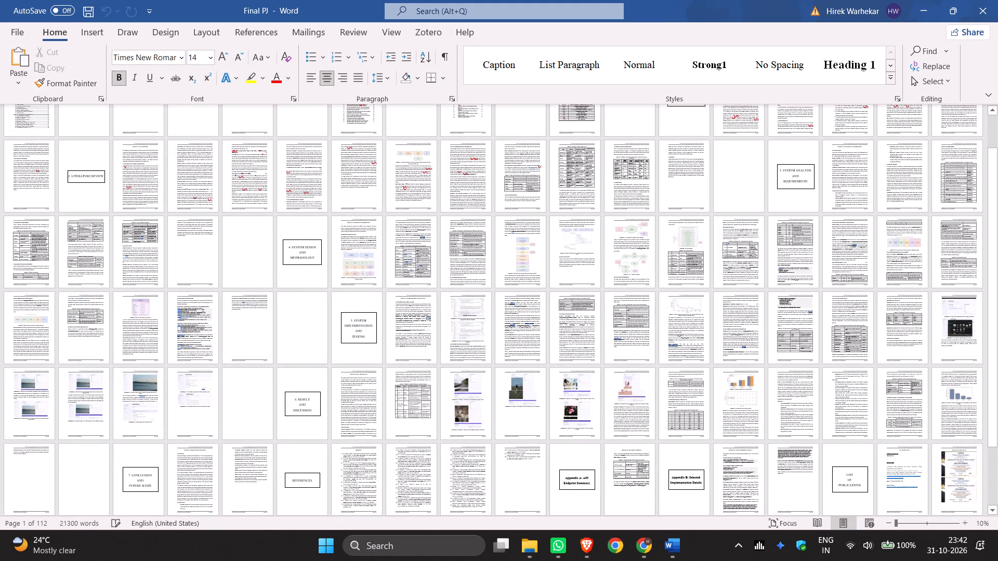
scroll(134, 387, "up", 8)
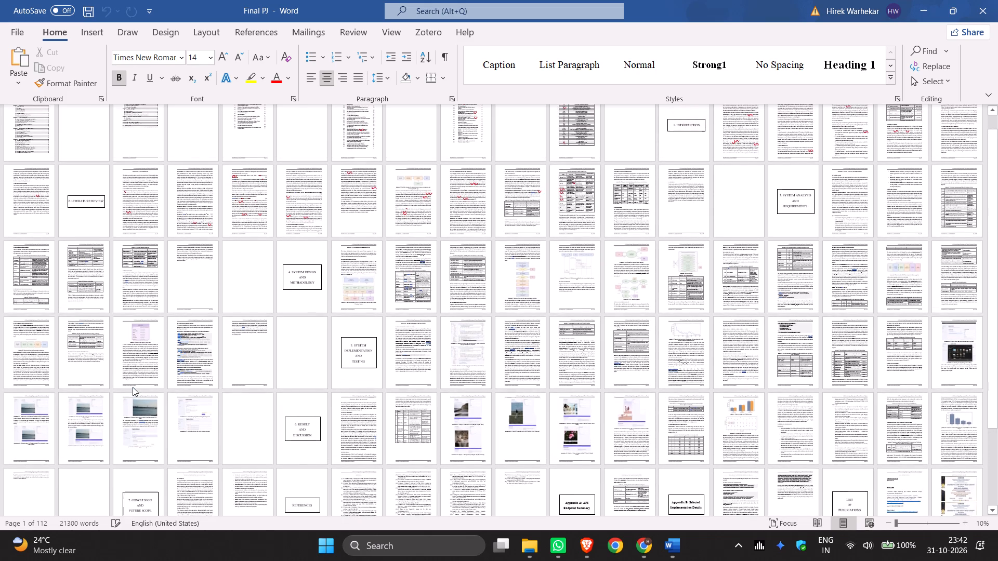
scroll(131, 386, "up", 2)
scroll(100, 313, "up", 12)
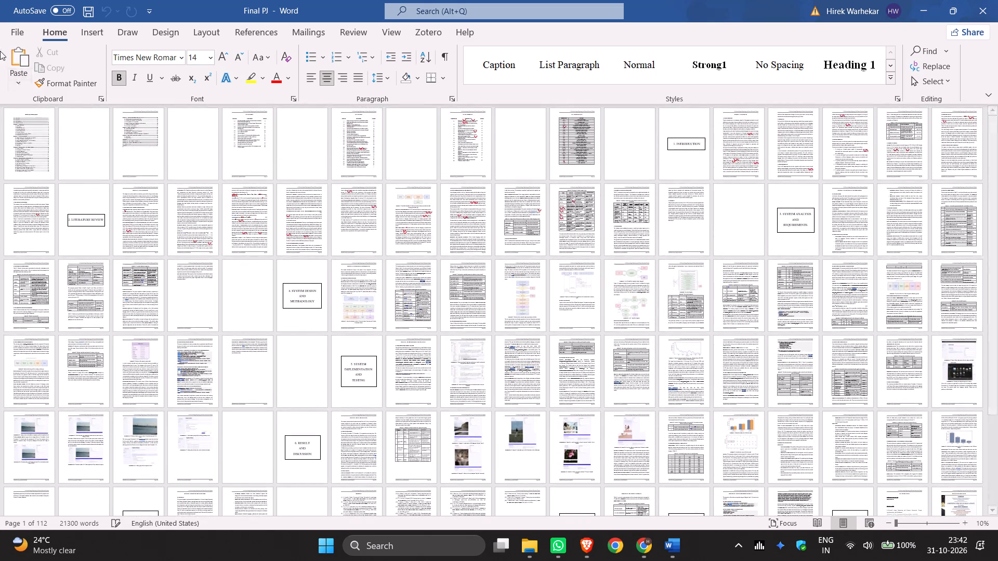
left_click_drag(23, 114, 45, 170)
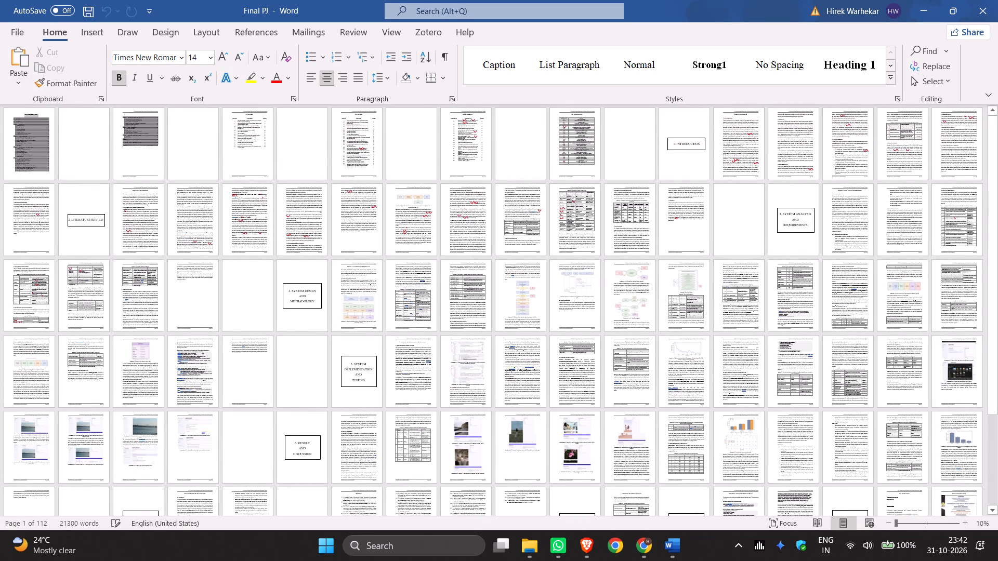
left_click_drag(45, 170, 107, 386)
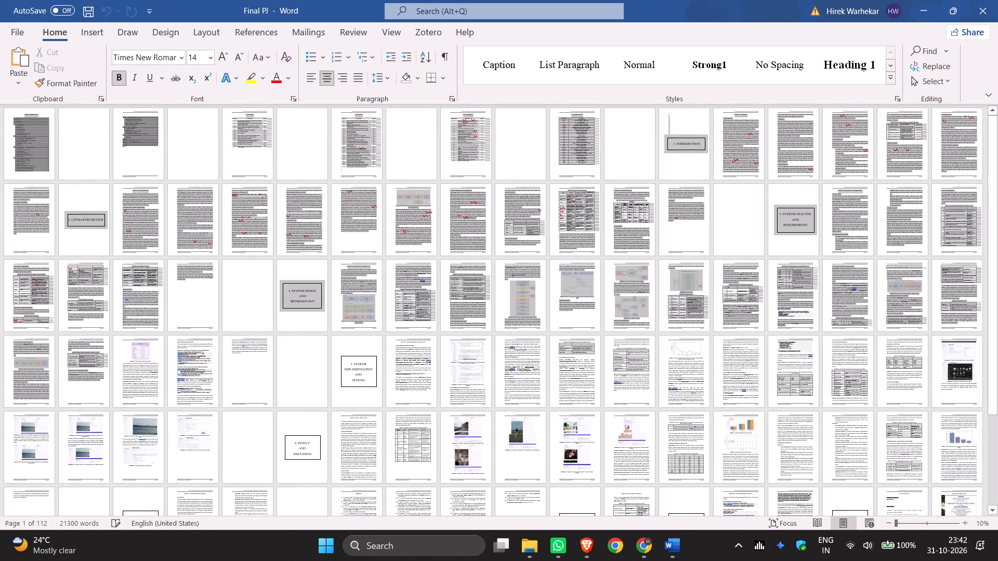
left_click_drag(107, 386, 102, 502)
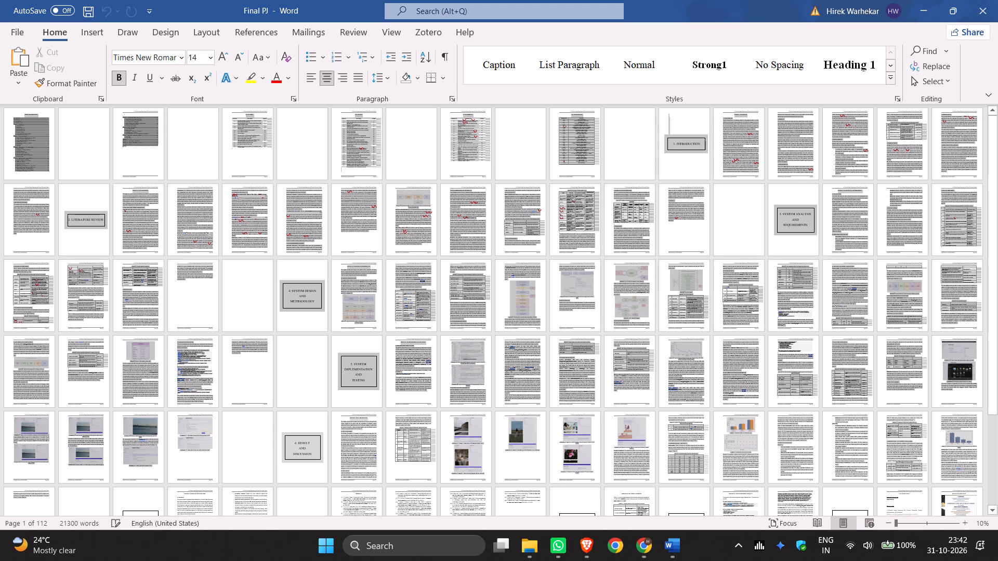
left_click_drag(102, 502, 105, 511)
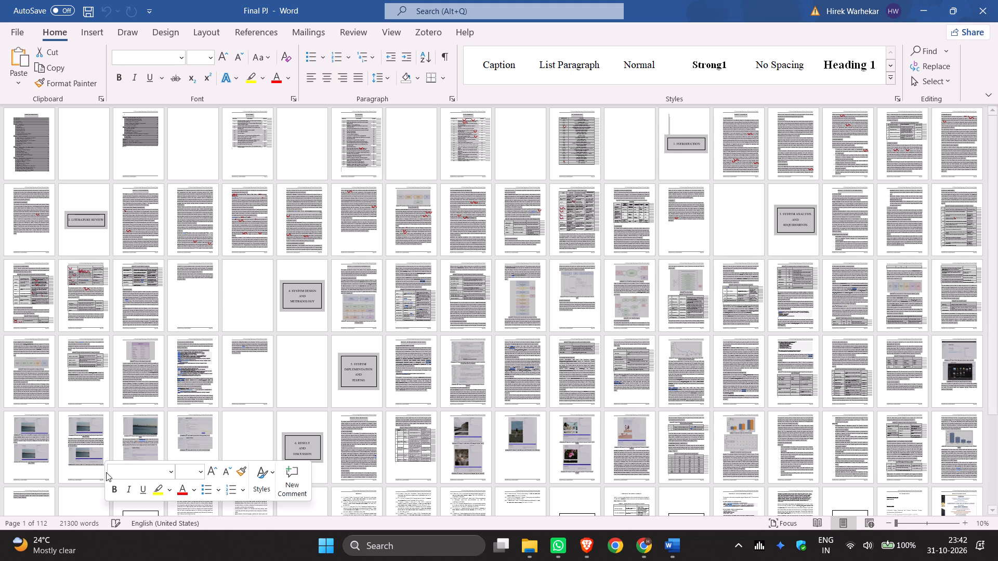
scroll(412, 283, "up", 3)
scroll(412, 283, "down", 11)
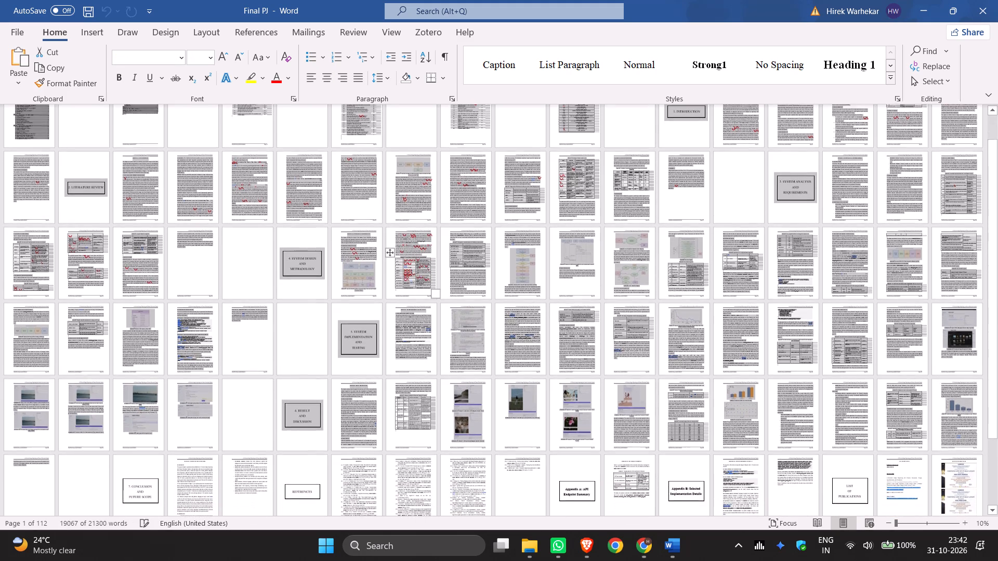
key("BackSpace")
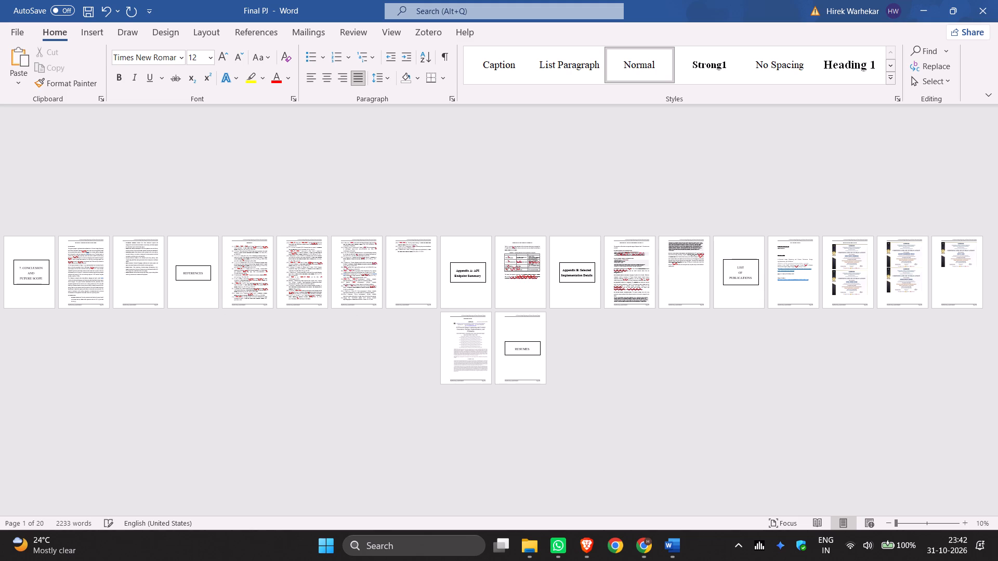
Delete everything after the References title page, from the reference list through the appendices, publications and resumes.
left_click_drag(181, 273, 387, 307)
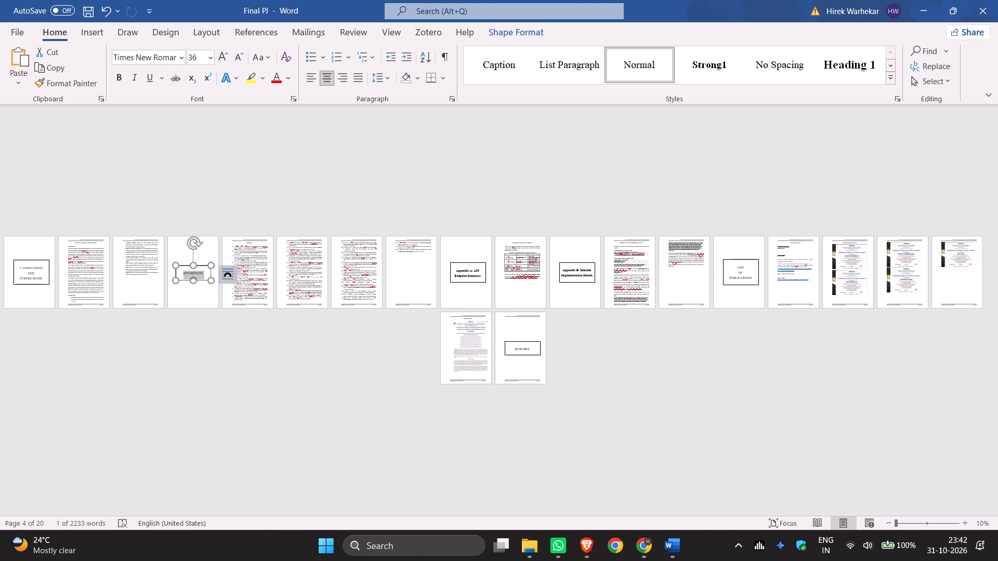
left_click(260, 263)
left_click_drag(231, 244, 523, 312)
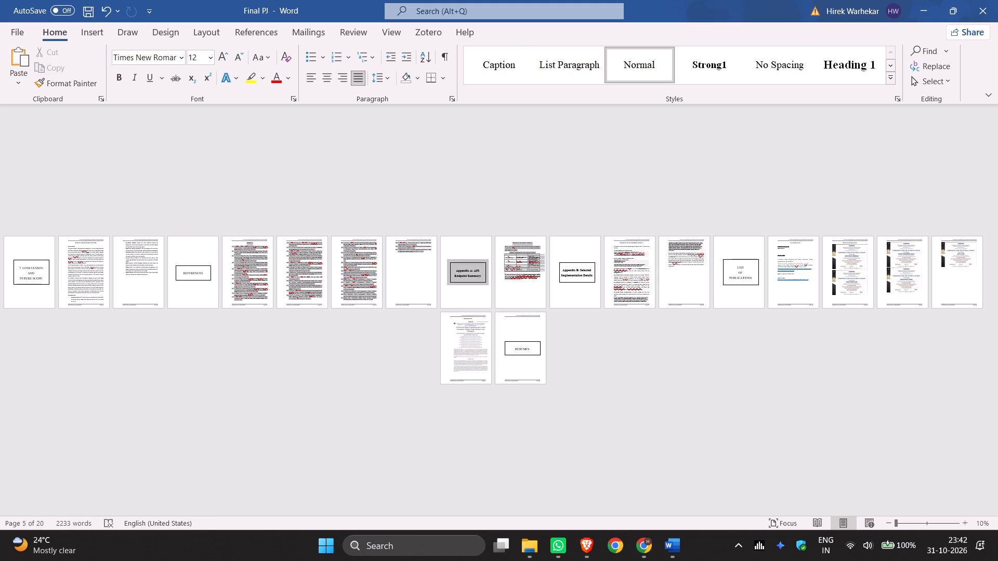
left_click_drag(523, 312, 613, 385)
key("BackSpace")
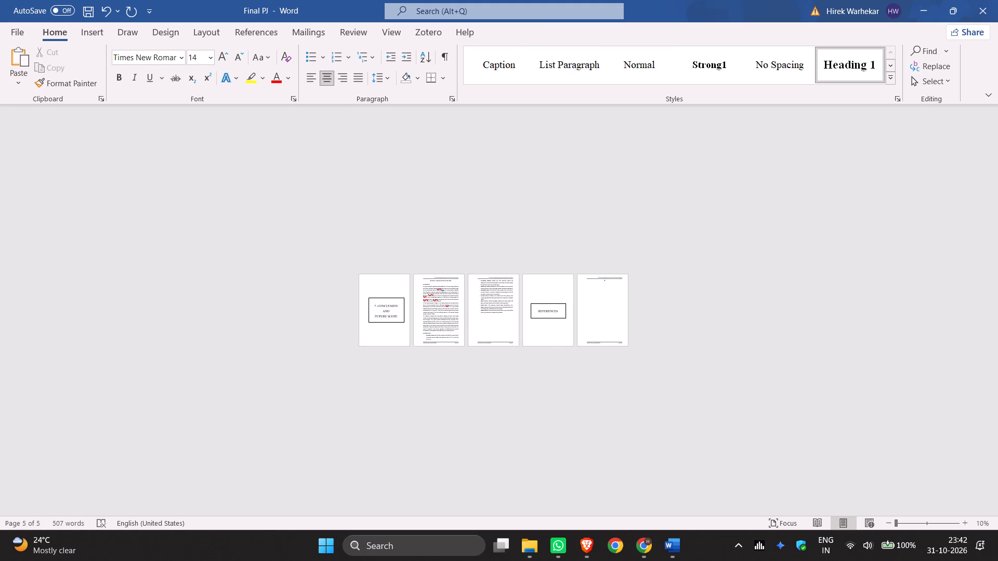
Remove the References title text and its box from the page following the Chapter 7 content.
left_click_drag(535, 309, 587, 313)
key("BackSpace")
right_click(548, 306)
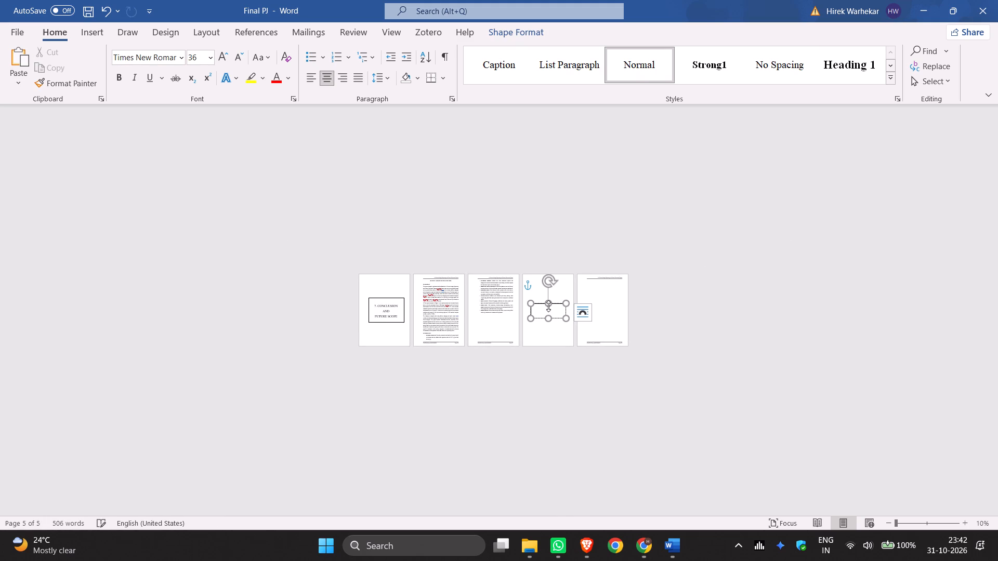
left_click(586, 193)
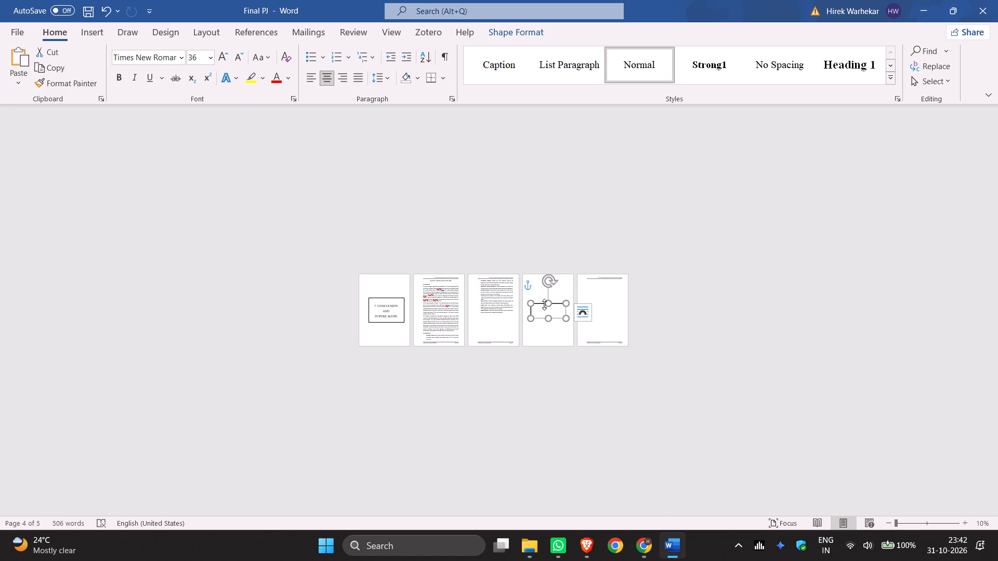
right_click(551, 301)
left_click(568, 204)
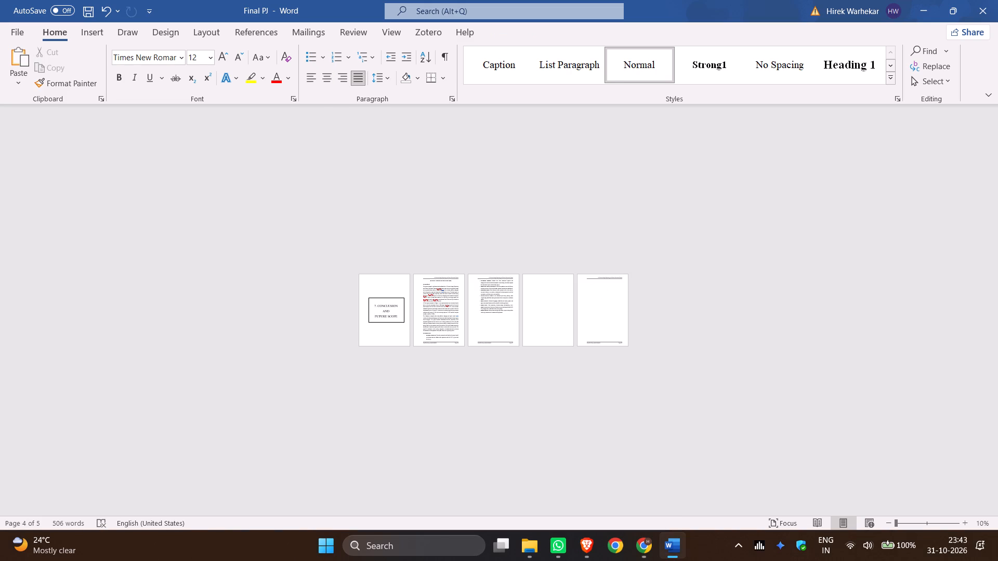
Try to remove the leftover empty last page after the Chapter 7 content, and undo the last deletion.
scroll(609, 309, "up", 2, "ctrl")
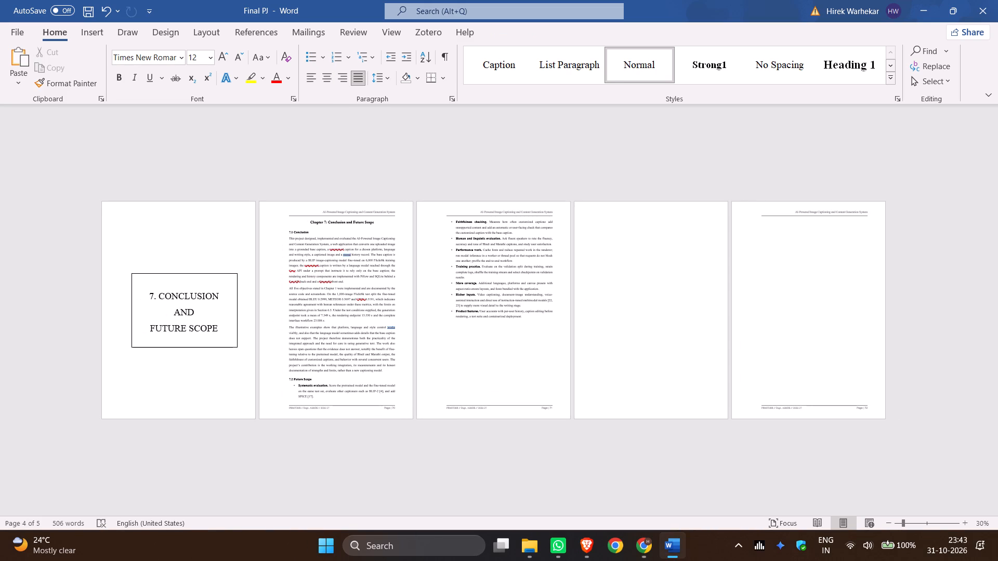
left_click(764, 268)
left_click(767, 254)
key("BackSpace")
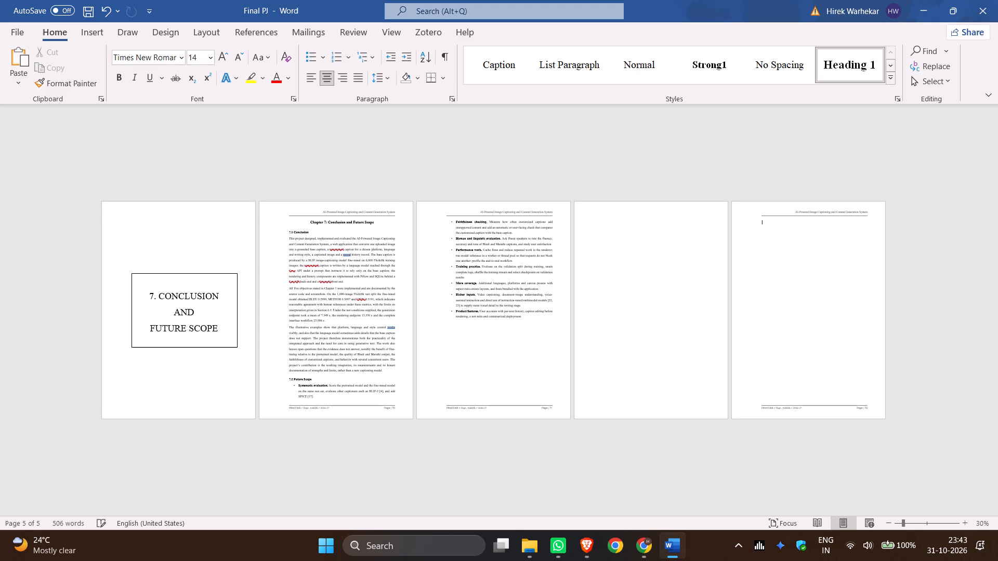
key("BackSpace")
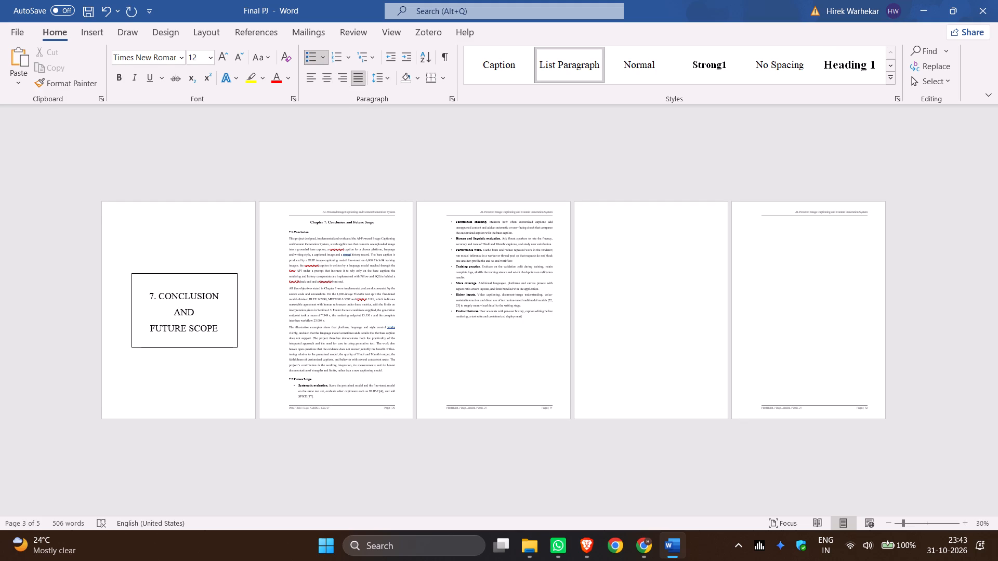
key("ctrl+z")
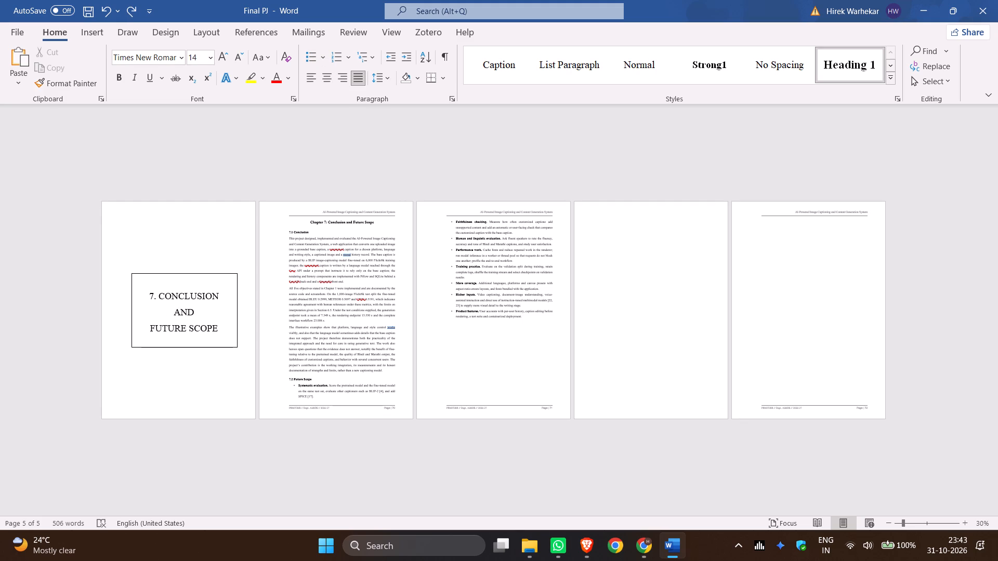
Add an empty non-bulleted line below the final "Product features" bullet at the end of Chapter 7.
left_click(533, 322)
key("Down")
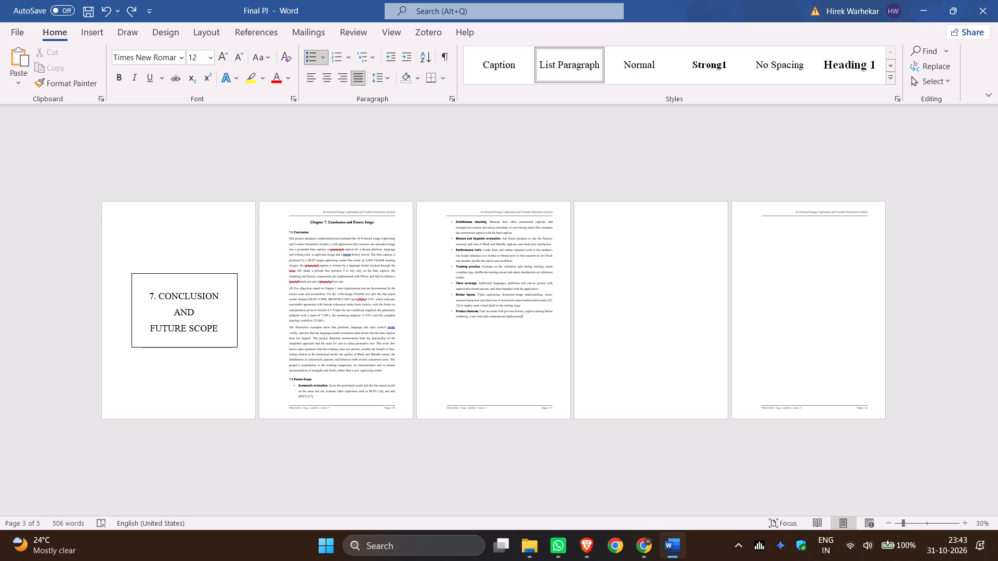
key("Return")
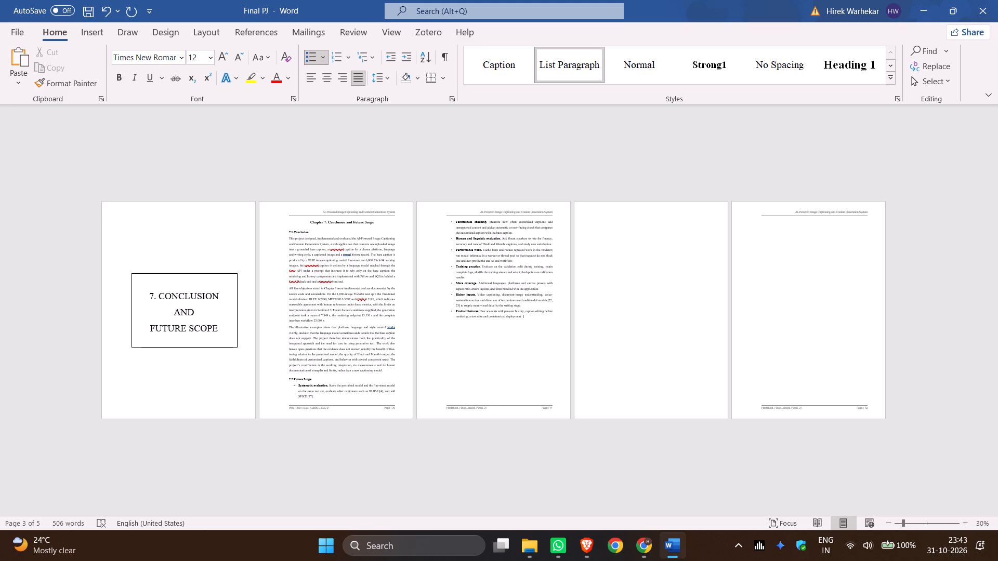
key("Return")
left_click(539, 322)
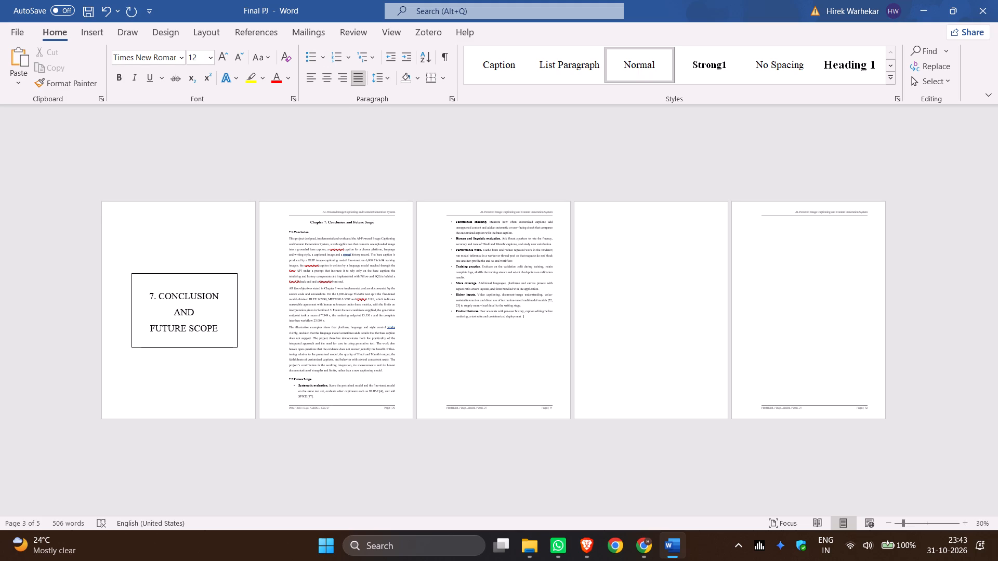
key("Return")
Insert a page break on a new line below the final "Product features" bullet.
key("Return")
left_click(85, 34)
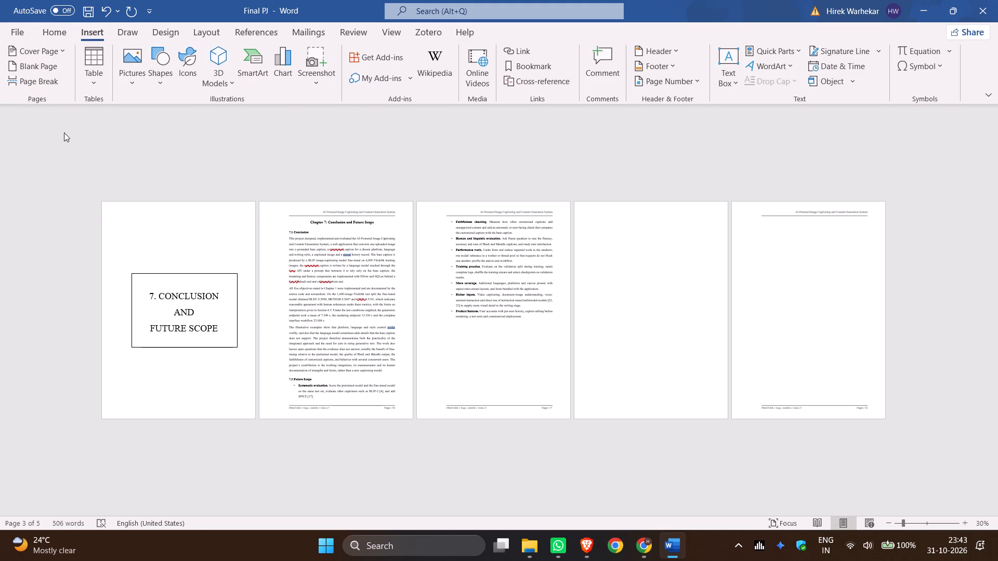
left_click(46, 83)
Delete the extra blank page without a header between the end of the Chapter 7 content and the final page.
left_click(660, 244)
left_click(760, 248)
key("BackSpace")
key("BackSpace")
left_click(772, 239)
key("Delete")
left_click(642, 241)
key("Delete")
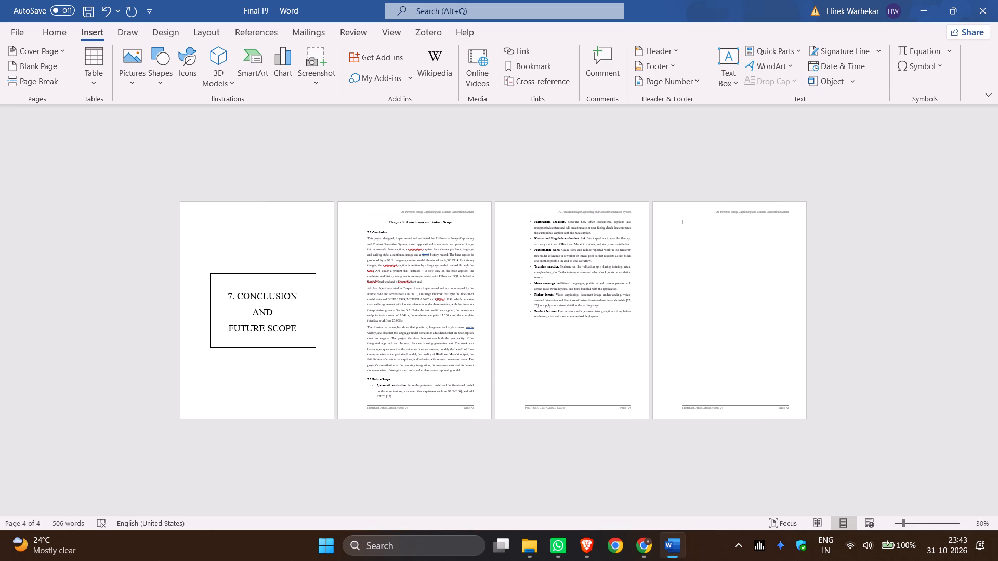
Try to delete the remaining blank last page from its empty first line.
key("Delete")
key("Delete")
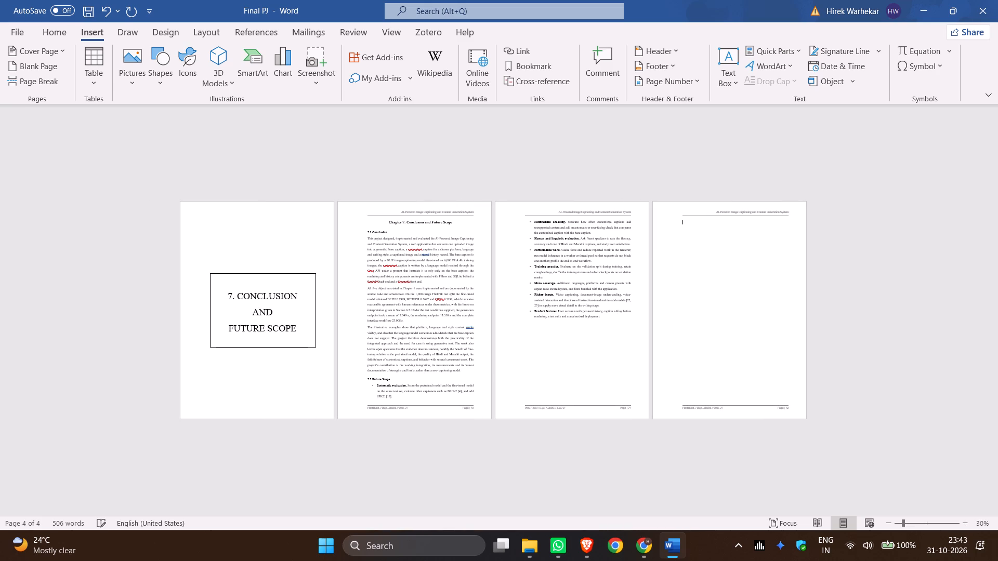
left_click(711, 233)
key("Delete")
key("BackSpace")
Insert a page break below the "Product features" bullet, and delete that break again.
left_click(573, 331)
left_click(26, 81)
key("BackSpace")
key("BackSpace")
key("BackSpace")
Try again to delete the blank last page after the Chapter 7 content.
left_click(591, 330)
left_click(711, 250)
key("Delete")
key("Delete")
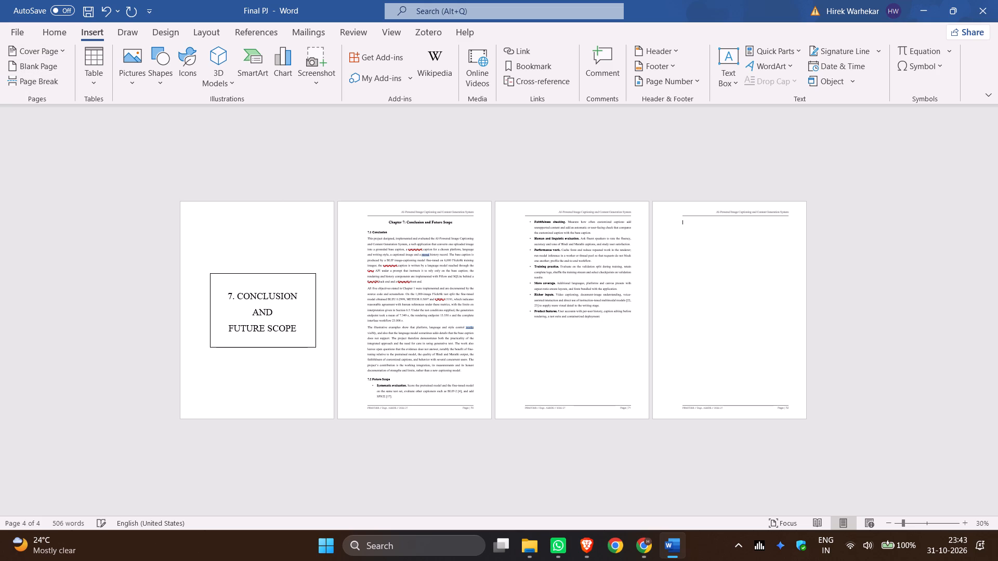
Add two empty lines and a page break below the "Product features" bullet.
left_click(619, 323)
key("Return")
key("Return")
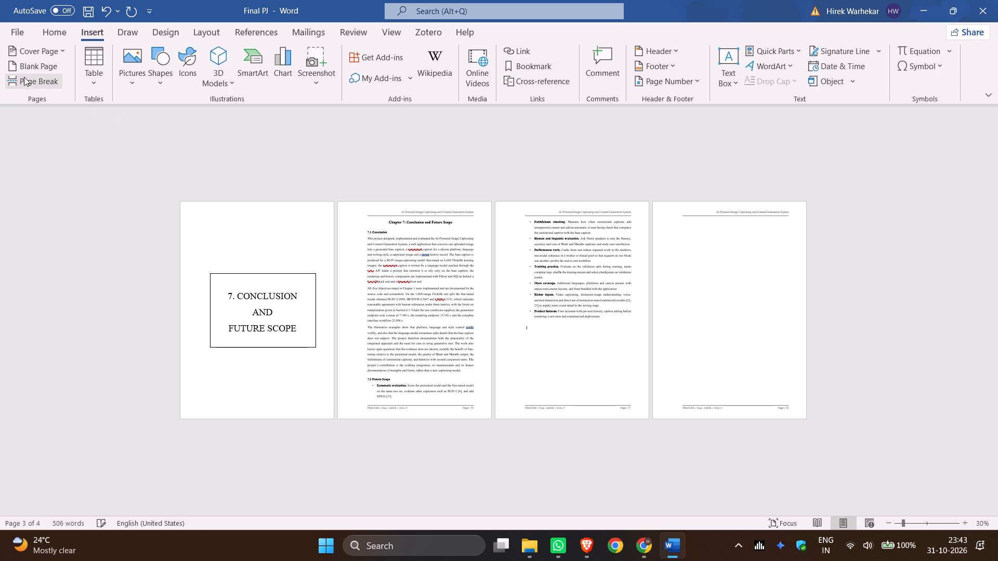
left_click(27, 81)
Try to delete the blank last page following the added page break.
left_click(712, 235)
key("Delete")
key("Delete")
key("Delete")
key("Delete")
Show the formatting marks and delete the page break and empty paragraphs between the final bullet and the section break.
left_click(613, 338)
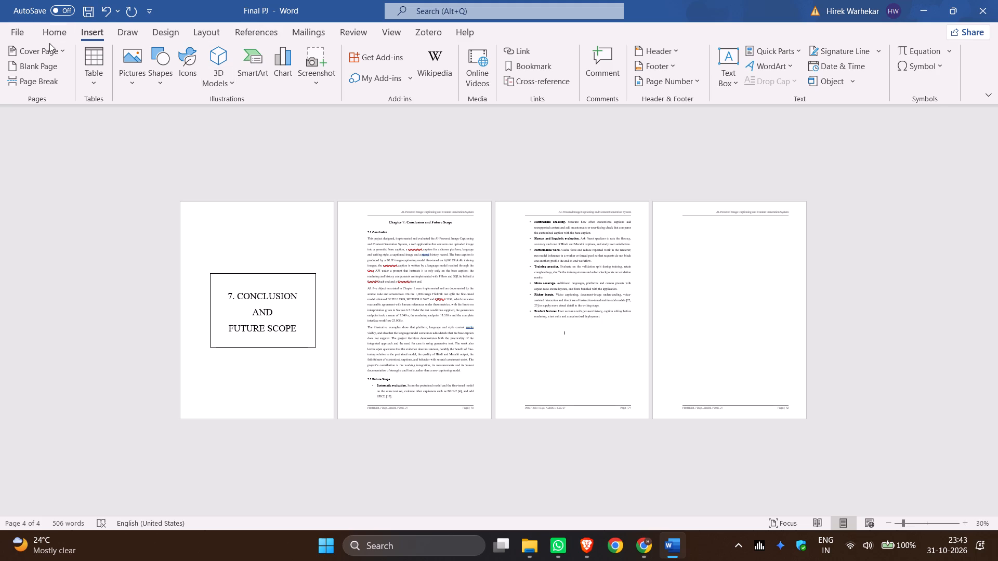
left_click(54, 35)
left_click(448, 59)
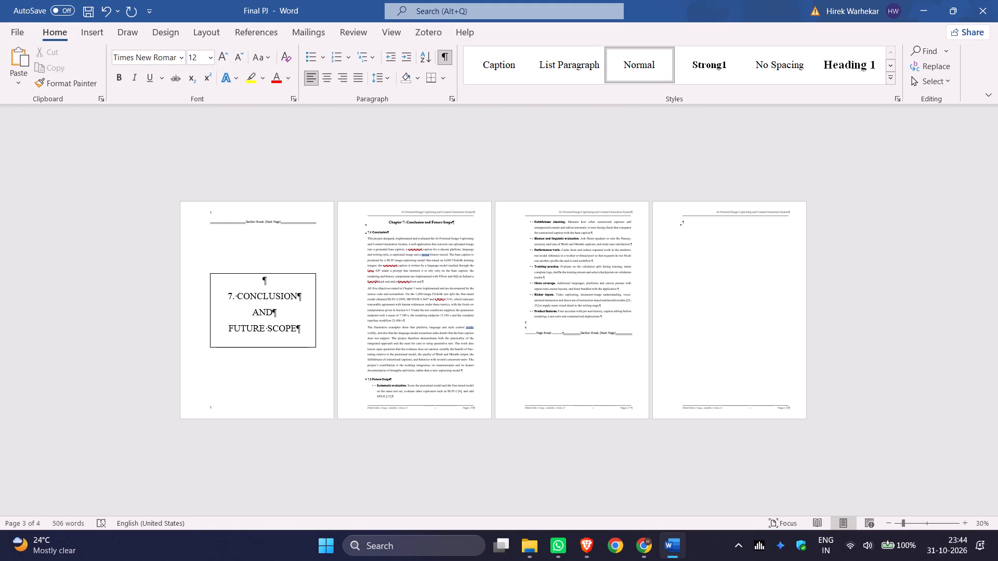
left_click(562, 332)
key("BackSpace")
key("BackSpace")
key("BackSpace")
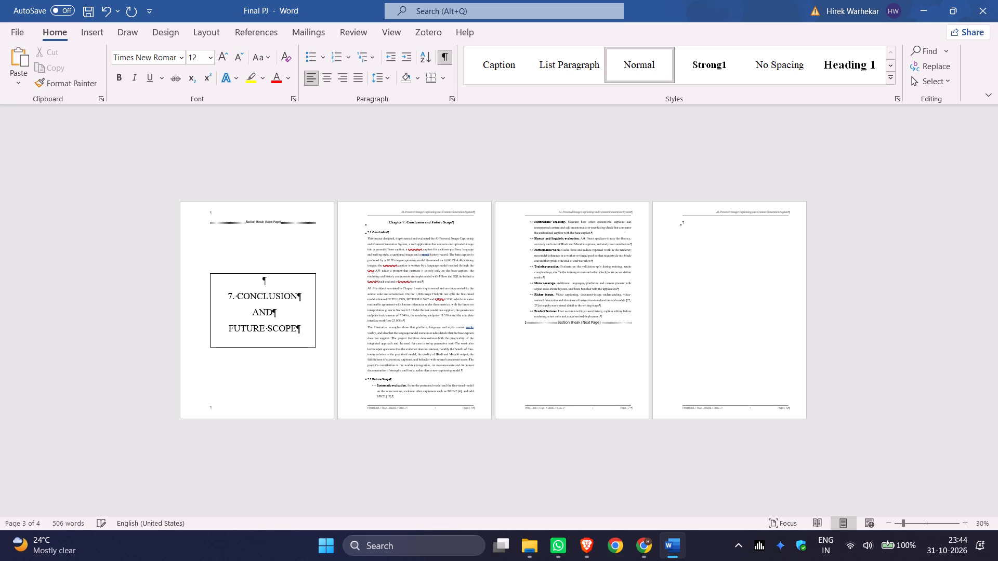
key("BackSpace")
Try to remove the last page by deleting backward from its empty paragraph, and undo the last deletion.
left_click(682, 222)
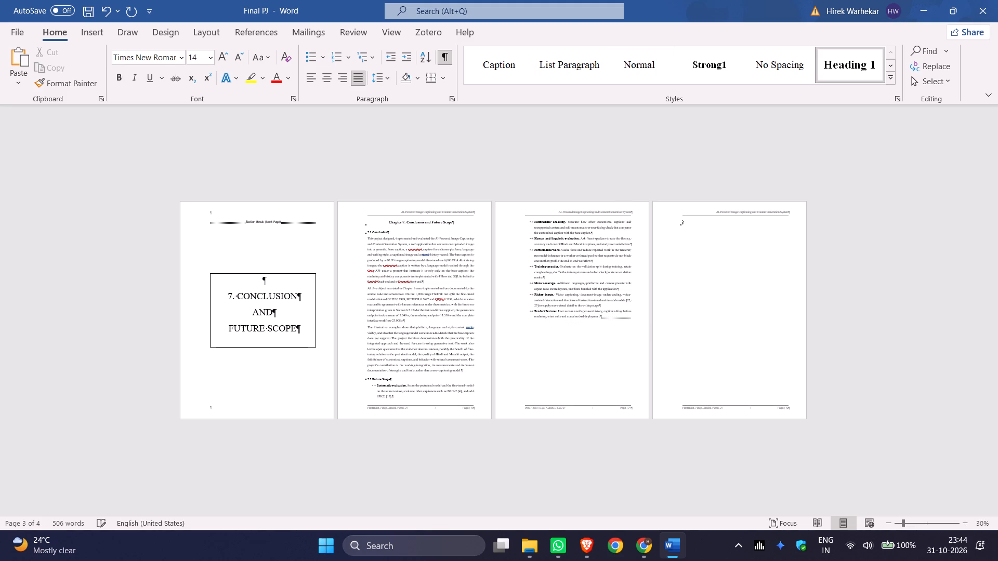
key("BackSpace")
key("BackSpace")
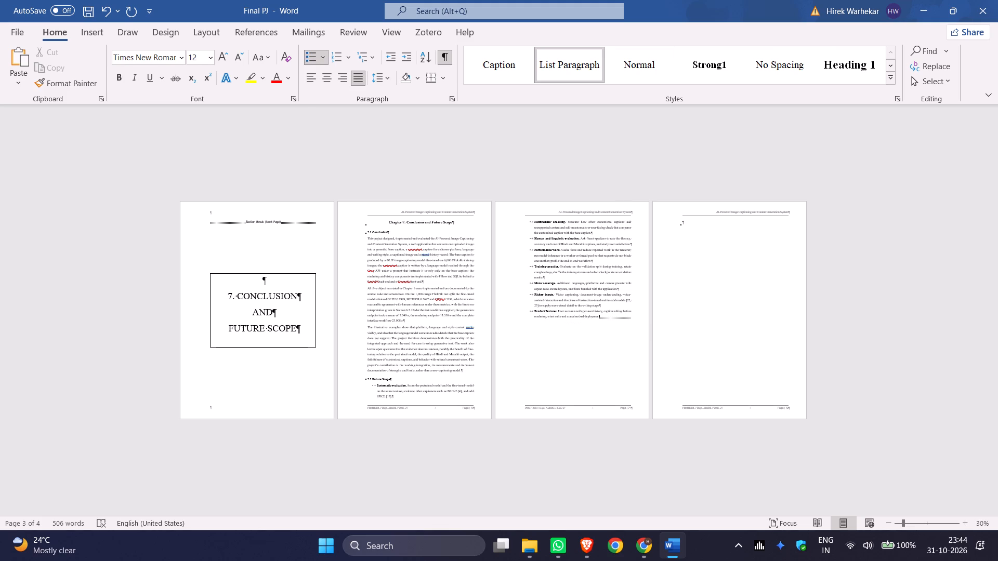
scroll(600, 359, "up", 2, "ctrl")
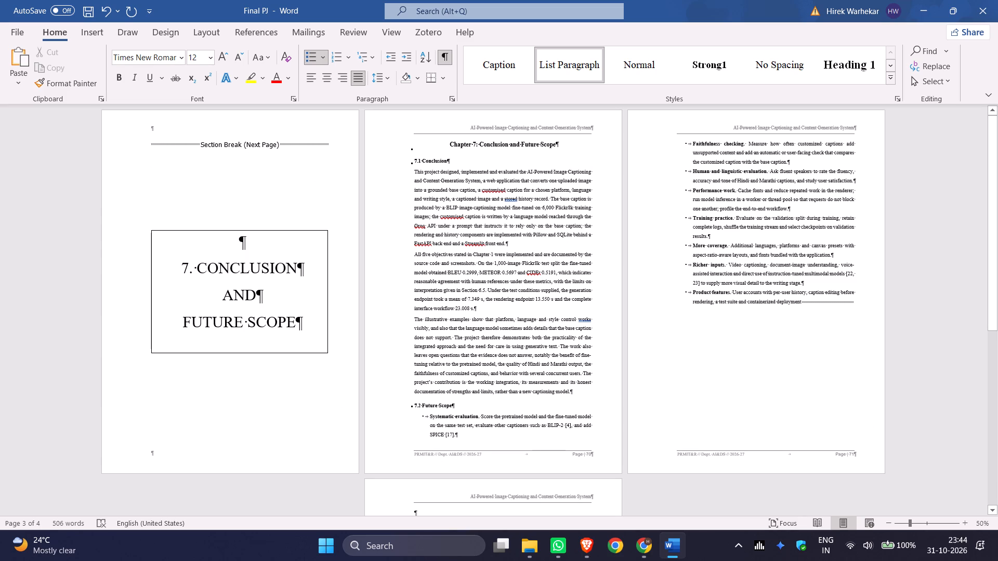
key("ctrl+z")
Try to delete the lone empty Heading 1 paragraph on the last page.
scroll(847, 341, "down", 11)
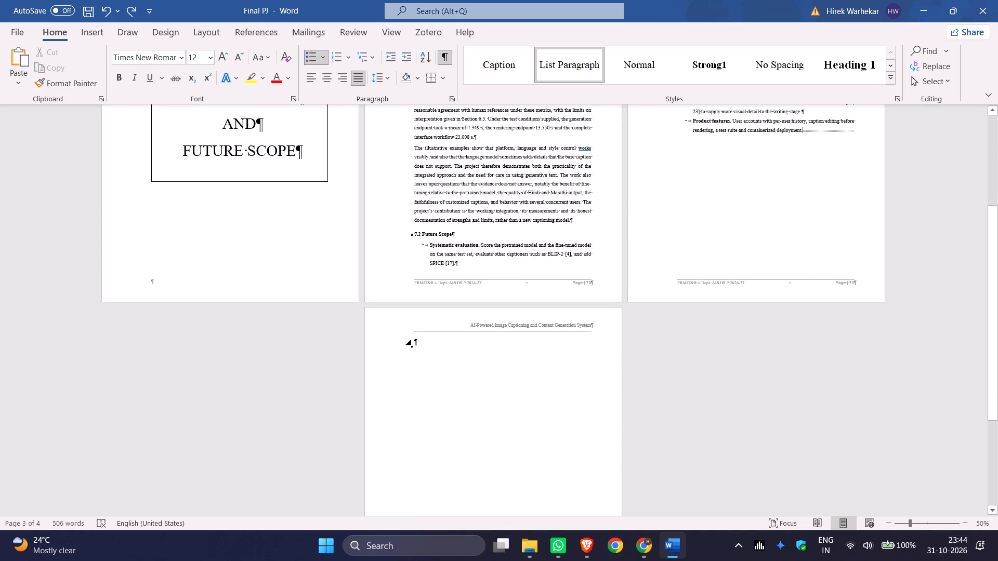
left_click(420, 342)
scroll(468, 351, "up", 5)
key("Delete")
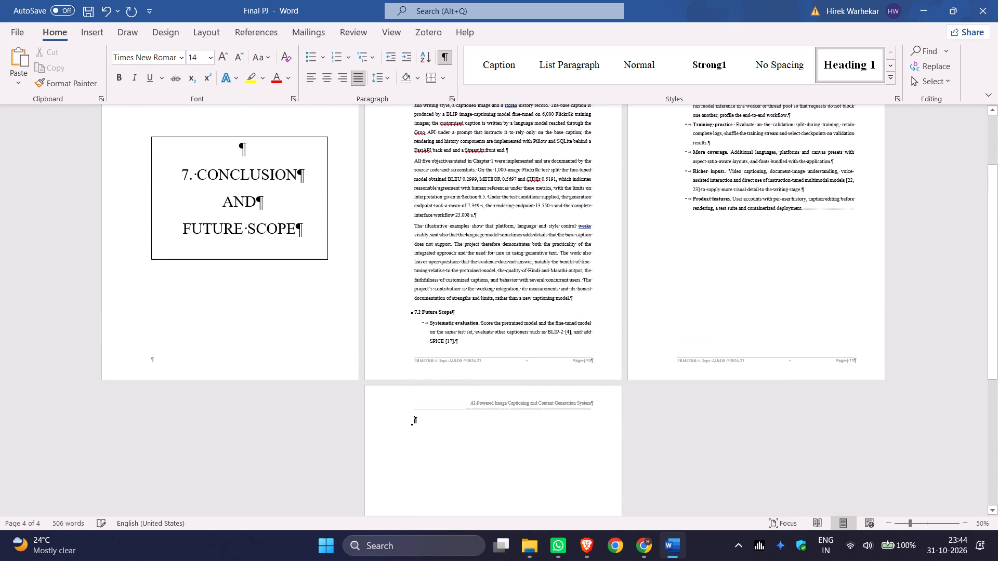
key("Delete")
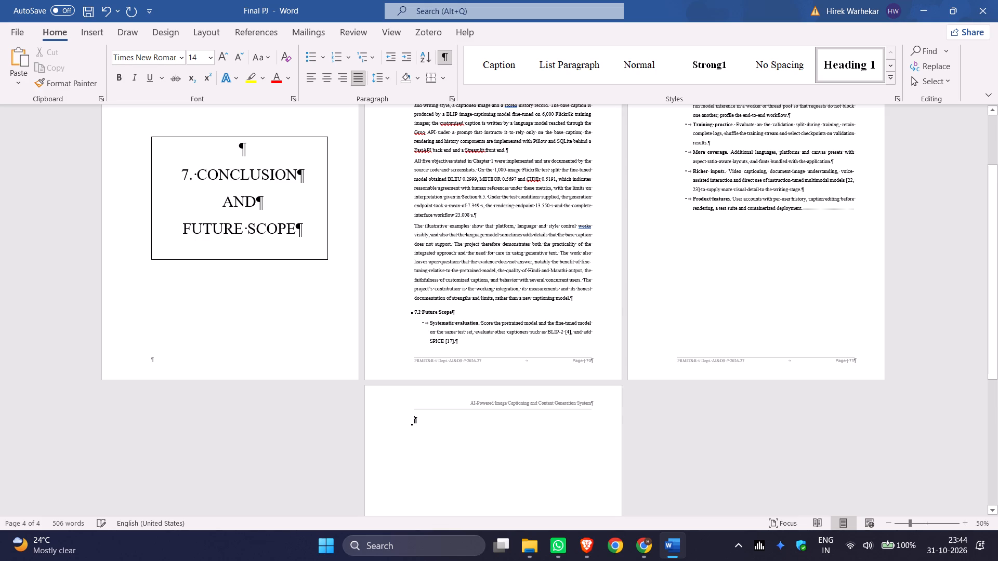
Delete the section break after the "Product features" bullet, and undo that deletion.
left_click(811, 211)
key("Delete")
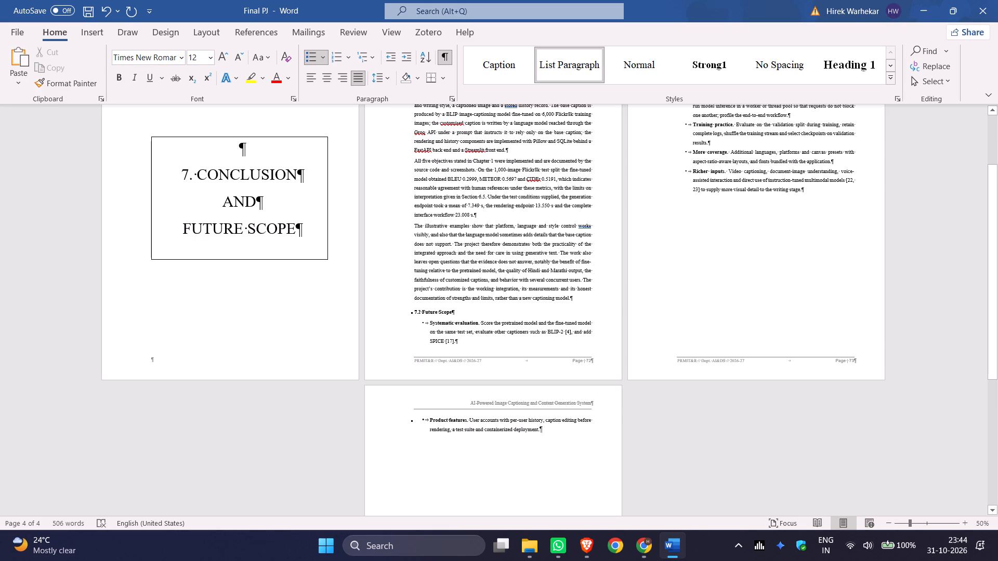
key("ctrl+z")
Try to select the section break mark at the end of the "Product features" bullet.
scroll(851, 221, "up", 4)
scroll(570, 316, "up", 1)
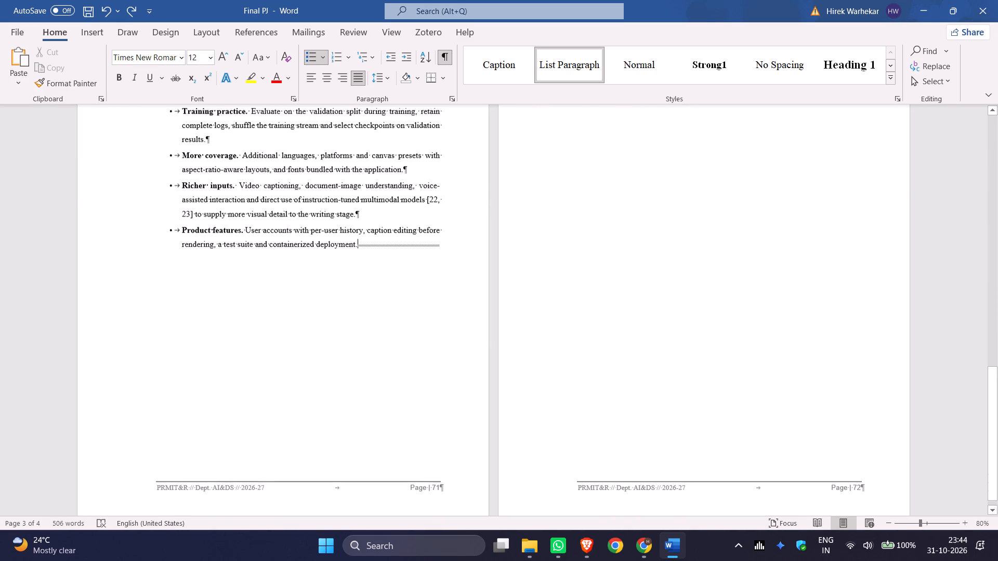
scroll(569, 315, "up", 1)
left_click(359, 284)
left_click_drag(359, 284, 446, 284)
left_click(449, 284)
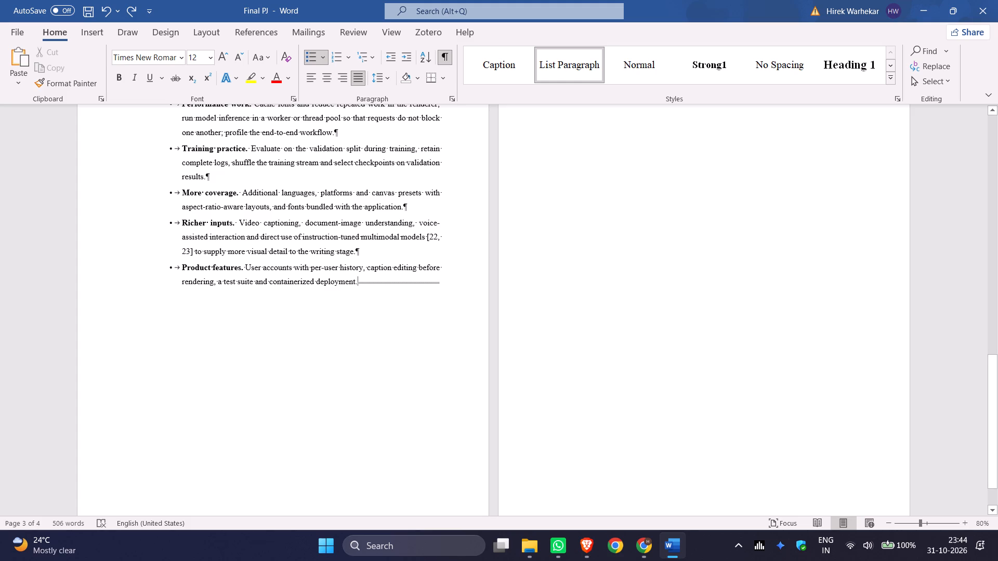
Hide the formatting marks in the document.
left_click(444, 55)
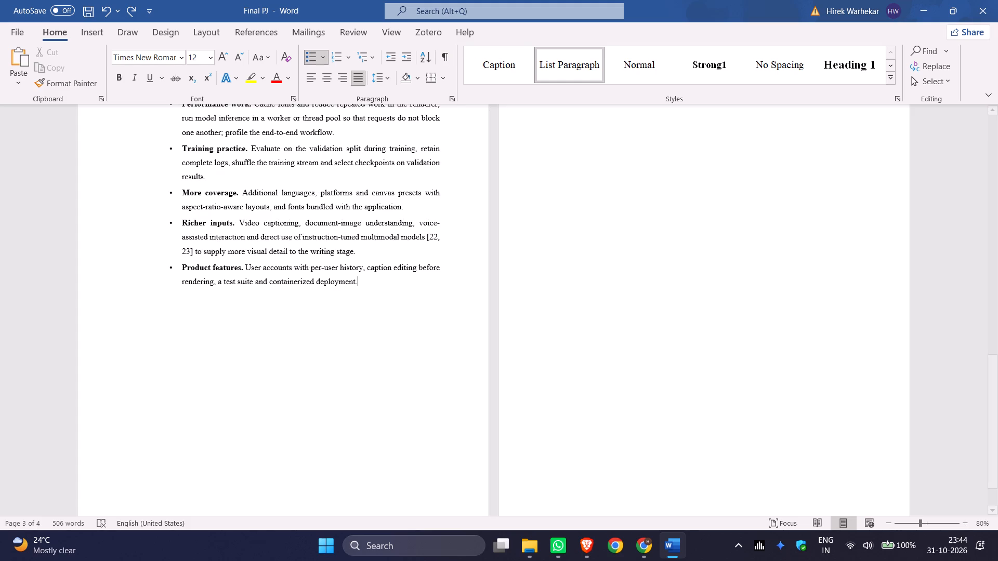
Add an empty non-bulleted line in Normal style below the final "Product features" bullet.
left_click(388, 284)
left_click(360, 314)
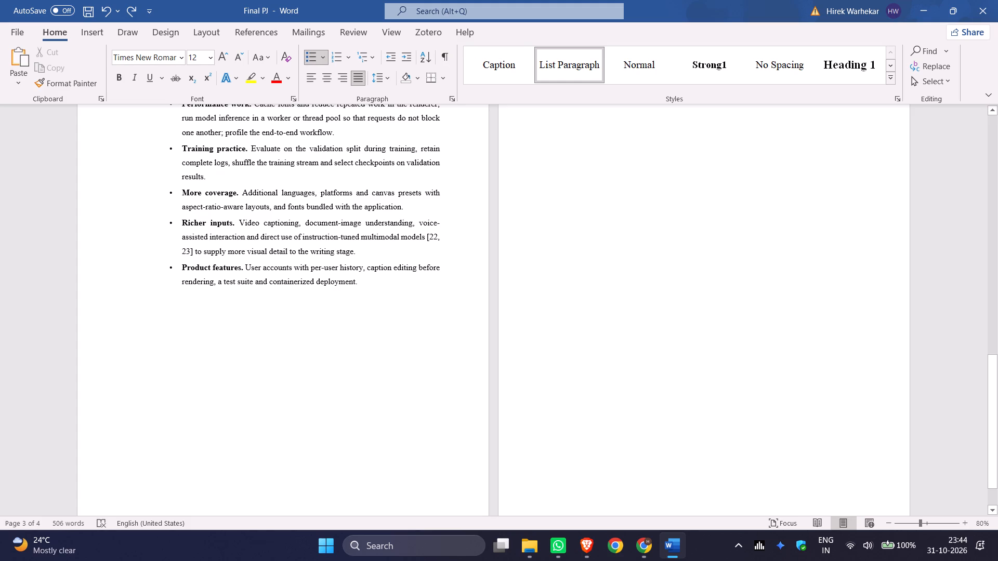
key("Return")
key("Return")
key("Return")
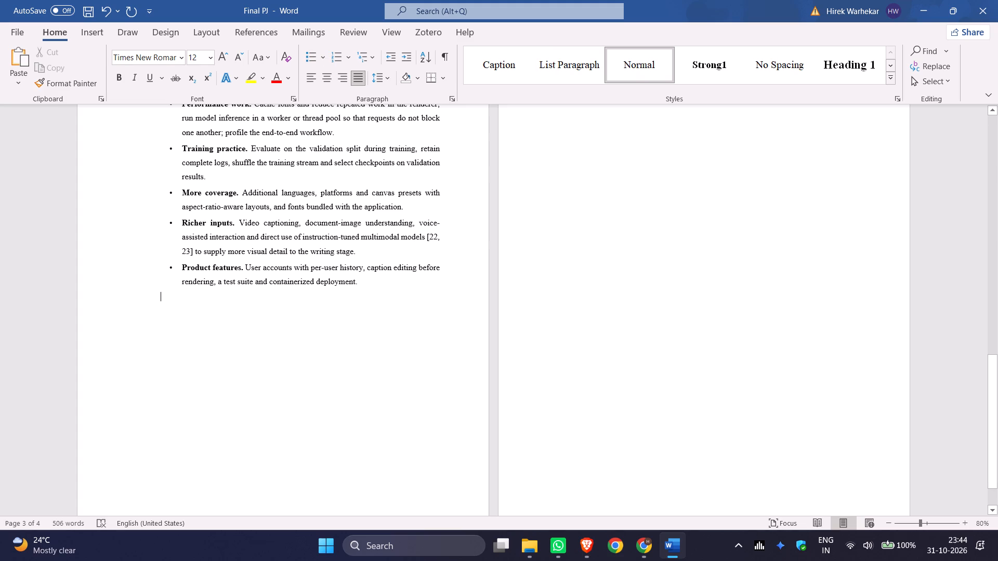
Try to remove the blank last page by clearing its empty Heading 1 paragraph and deleting back to the "Product features" bullet.
scroll(498, 335, "up", 8)
left_click(638, 241)
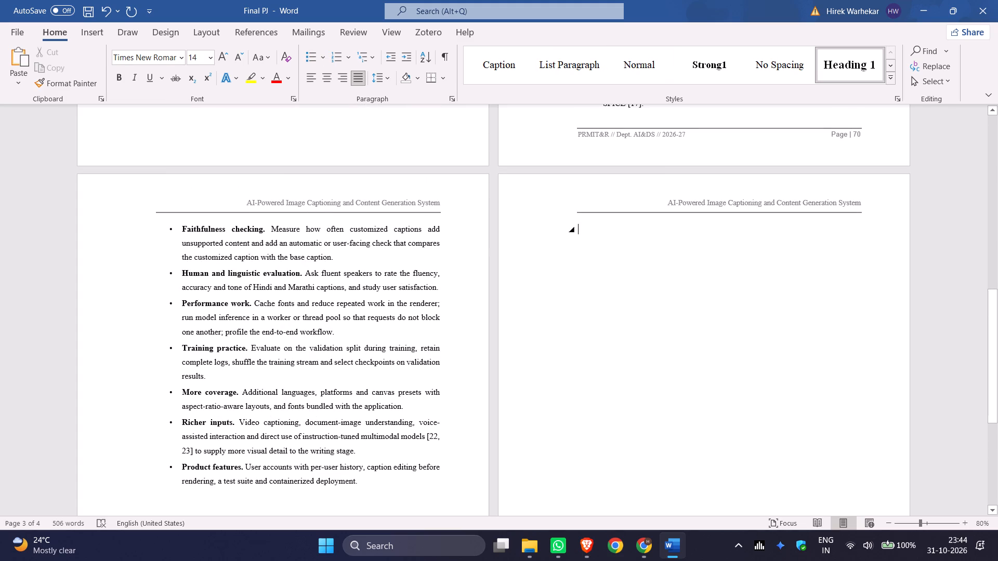
key("Delete")
key("Delete")
key("Delete")
key("Delete")
key("Delete")
scroll(641, 253, "down", 5)
scroll(641, 253, "up", 4)
key("BackSpace")
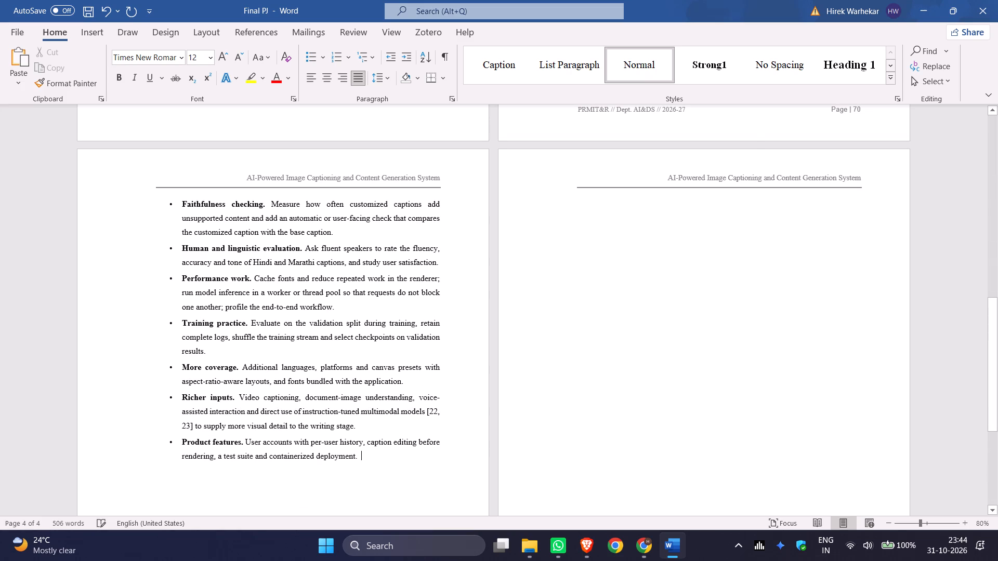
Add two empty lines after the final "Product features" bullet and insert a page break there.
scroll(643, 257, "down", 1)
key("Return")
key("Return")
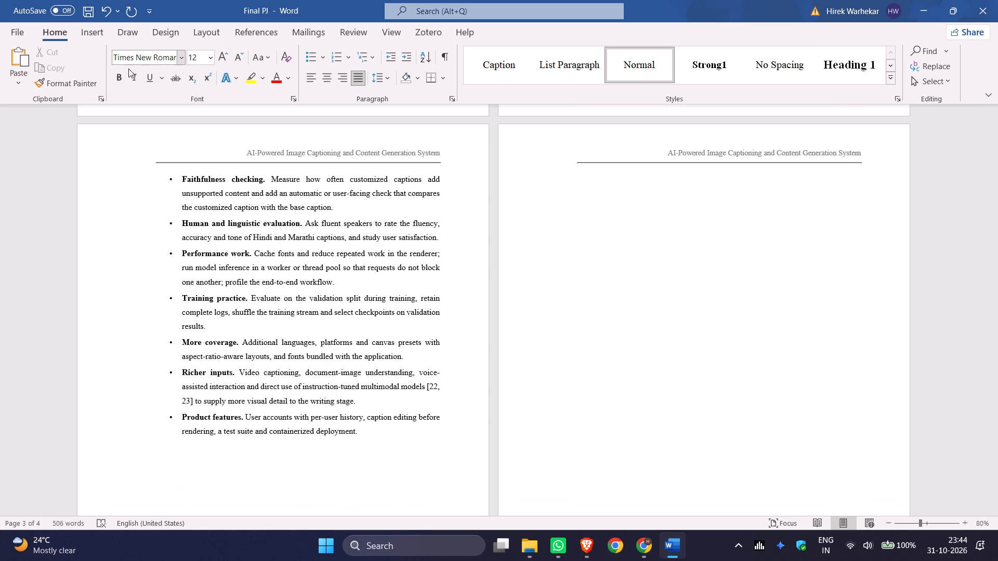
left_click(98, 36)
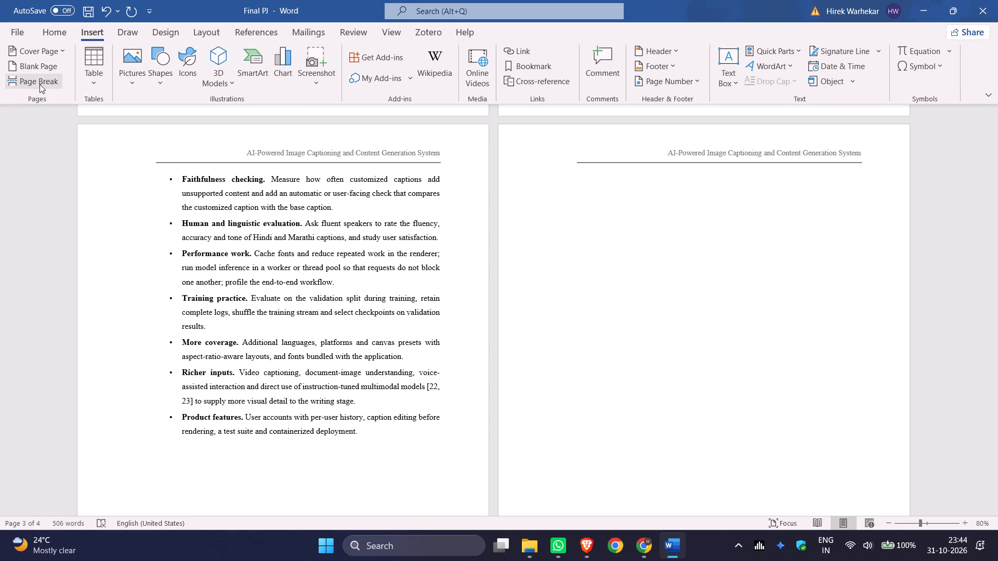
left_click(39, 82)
Delete the blank last page along with the page break and empty lines below the "Product features" bullet.
key("Delete")
key("Delete")
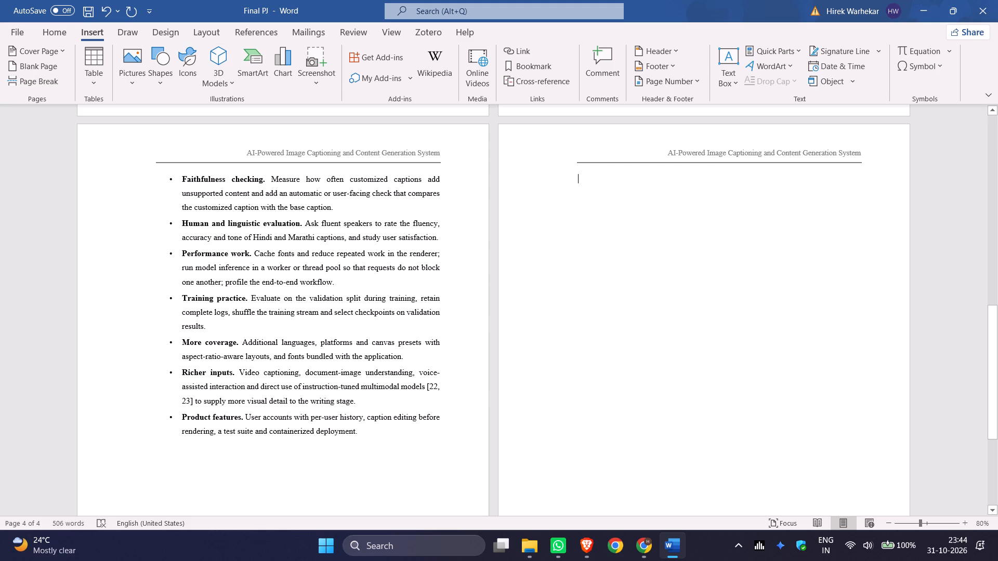
left_click(635, 217)
key("Delete")
key("BackSpace")
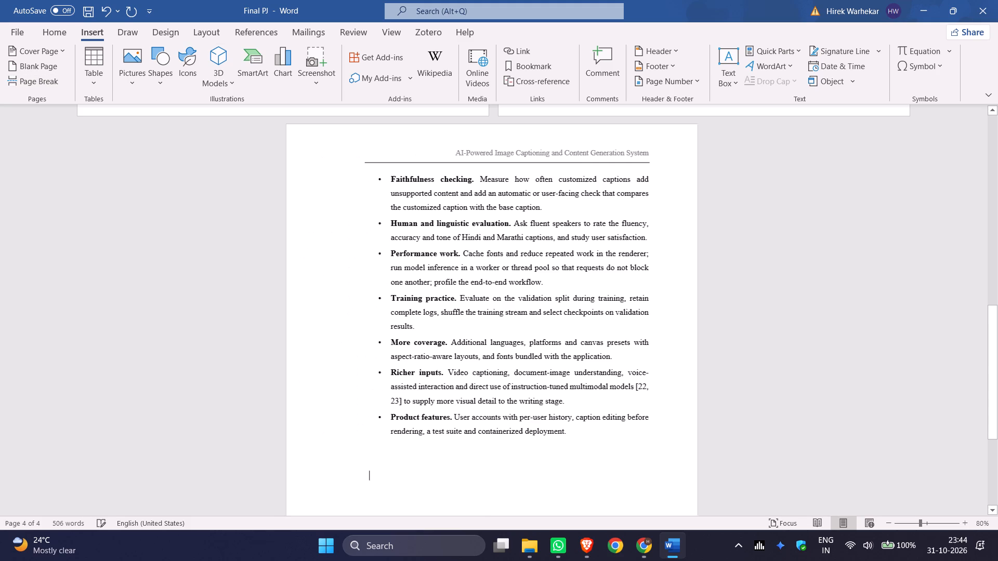
key("BackSpace")
key("BackSpace")
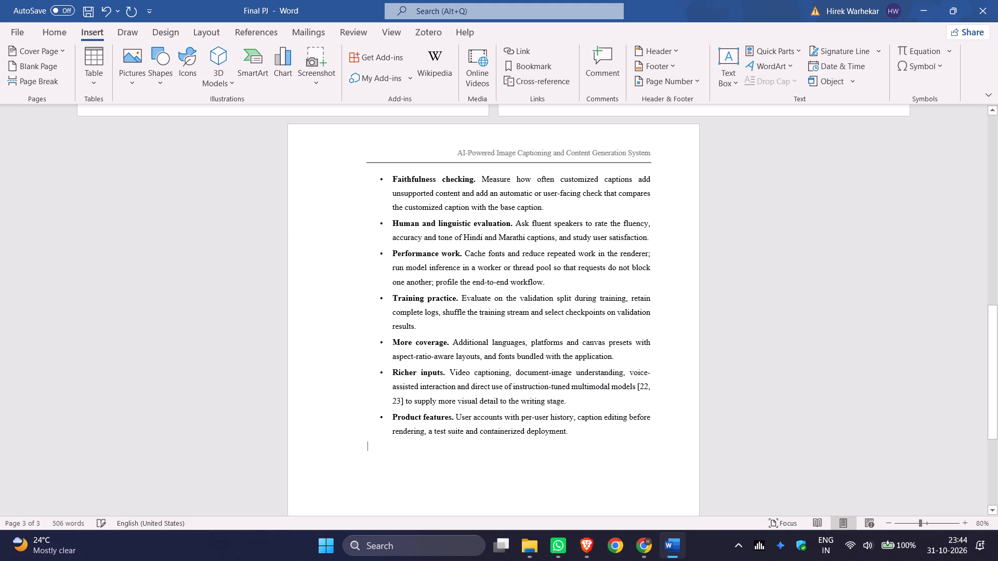
key("BackSpace")
Review the Chapter 7 document between its title page and last page, checking the page layout and footer page numbers.
scroll(588, 312, "down", 5)
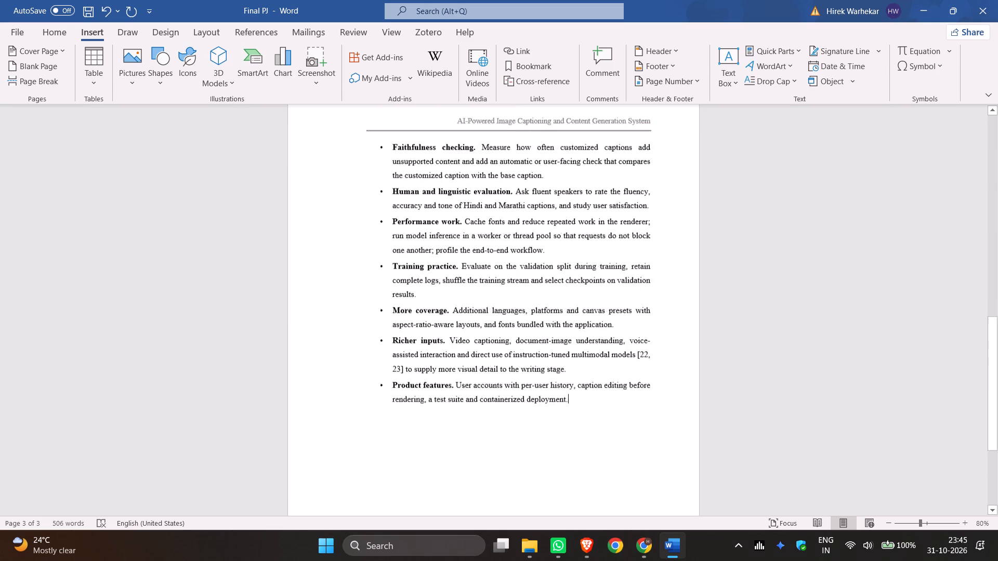
scroll(589, 312, "down", 7)
scroll(592, 310, "up", 16)
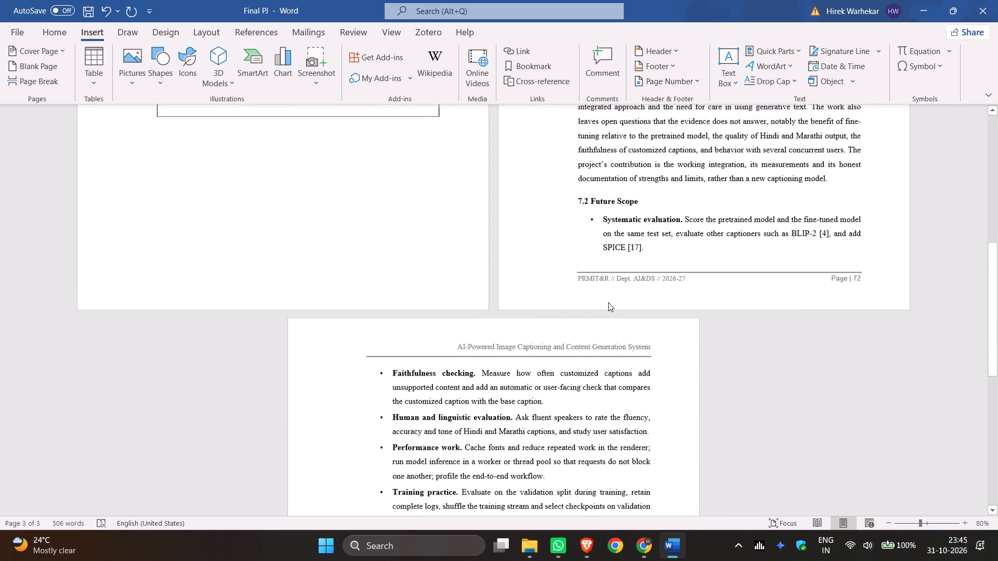
scroll(611, 301, "up", 15)
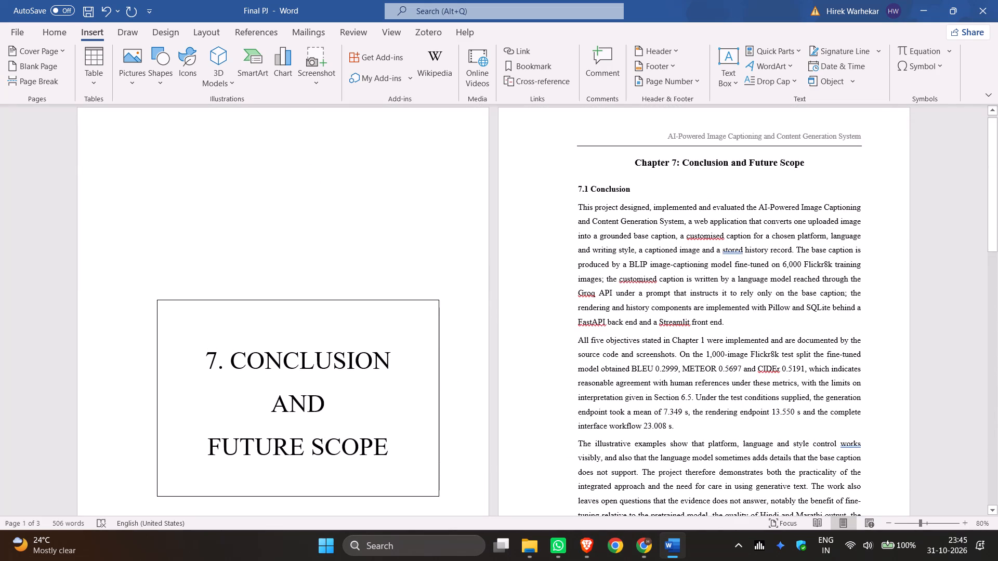
scroll(612, 297, "down", 6)
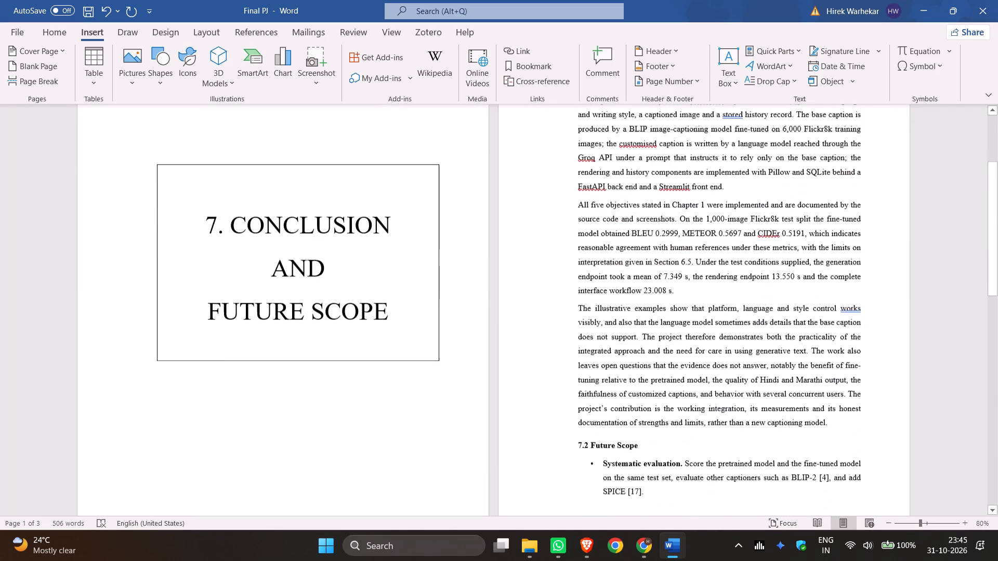
Review the three Chapter 7 pages again, checking where the Future Scope bullets break across pages and the footer page numbers.
scroll(612, 296, "down", 6)
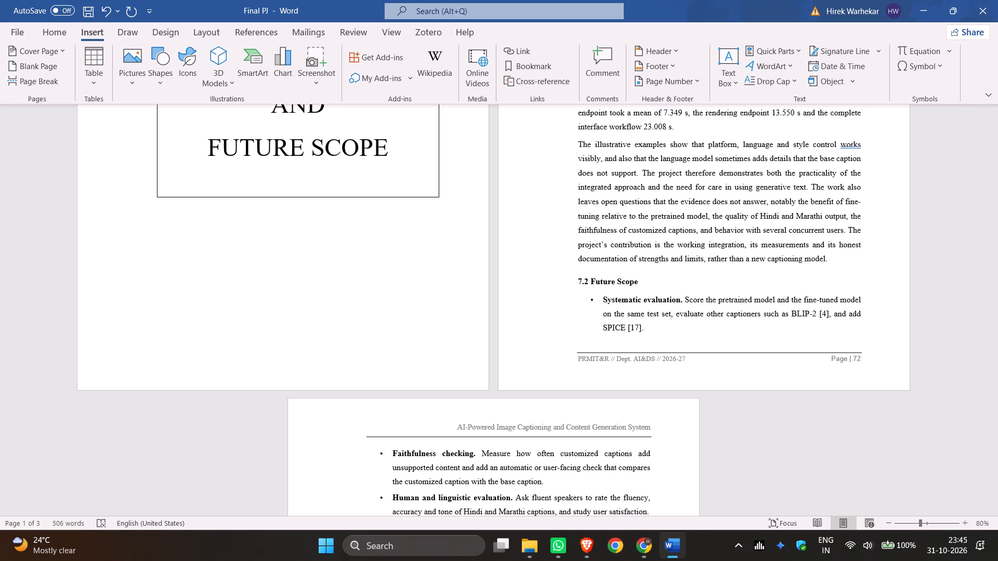
scroll(585, 327, "down", 12)
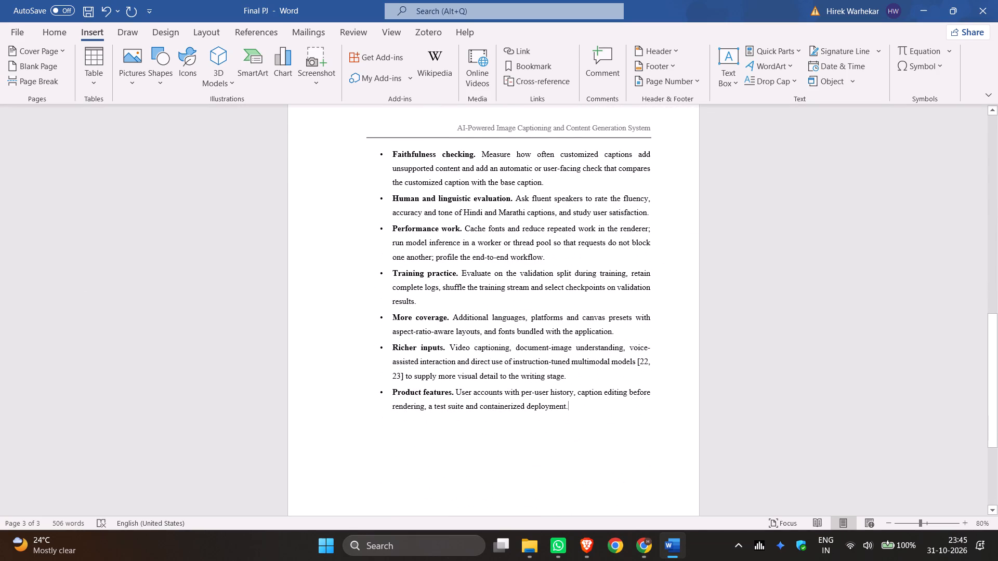
scroll(604, 333, "down", 12)
scroll(606, 331, "up", 15)
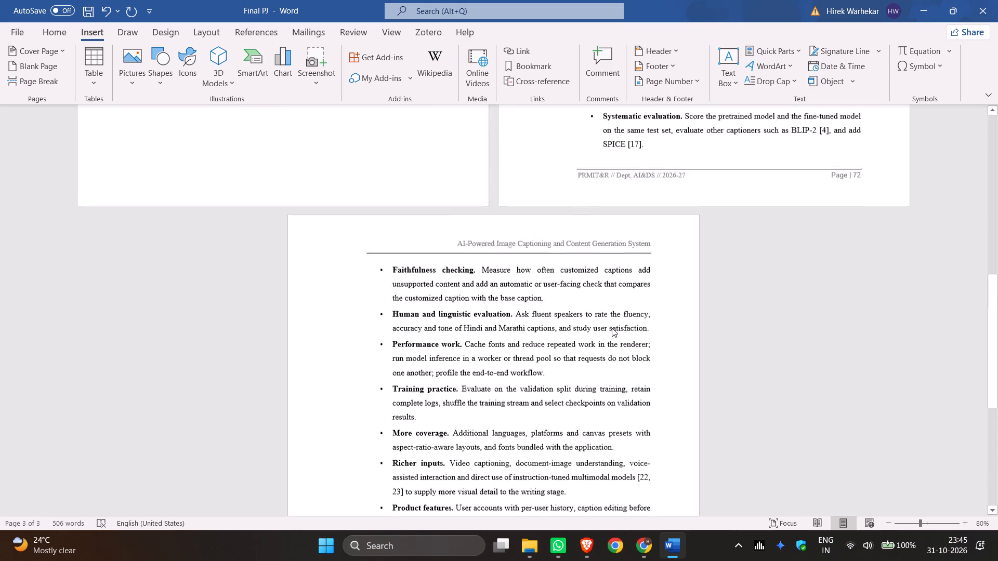
scroll(612, 328, "up", 11)
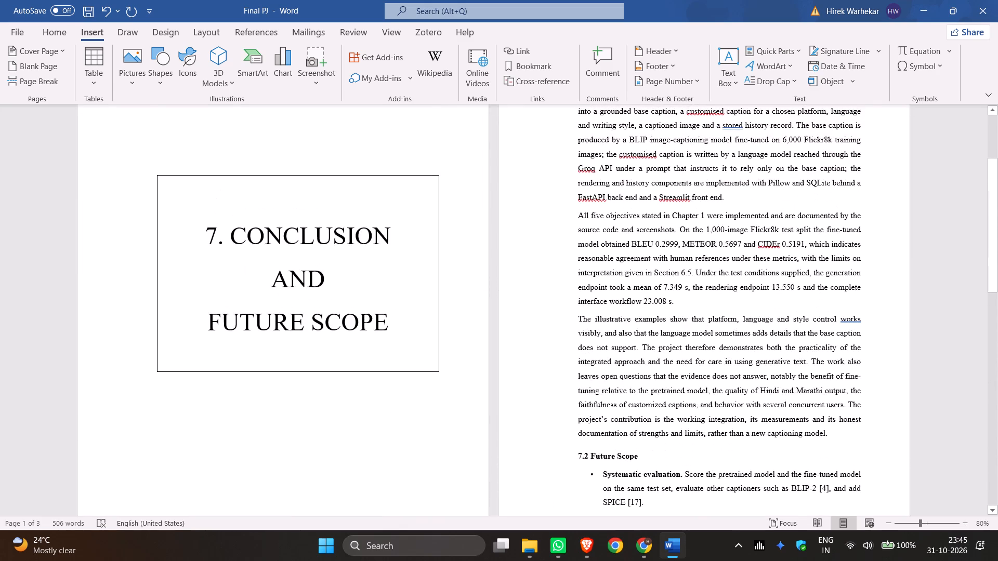
scroll(612, 328, "down", 9)
scroll(612, 327, "down", 16)
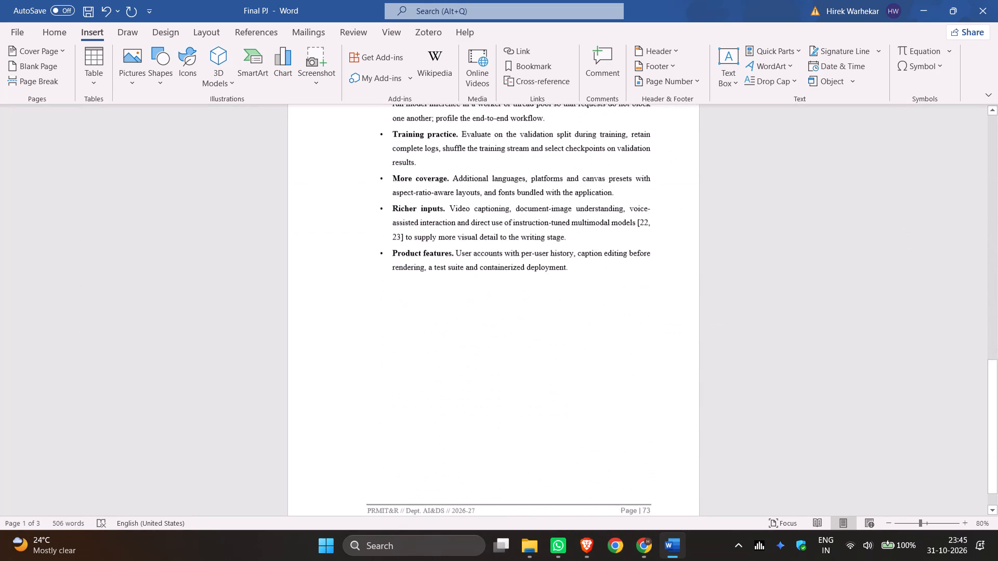
scroll(611, 324, "up", 10)
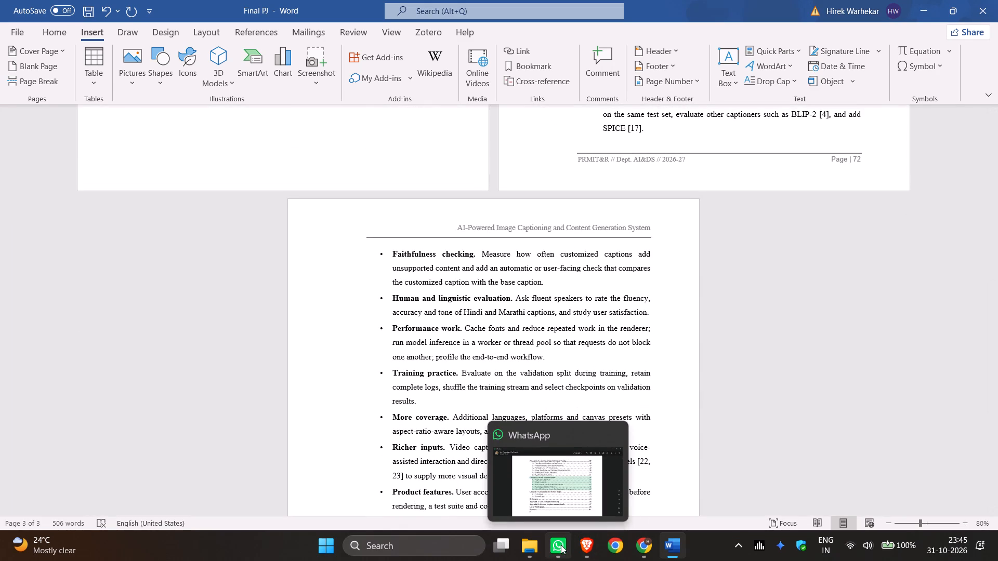
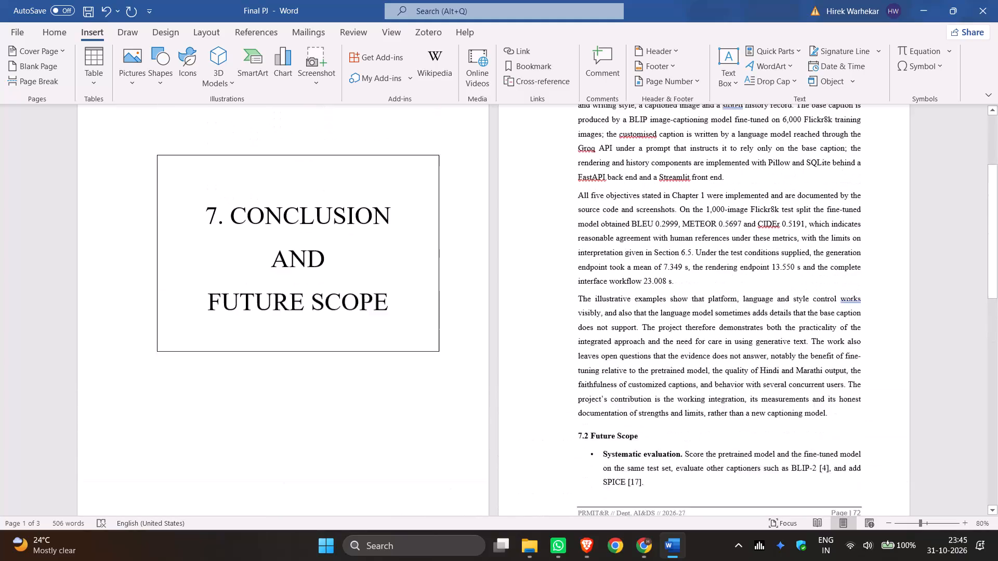
Recheck the Chapter 7 pages from the title page through the final "Product features" bullet, examining the layout and footer page numbers.
scroll(704, 355, "up", 1)
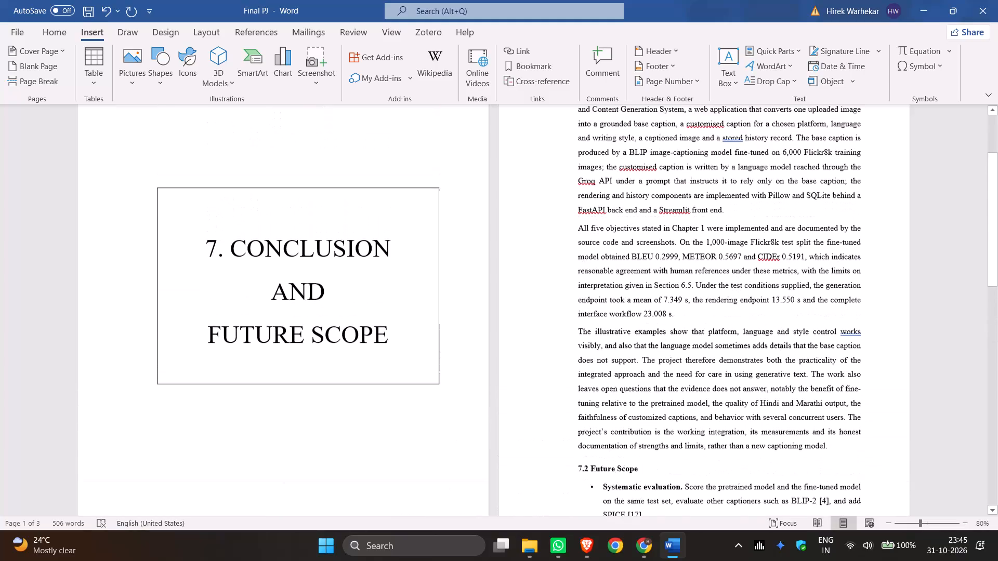
scroll(704, 355, "up", 3)
scroll(704, 355, "down", 12)
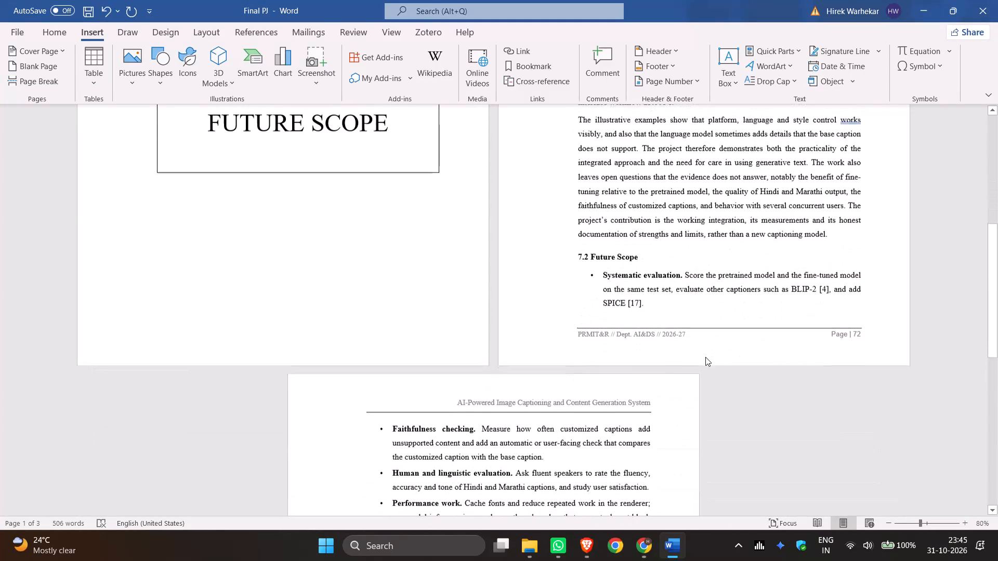
scroll(705, 357, "up", 14)
scroll(705, 357, "down", 11)
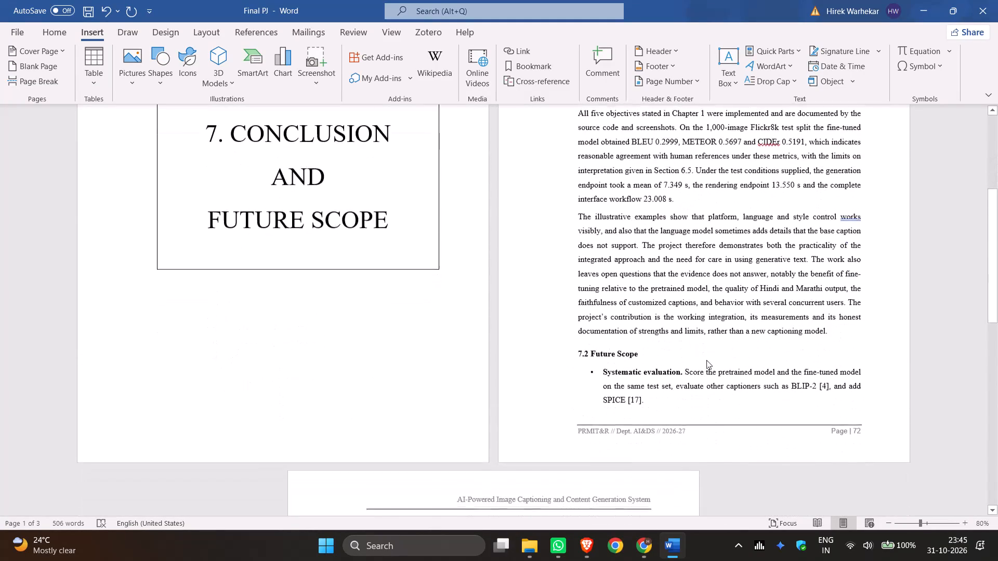
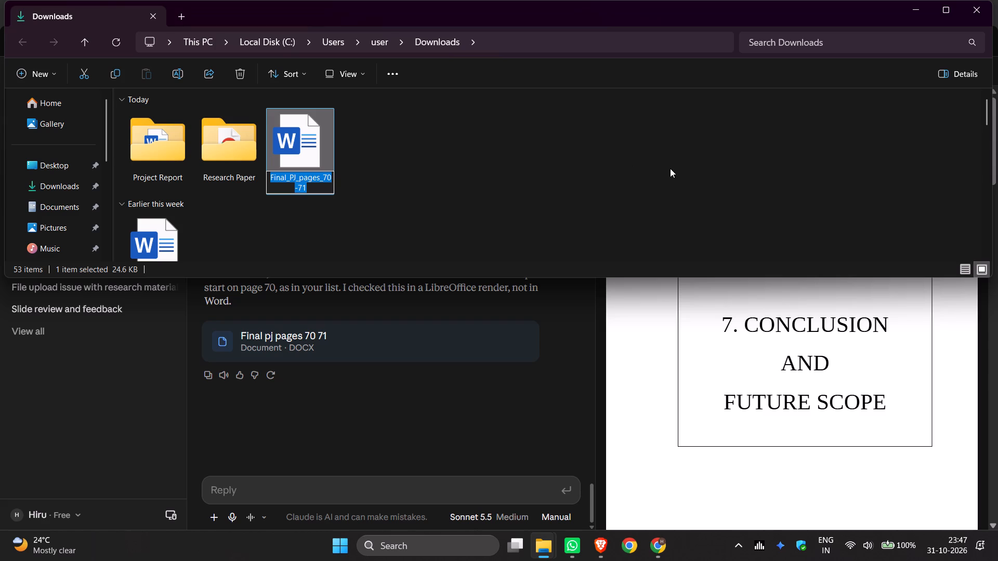
key("7")
key("Return")
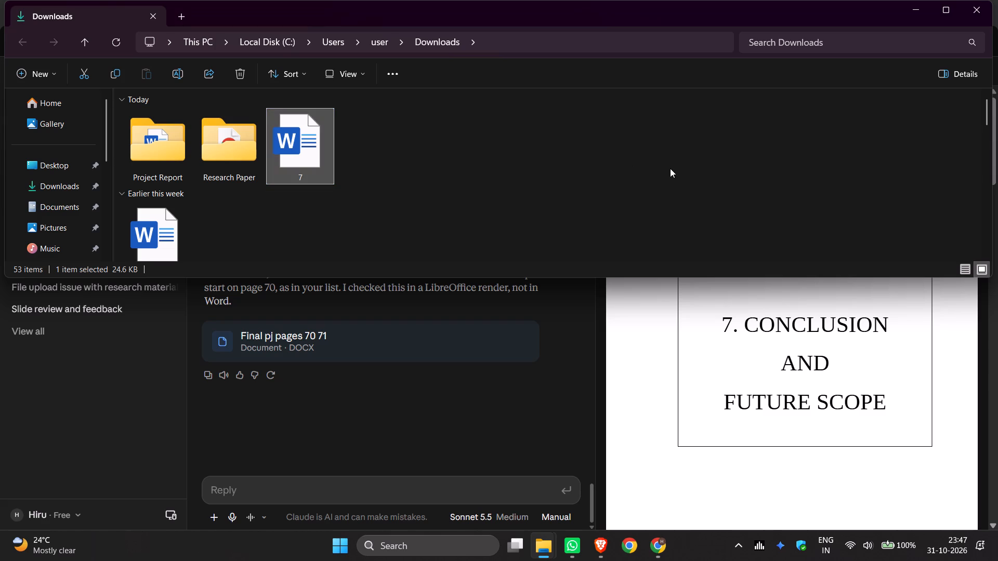
Move document 7 from Downloads to the Desktop.
key("ctrl+x")
scroll(681, 185, "down", 2)
scroll(680, 186, "up", 6)
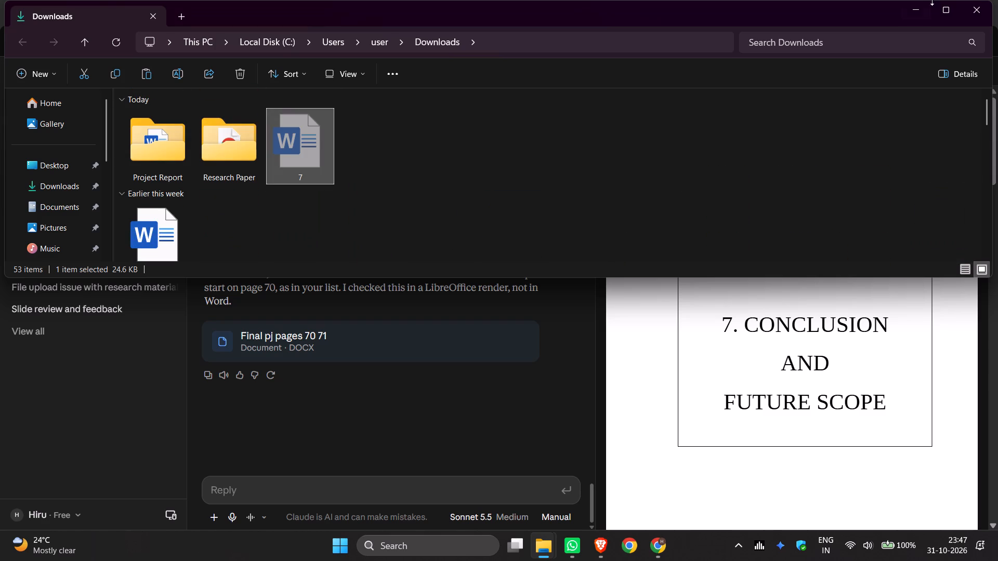
left_click(909, 10)
left_click(997, 549)
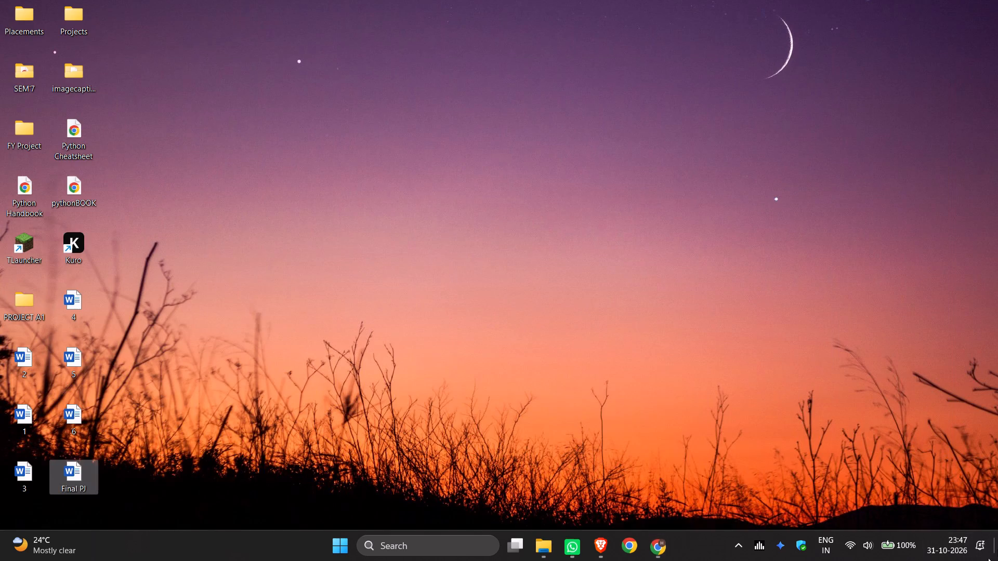
double_click(248, 428)
left_click(332, 303)
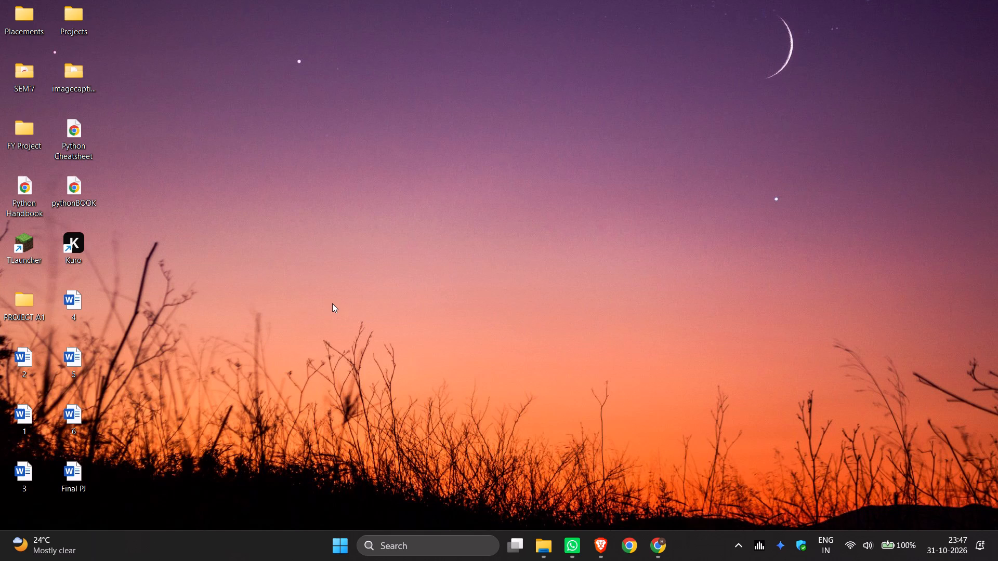
key("ctrl+v")
Delete the Final PJ document from the Desktop.
left_click(86, 466)
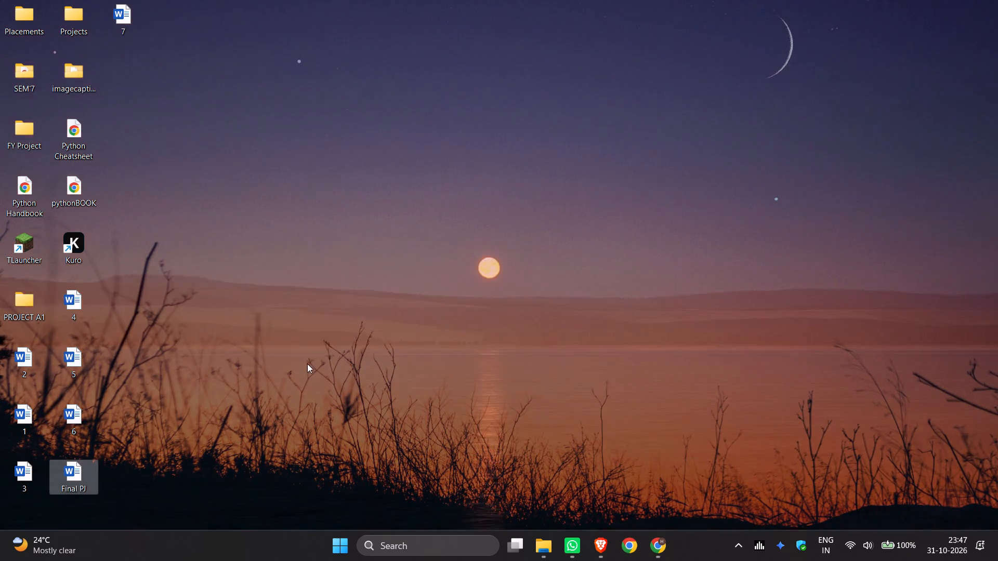
key("Delete")
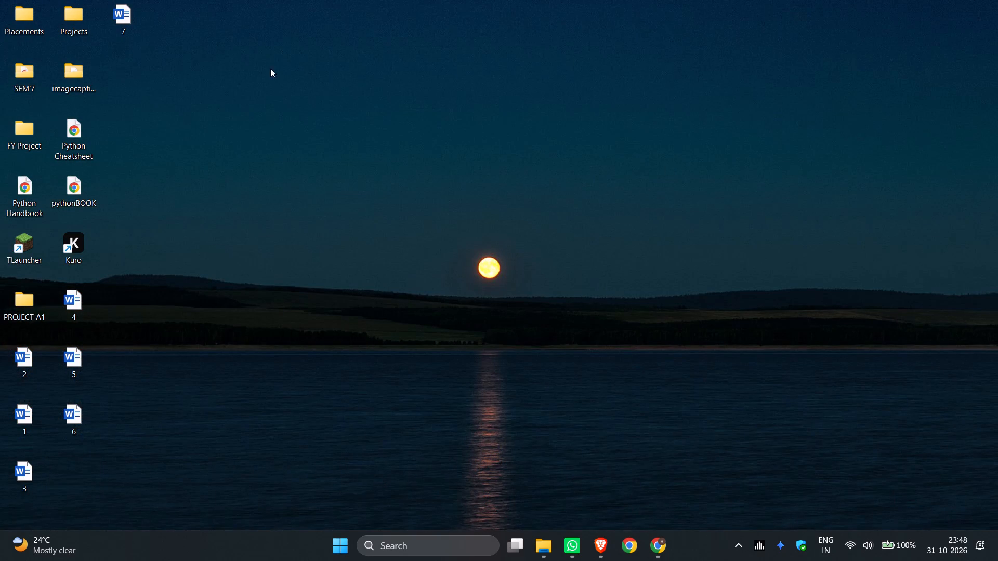
Reposition the document 7 icon on the Desktop directly below document 6.
left_click_drag(137, 16, 86, 466)
double_click(287, 393)
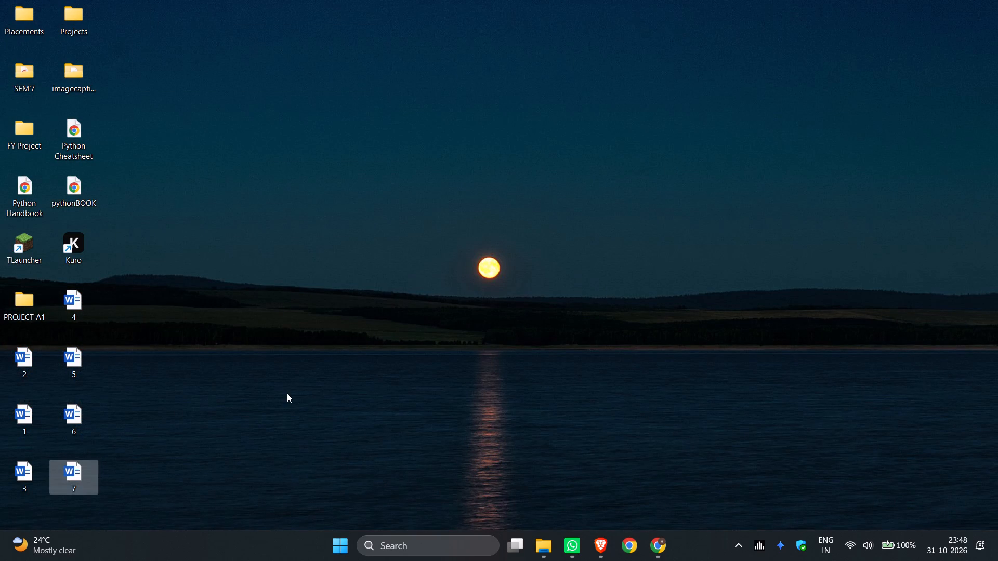
Open document 7 in Word and examine its blank page, headings and footer page numbers through to the last page.
double_click(77, 472)
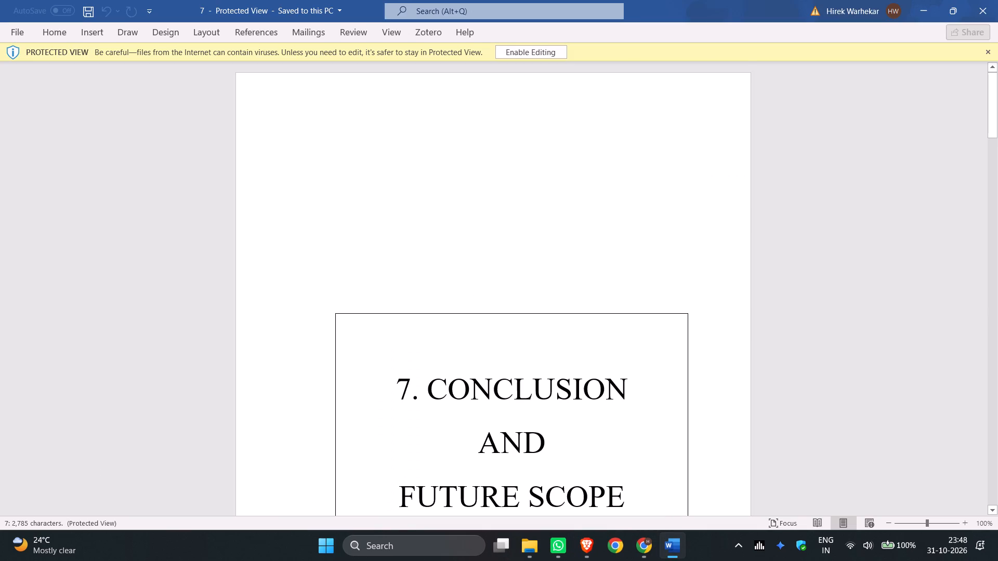
scroll(739, 193, "down", 14)
scroll(740, 207, "down", 14)
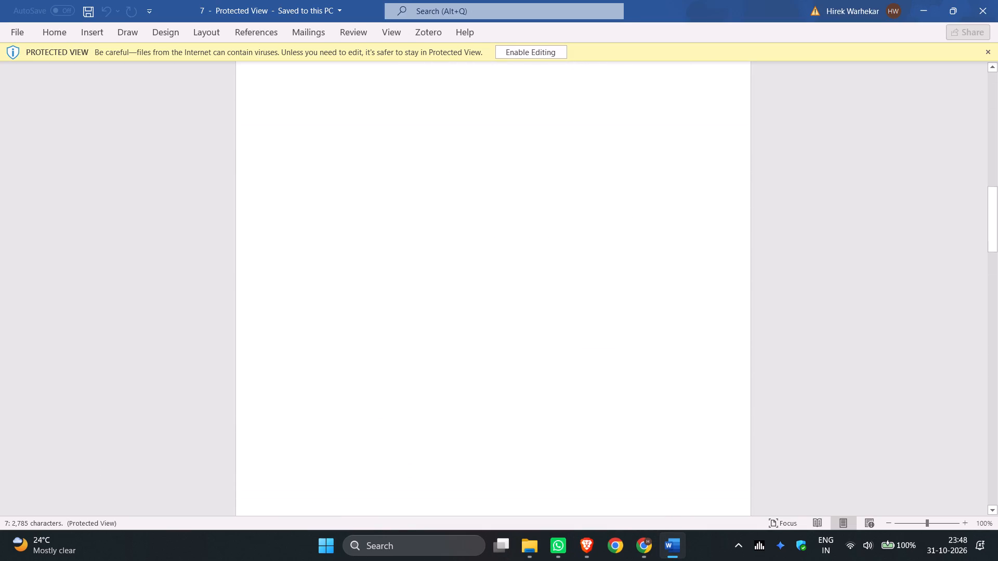
scroll(742, 211, "down", 19)
scroll(751, 206, "down", 16)
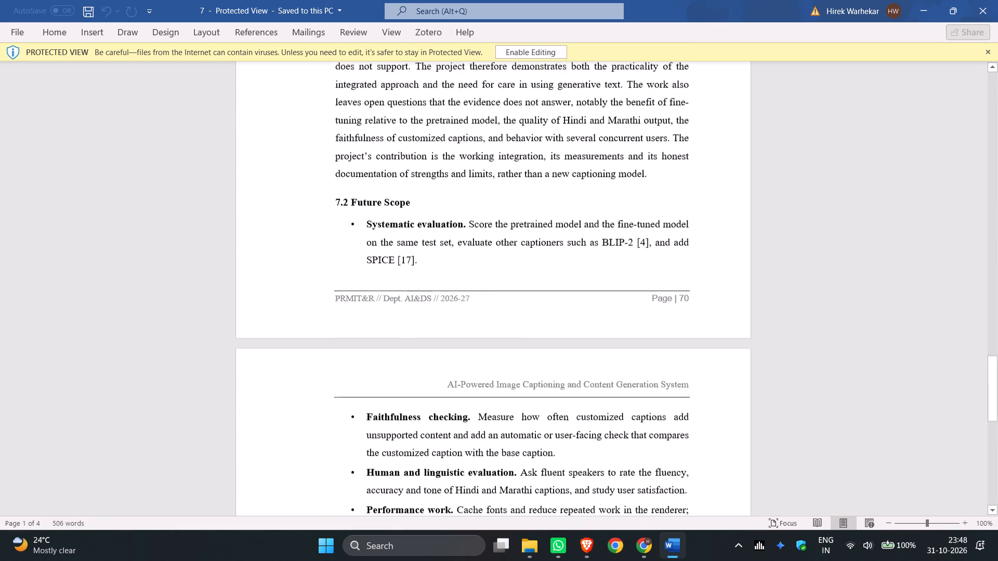
scroll(753, 205, "down", 15)
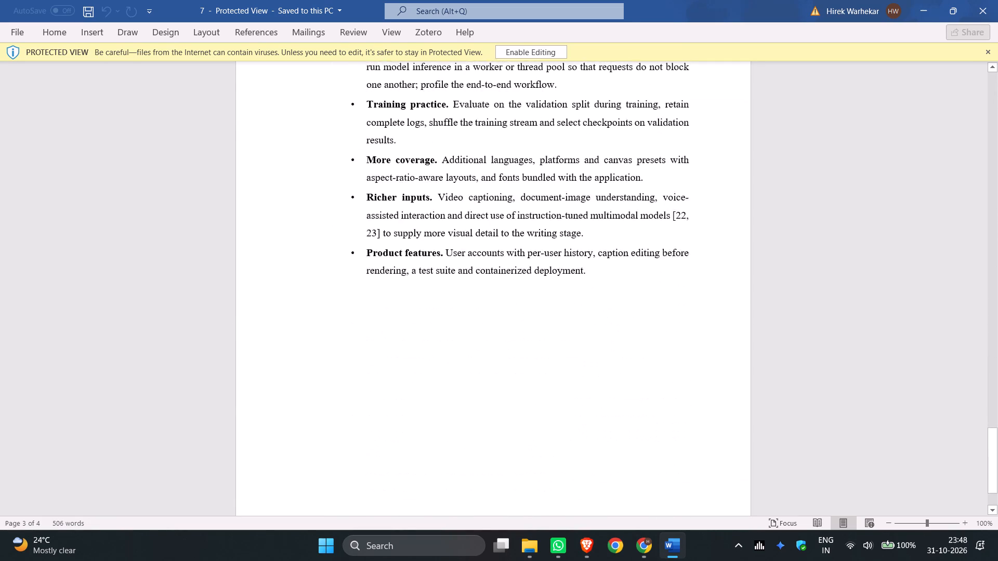
scroll(755, 207, "down", 13)
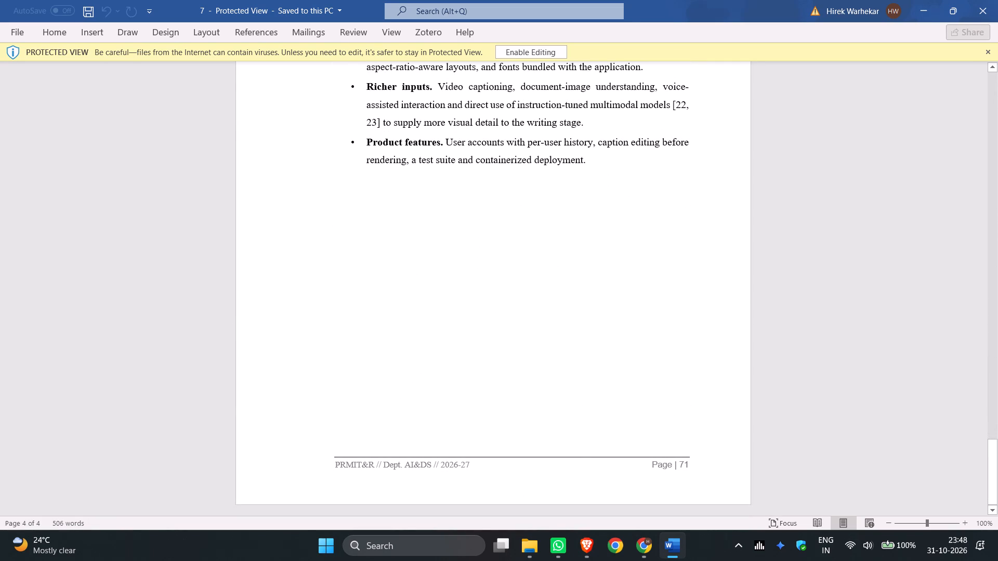
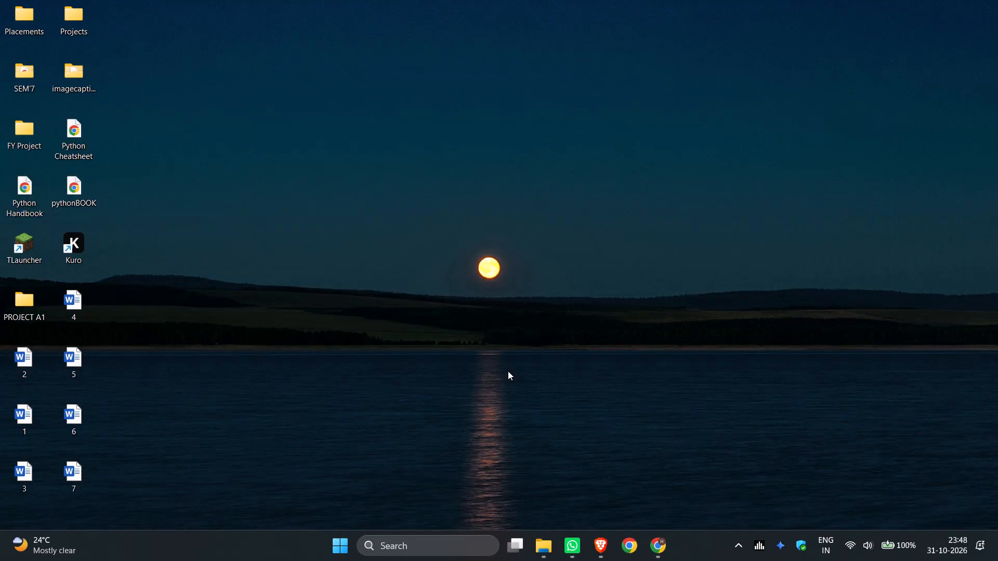
Close the Downloads window and copy Final PJ from the Project Report folder to the Desktop.
left_click(542, 552)
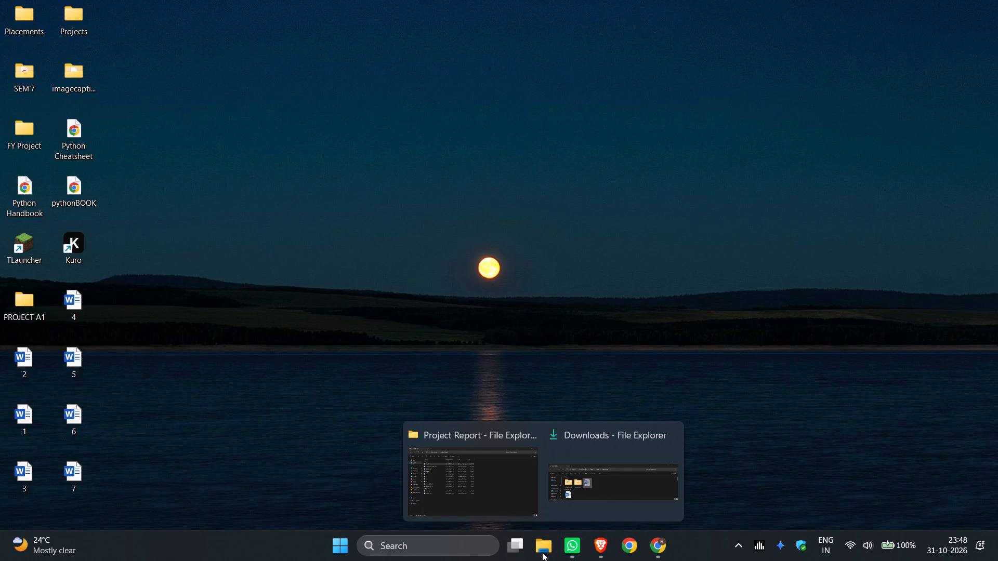
left_click(667, 432)
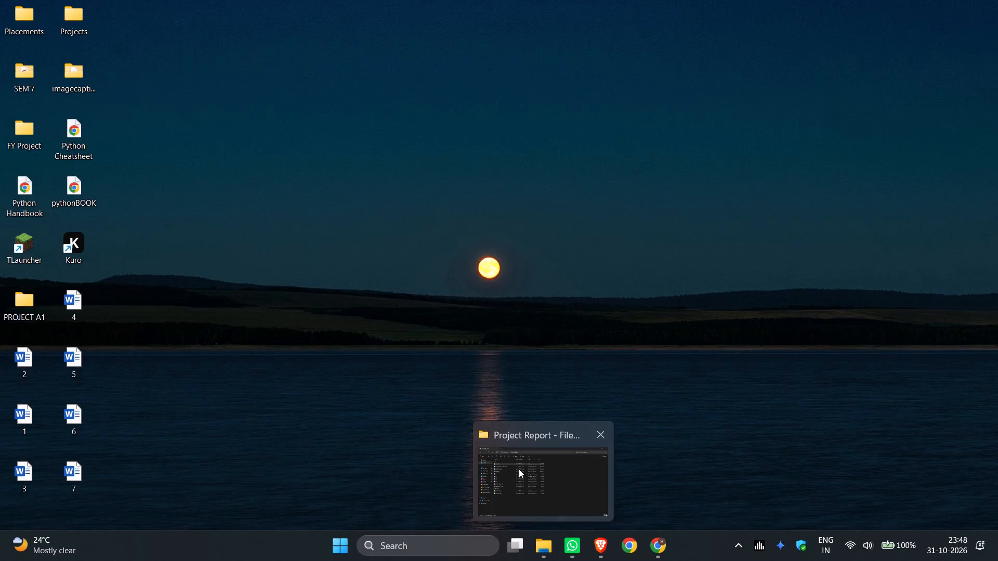
left_click(519, 469)
key("ctrl+c")
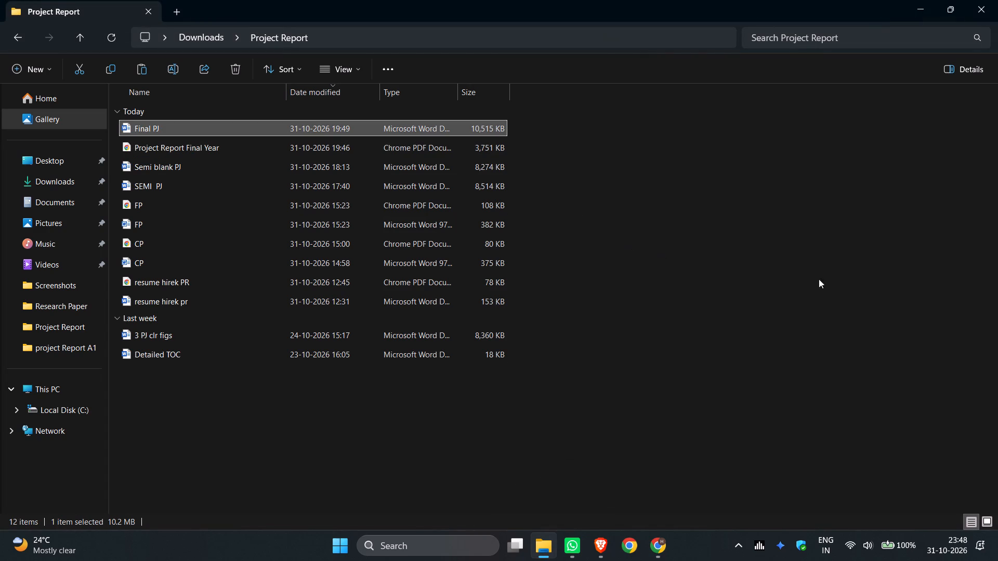
left_click(997, 554)
double_click(386, 362)
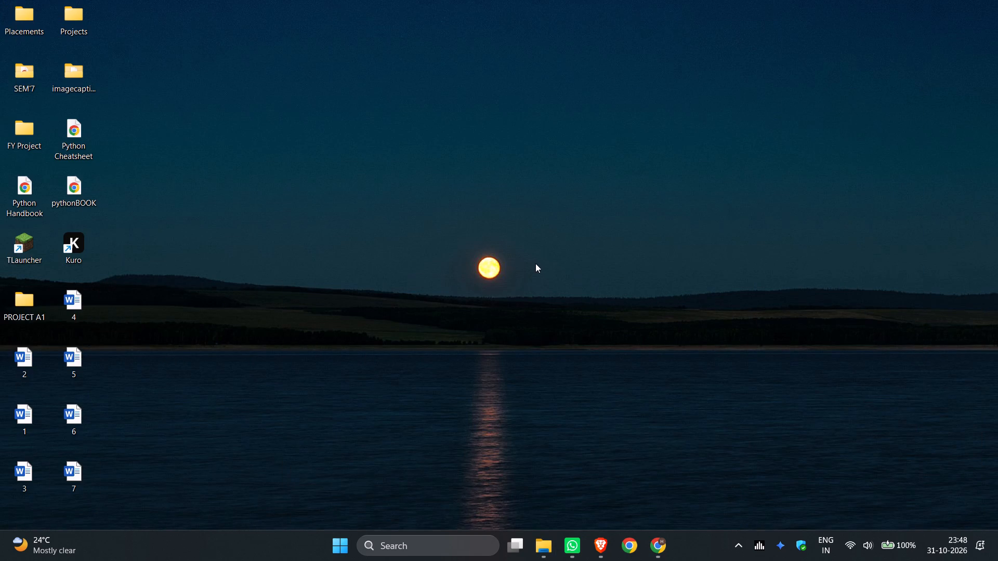
key("ctrl+v")
left_click(361, 262)
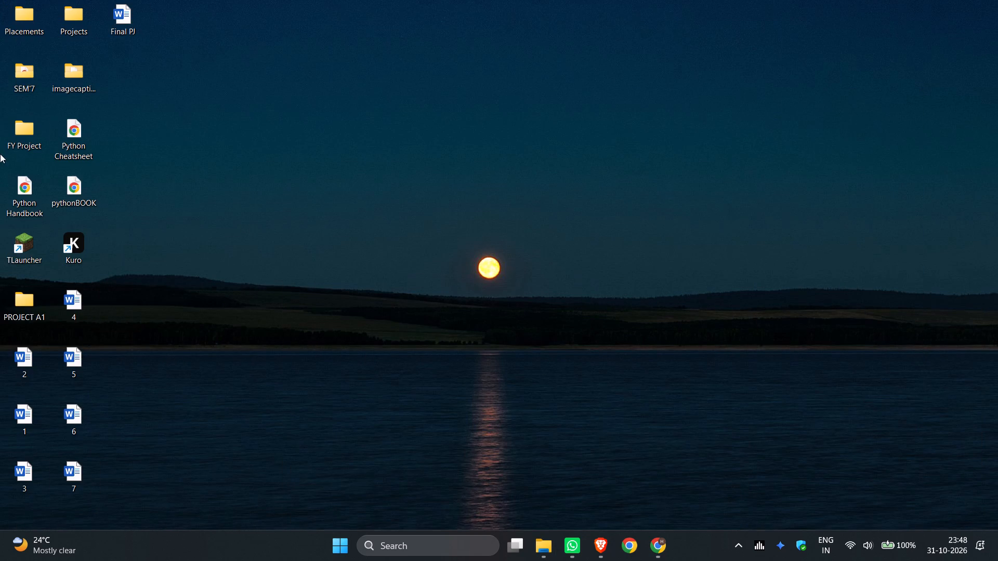
Open the Desktop copy of Final PJ in Word and enable editing.
double_click(120, 20)
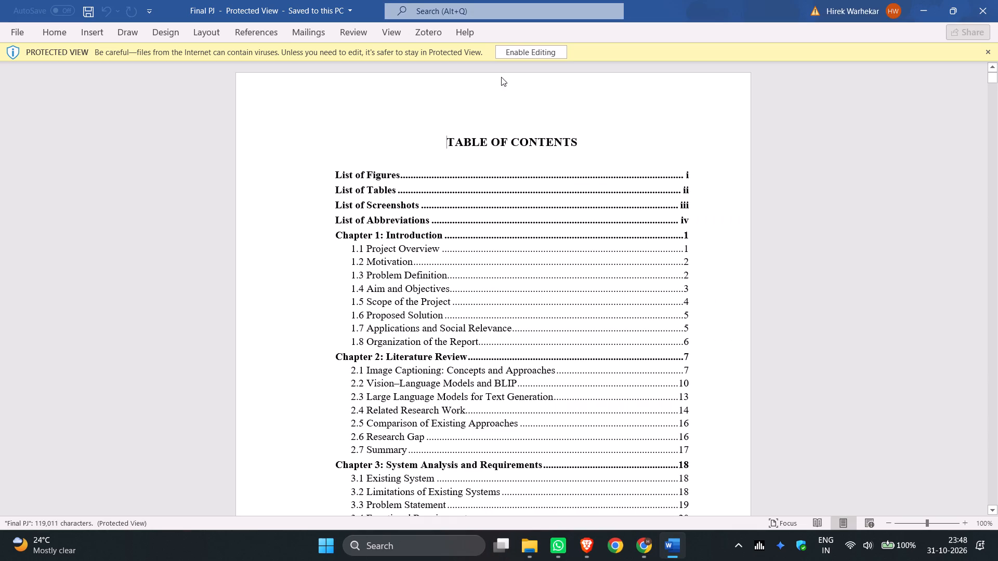
left_click(515, 55)
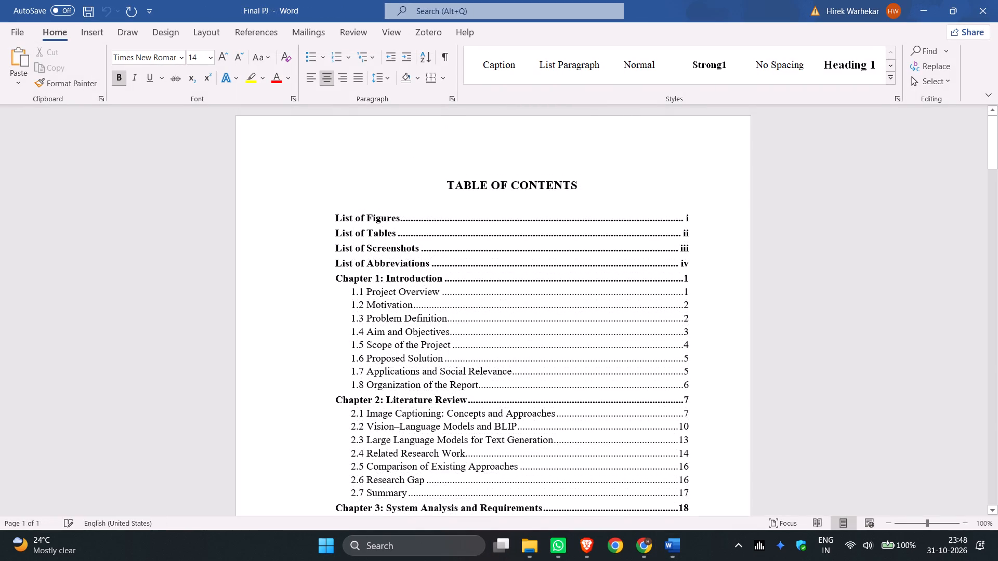
Delete everything from the Table of Contents through the end of Chapter 7, just before the References title page.
scroll(958, 324, "up", 1)
scroll(958, 324, "down", 1)
scroll(959, 323, "up", 3)
left_click_drag(925, 519, 859, 510)
triple_click(890, 521)
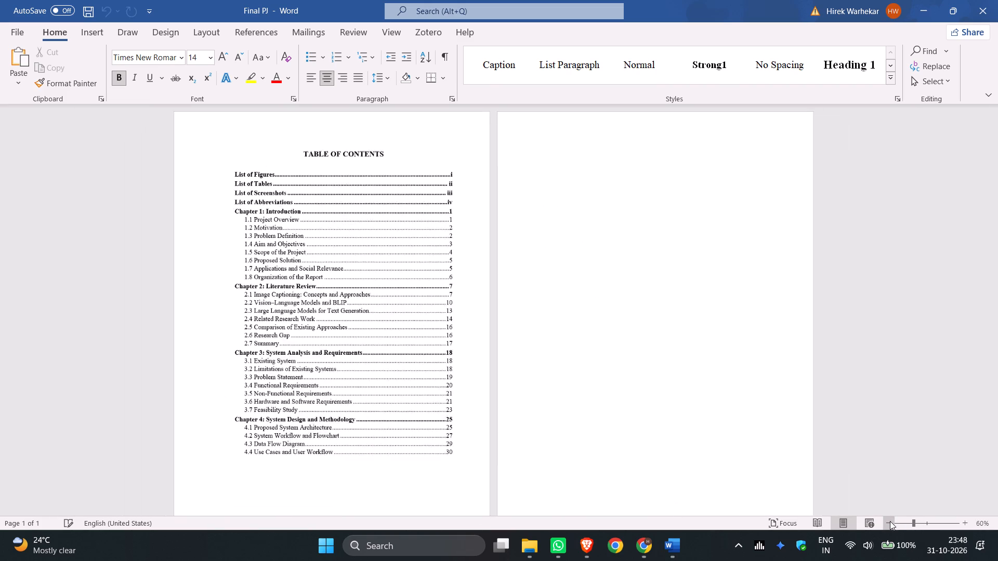
triple_click(890, 521)
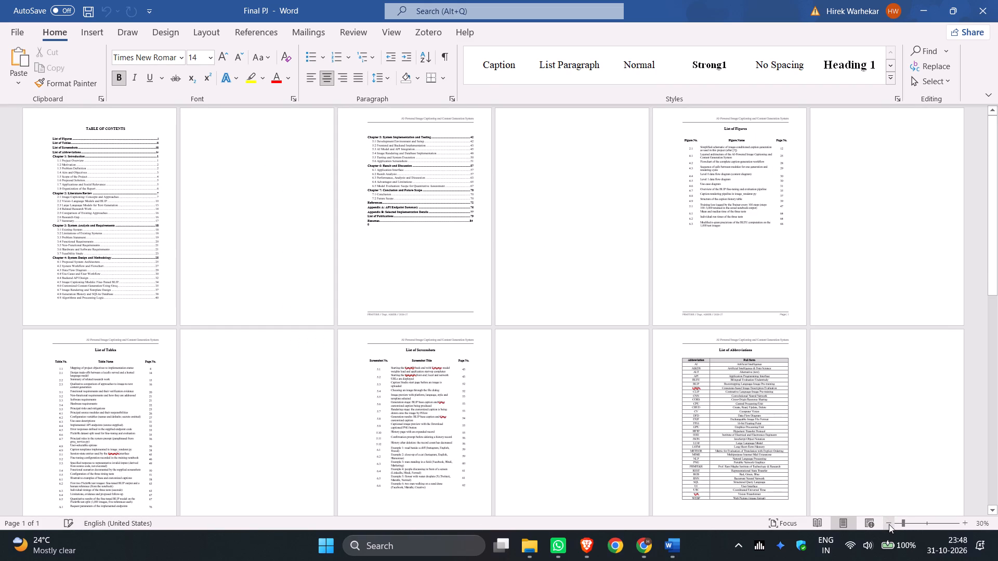
left_click(889, 524)
left_click(889, 524)
left_click(889, 524)
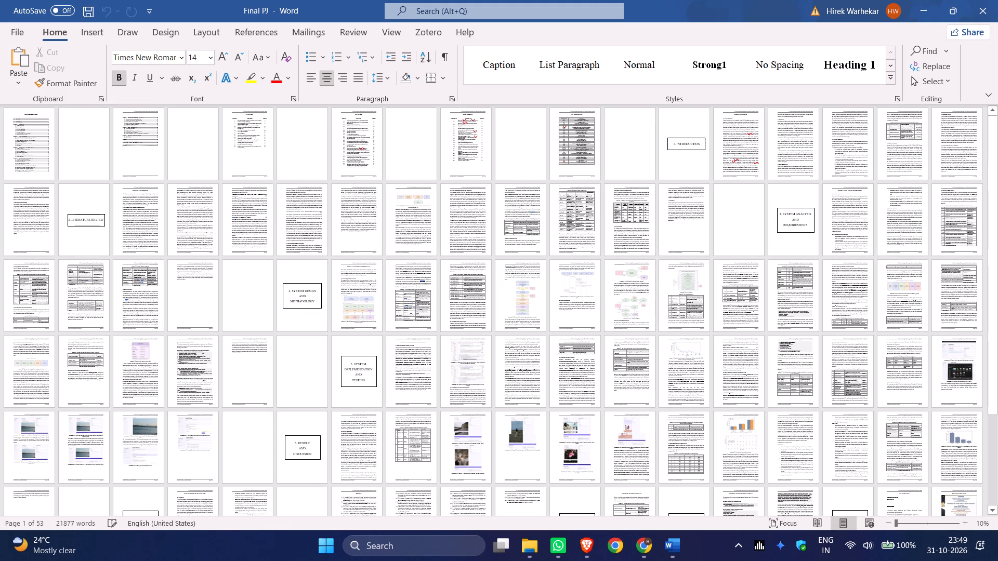
left_click(886, 520)
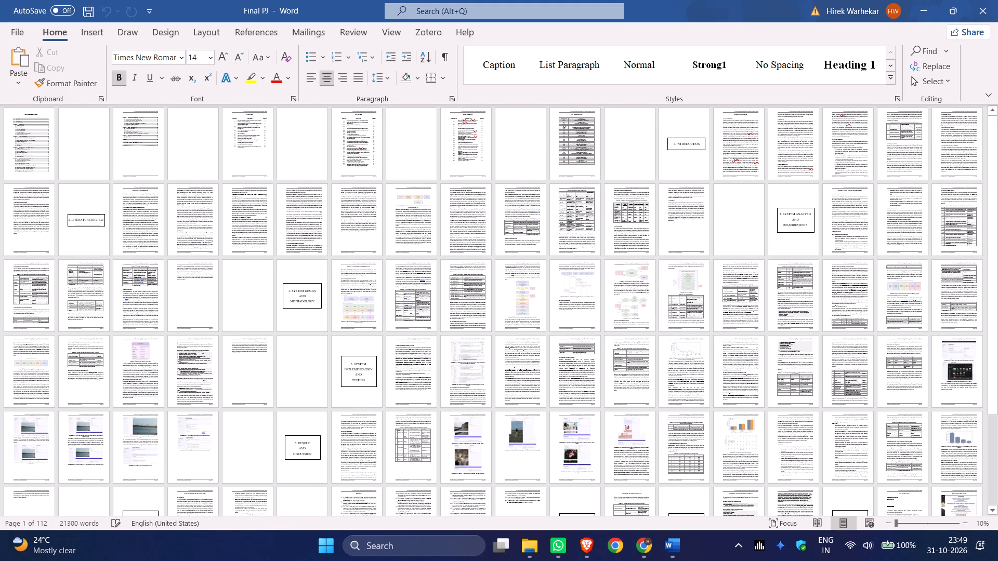
scroll(885, 343, "down", 7)
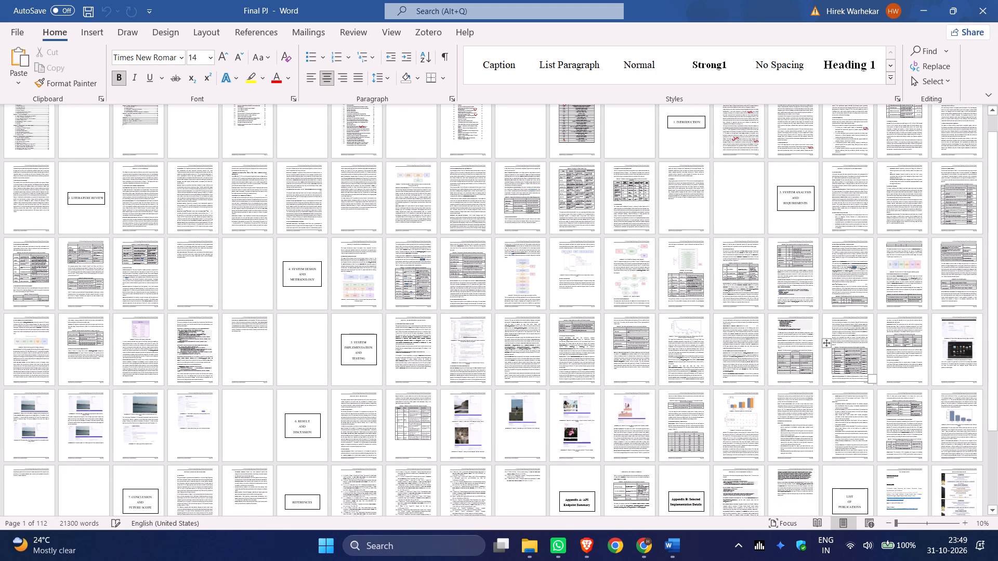
scroll(298, 377, "down", 2)
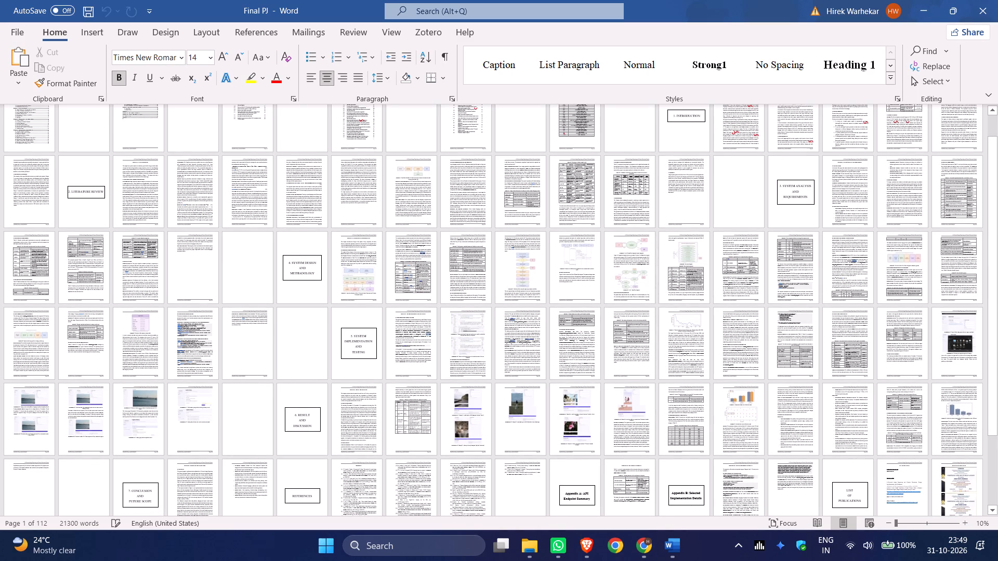
scroll(332, 363, "down", 3)
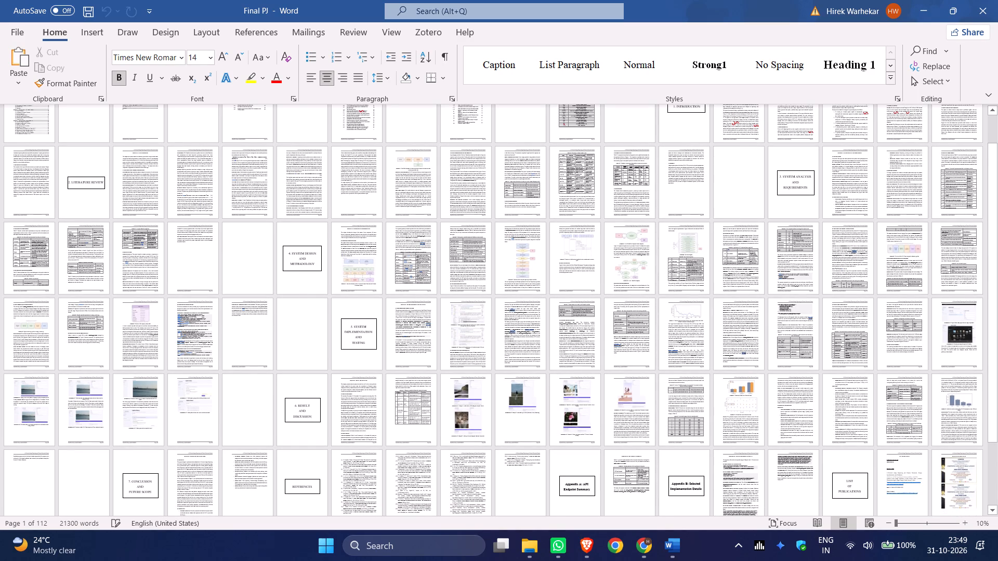
scroll(337, 361, "up", 17)
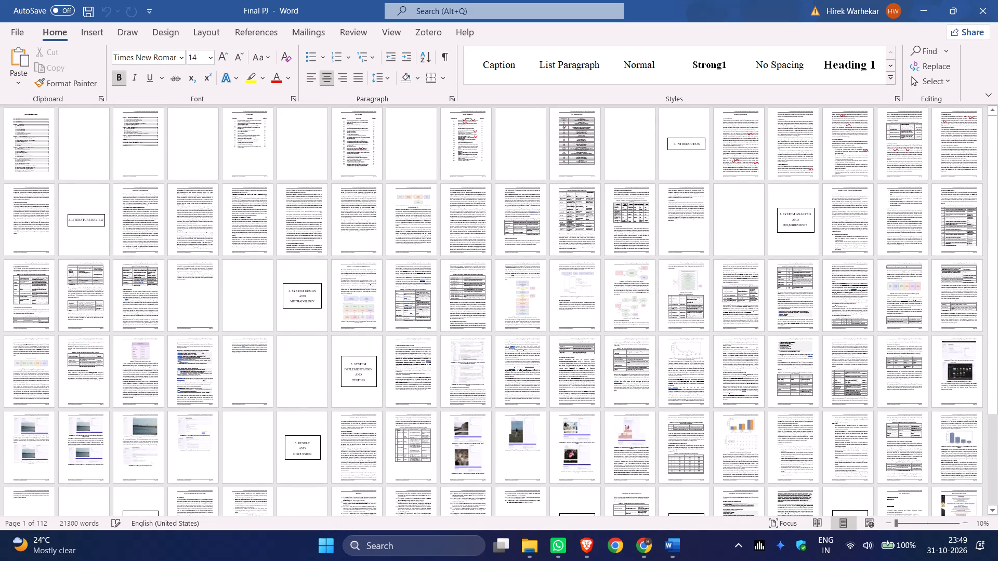
left_click(21, 112)
left_click_drag(18, 115, 37, 177)
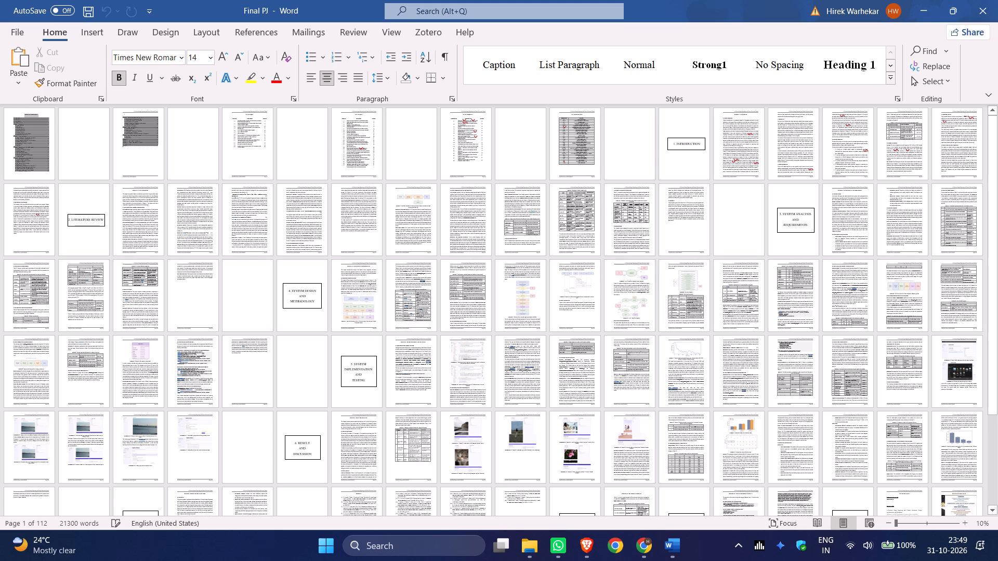
left_click_drag(37, 177, 166, 523)
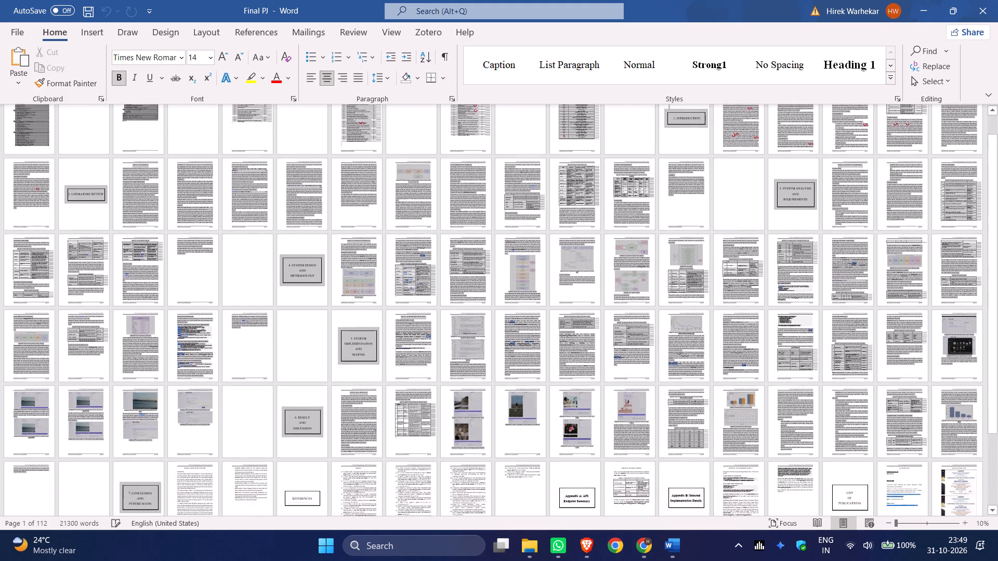
left_click_drag(166, 523, 265, 418)
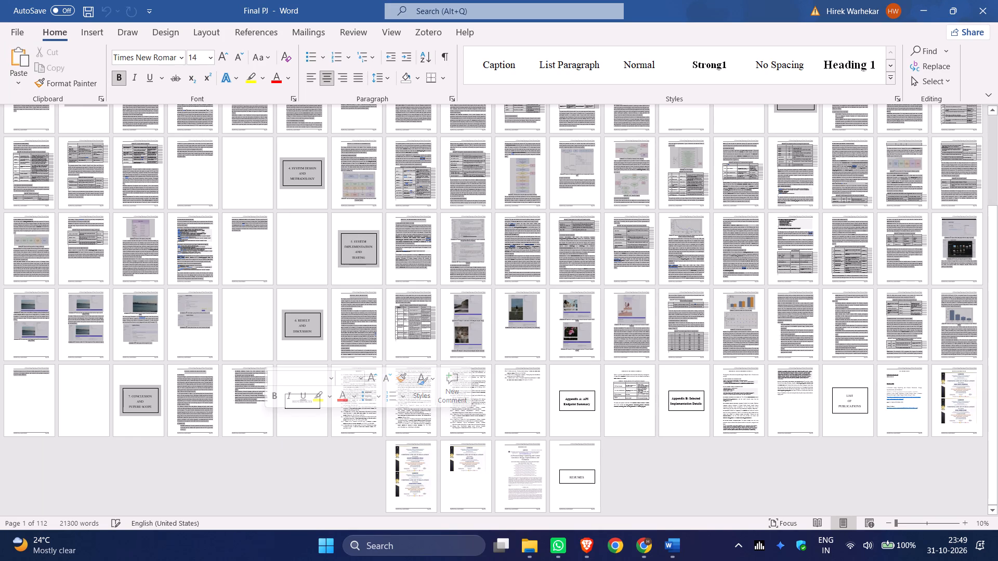
key("BackSpace")
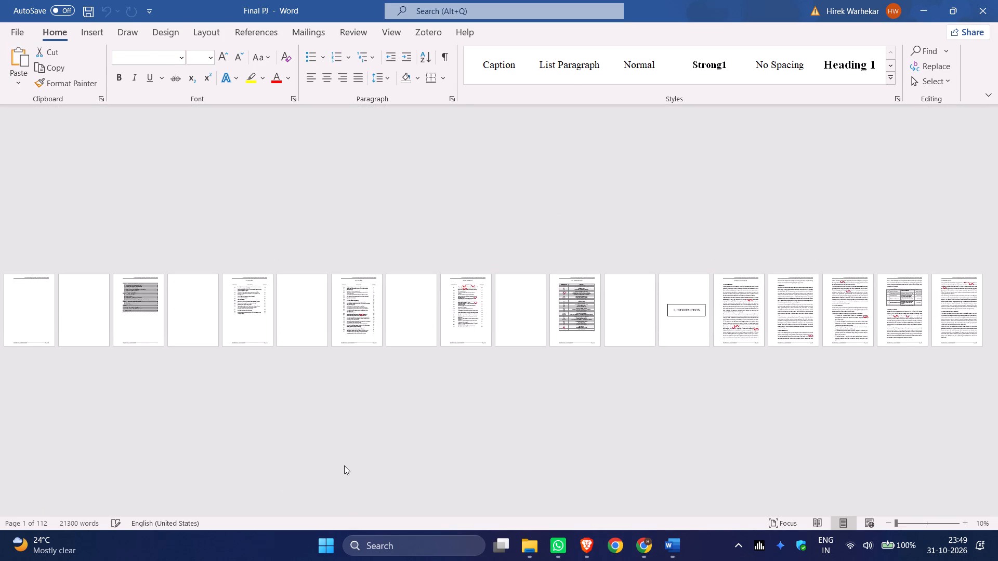
Remove the leftover empty page in front of the References title page.
left_click(51, 297)
key("BackSpace")
double_click(48, 297)
key("BackSpace")
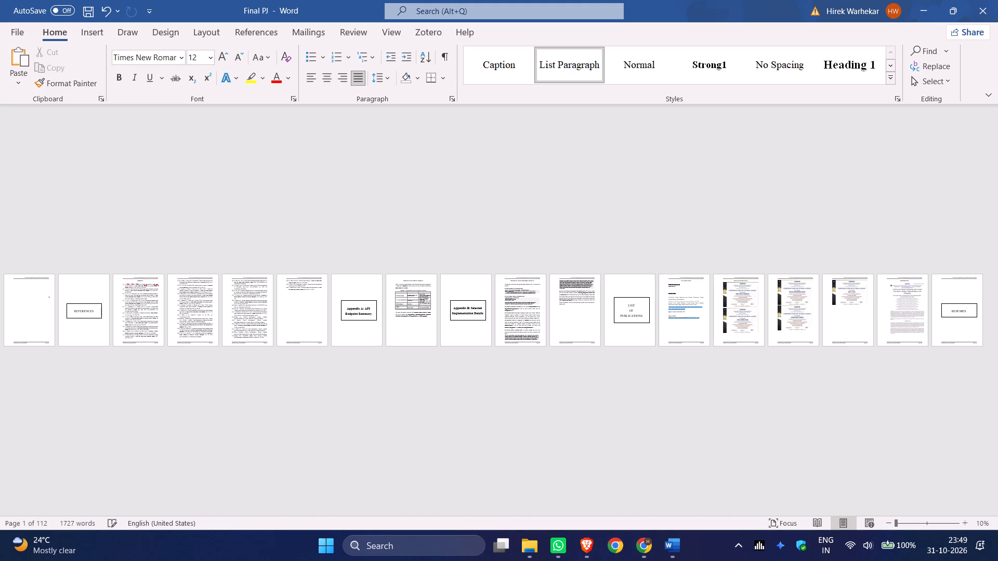
key("BackSpace")
key("BackSpace")
key("BackSpace")
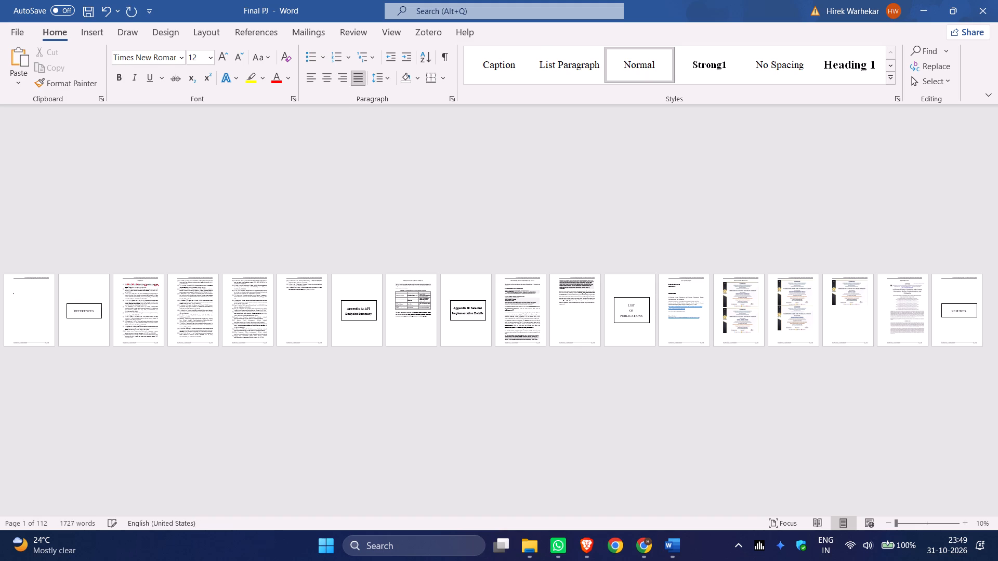
key("BackSpace")
key("BackSpace")
key("BackSpace")
key("BackSpace")
key("BackSpace")
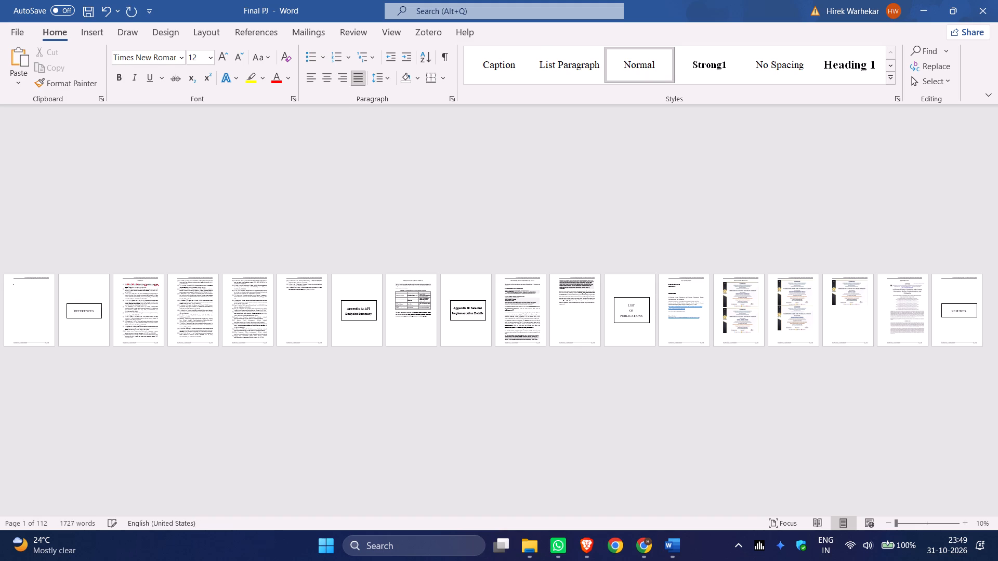
key("BackSpace")
key("BackSpace")
key("BackSpace")
key("BackSpace")
left_click(36, 297)
key("Delete")
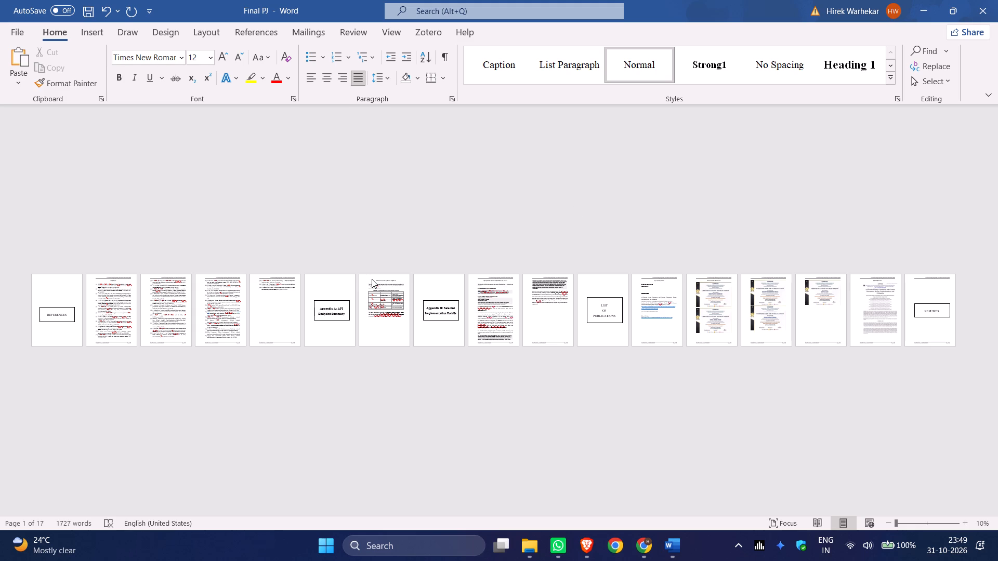
Delete the content after the Appendix A page heading, from its body text through the final Resumes page.
left_click_drag(365, 284, 854, 350)
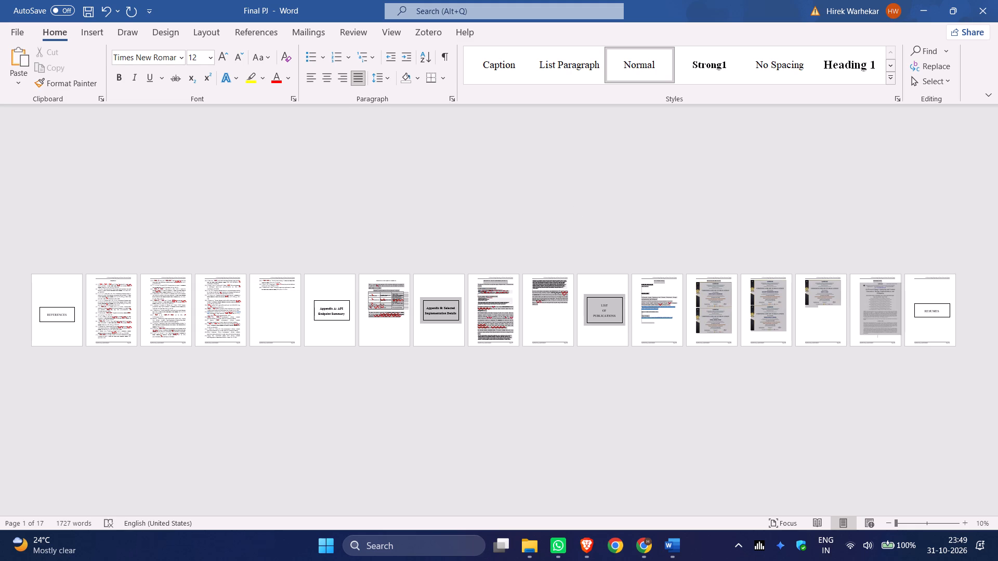
left_click_drag(854, 350, 979, 313)
key("BackSpace")
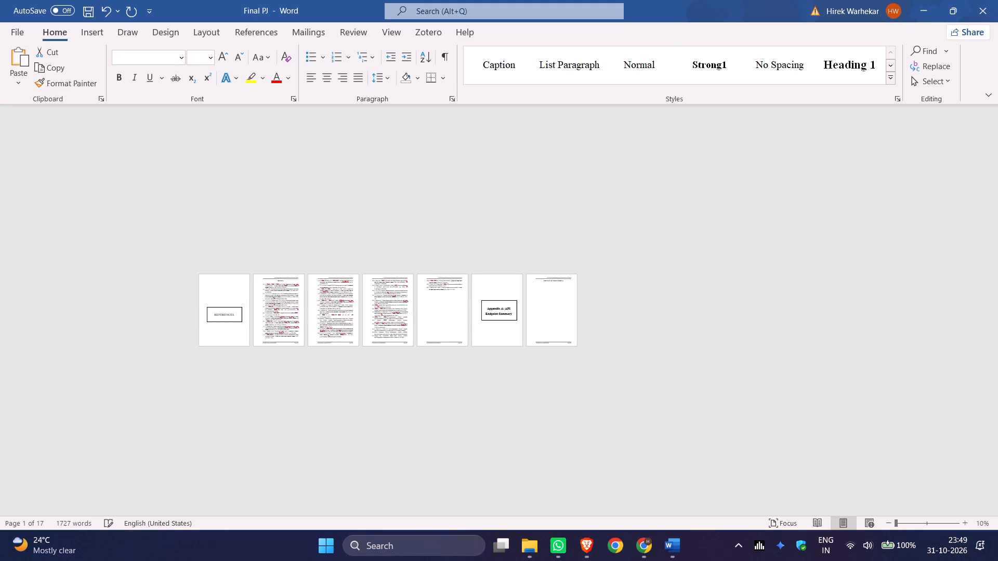
Try to remove the leftover Appendix A heading from the last page.
left_click(651, 288)
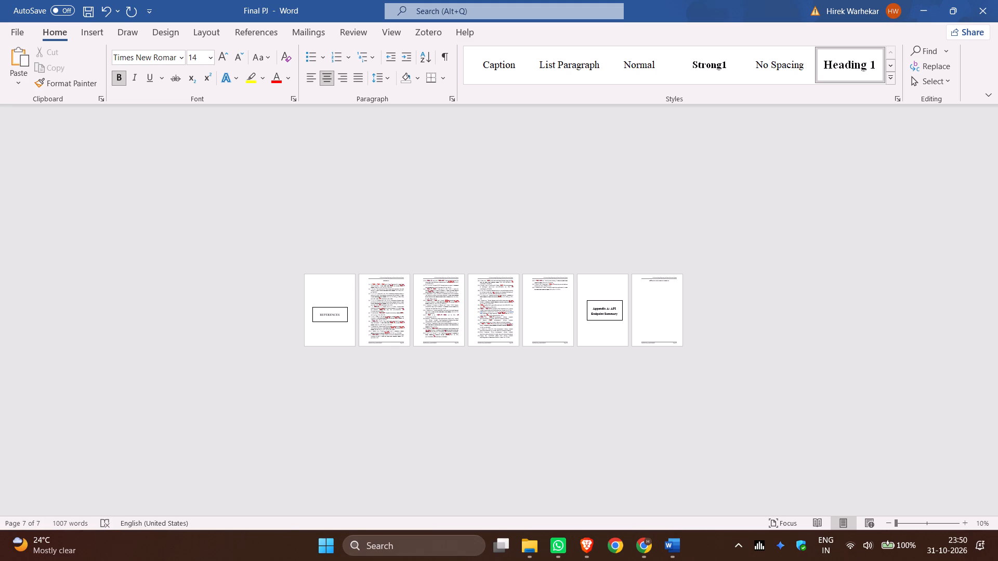
key("BackSpace")
key("BackSpace")
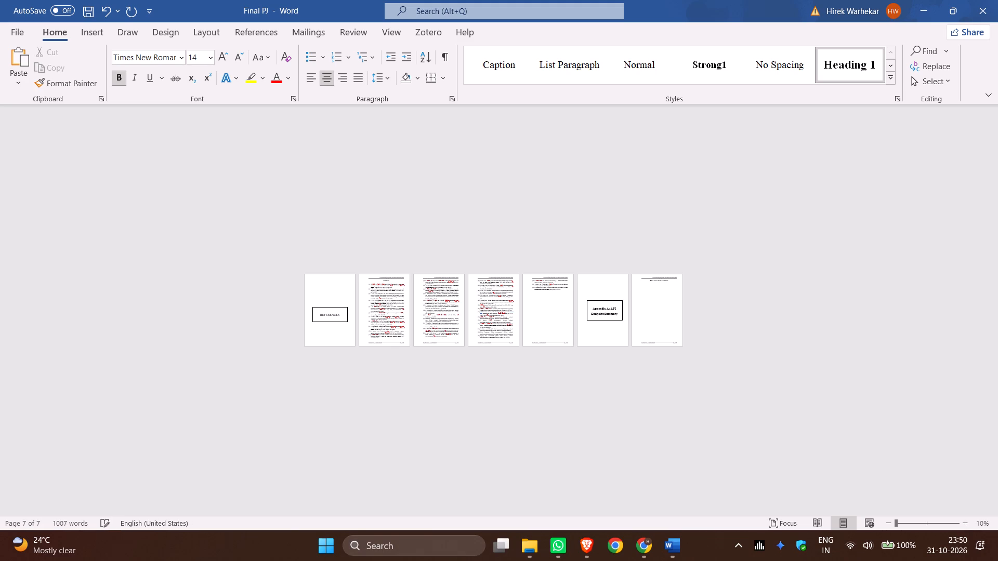
key("Delete")
key("Delete")
left_click(657, 288)
key("Delete")
key("Delete")
Cut the "Appendix A: API Endpoint Summary" title box from its page.
left_click(597, 304)
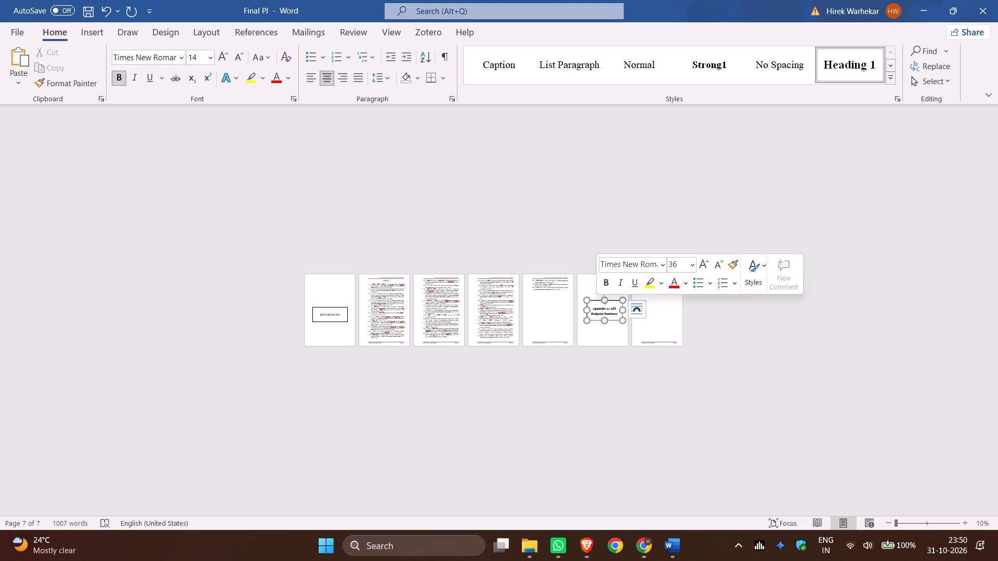
left_click(603, 298)
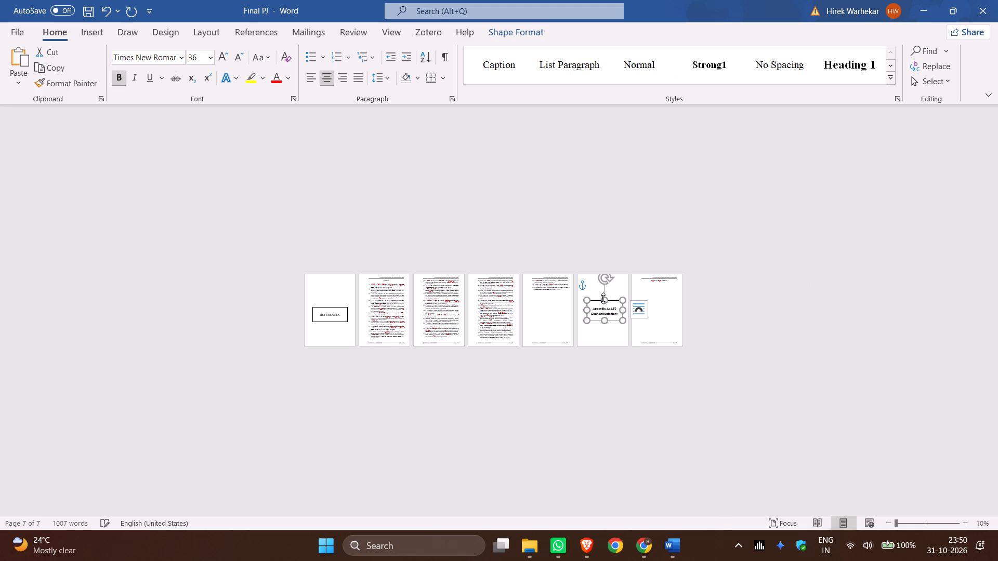
right_click(603, 298)
left_click(644, 204)
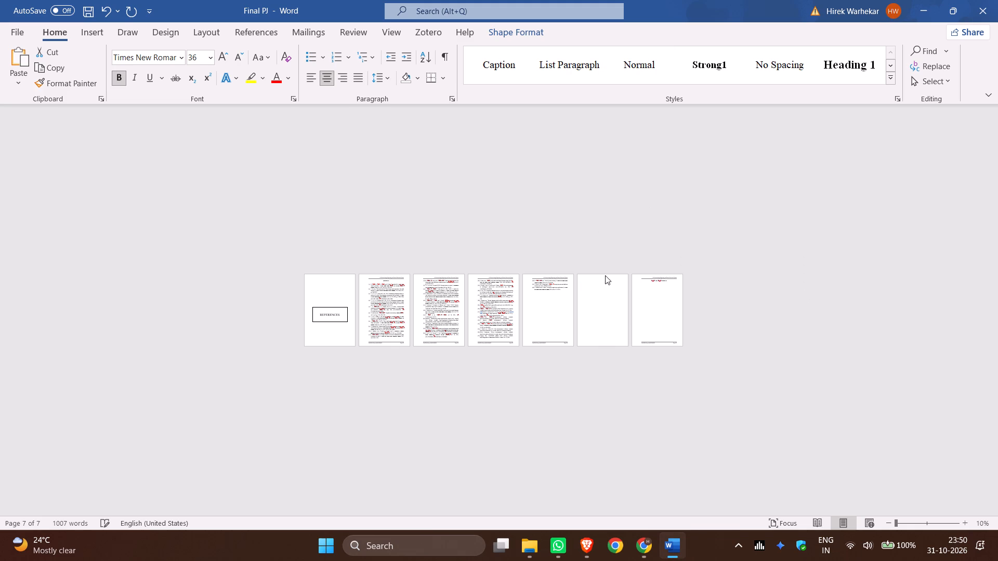
Remove the blank page between the last references page and the leftover Appendix A heading page.
left_click(652, 290)
key("Delete")
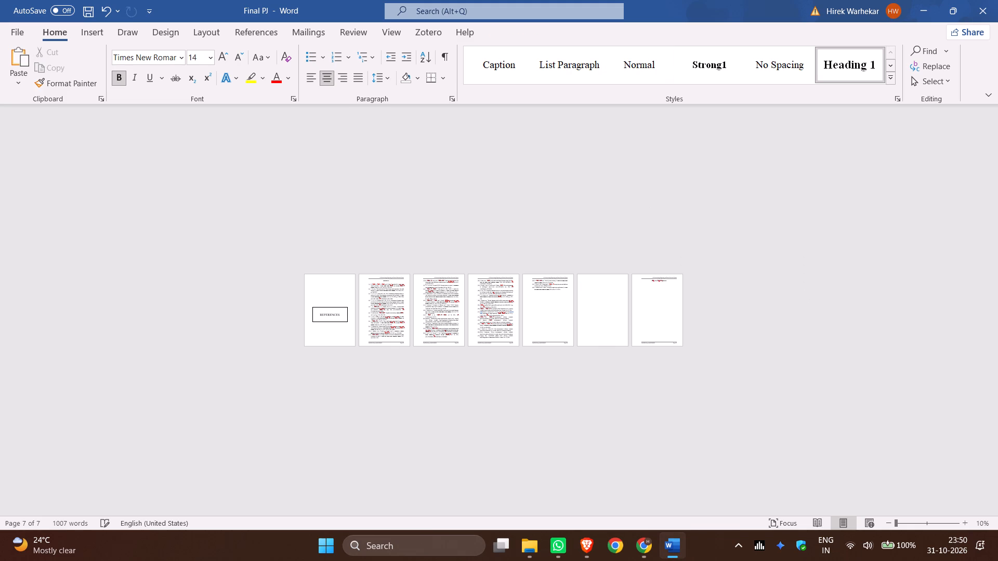
left_click(604, 288)
key("Delete")
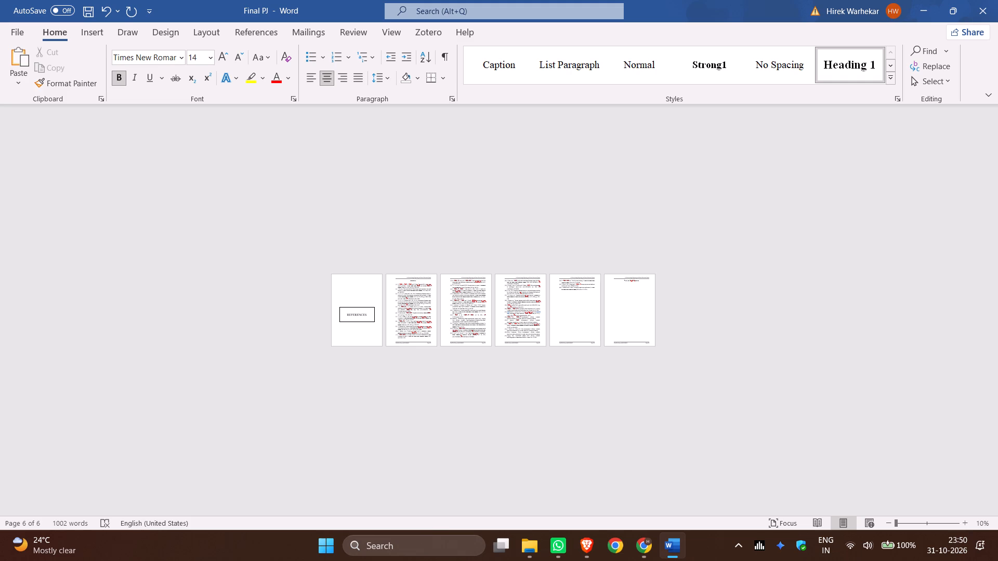
Erase the leftover Appendix A: API Endpoint Summary heading text from the last page.
scroll(626, 297, "up", 4, "ctrl")
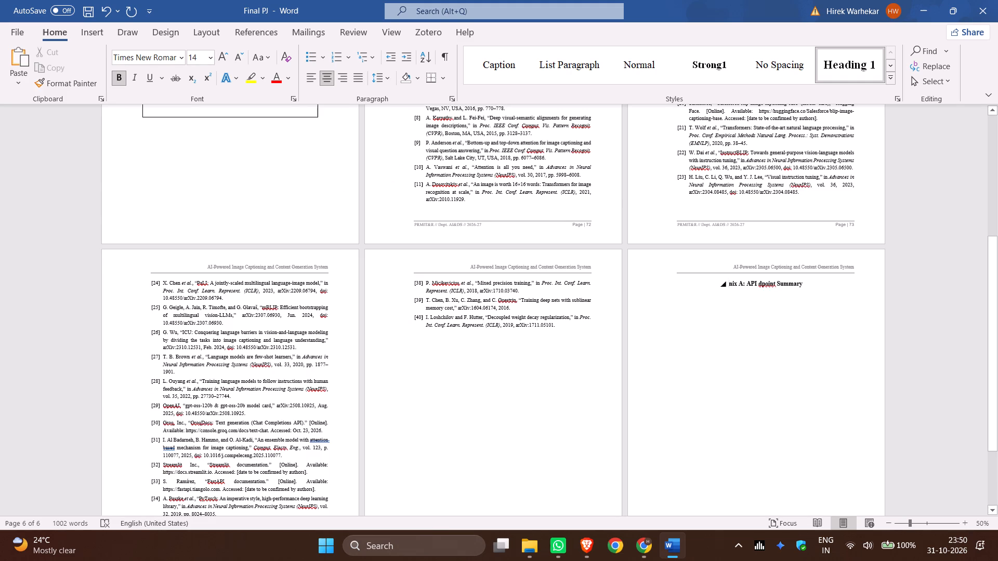
scroll(734, 296, "down", 1)
left_click(820, 269)
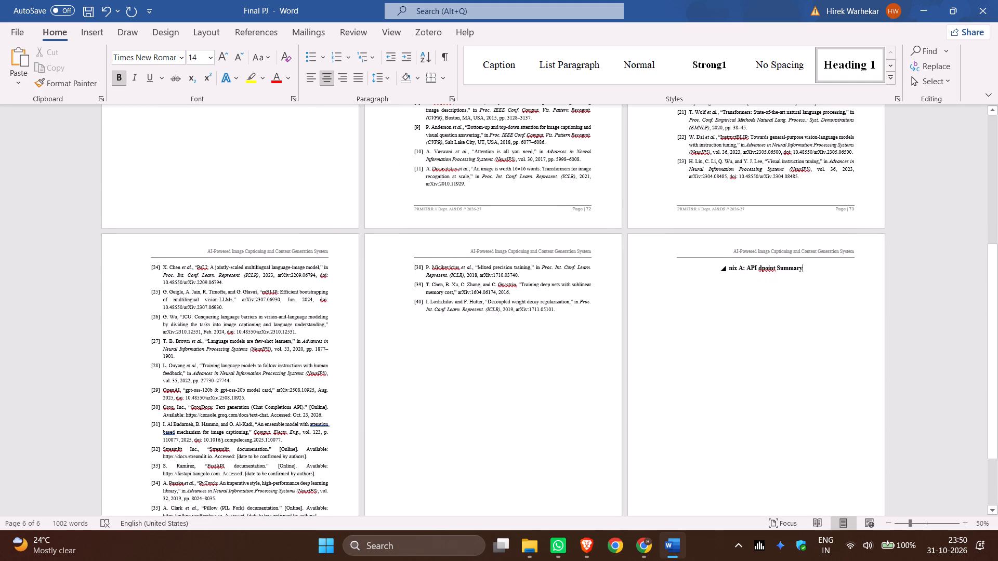
key("BackSpace")
key("BackSpace")
key("BackSpace")
key("BackSpace")
key("BackSpace")
key("BackSpace")
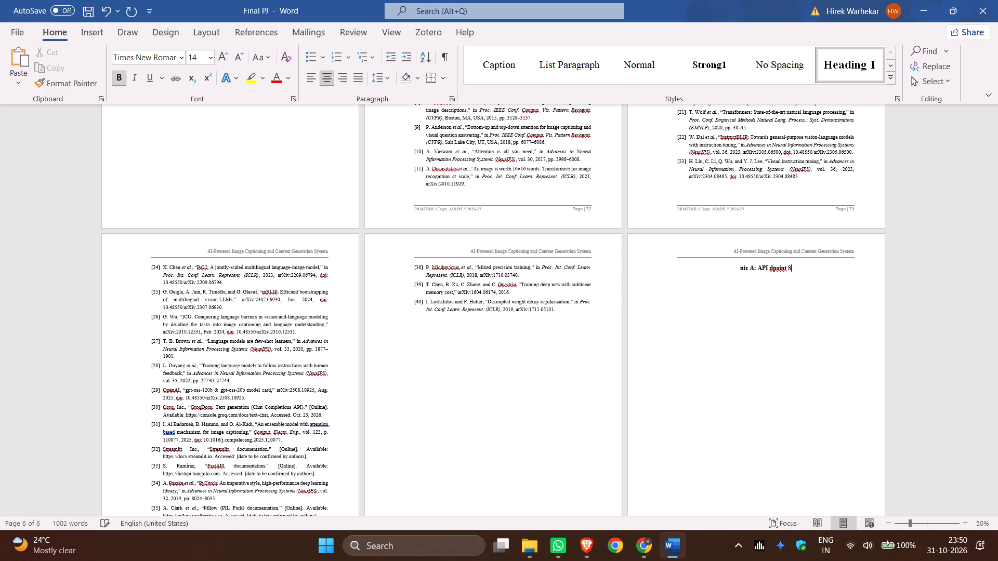
key("BackSpace")
key("BackSpace")
key("BackSpace")
key("BackSpace")
key("BackSpace")
key("BackSpace")
key("BackSpace")
key("BackSpace")
key("BackSpace")
key("BackSpace")
key("BackSpace")
key("BackSpace")
key("BackSpace")
key("BackSpace")
key("BackSpace")
key("BackSpace")
key("BackSpace")
key("BackSpace")
key("BackSpace")
key("BackSpace")
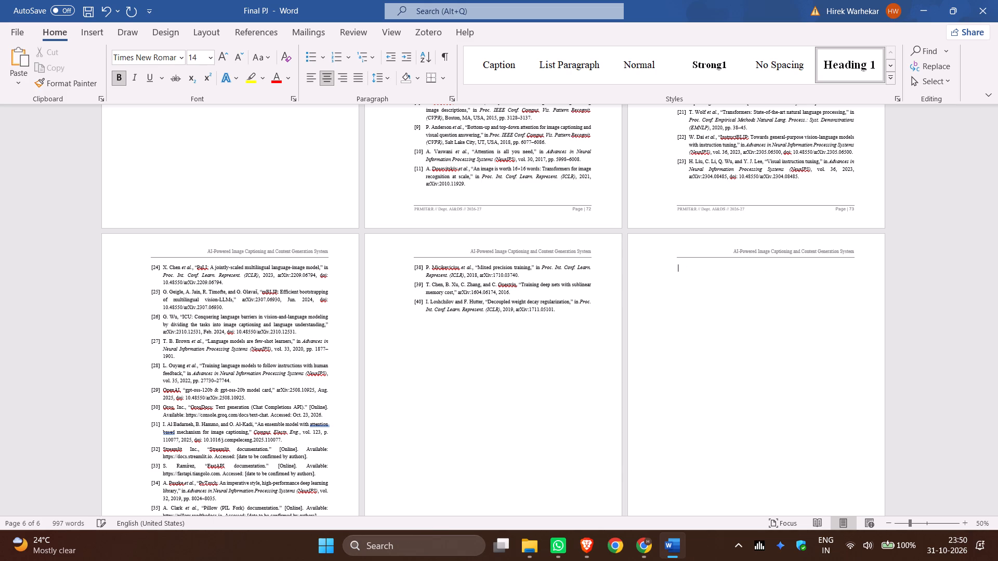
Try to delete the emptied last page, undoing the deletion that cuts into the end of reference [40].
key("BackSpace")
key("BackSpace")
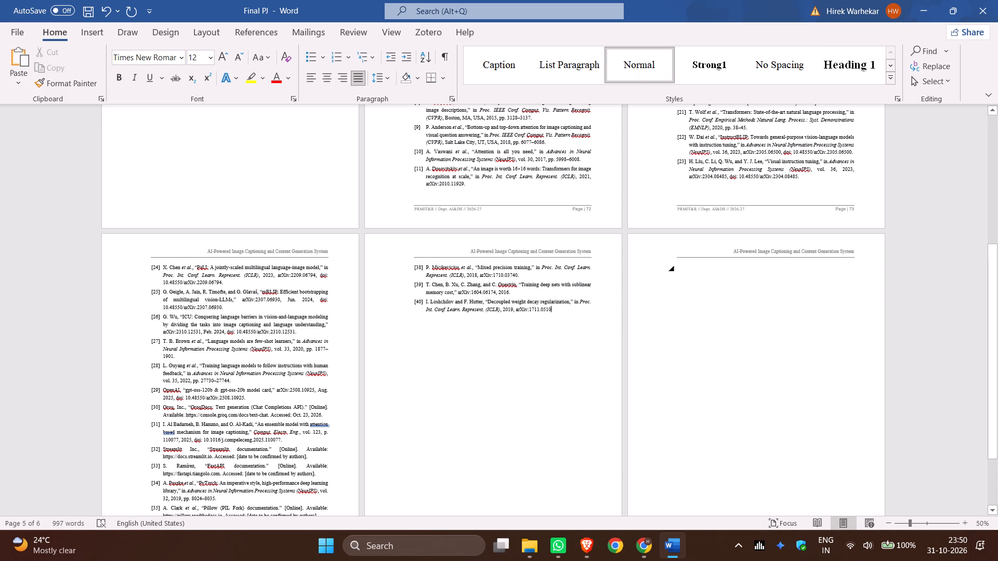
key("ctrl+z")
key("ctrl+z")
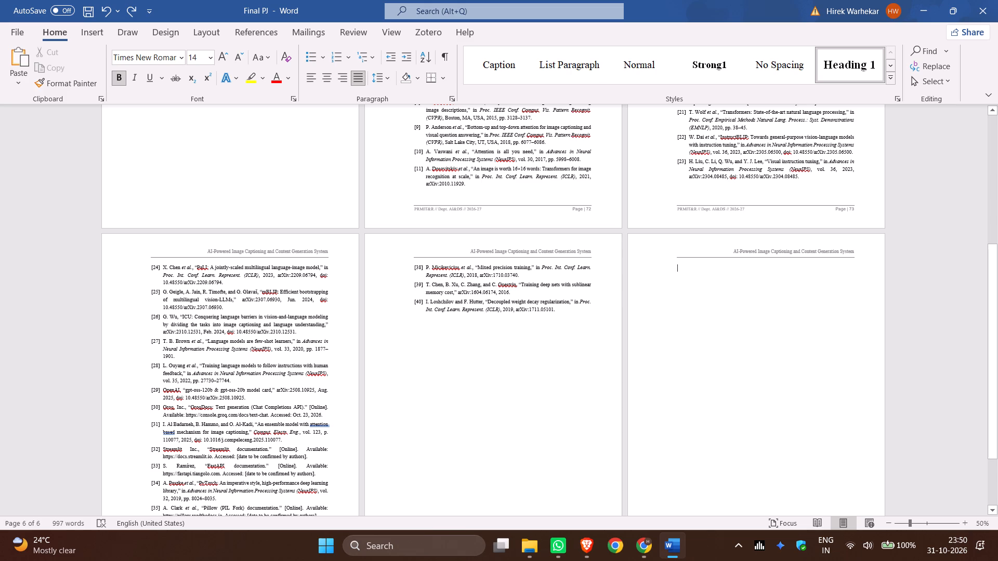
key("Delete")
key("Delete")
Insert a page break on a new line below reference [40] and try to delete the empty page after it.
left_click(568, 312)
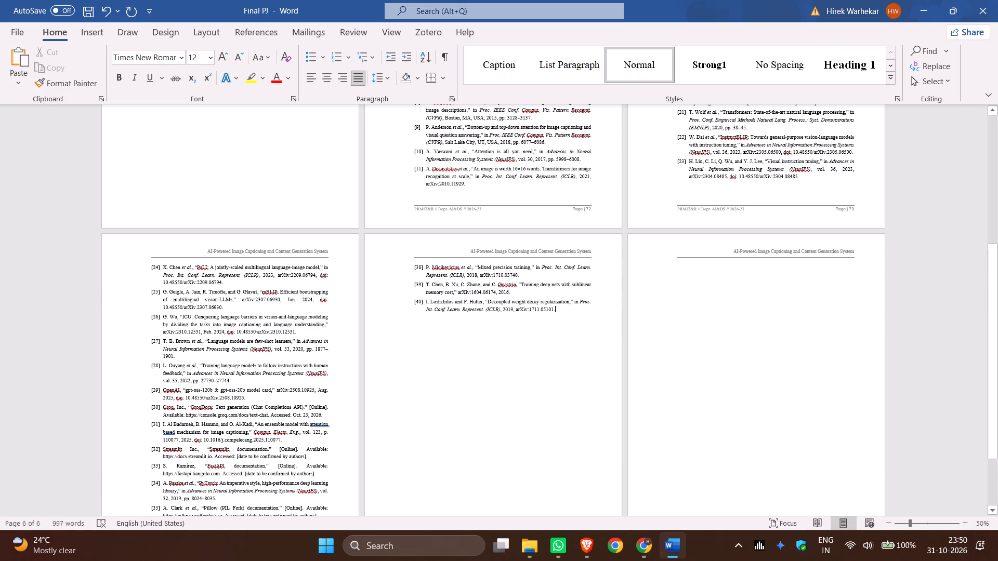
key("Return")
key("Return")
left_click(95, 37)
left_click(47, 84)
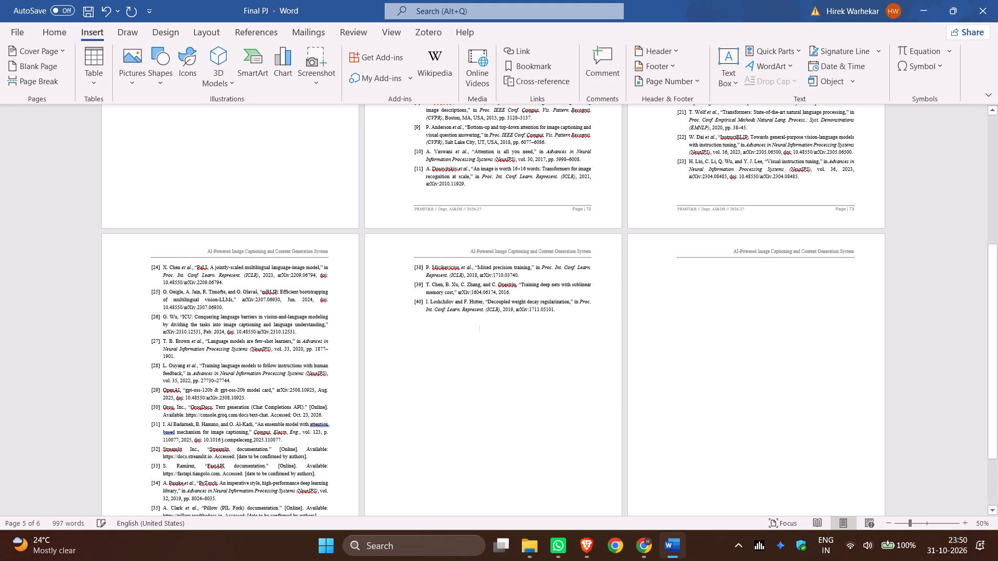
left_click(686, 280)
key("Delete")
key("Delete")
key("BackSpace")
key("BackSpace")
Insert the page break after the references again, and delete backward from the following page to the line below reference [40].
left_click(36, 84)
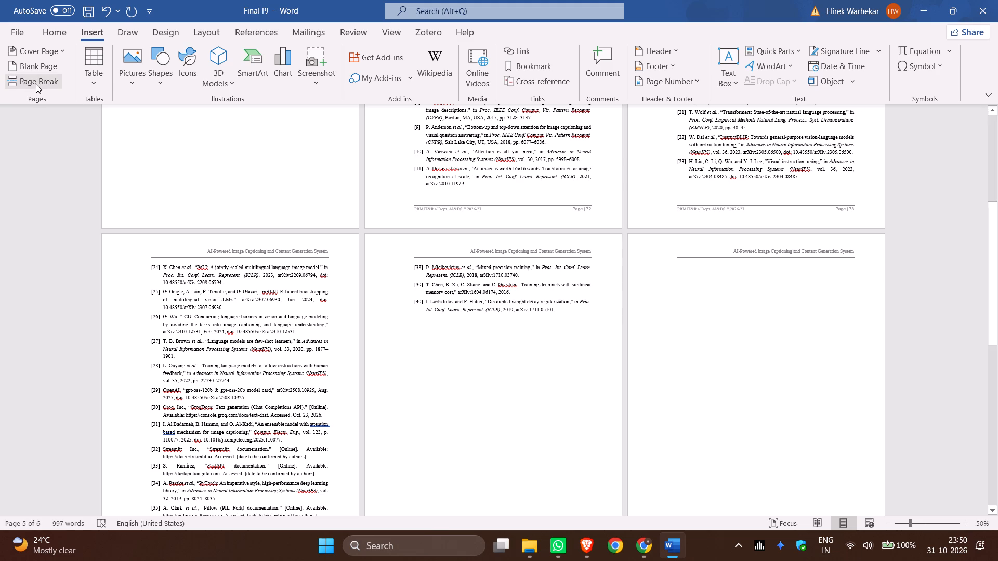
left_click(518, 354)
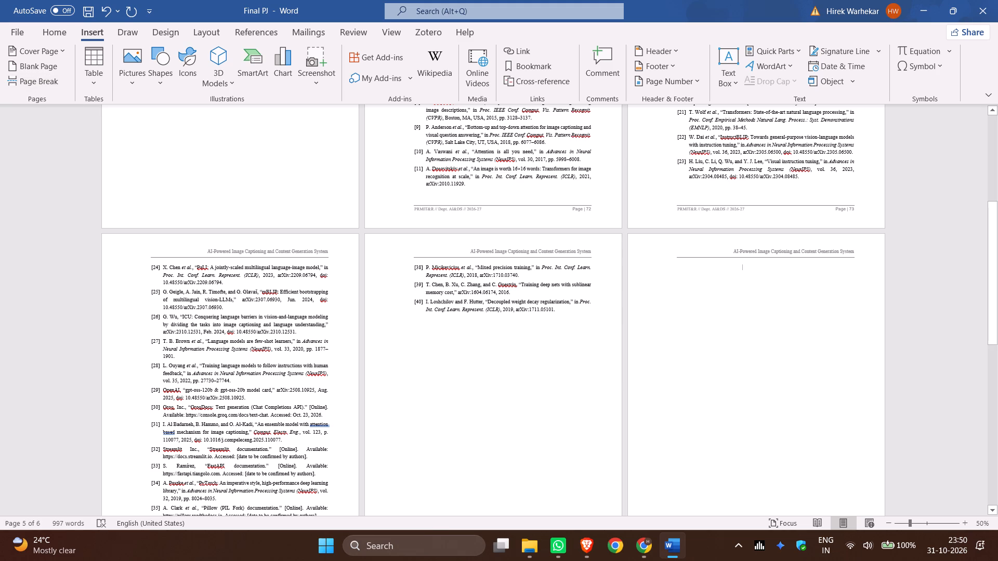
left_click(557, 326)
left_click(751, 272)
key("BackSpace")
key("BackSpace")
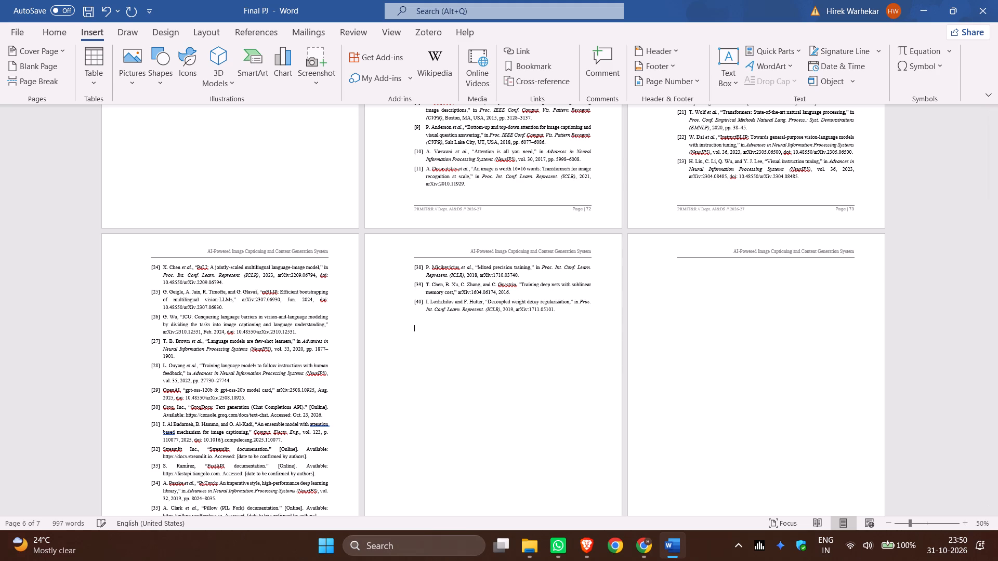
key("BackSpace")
Add blank lines and a page break below reference [40], and delete the break that follows it.
left_click(501, 359)
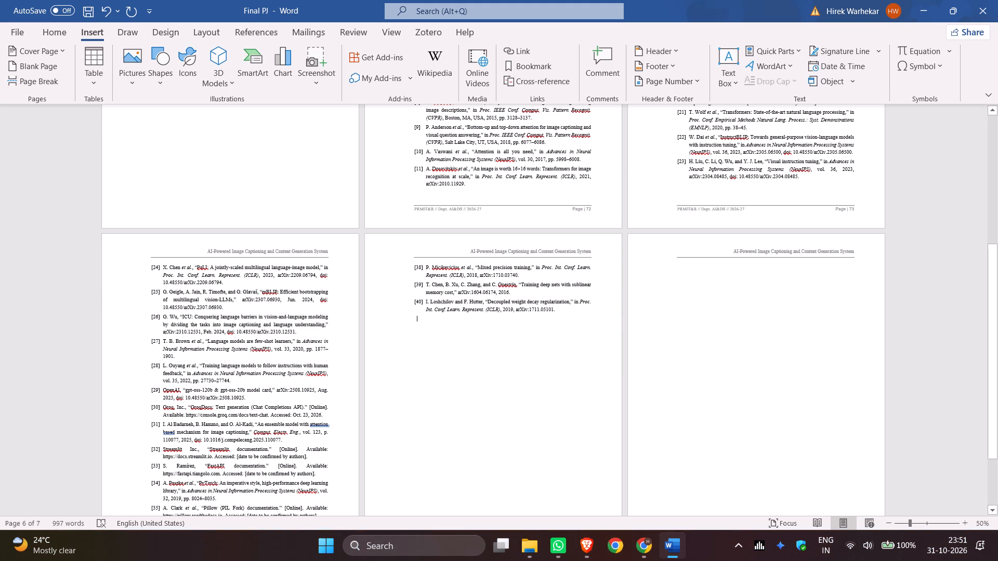
left_click(438, 336)
key("Return")
key("Return")
left_click(25, 83)
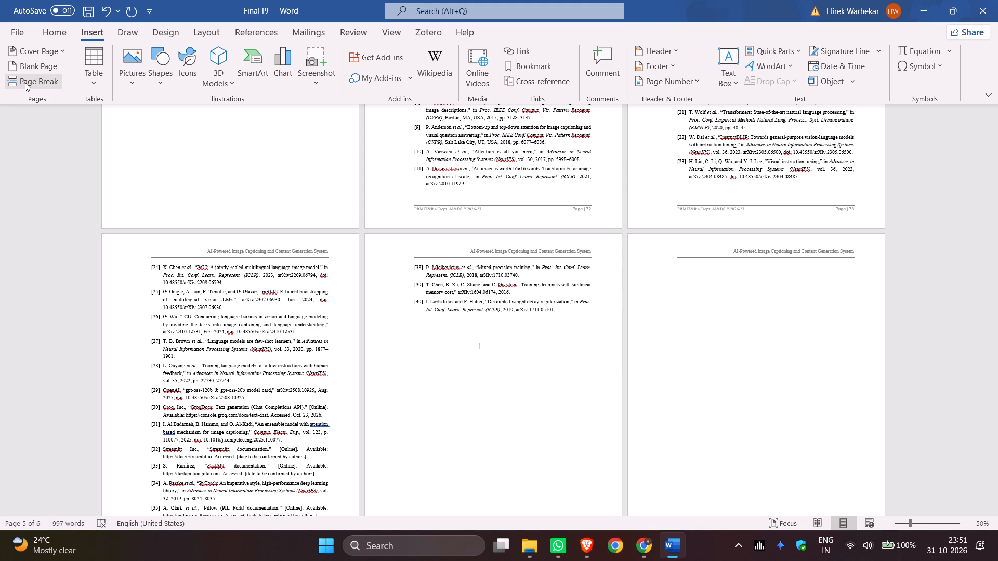
key("Delete")
key("Delete")
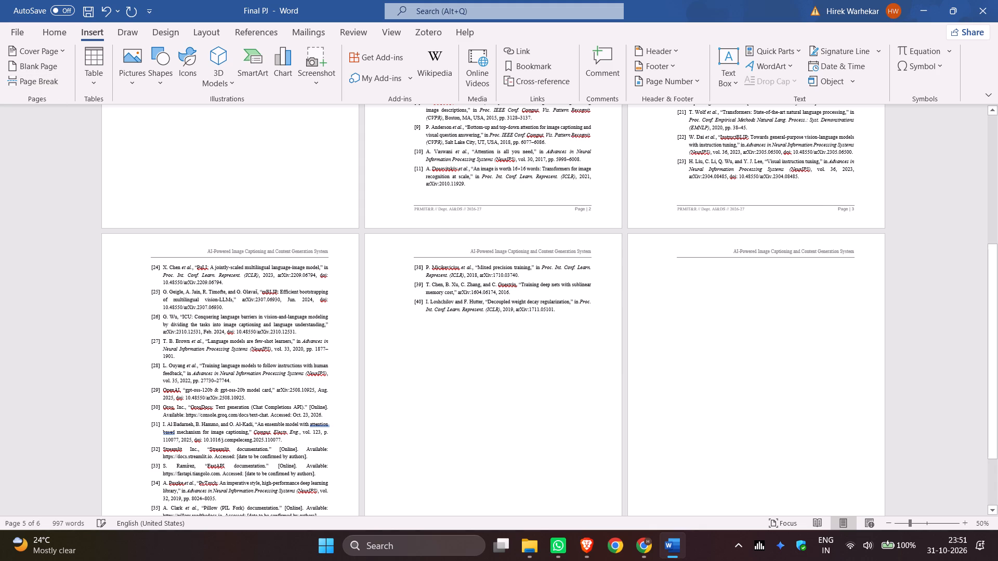
Remove the surplus blank line beneath reference [40].
left_click(454, 344)
double_click(471, 335)
key("Delete")
key("BackSpace")
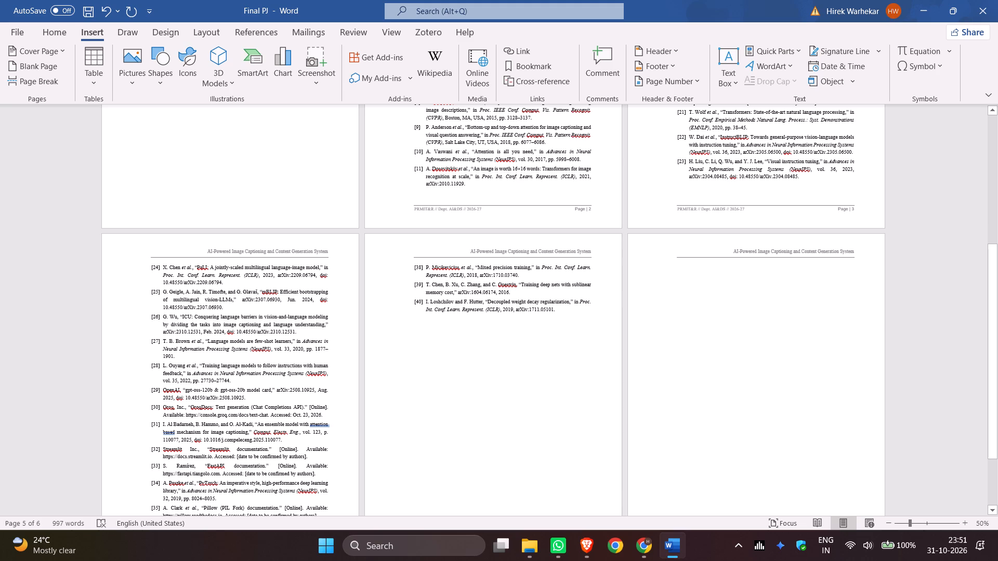
left_click(456, 335)
key("BackSpace")
left_click(566, 316)
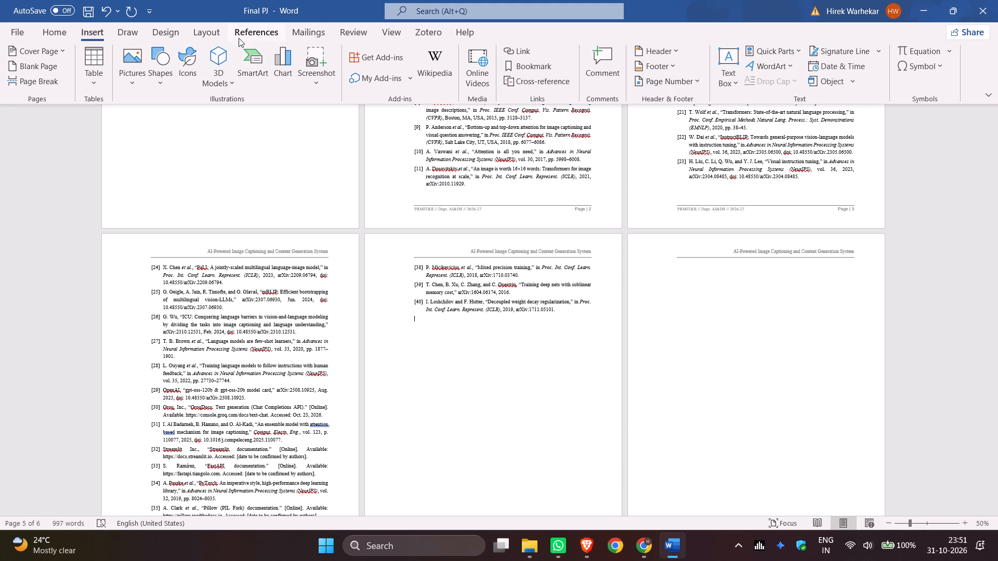
Show formatting marks and delete the page break and empty paragraphs after reference [40], removing the trailing empty page.
left_click(59, 34)
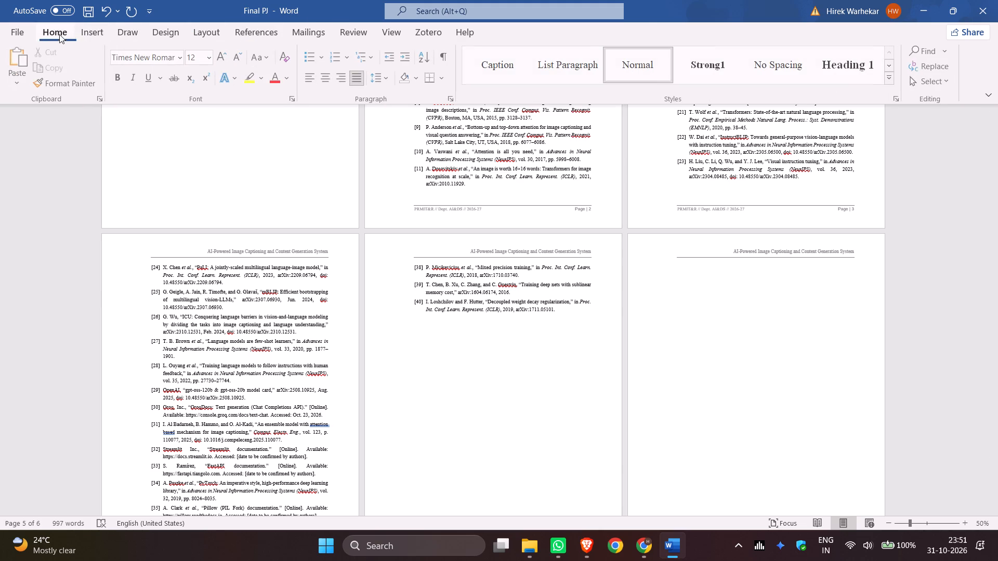
left_click(444, 59)
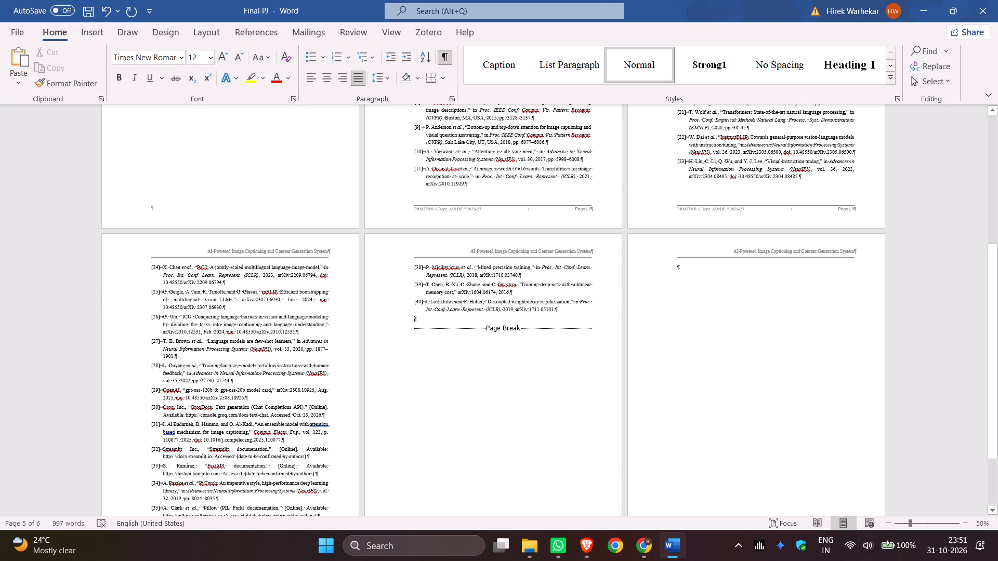
left_click(675, 264)
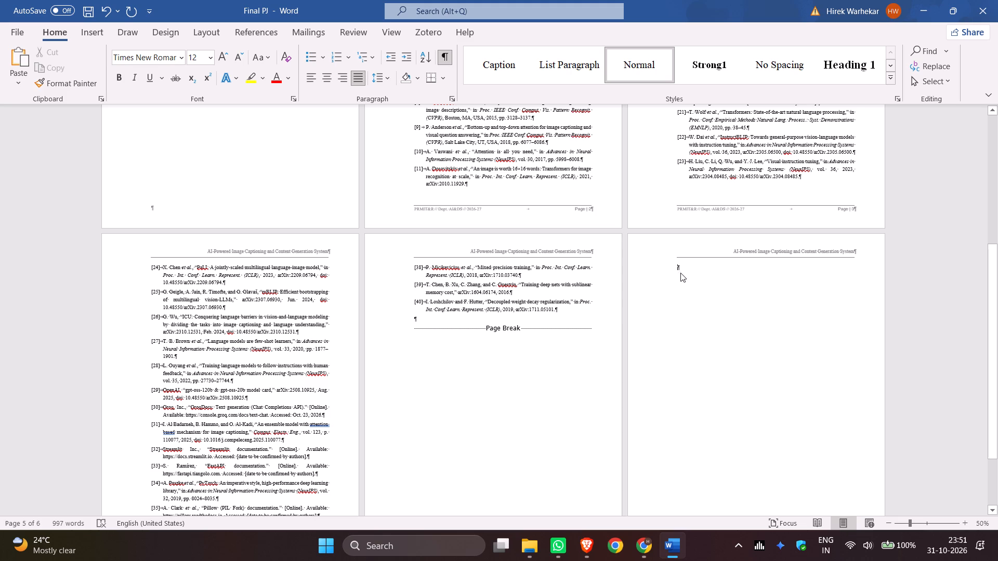
left_click(678, 271)
key("Delete")
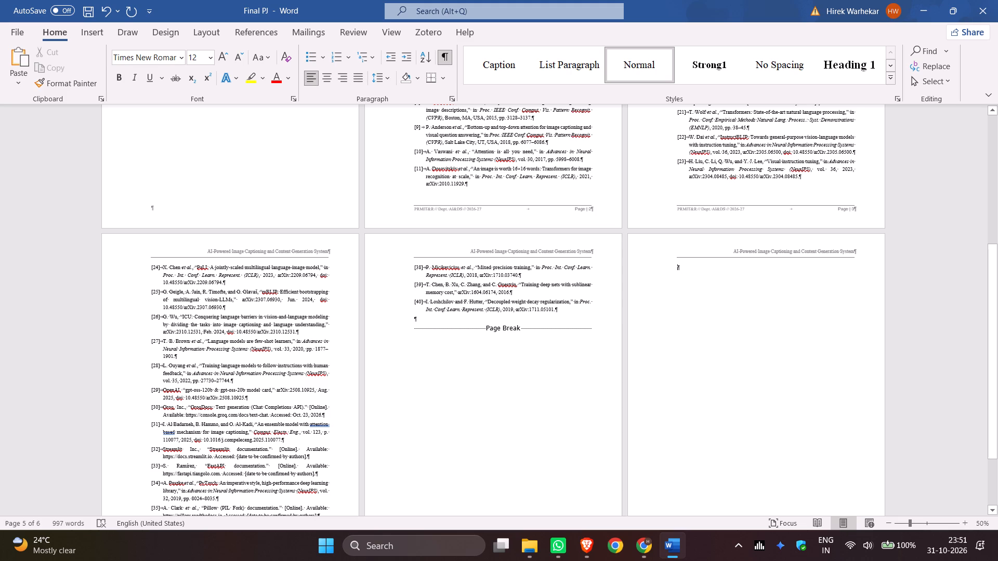
key("Delete")
left_click(684, 268)
left_click(684, 268)
key("BackSpace")
key("BackSpace")
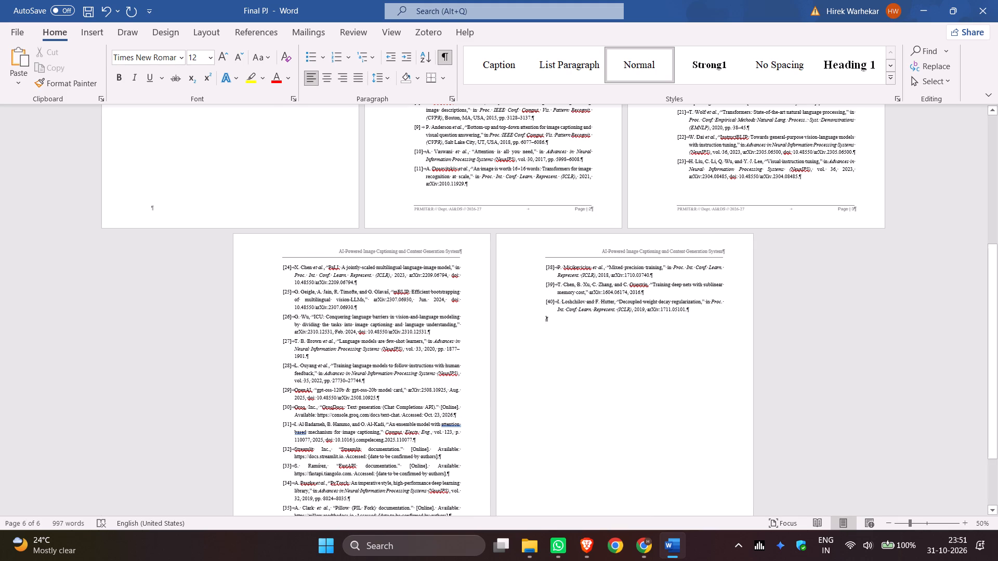
key("BackSpace")
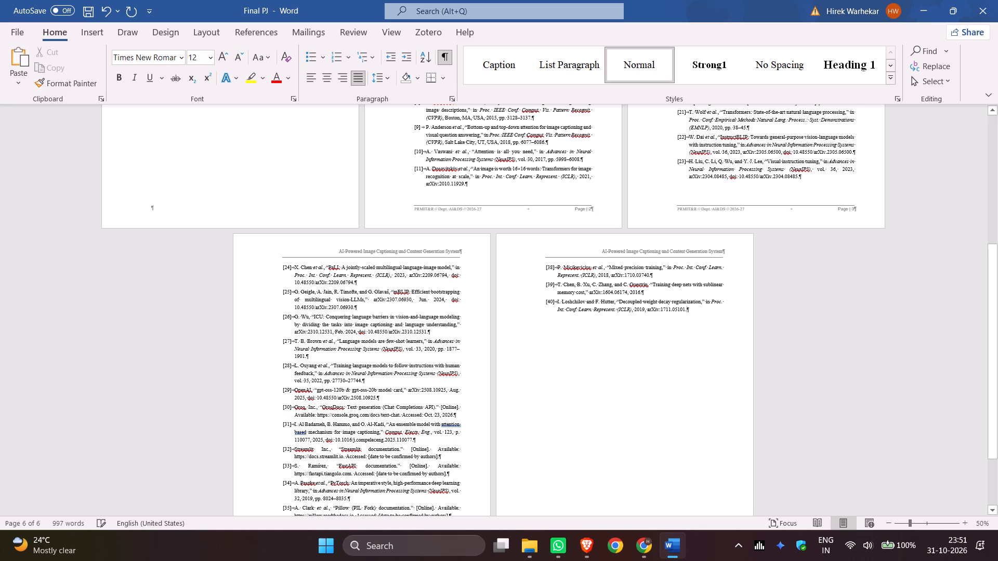
Hide the formatting marks in the References document.
left_click(447, 59)
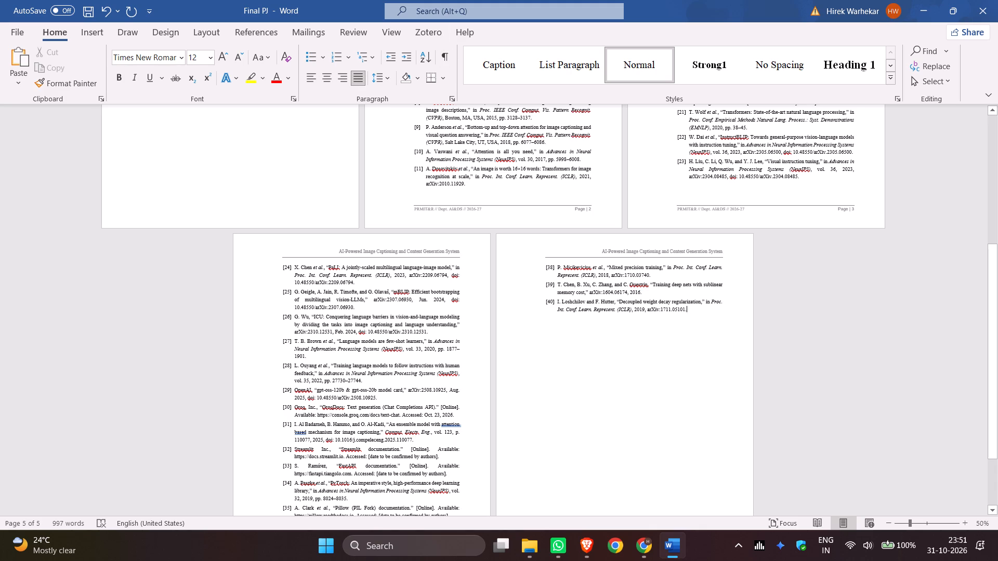
Review the References document from the title page to reference [40], checking the page layout, page numbers and ending.
scroll(786, 310, "up", 17)
scroll(772, 290, "up", 7)
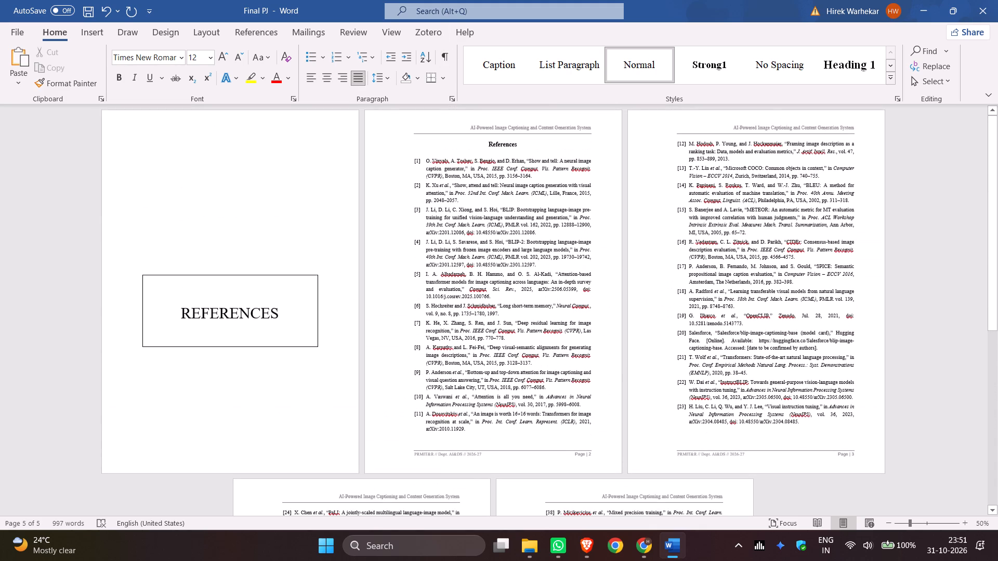
scroll(772, 290, "down", 9)
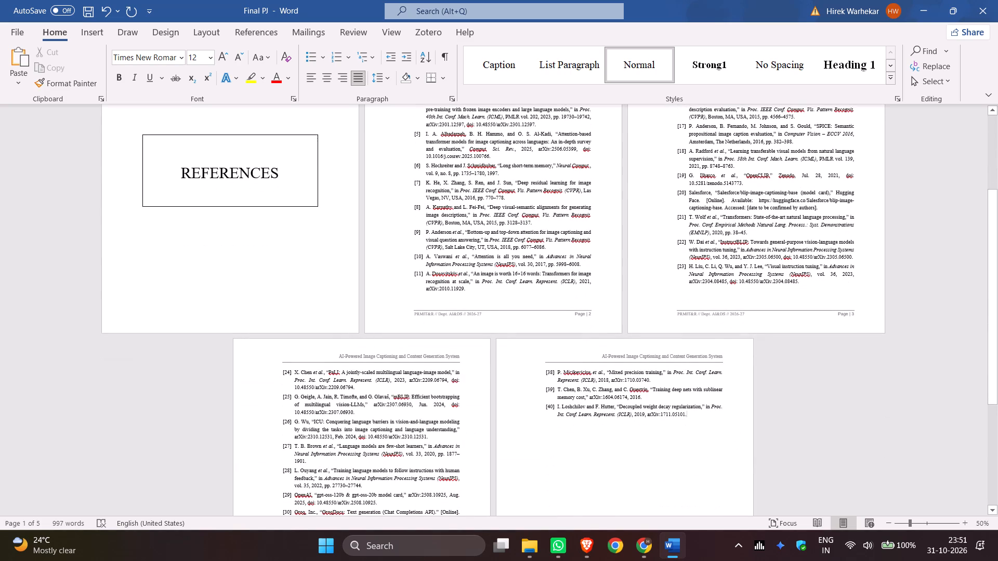
scroll(775, 284, "down", 9)
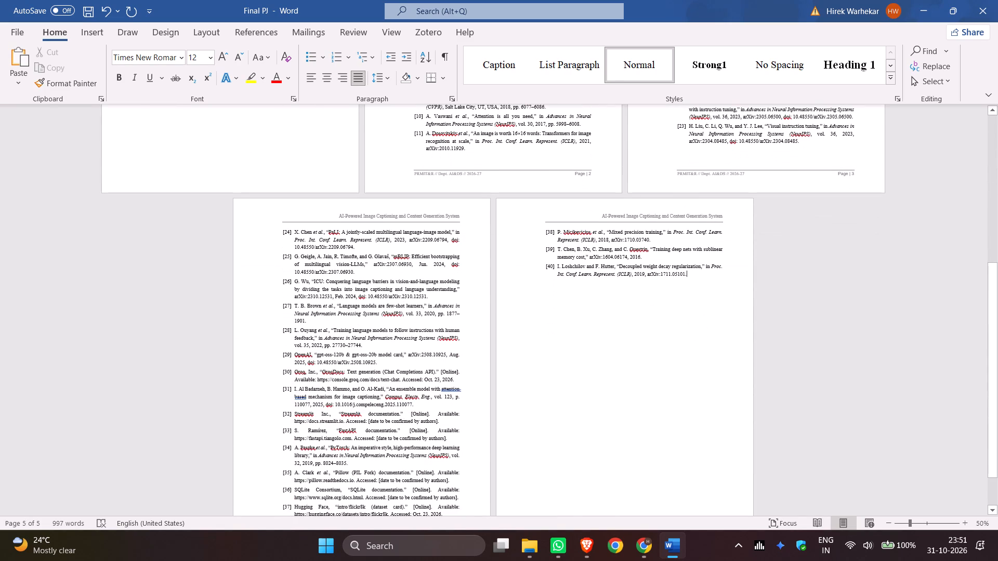
scroll(778, 284, "down", 9)
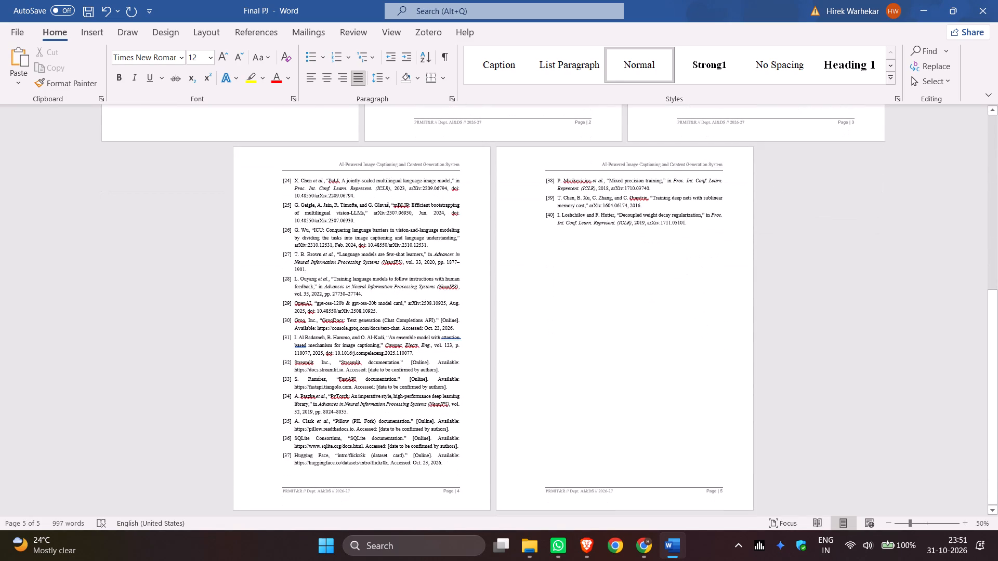
scroll(780, 286, "down", 6)
scroll(783, 284, "up", 20)
scroll(780, 283, "up", 14)
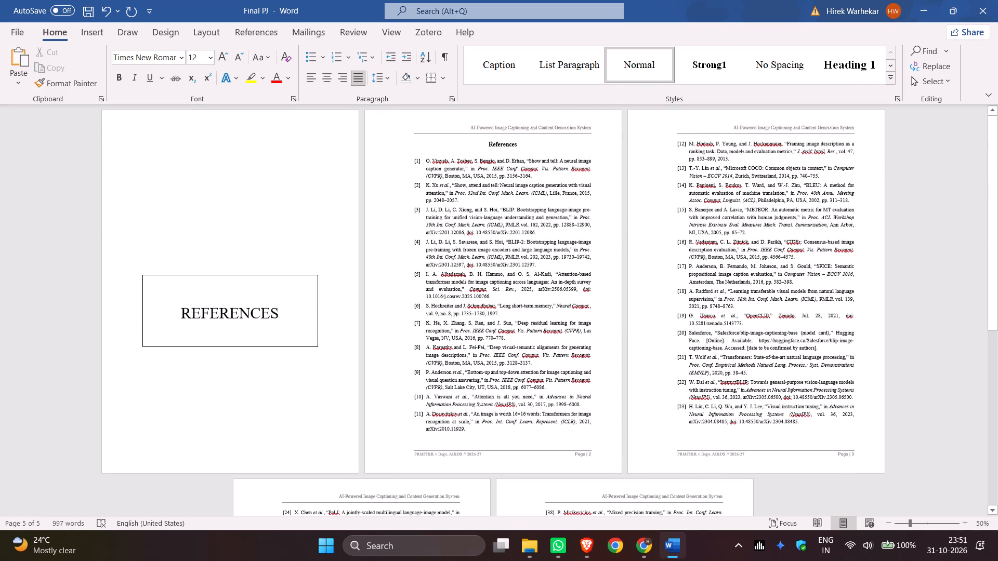
scroll(779, 282, "up", 1)
Save the References-only document under its current name.
left_click(87, 11)
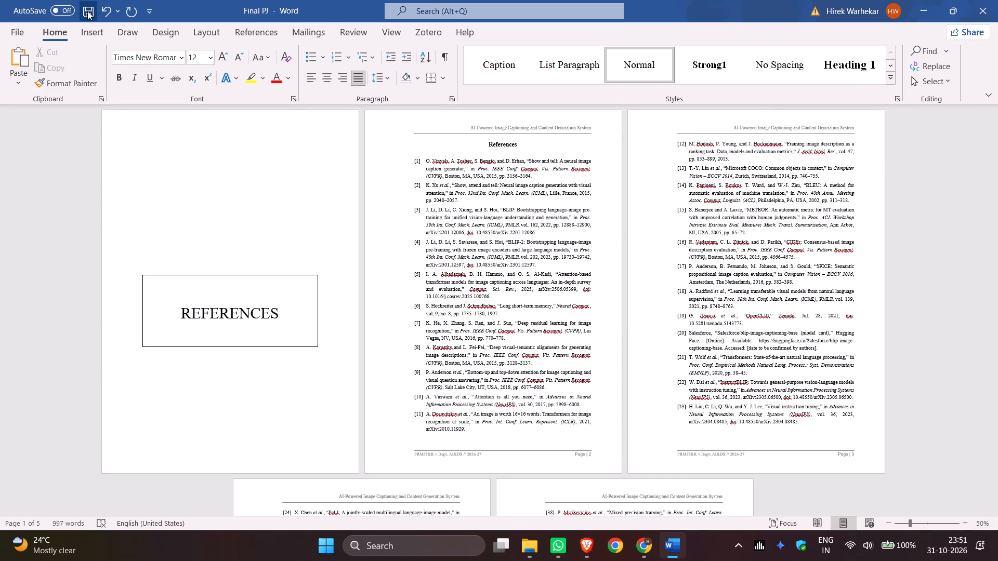
scroll(804, 448, "down", 20)
scroll(804, 448, "down", 7)
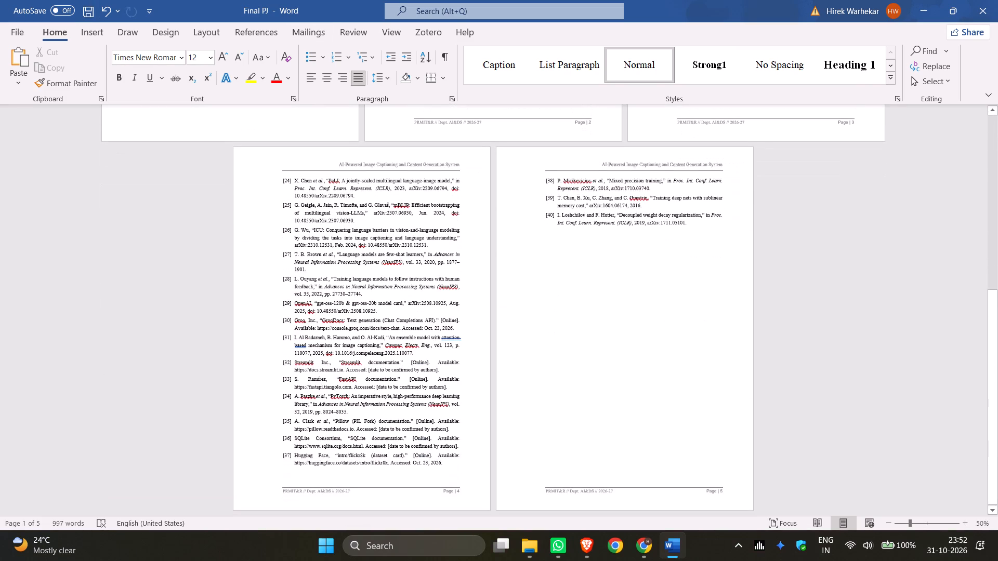
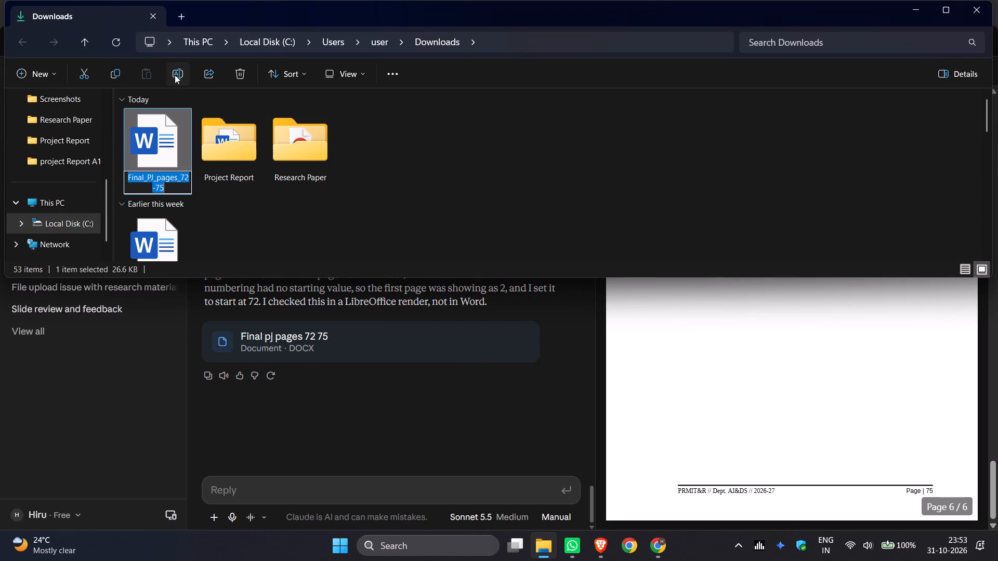
key("8")
key("Return")
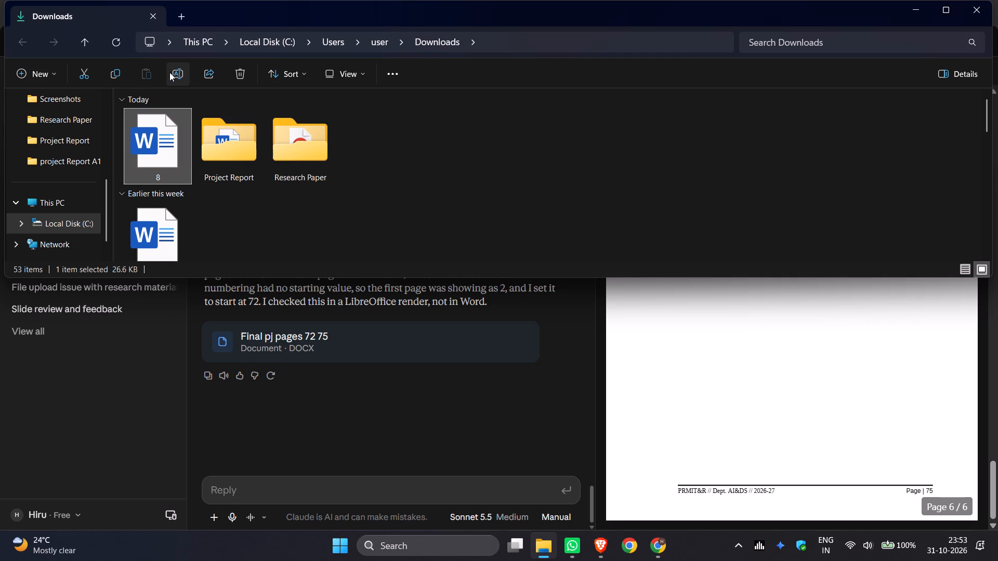
Cut file 8 from the Downloads folder, and close the document preview in the Claude chat.
left_click(87, 72)
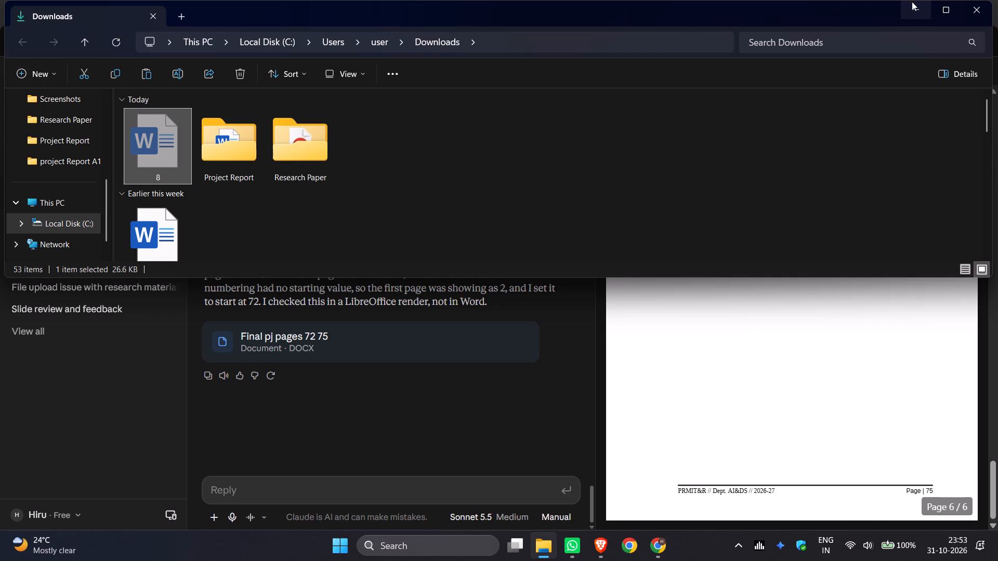
left_click(915, 6)
left_click(988, 74)
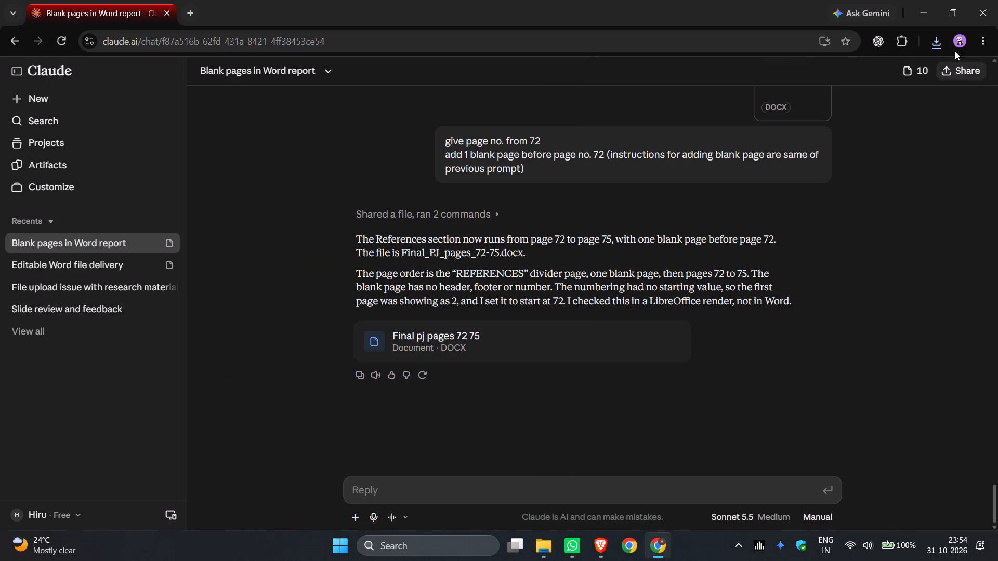
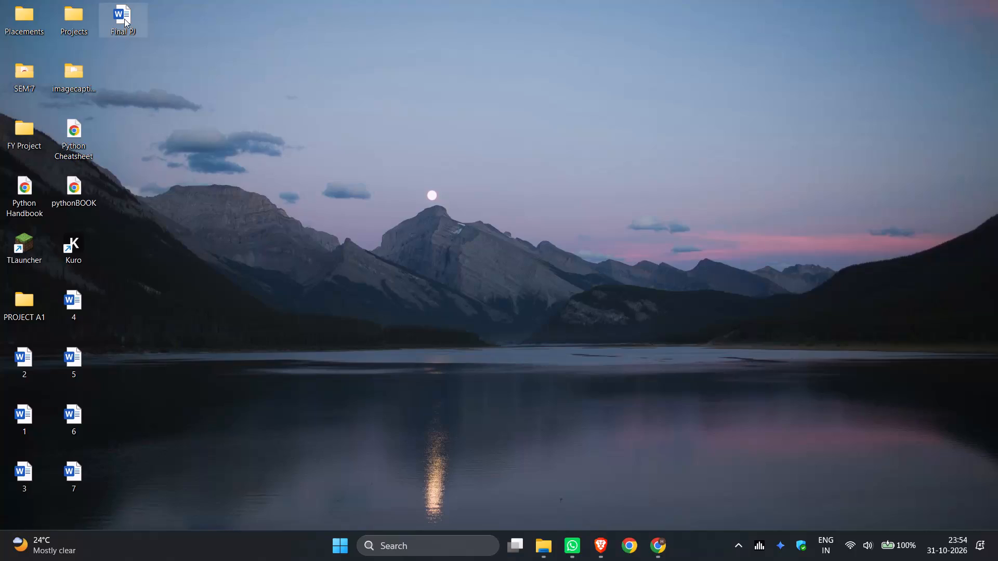
Delete the Final PJ document from the Desktop.
key("Delete")
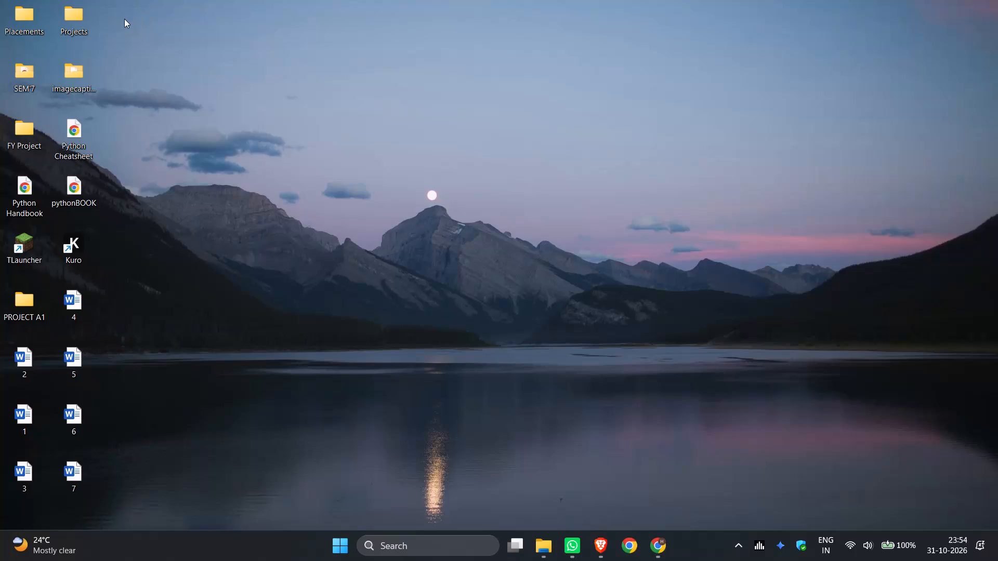
Paste the cut file 8 onto the Desktop.
left_click(193, 102)
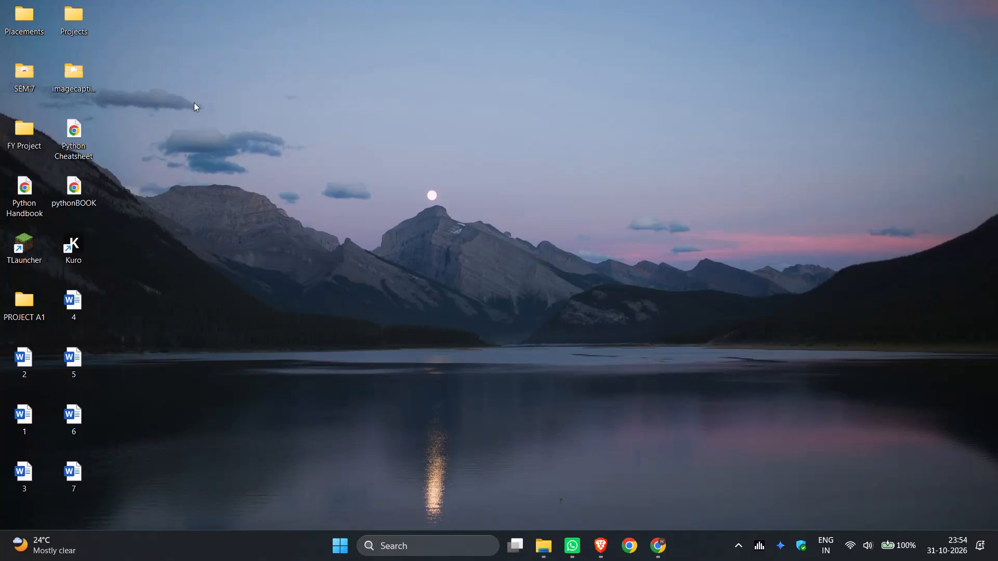
key("ctrl+v")
left_click(194, 102)
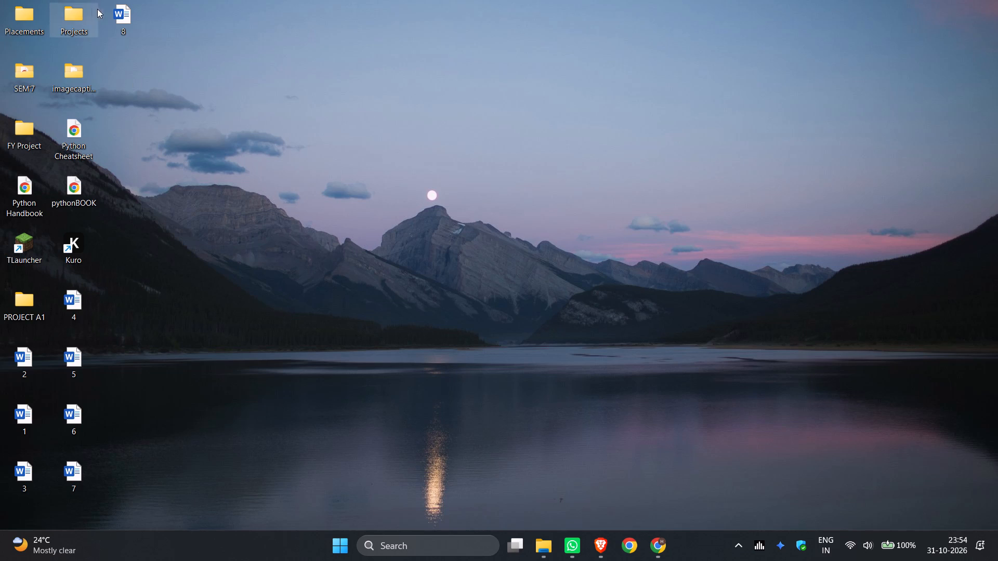
Open file 8 from the Desktop, check its References title, blank page, headers and page numbers through the last page, and close it.
double_click(121, 14)
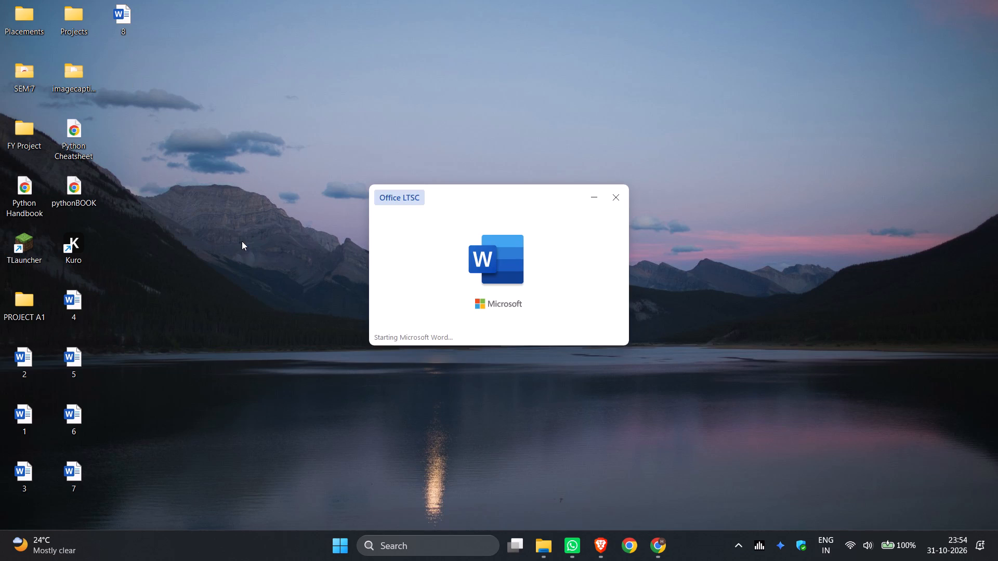
scroll(526, 191, "down", 7)
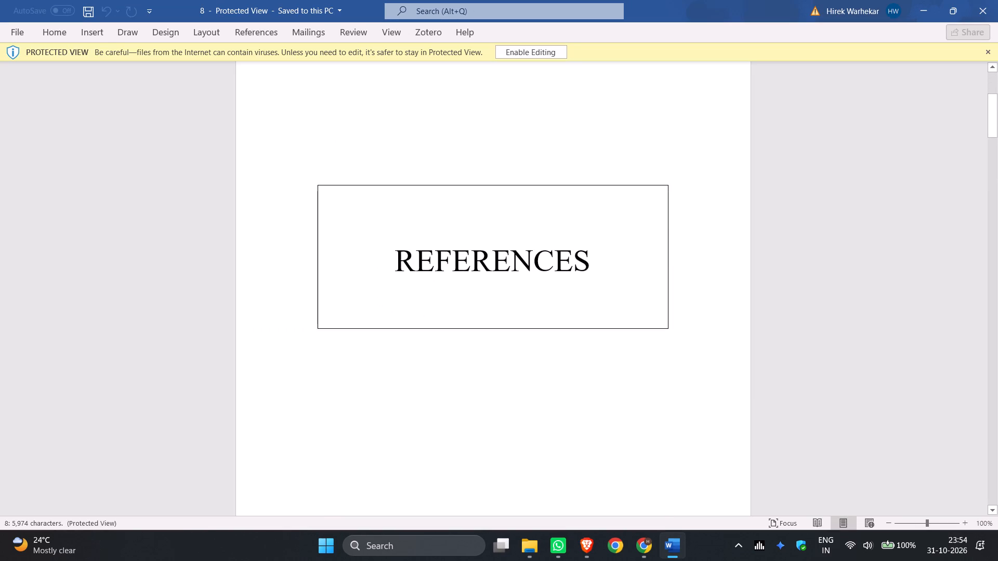
scroll(526, 192, "down", 8)
scroll(526, 192, "up", 16)
scroll(526, 192, "up", 8)
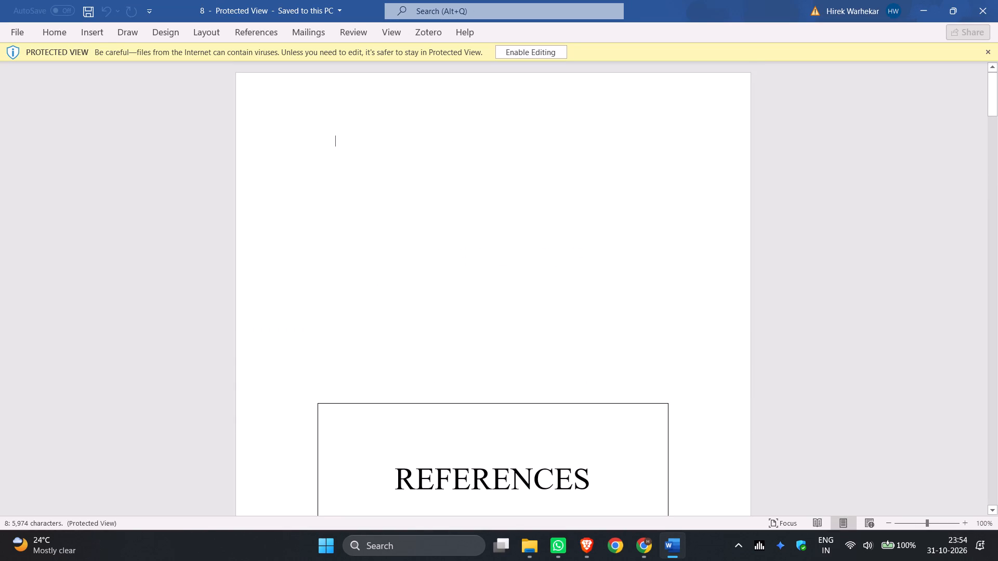
scroll(526, 192, "down", 18)
scroll(526, 190, "down", 10)
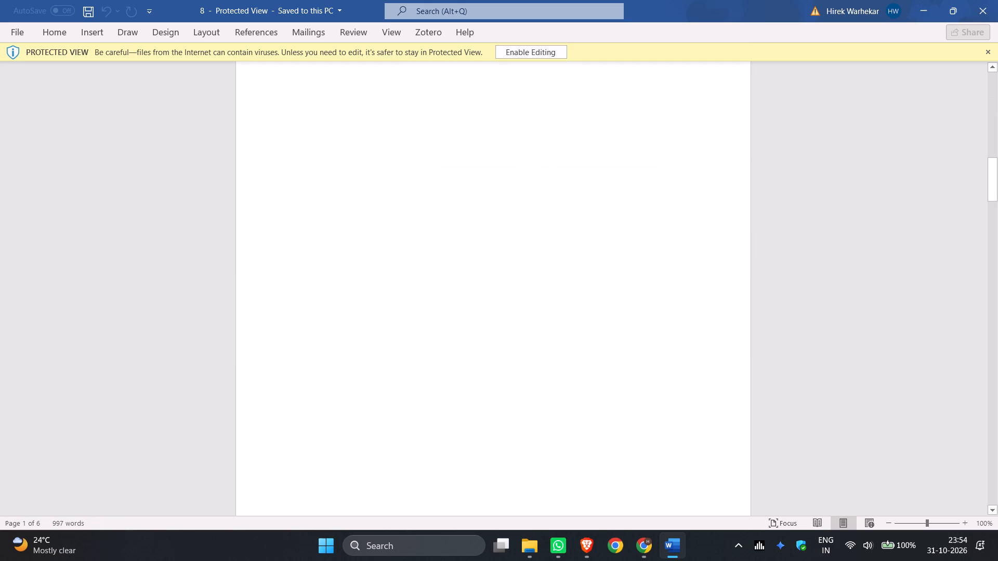
scroll(525, 189, "down", 18)
scroll(521, 188, "down", 9)
scroll(520, 186, "down", 14)
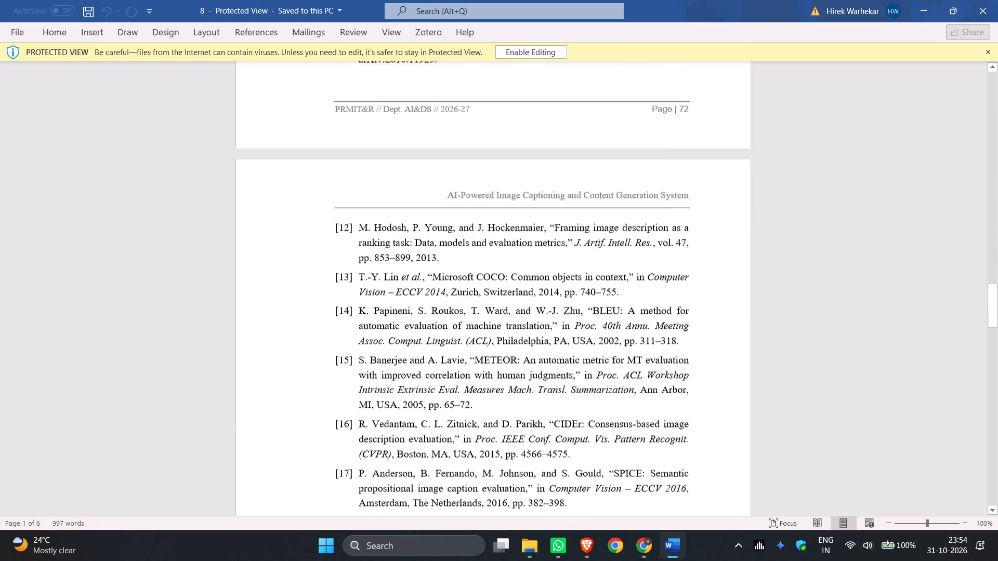
scroll(514, 190, "down", 20)
scroll(514, 190, "down", 20)
scroll(514, 190, "down", 9)
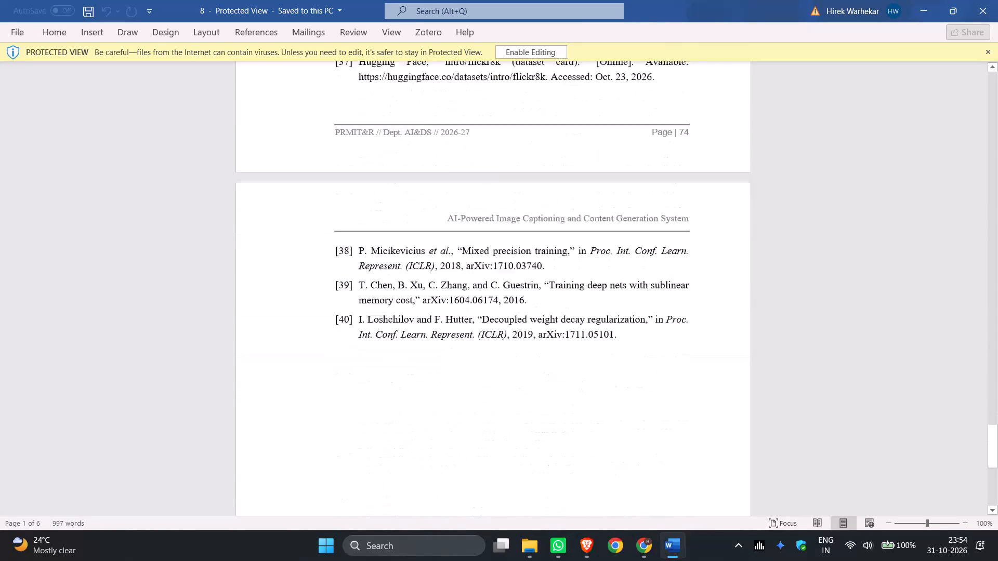
scroll(494, 207, "down", 19)
left_click_drag(995, 467, 994, 466)
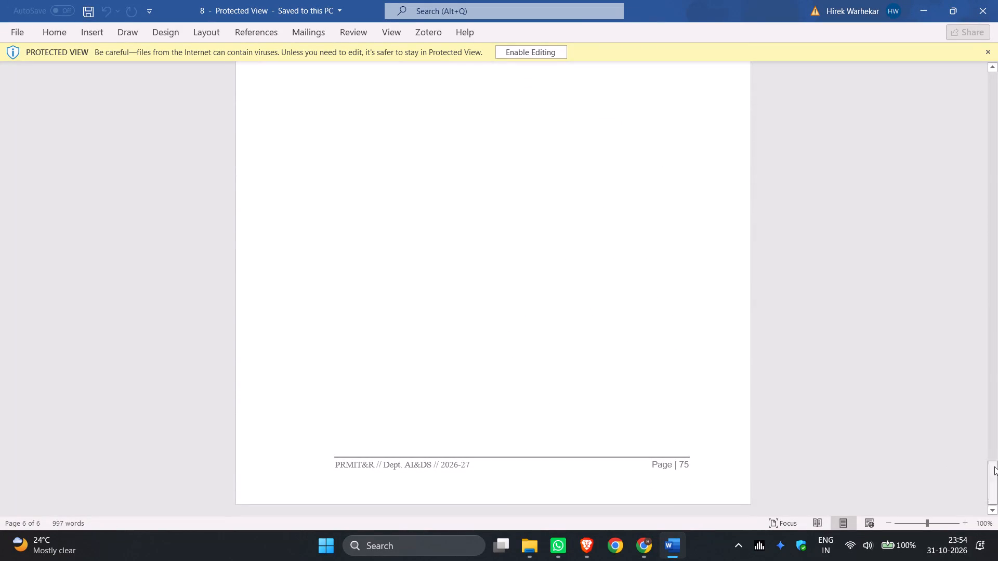
left_click_drag(994, 466, 995, 44)
scroll(741, 333, "down", 19)
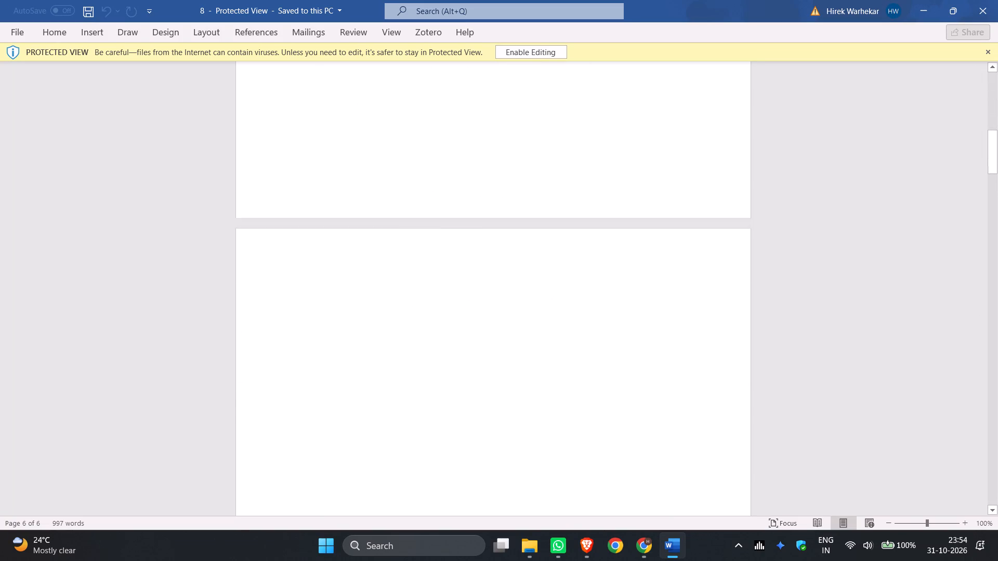
scroll(724, 368, "down", 20)
scroll(724, 368, "down", 6)
left_click(997, 0)
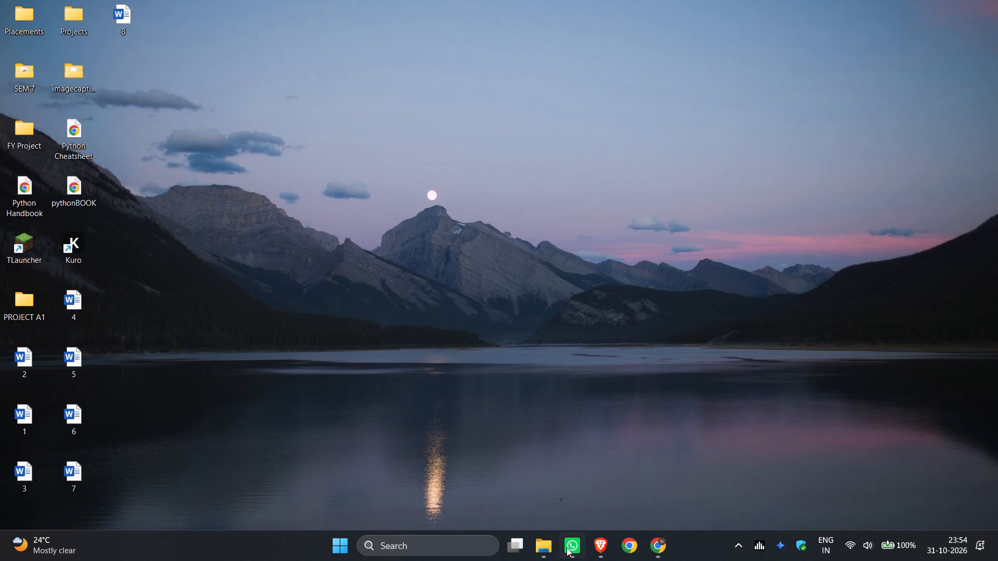
Copy the Final PJ Word document from the Project Report folder in Downloads to the Desktop.
left_click(547, 547)
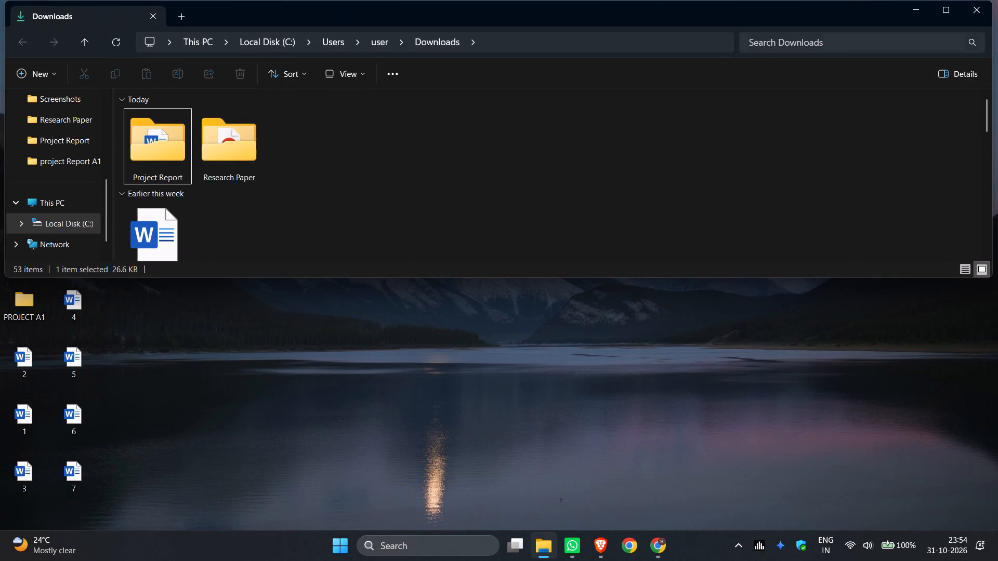
left_click(949, 11)
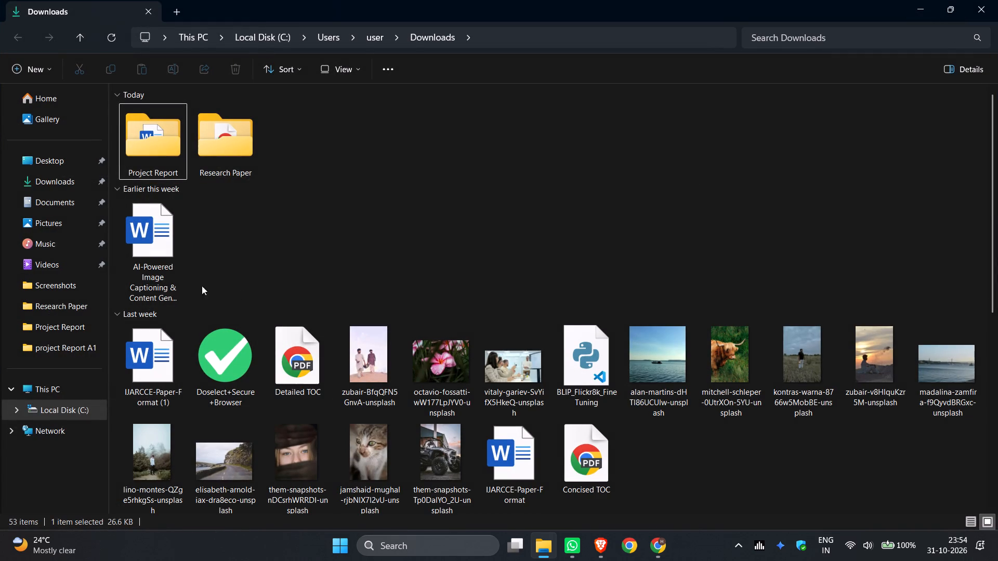
double_click(151, 178)
left_click(165, 132)
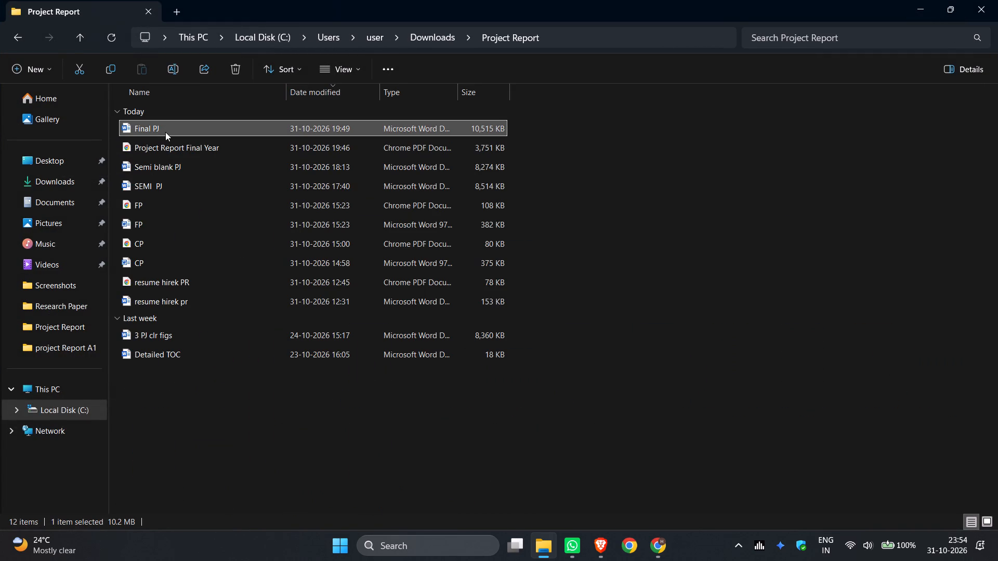
key("ctrl+c")
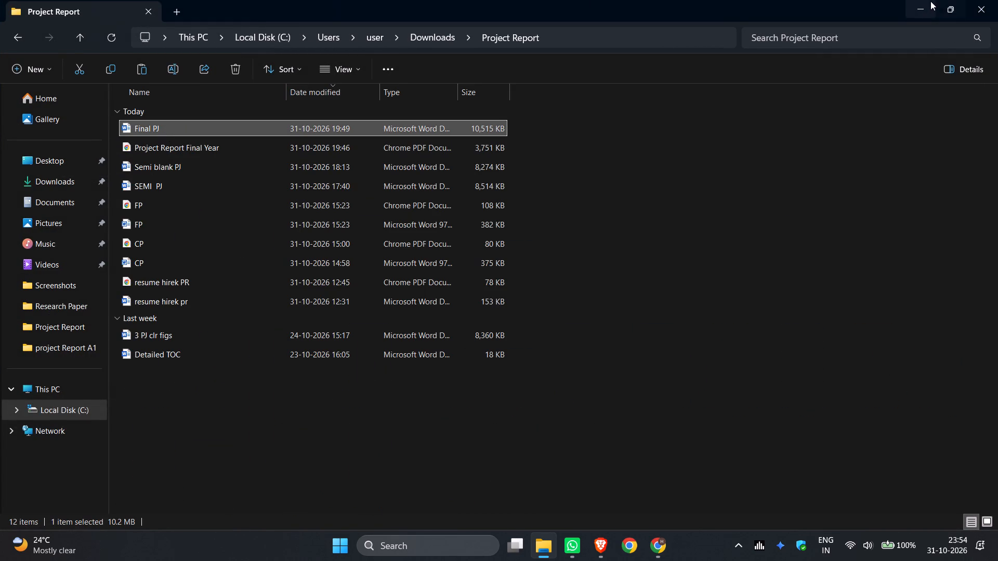
left_click(924, 2)
double_click(214, 249)
key("ctrl+v")
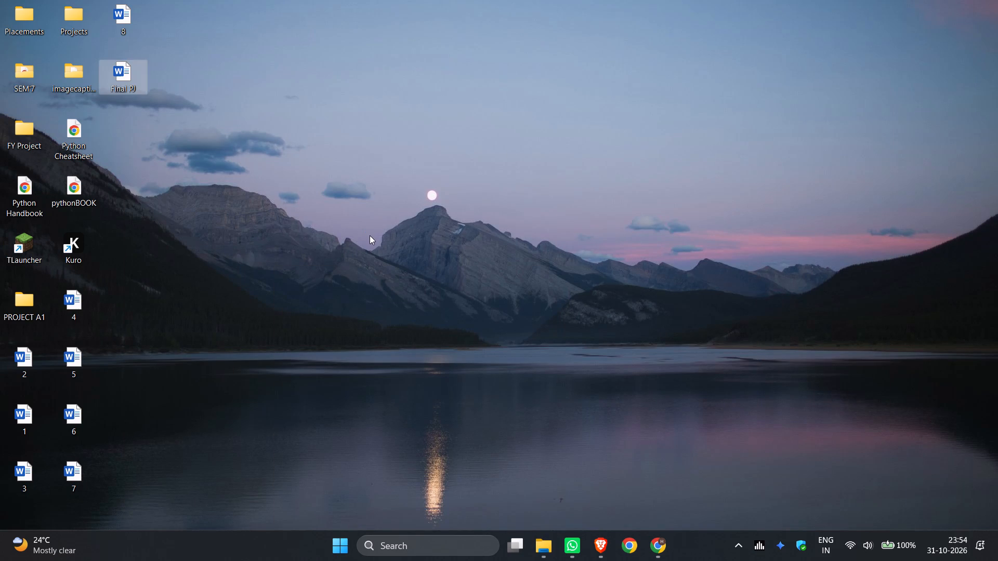
left_click(370, 235)
Open the Desktop copy of Final PJ in Word and enable editing.
double_click(141, 94)
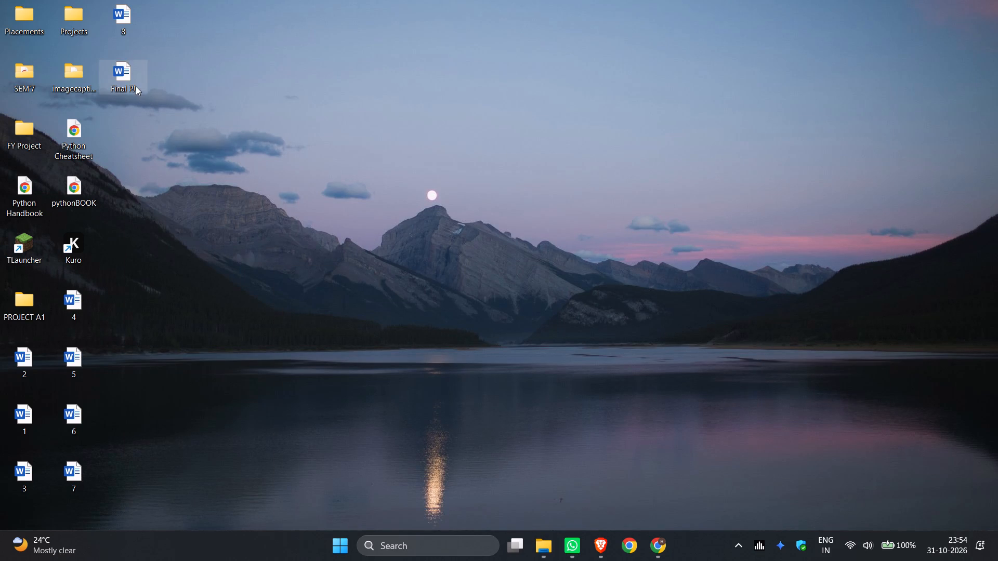
double_click(136, 86)
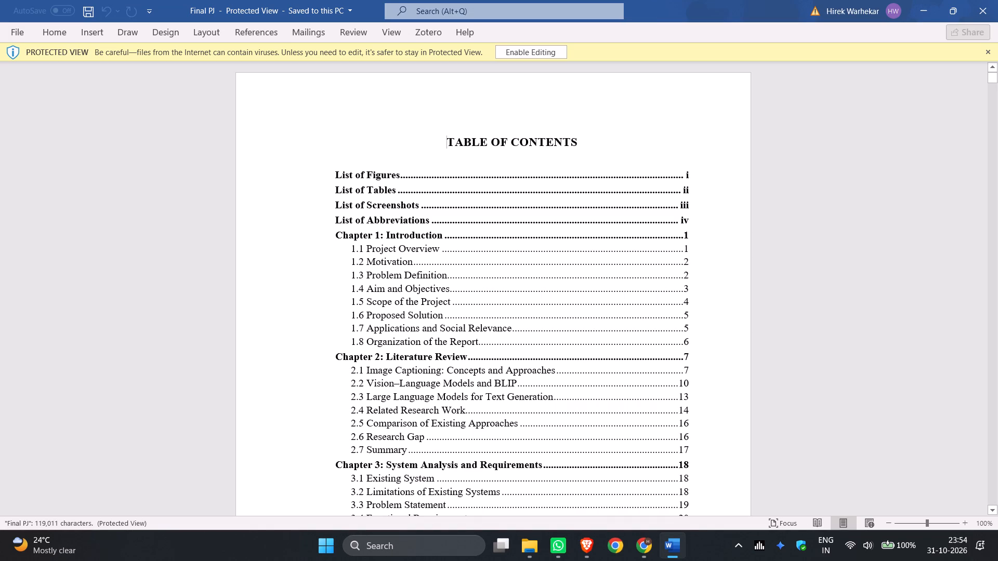
left_click(529, 48)
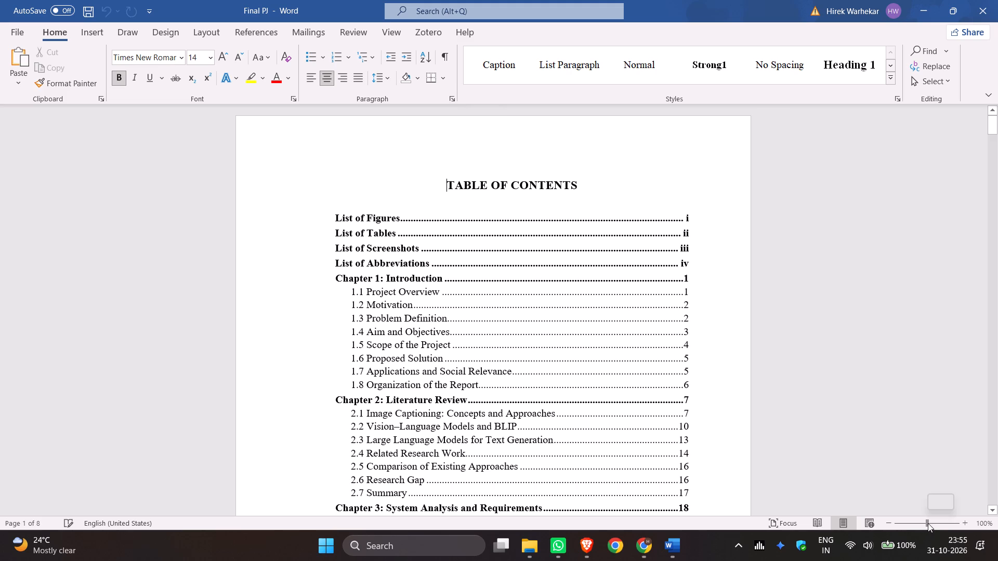
Delete everything from the Table of Contents through the end of the References section, keeping the Appendix and List of Publications pages.
left_click_drag(928, 523, 895, 525)
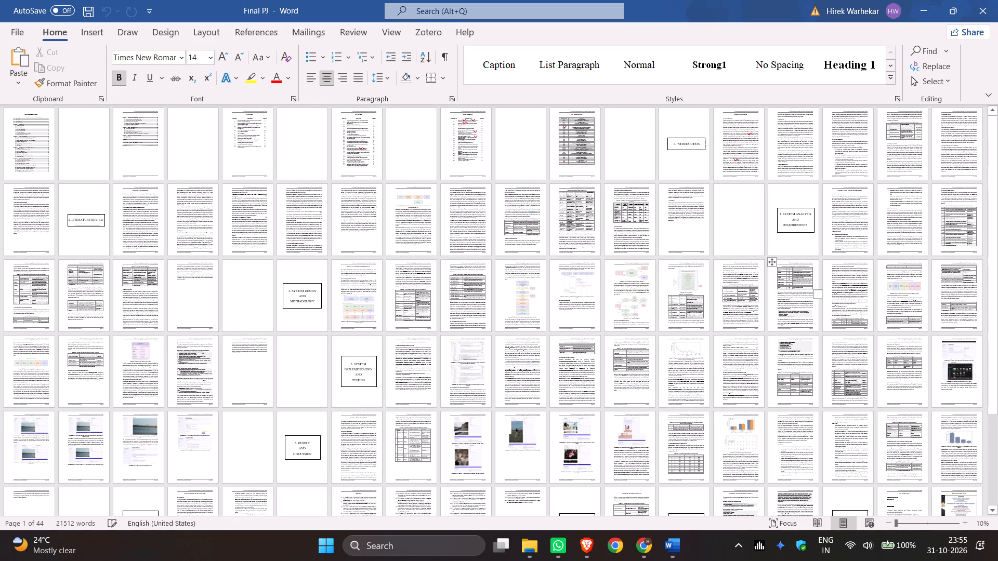
scroll(627, 386, "down", 4)
scroll(812, 308, "down", 8)
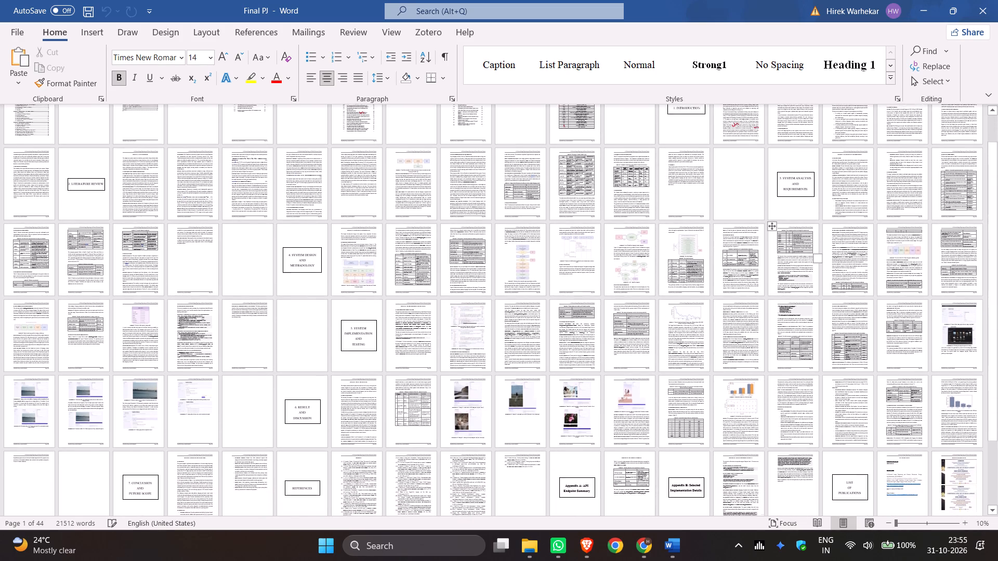
scroll(815, 309, "down", 2)
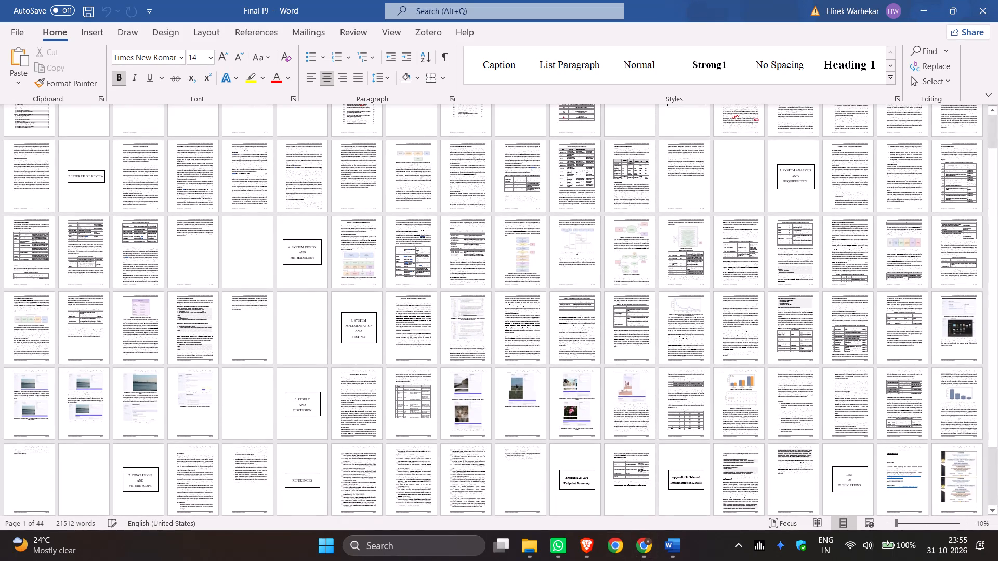
left_click_drag(536, 462, 532, 460)
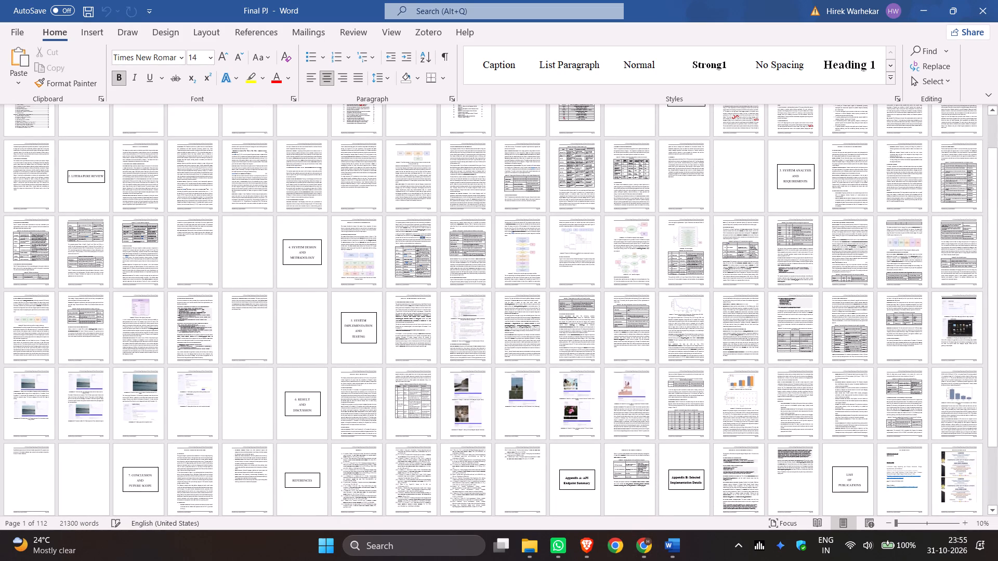
left_click_drag(532, 460, 389, 405)
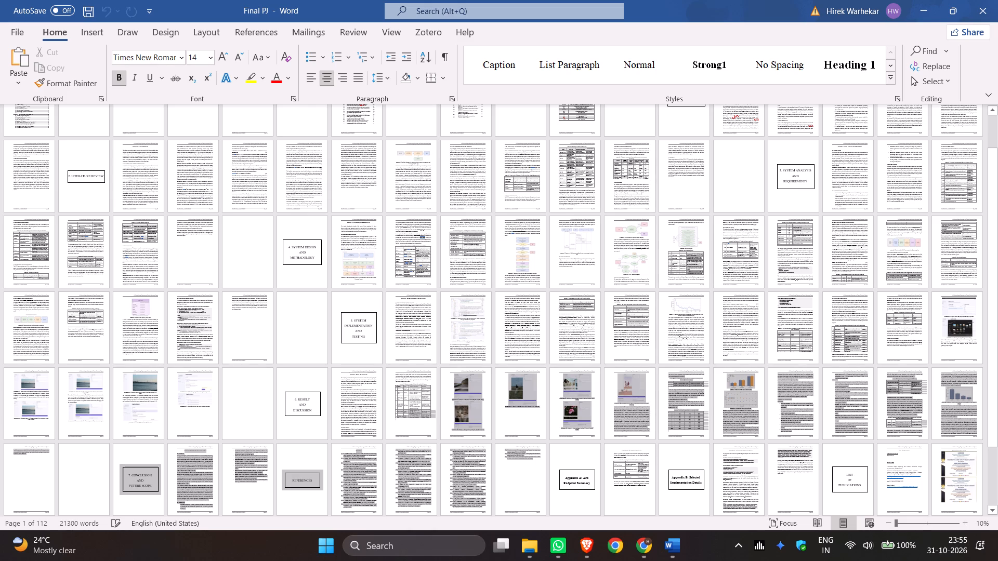
left_click_drag(389, 405, 25, 82)
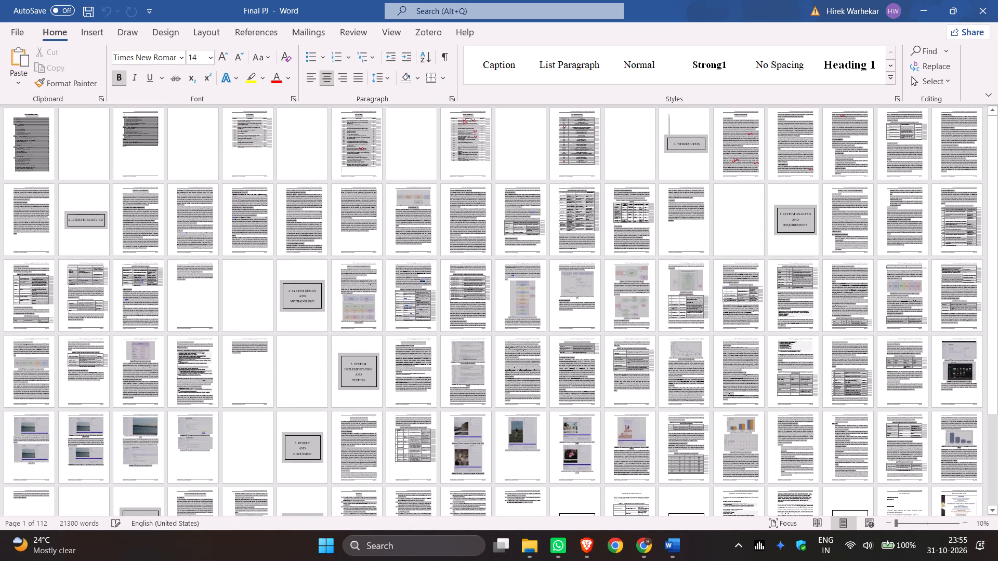
left_click_drag(25, 82, 22, 81)
key("BackSpace")
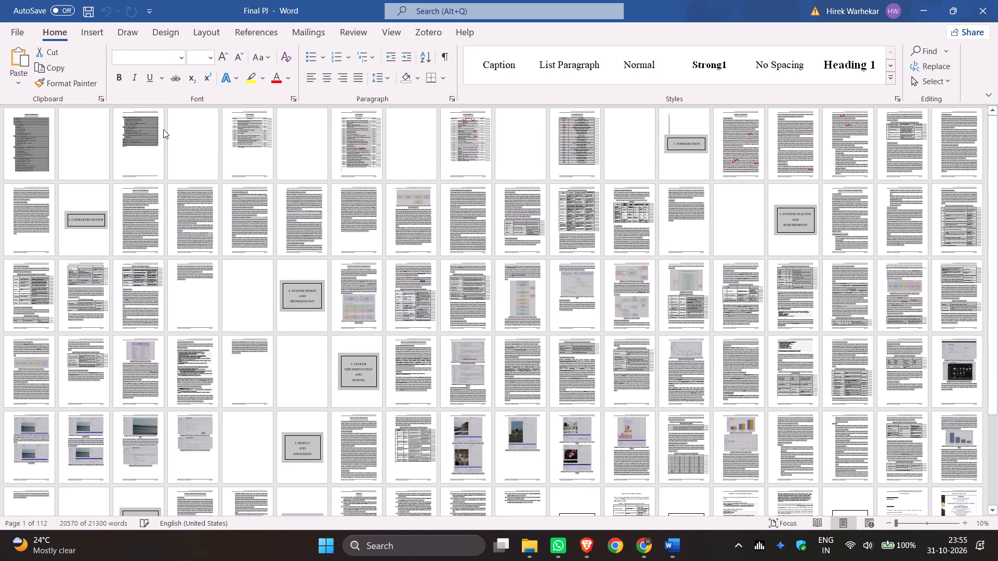
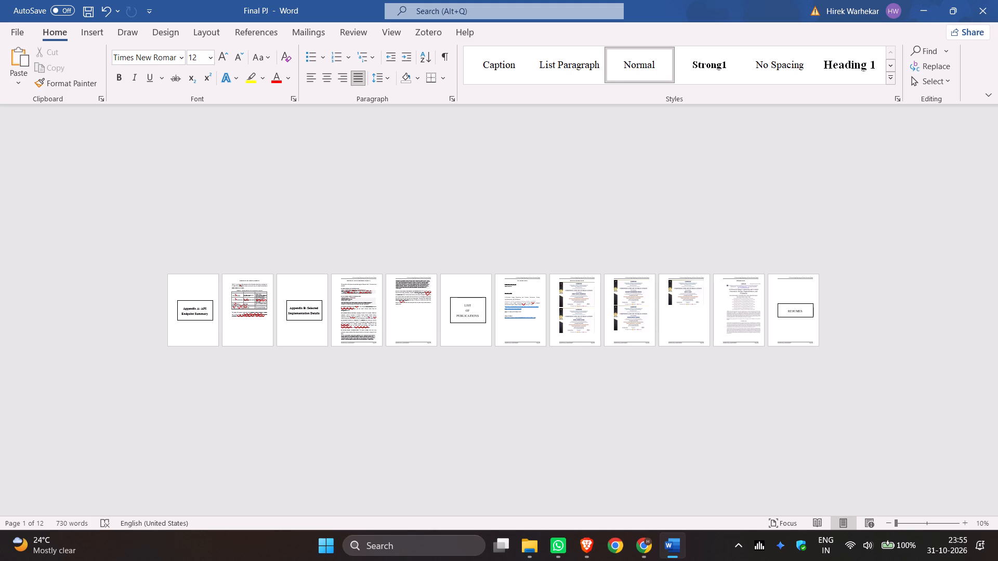
Examine the page layout of the appendix and publications pages in the Final PJ copy.
scroll(404, 221, "up", 3, "ctrl")
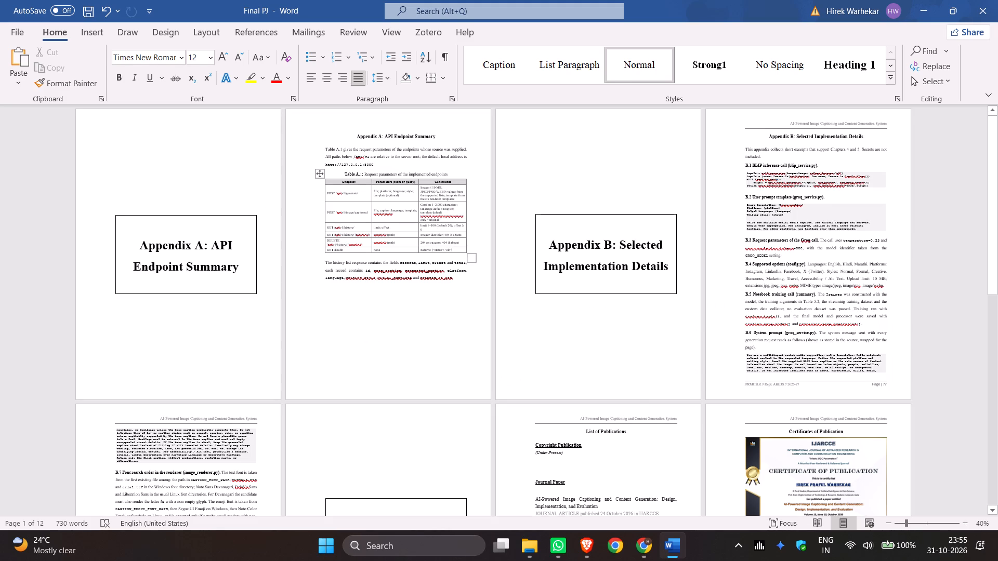
Examine the Final PJ pages from the Appendix A title page through Appendix B, the publications list, certificates and research paper.
scroll(644, 246, "down", 7)
scroll(644, 246, "up", 4)
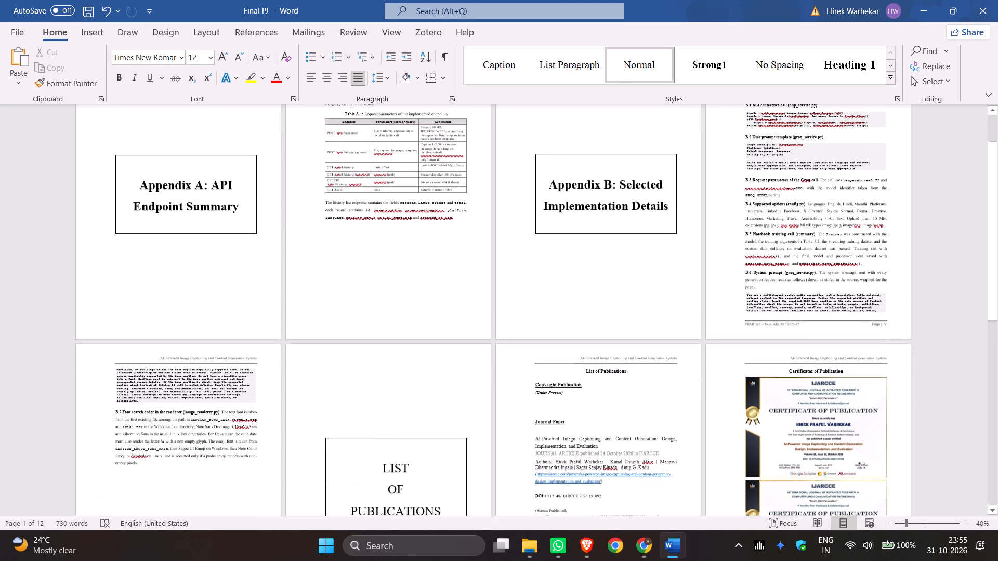
scroll(644, 246, "up", 7)
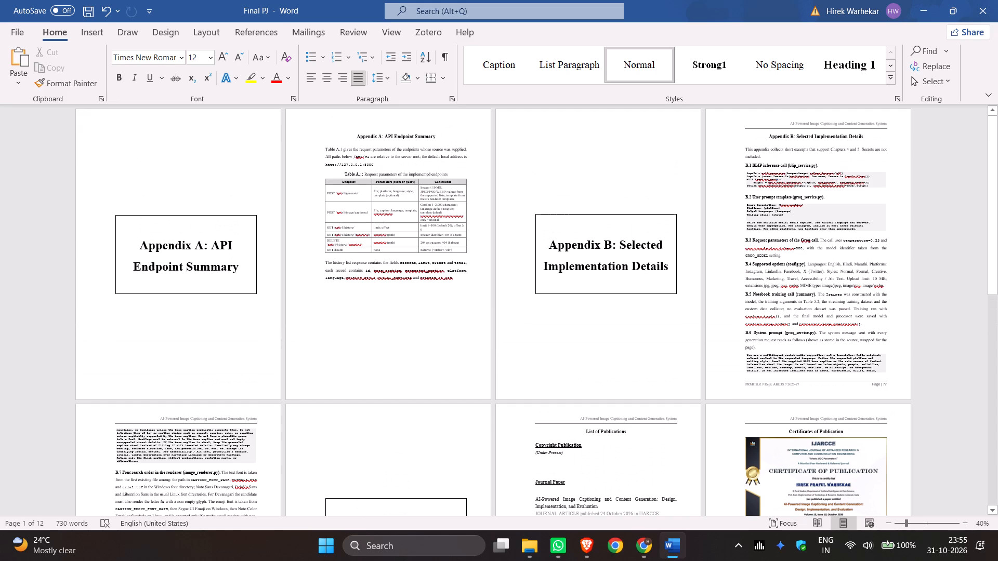
scroll(644, 246, "down", 4)
scroll(644, 246, "up", 7)
scroll(541, 268, "down", 4)
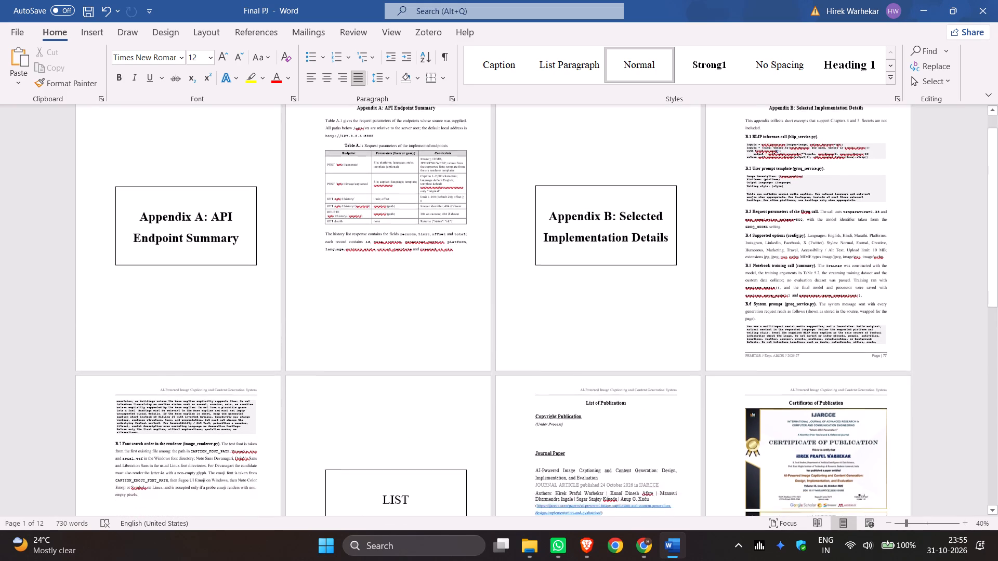
scroll(541, 268, "down", 17)
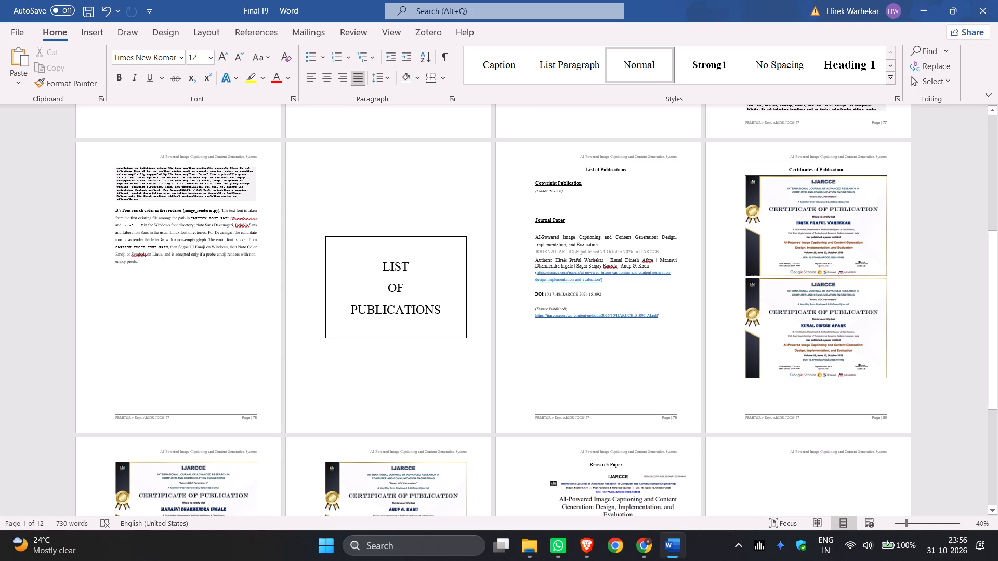
scroll(521, 322, "up", 1)
scroll(521, 322, "down", 6)
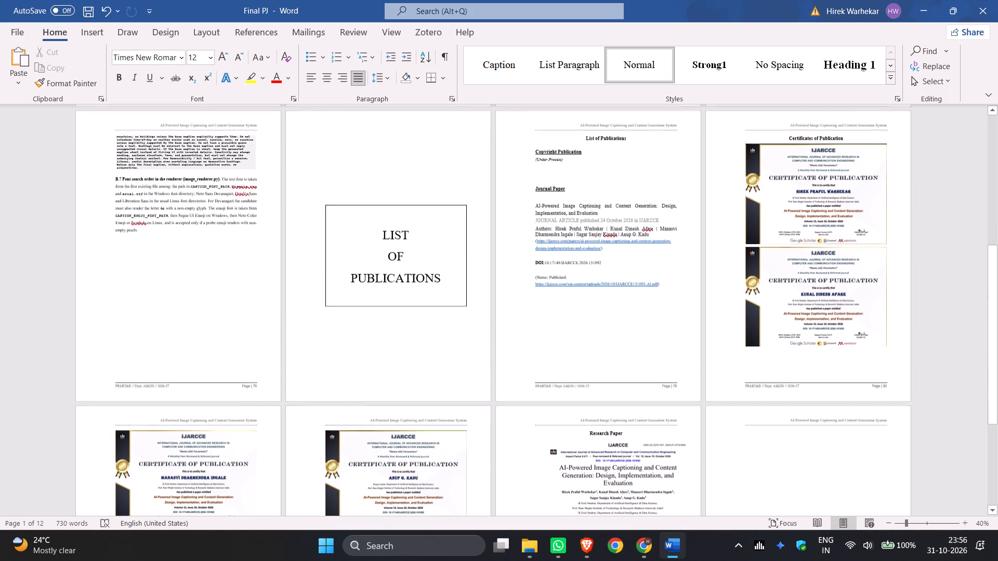
scroll(521, 322, "down", 5)
scroll(521, 322, "up", 6)
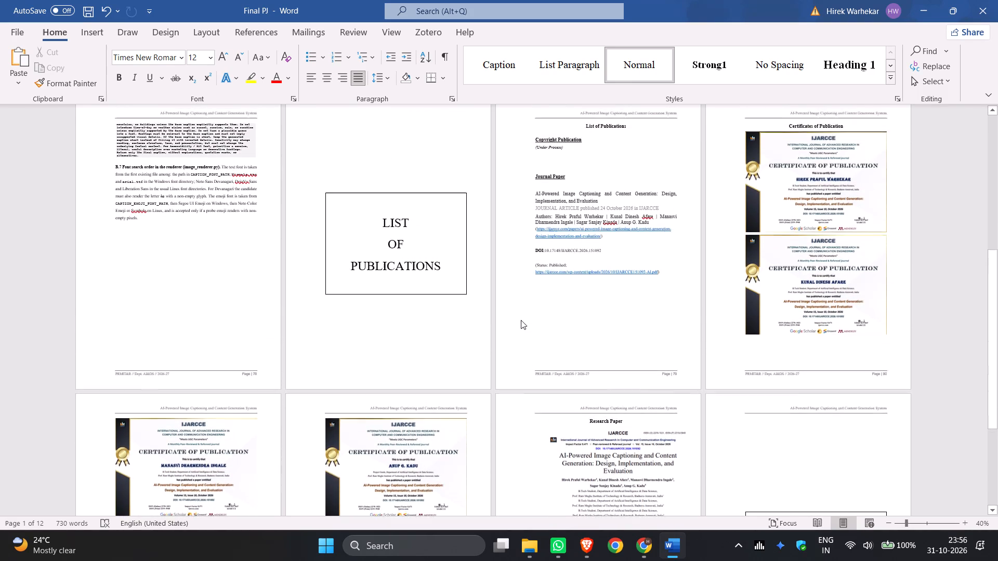
scroll(521, 320, "up", 14)
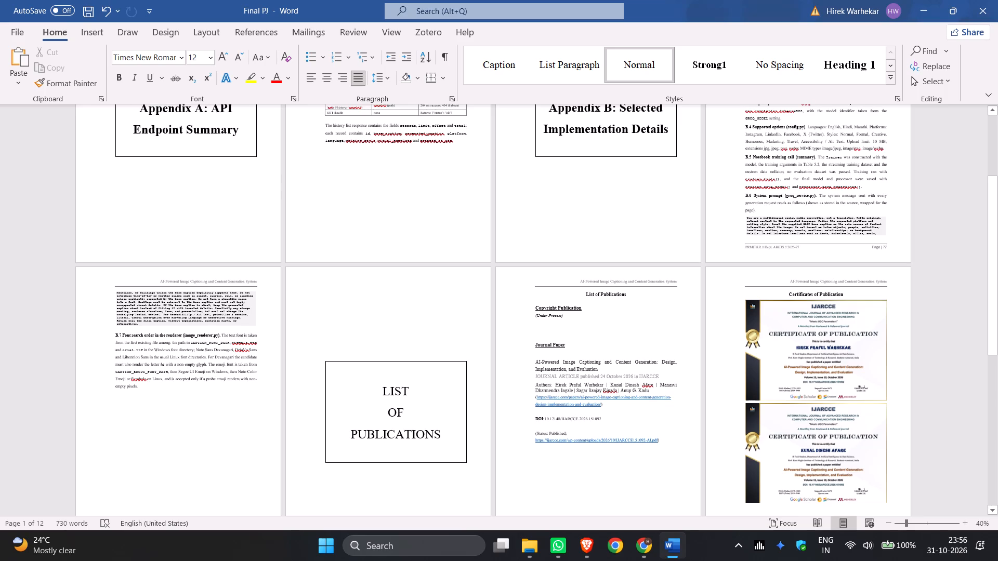
scroll(453, 291, "up", 12)
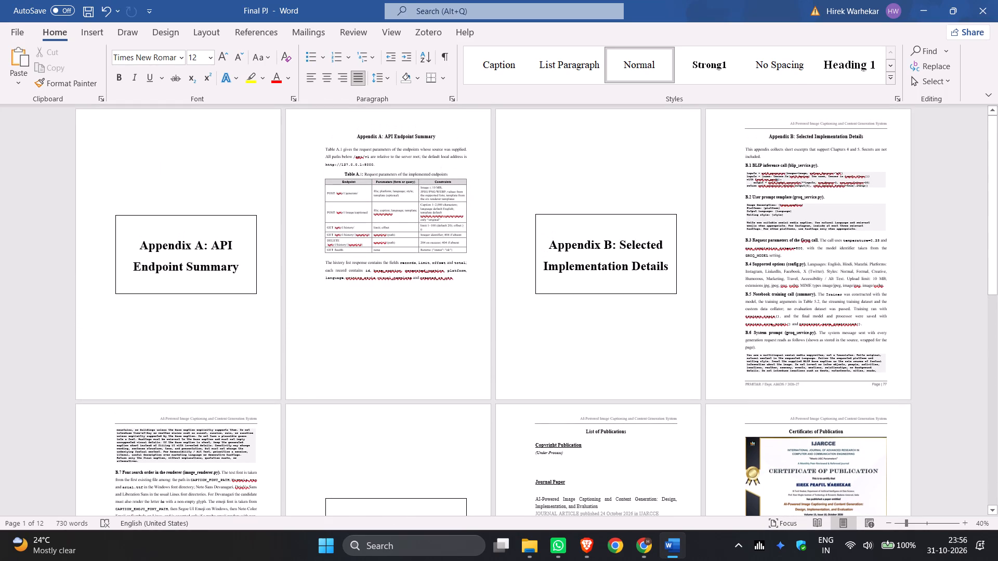
scroll(469, 276, "up", 2)
Cut the boxed "Appendix B: Selected Implementation Details" title from its title page.
left_click_drag(548, 242, 564, 248)
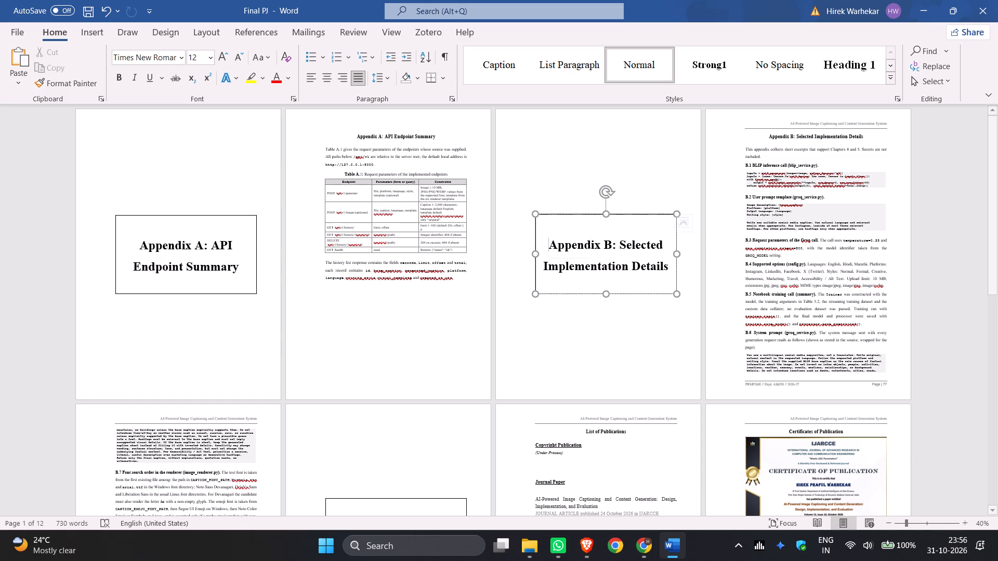
left_click_drag(564, 248, 674, 445)
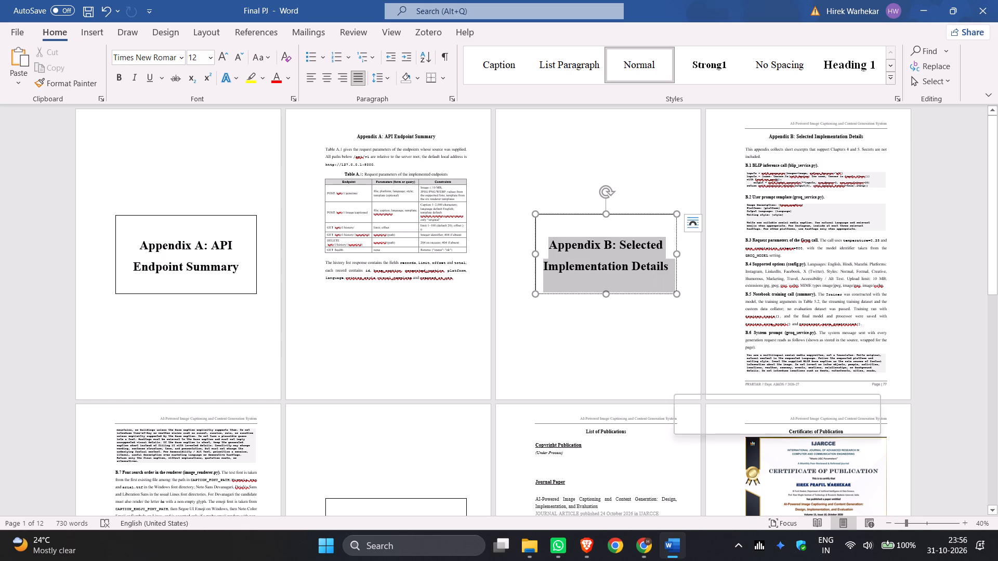
left_click(786, 335)
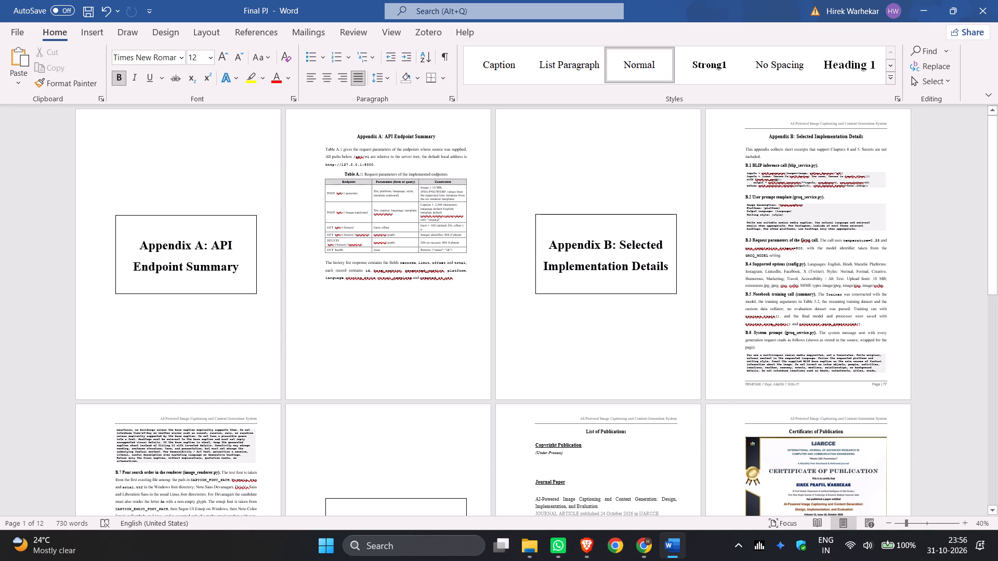
left_click(606, 216)
right_click(606, 216)
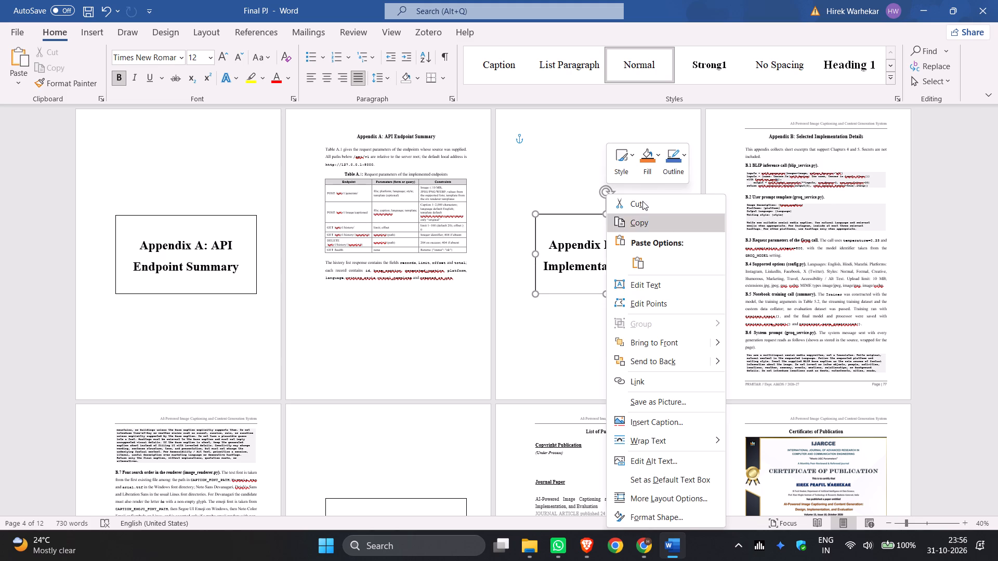
left_click(642, 201)
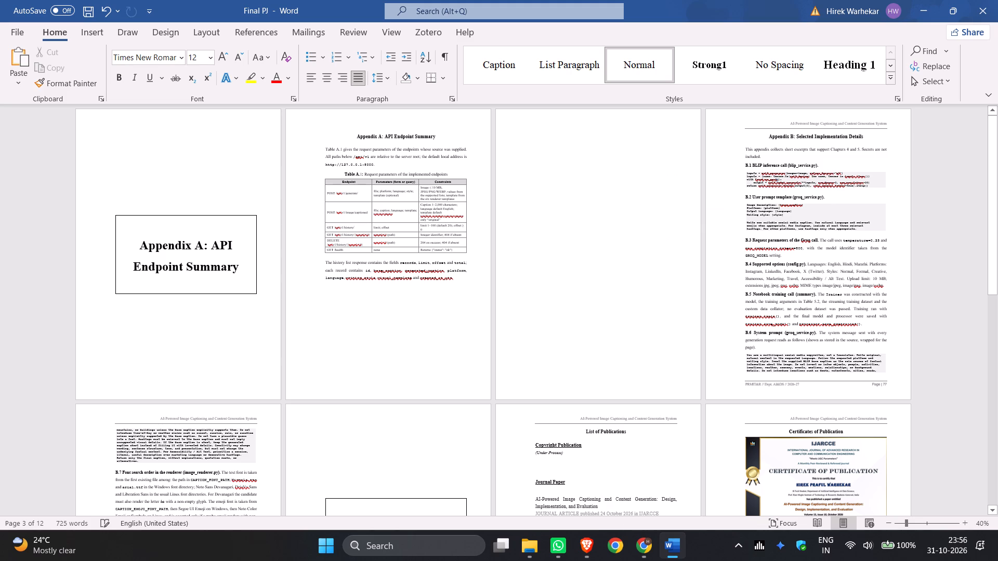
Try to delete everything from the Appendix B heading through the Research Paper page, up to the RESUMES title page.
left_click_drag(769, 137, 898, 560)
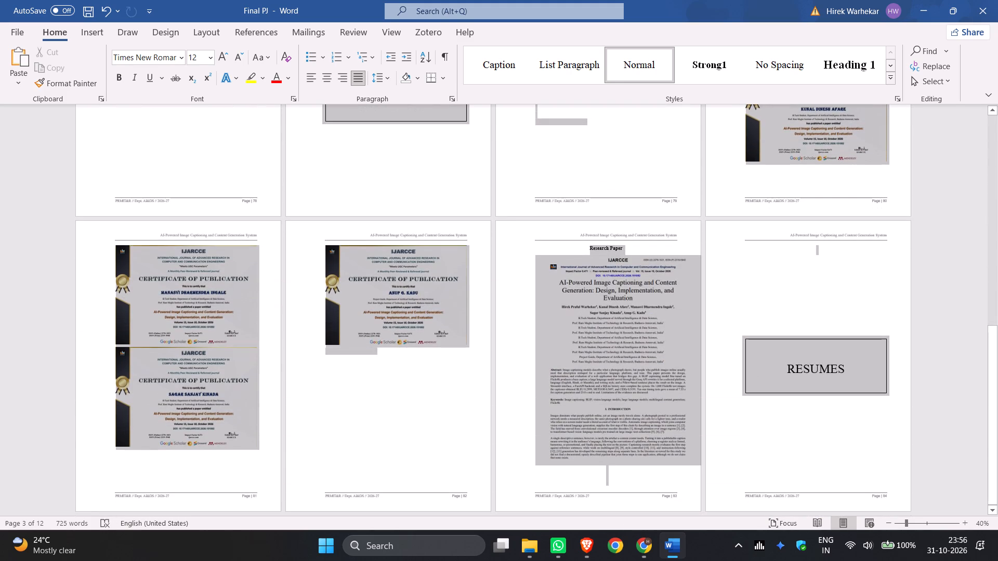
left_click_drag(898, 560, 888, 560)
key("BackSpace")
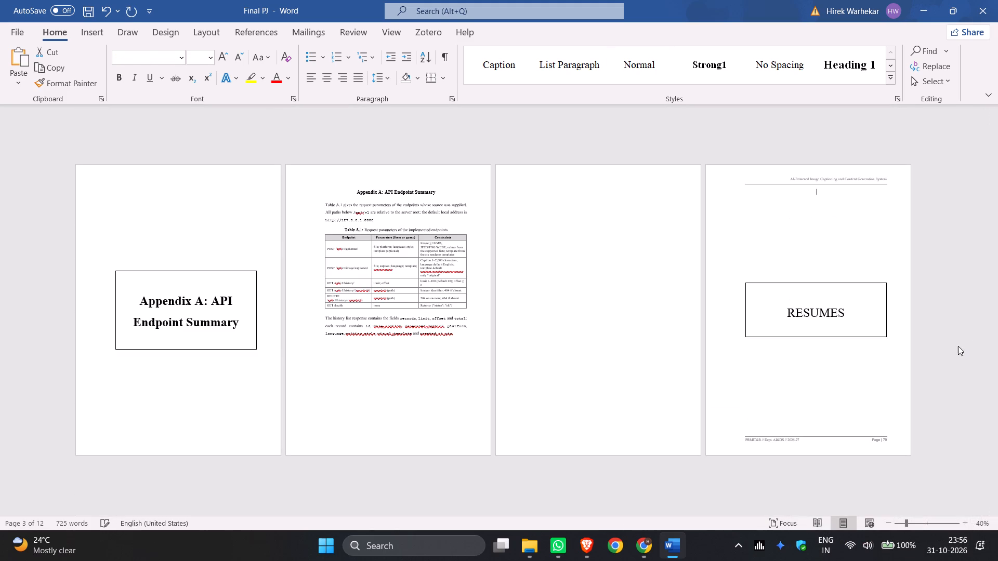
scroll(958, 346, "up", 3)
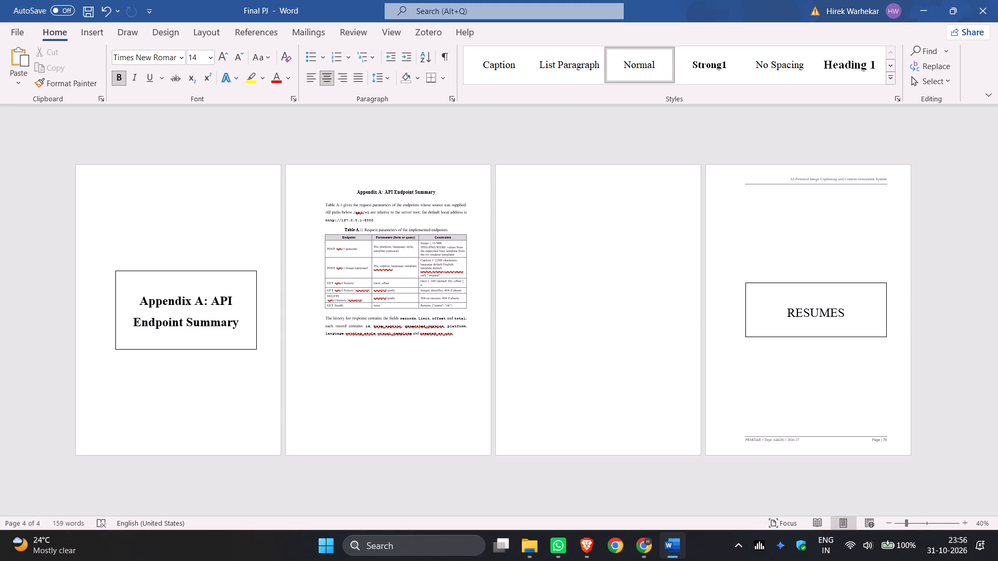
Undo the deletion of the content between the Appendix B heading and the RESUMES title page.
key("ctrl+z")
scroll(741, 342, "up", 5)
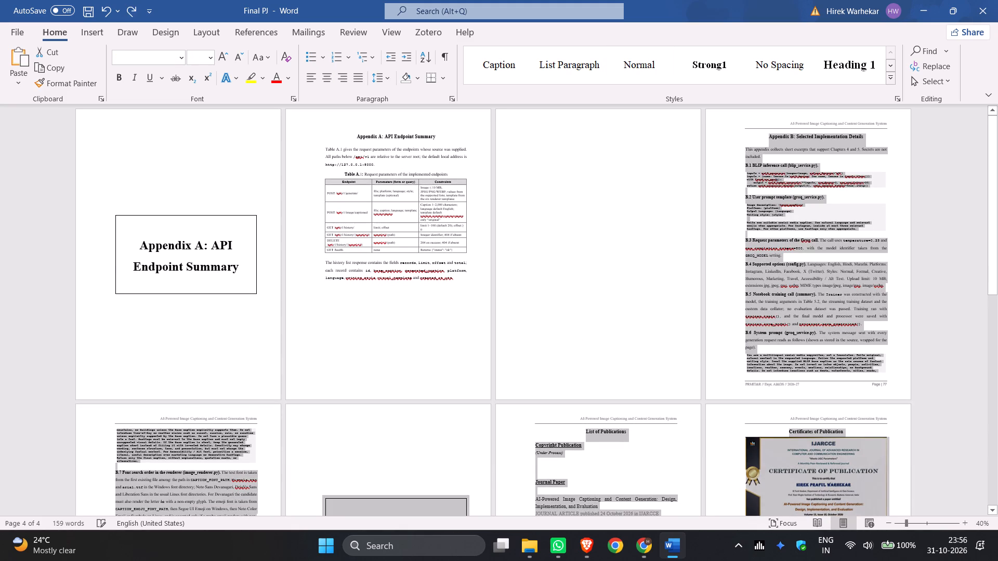
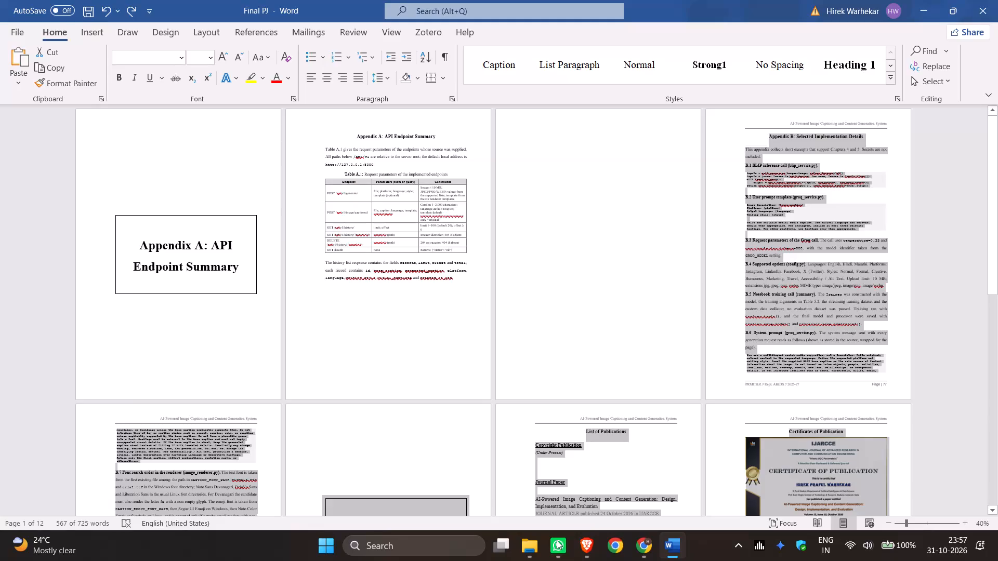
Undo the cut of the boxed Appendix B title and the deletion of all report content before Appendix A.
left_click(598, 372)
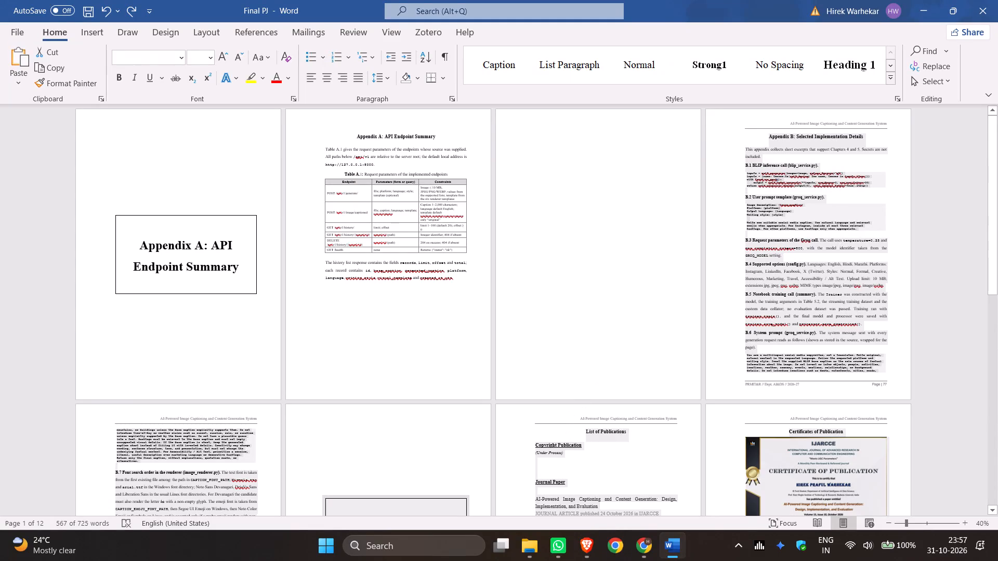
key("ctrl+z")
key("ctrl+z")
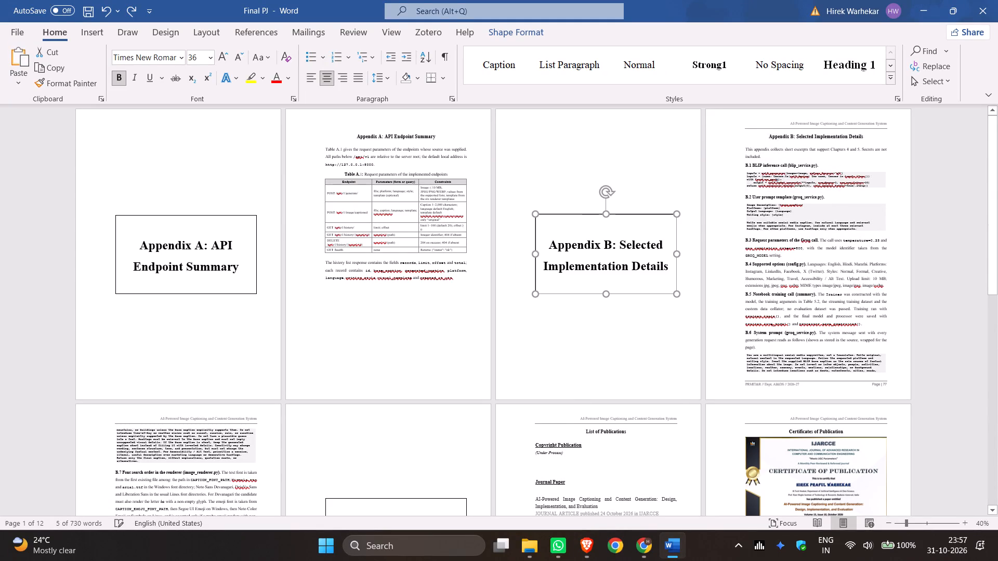
Examine the restored report as small page thumbnails, from the contents and list pages through to the RESUMES title page.
scroll(598, 372, "up", 5)
scroll(598, 372, "down", 7)
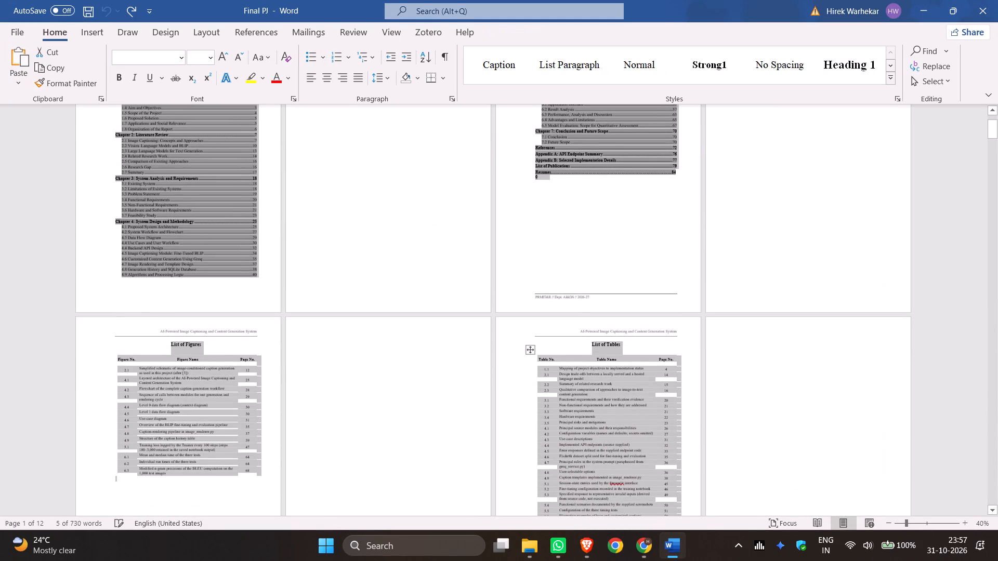
scroll(598, 372, "down", 6)
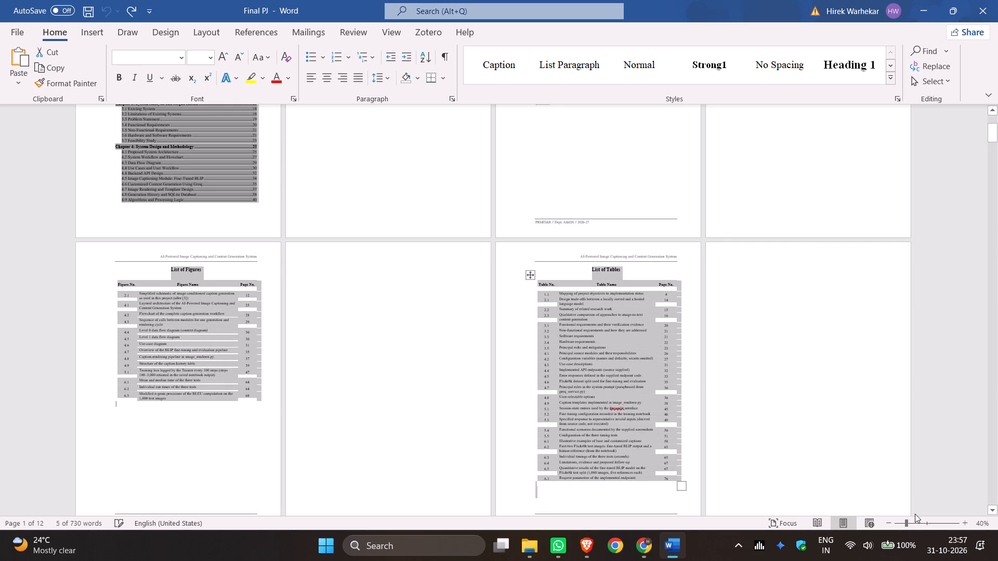
left_click_drag(908, 522, 904, 523)
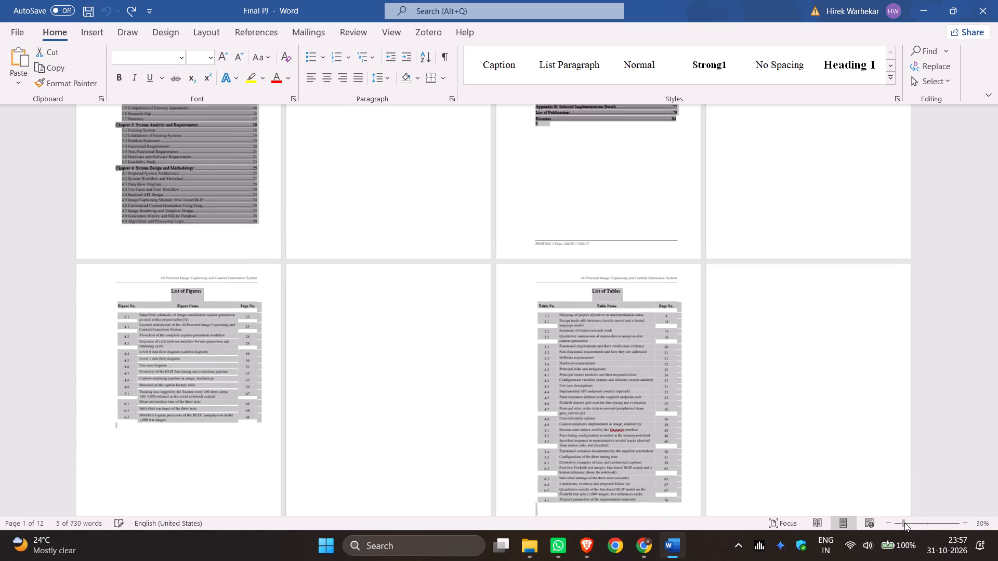
left_click_drag(904, 523, 871, 523)
left_click_drag(896, 521, 888, 522)
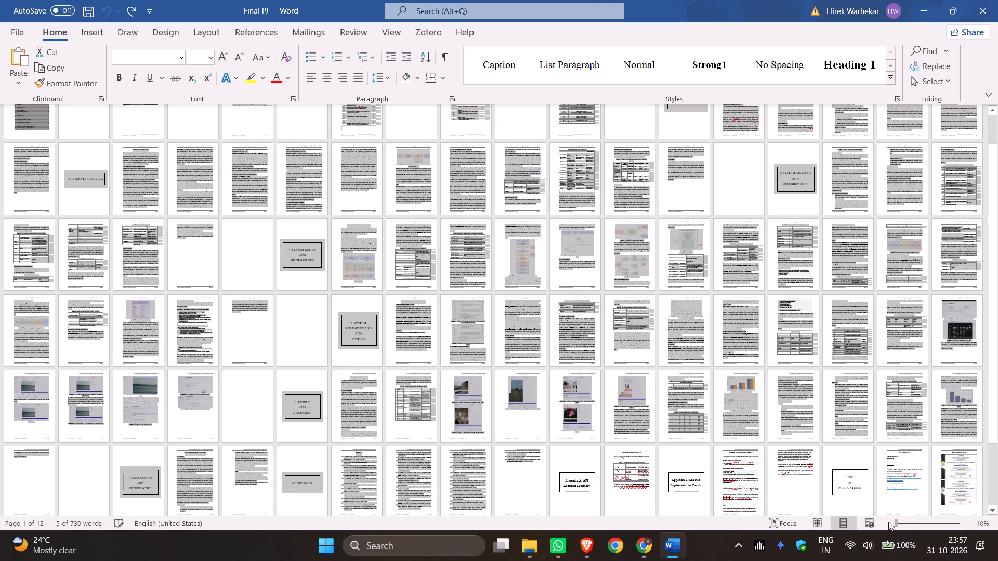
left_click_drag(888, 522, 882, 520)
scroll(606, 315, "down", 8)
scroll(638, 368, "down", 2)
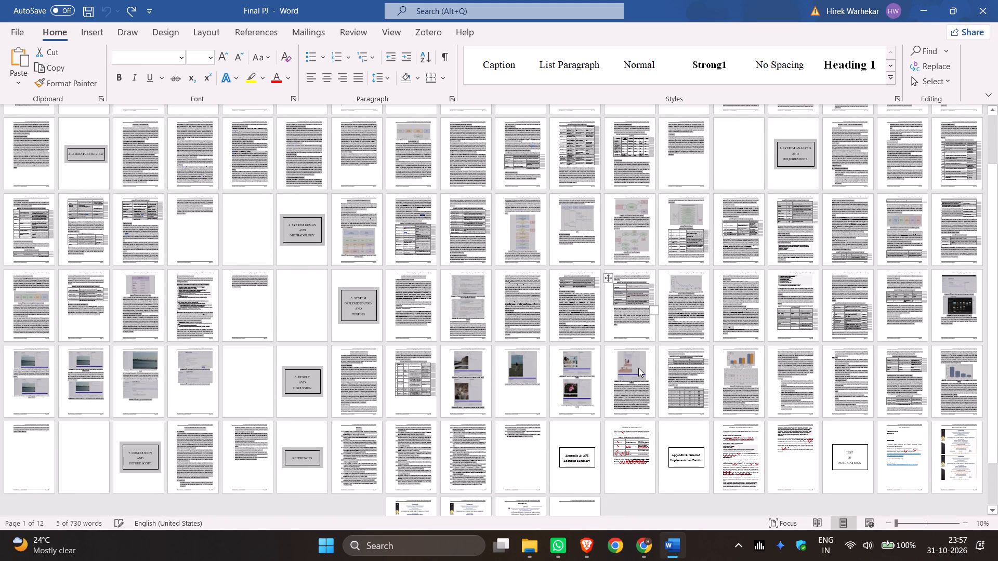
scroll(638, 368, "down", 6)
scroll(633, 475, "down", 6)
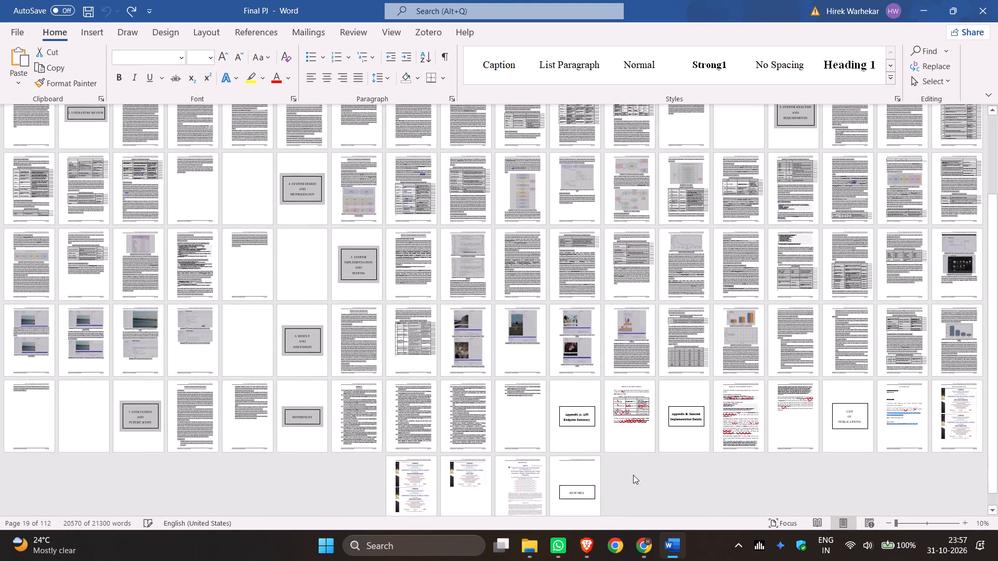
scroll(633, 475, "down", 9)
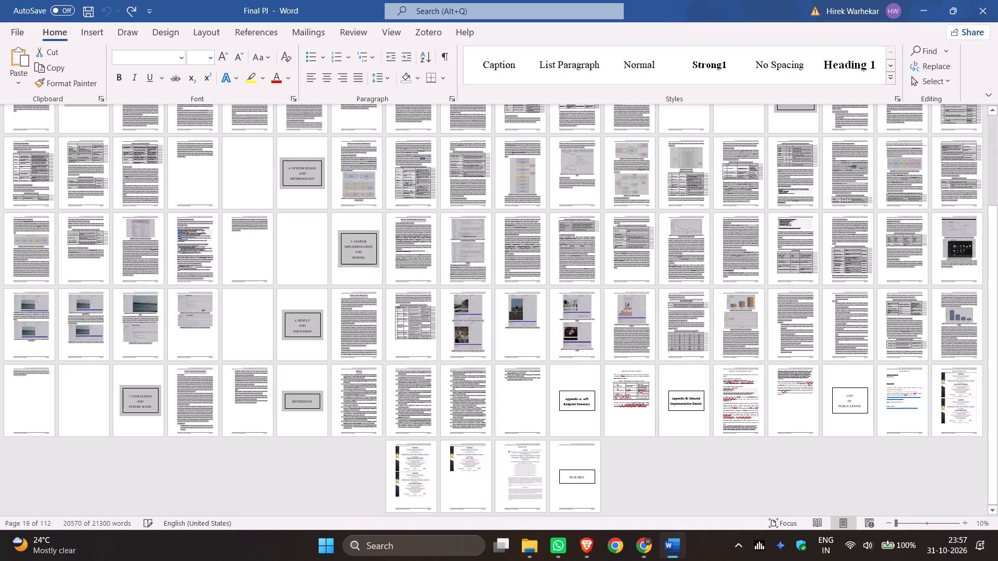
Redo the deletion of content before Appendix A, the Appendix B title cut, and the deletion up to the RESUMES title page.
left_click(127, 6)
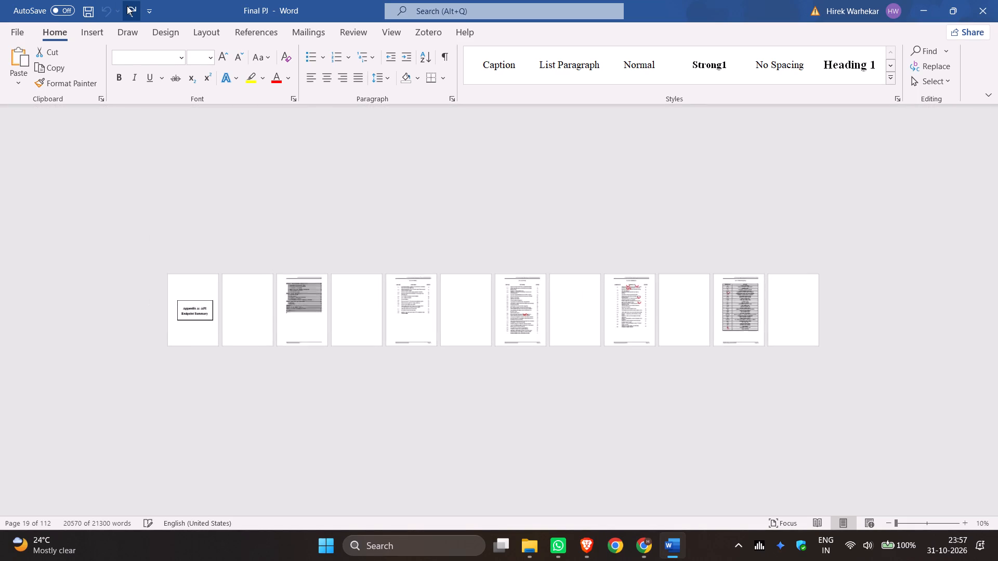
scroll(358, 378, "up", 5)
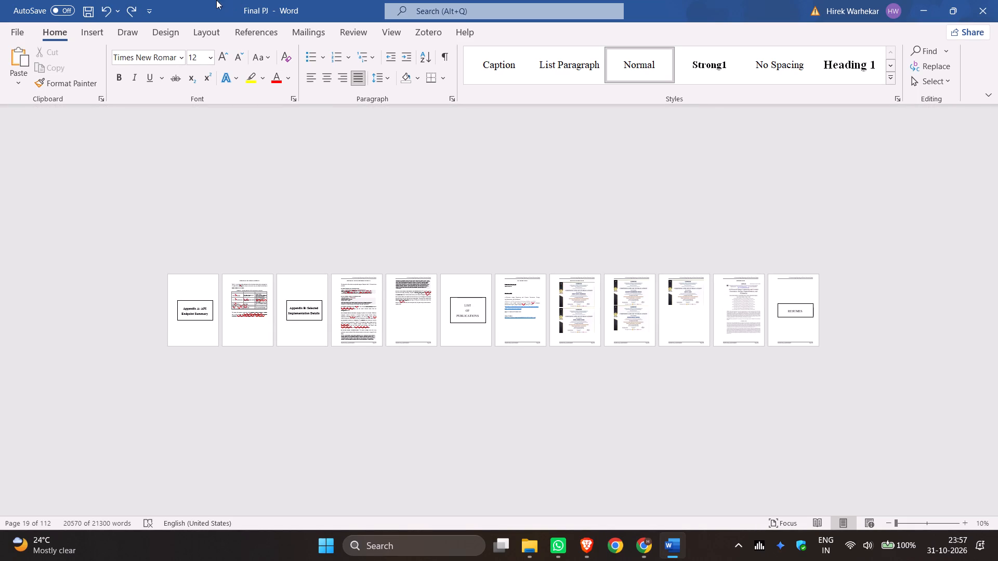
left_click(132, 5)
left_click(132, 5)
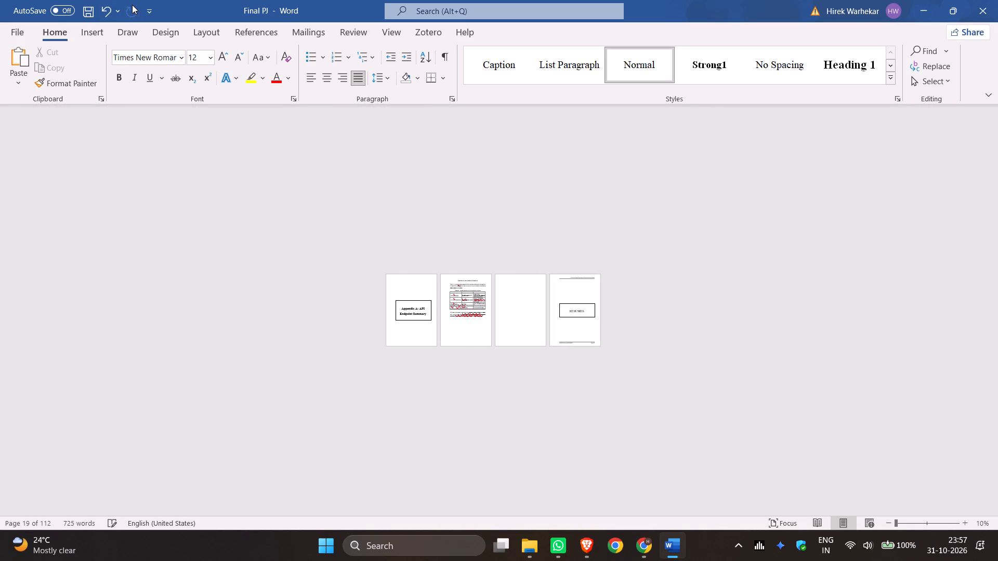
left_click(132, 5)
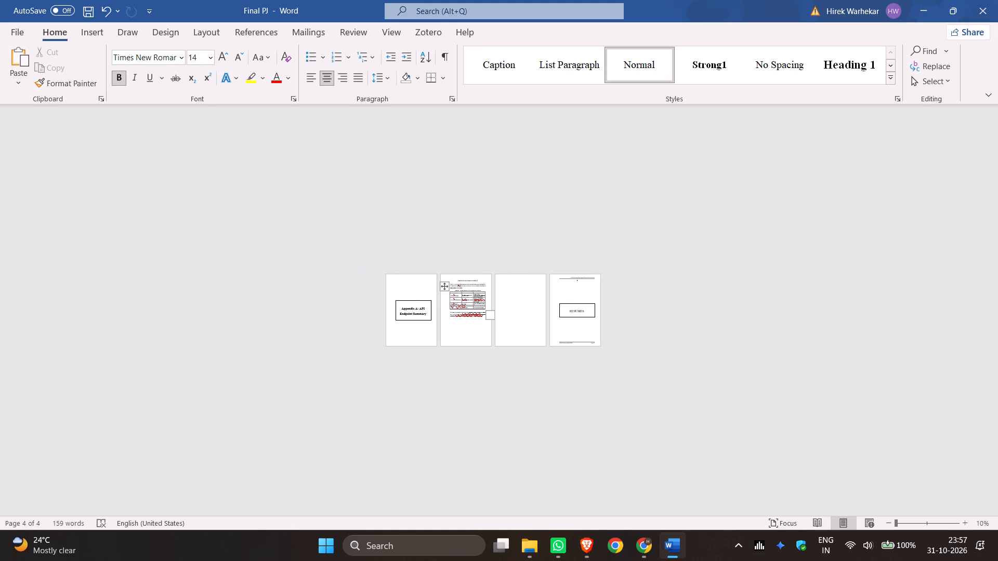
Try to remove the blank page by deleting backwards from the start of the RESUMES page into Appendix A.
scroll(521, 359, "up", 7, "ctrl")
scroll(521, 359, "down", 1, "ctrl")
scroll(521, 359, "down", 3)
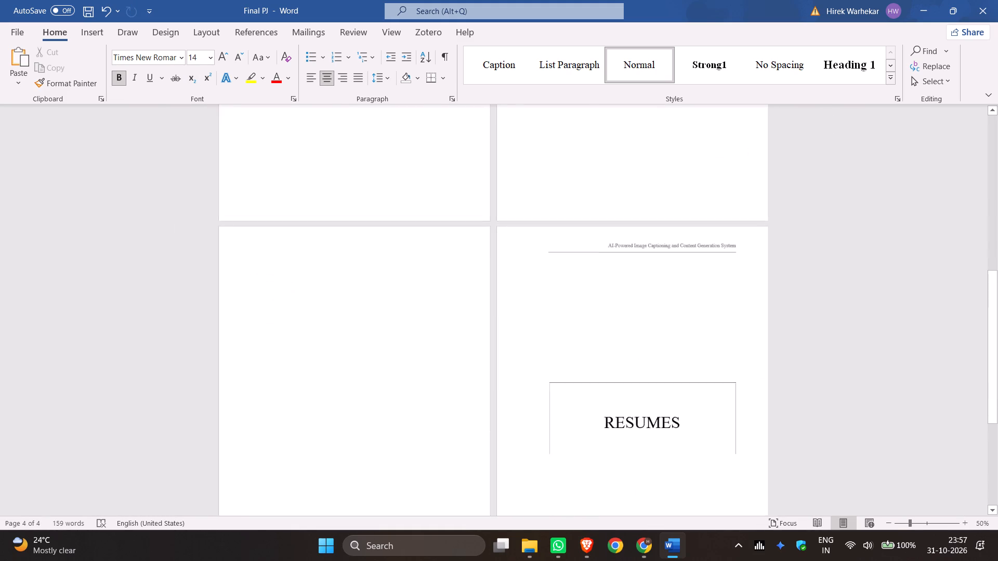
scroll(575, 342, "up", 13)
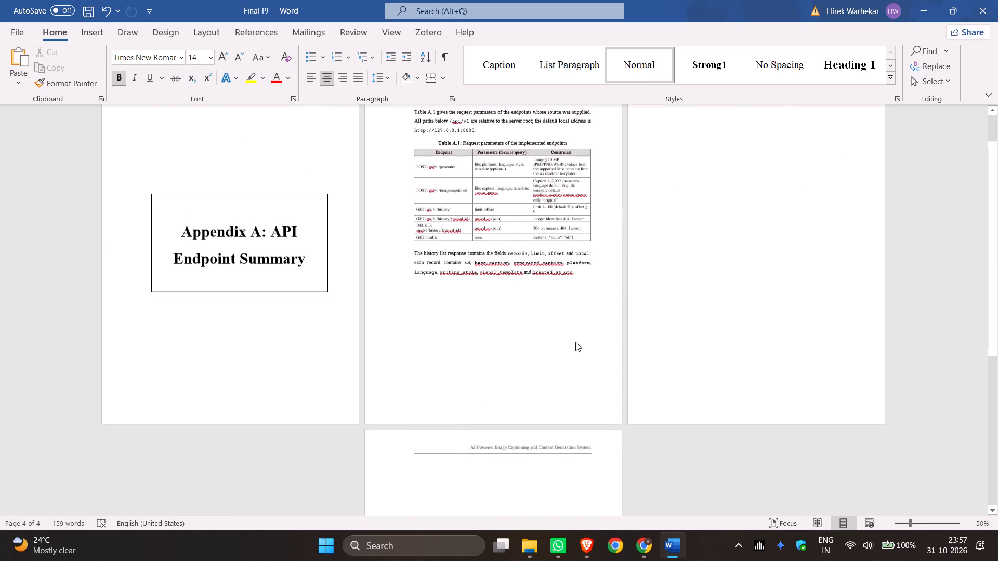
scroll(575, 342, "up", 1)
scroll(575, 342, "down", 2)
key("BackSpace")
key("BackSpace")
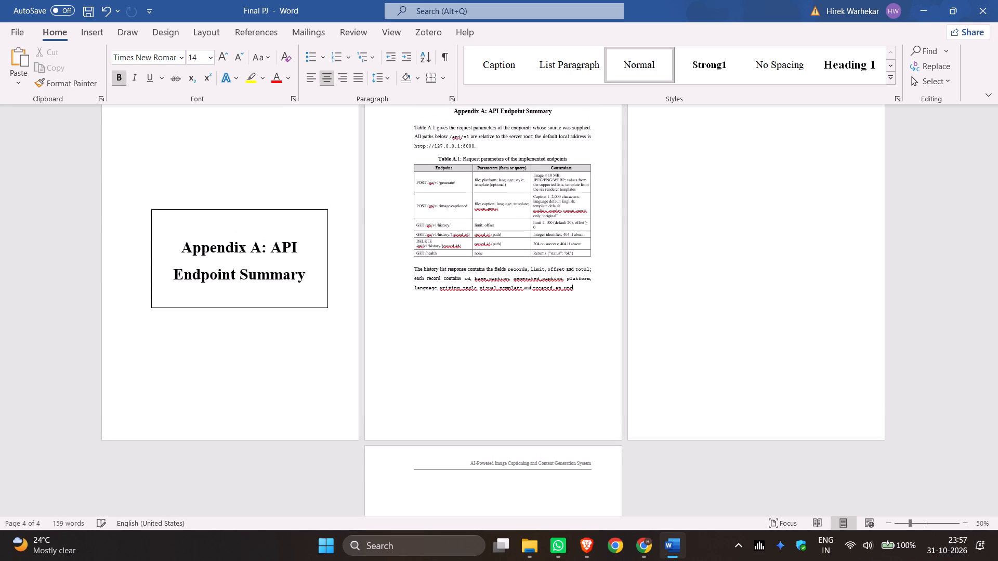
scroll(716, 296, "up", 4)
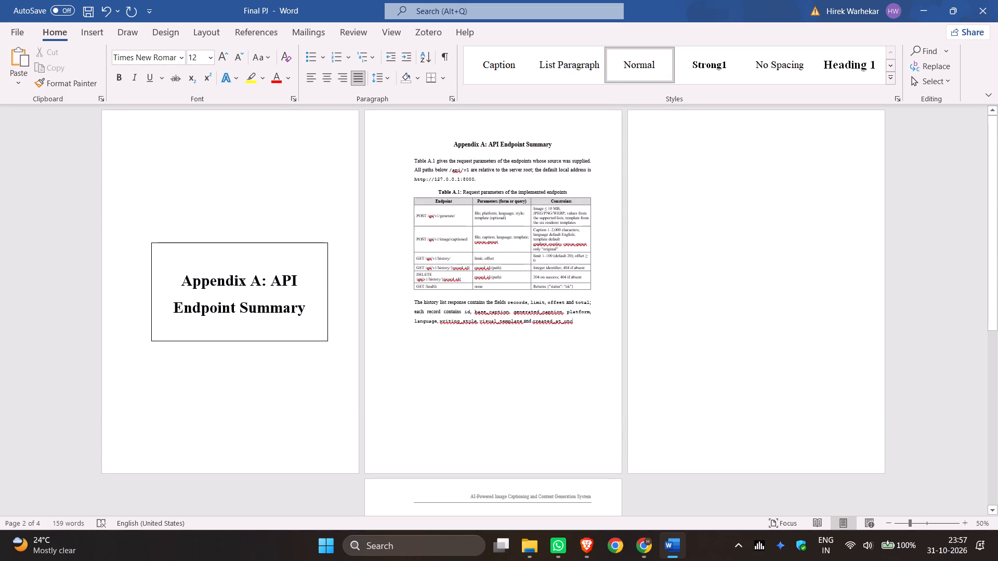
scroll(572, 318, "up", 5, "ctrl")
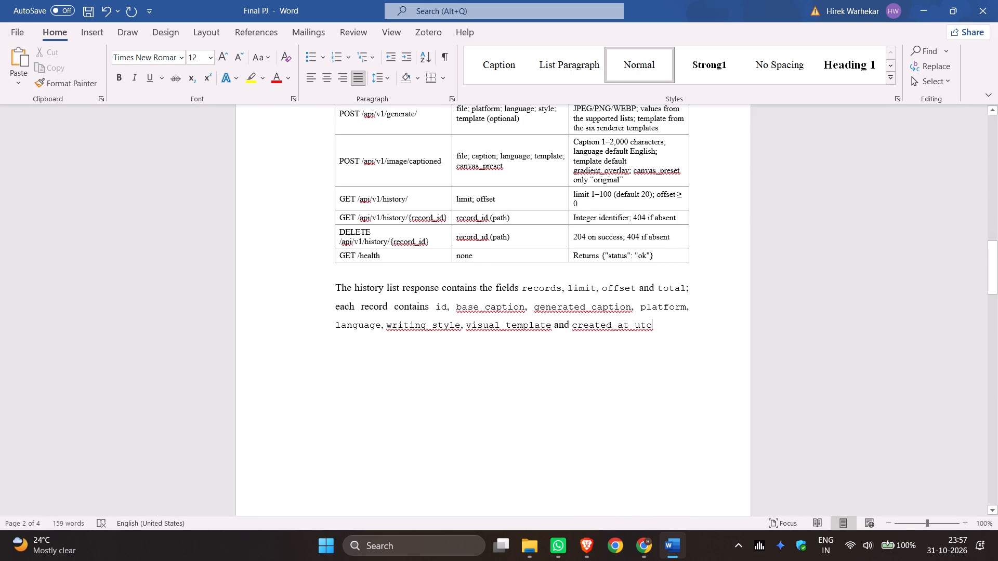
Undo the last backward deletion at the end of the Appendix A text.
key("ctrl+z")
Add blank paragraphs after the last paragraph of Appendix A and insert a page break below them.
scroll(689, 322, "down", 2)
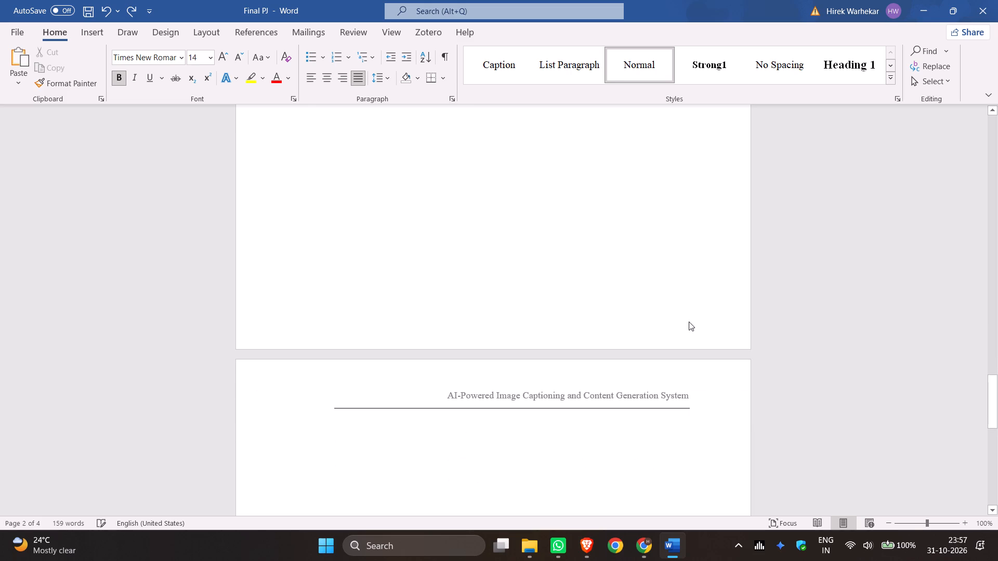
scroll(689, 322, "down", 4, "ctrl")
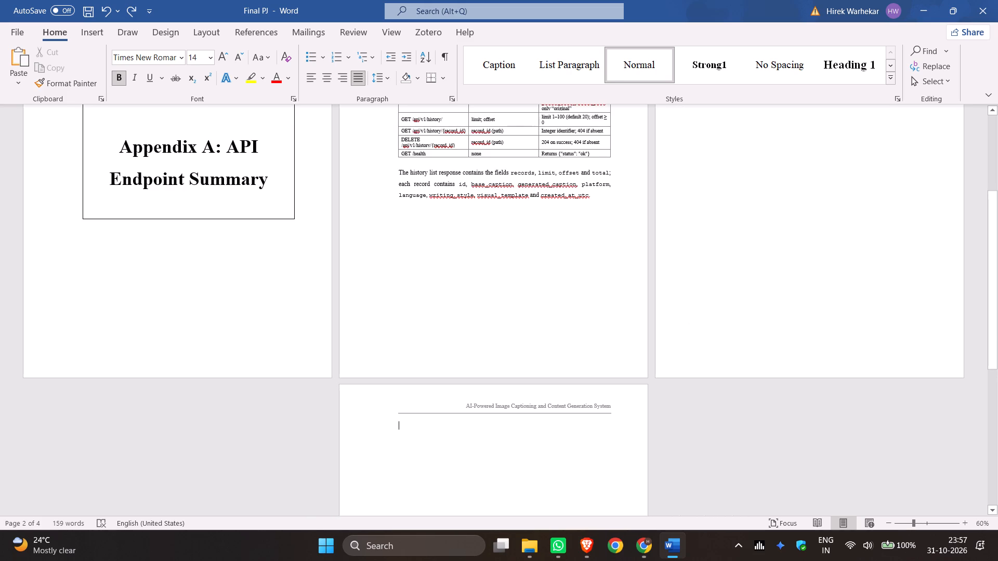
left_click(610, 202)
key("Return")
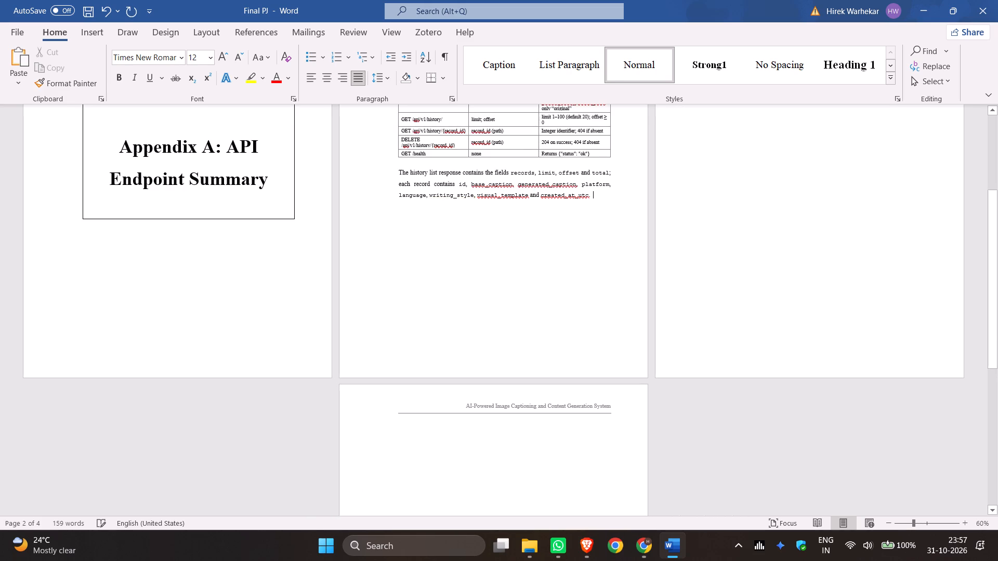
key("Return")
key("Return")
scroll(669, 244, "down", 1, "ctrl")
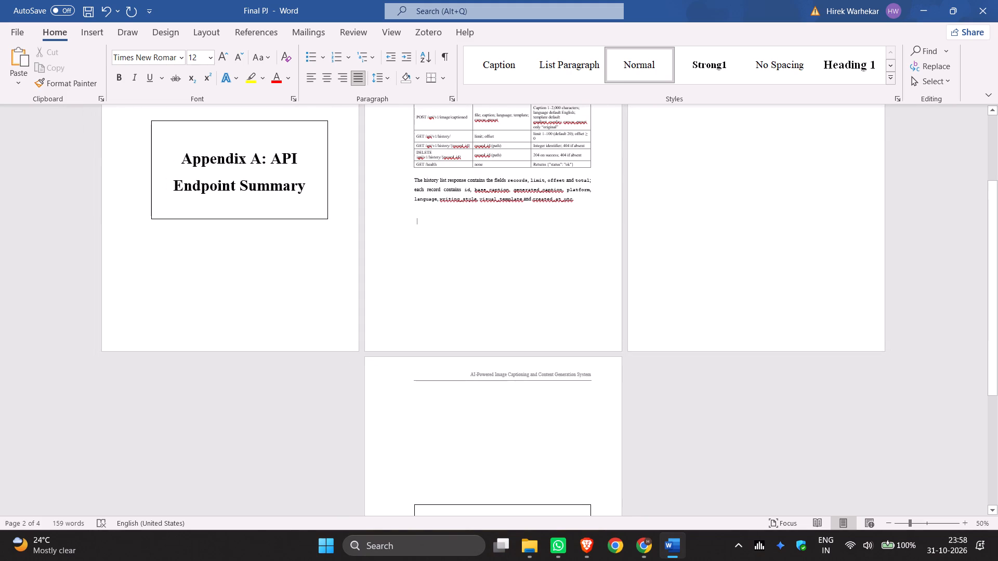
scroll(669, 244, "down", 1, "ctrl")
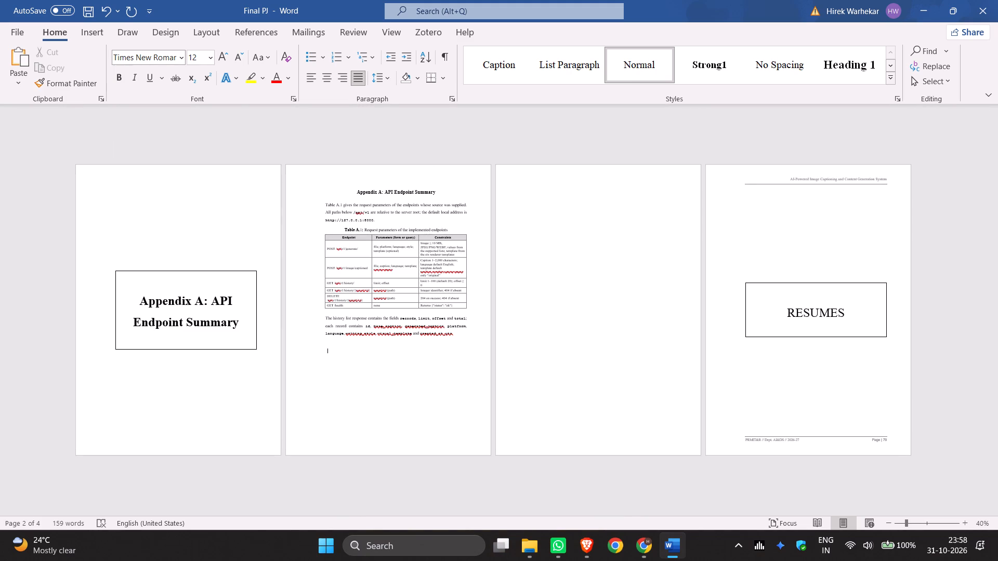
left_click(98, 32)
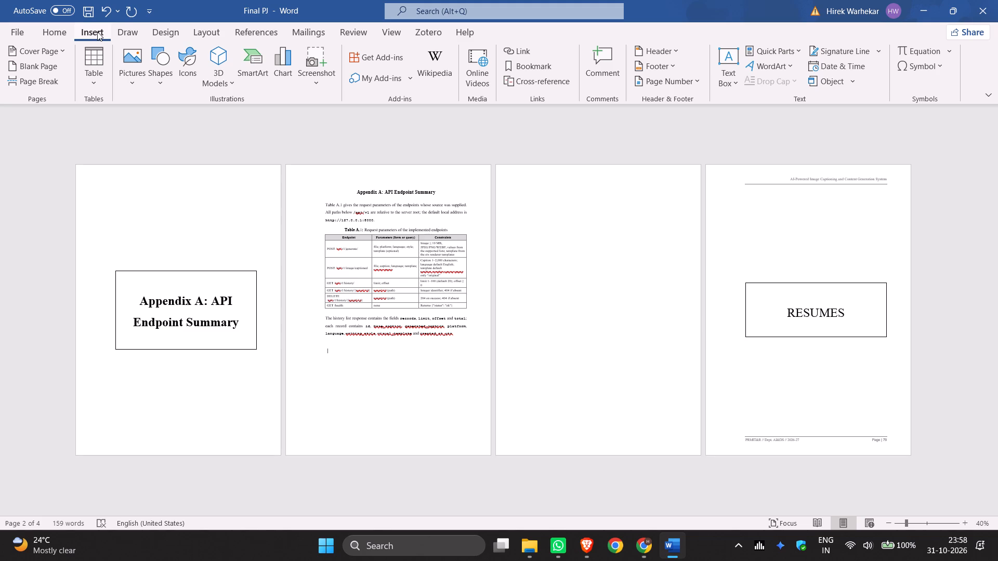
left_click(38, 85)
Delete the leftover blank page between the Appendix A summary page and the RESUMES title page.
key("Delete")
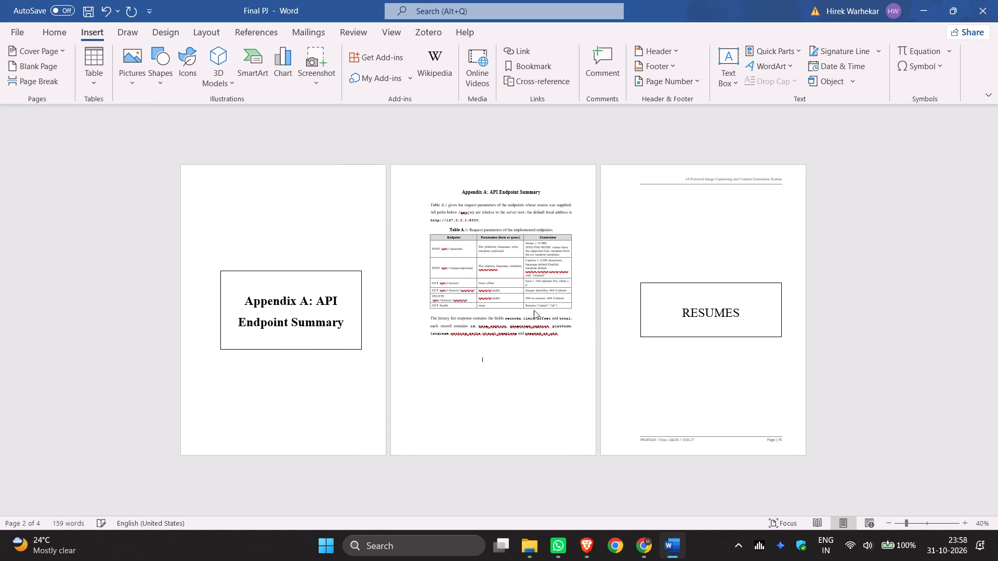
key("Delete")
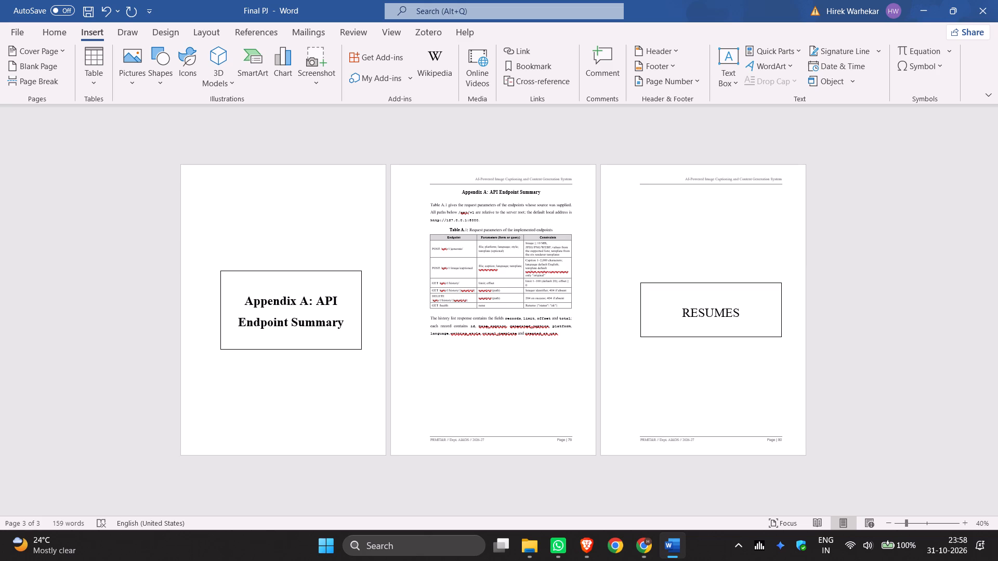
key("Delete")
key("Delete")
key("BackSpace")
Show the formatting marks, with the insertion point in the empty paragraph below the Appendix A text.
left_click(573, 336)
left_click(547, 356)
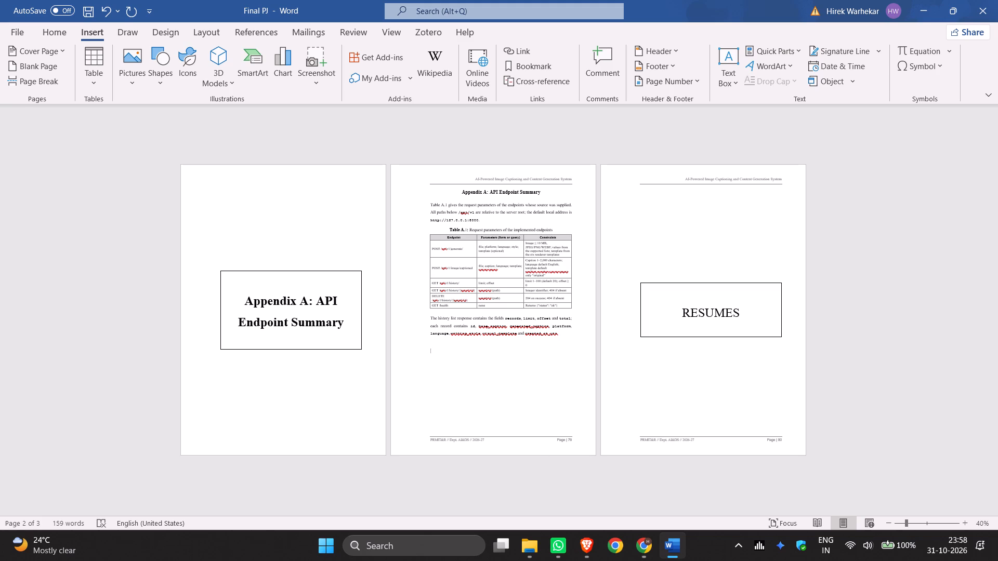
left_click(50, 26)
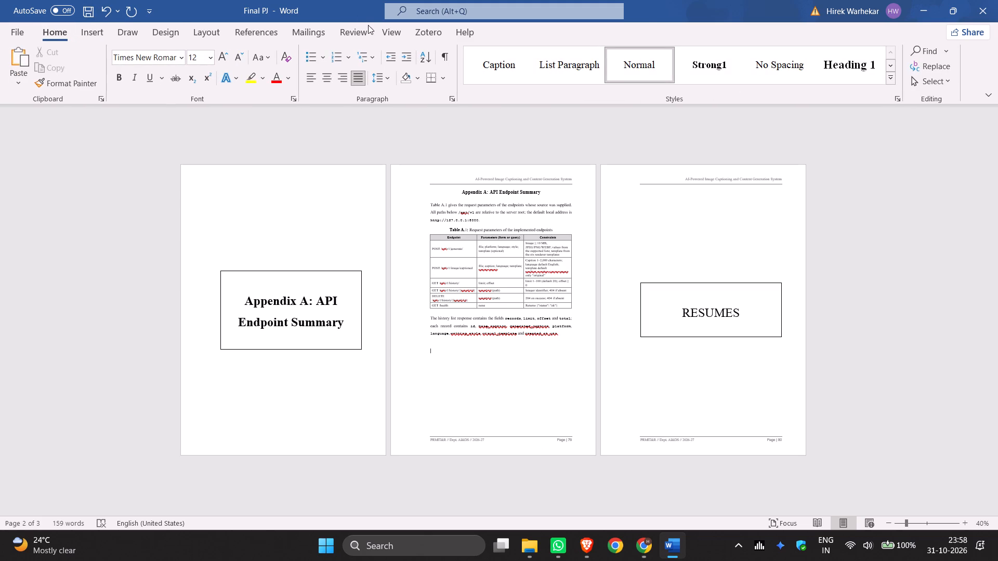
left_click(441, 57)
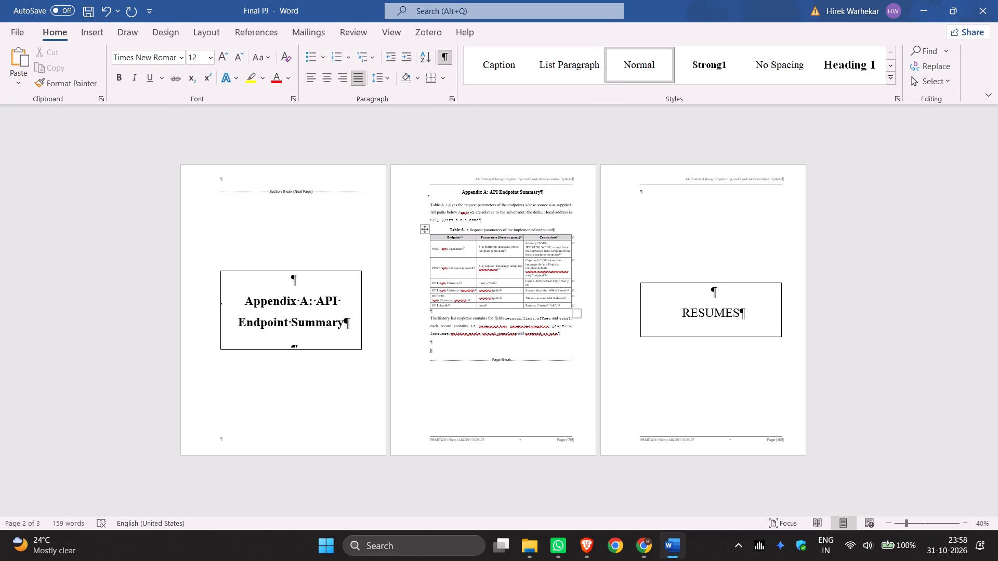
Remove one of the extra empty paragraphs between the Appendix A text and the page break.
key("BackSpace")
Delete the RESUMES title text and remove its bordered text box from the last page.
left_click(708, 291)
key("BackSpace")
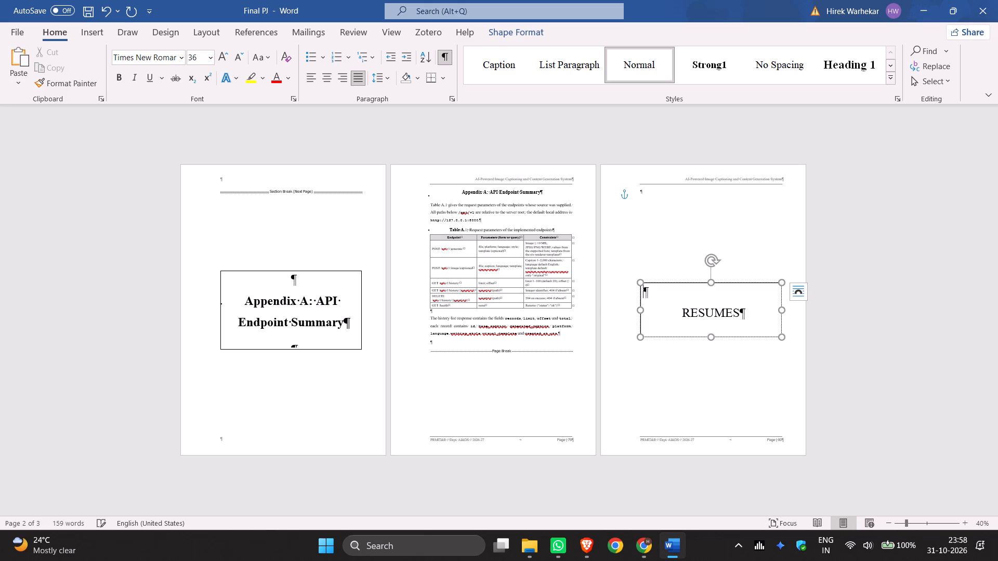
left_click(741, 316)
key("BackSpace")
key("BackSpace")
key("BackSpace")
key("BackSpace")
key("BackSpace")
key("BackSpace")
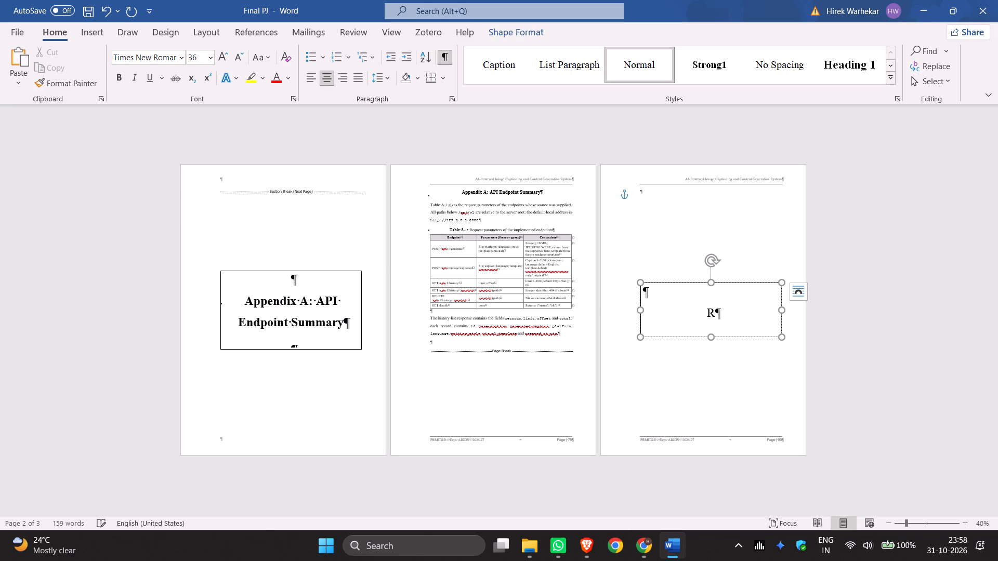
key("BackSpace")
key("BackSpace")
key("BackSpace")
key("BackSpace")
key("BackSpace")
right_click(721, 284)
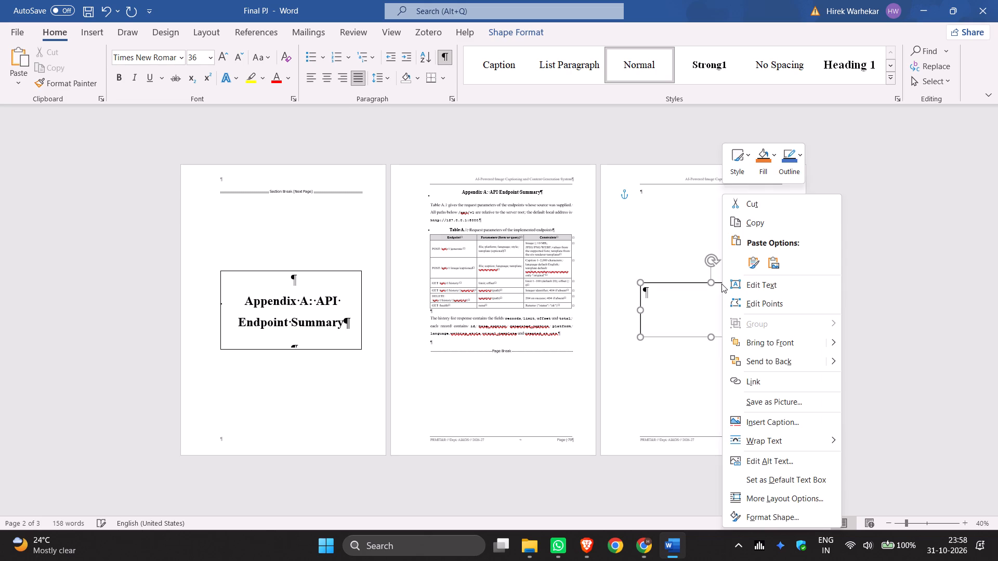
left_click(765, 202)
key("BackSpace")
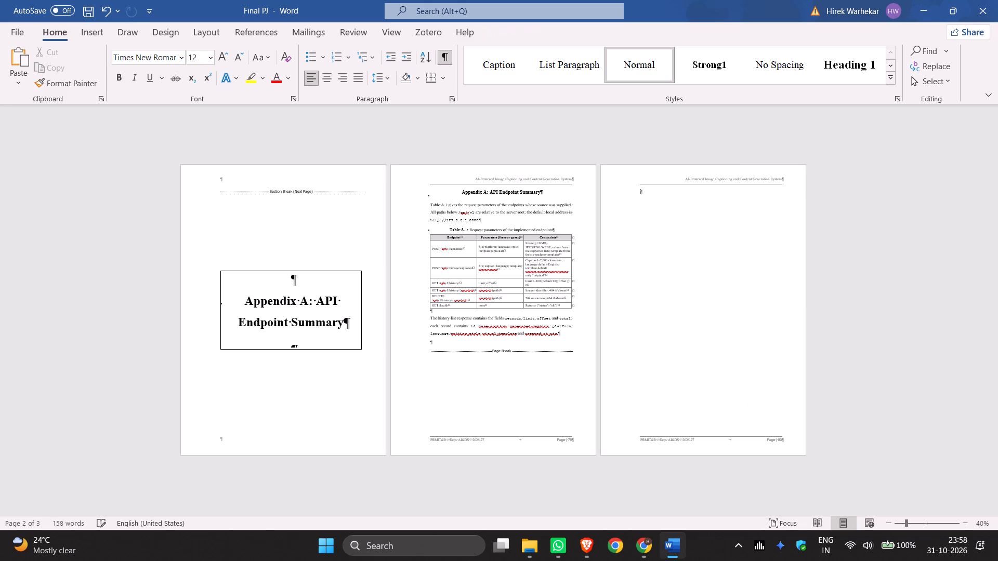
Delete the empty paragraph below the Appendix A text and the page break, removing the blank last page.
left_click(429, 345)
key("BackSpace")
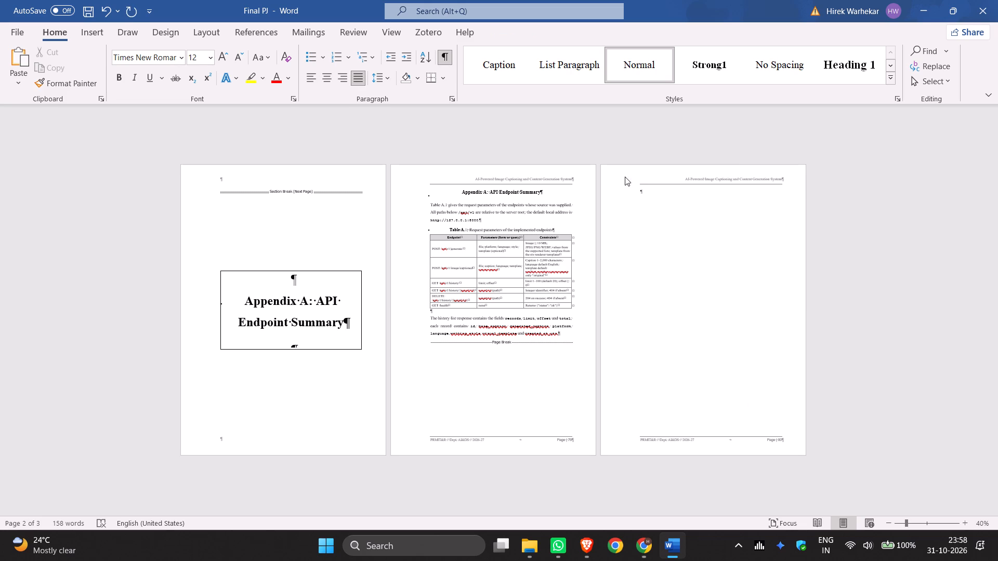
left_click(641, 192)
key("BackSpace")
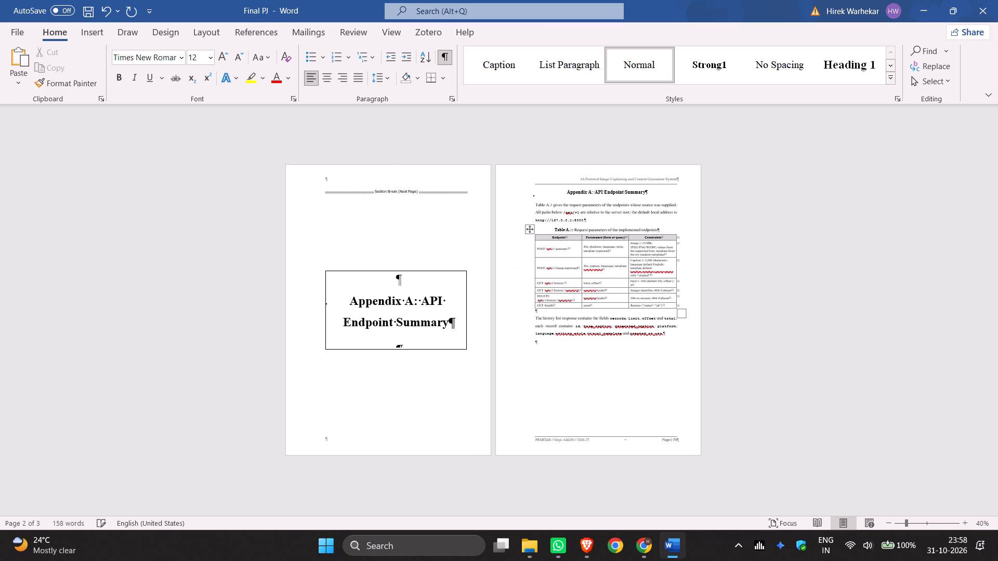
Hide the formatting marks.
left_click(443, 61)
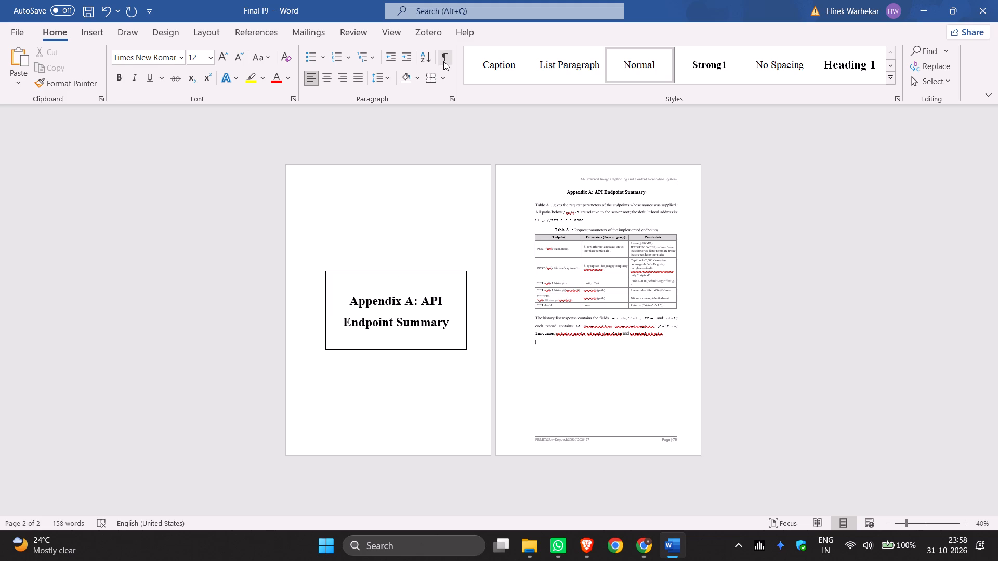
Review the Appendix A title page and the API Endpoint Summary page, including its header, table and footer page number.
scroll(529, 191, "up", 4, "ctrl")
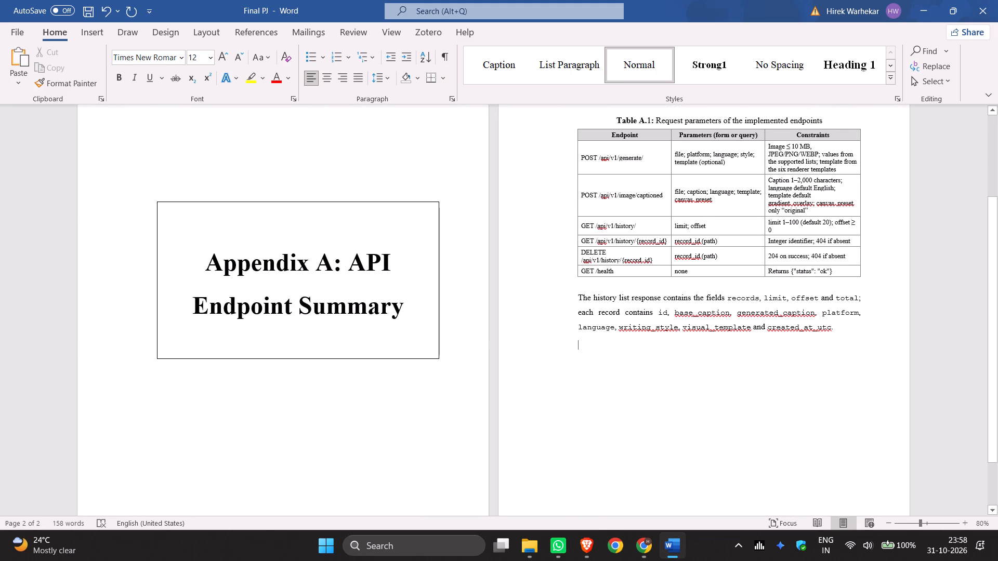
scroll(500, 287, "up", 1, "ctrl")
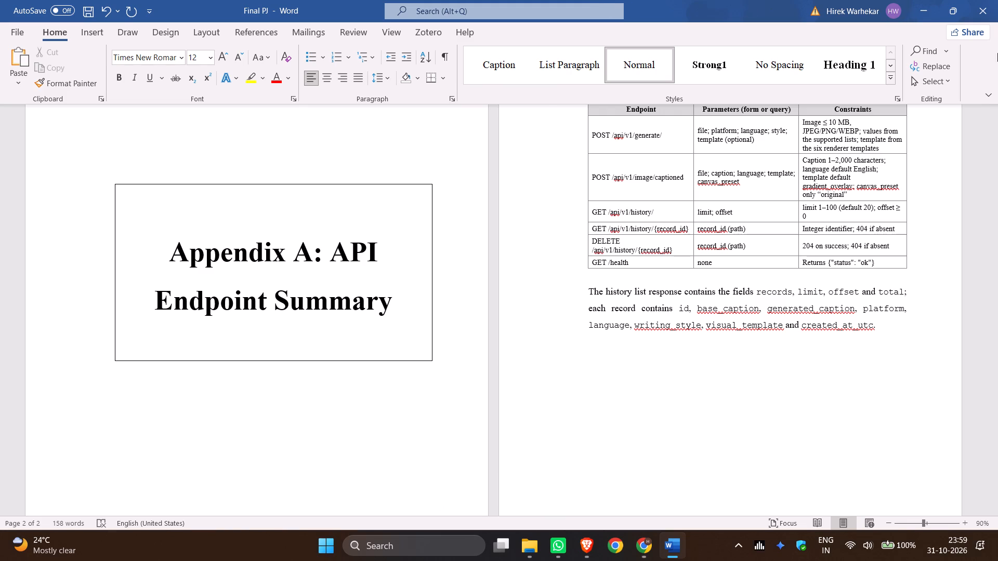
scroll(813, 142, "up", 1)
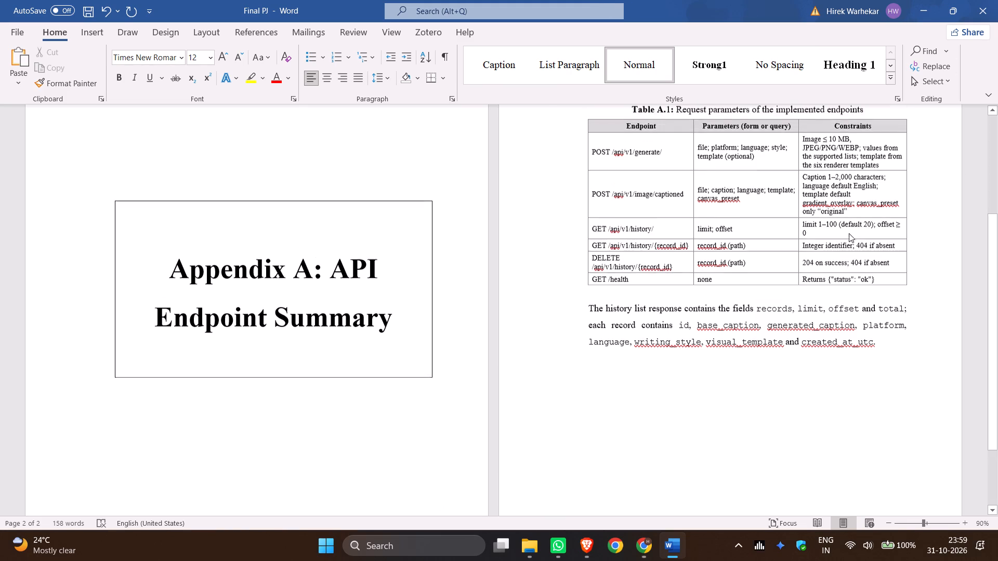
scroll(849, 233, "up", 2)
scroll(944, 309, "up", 2, "ctrl")
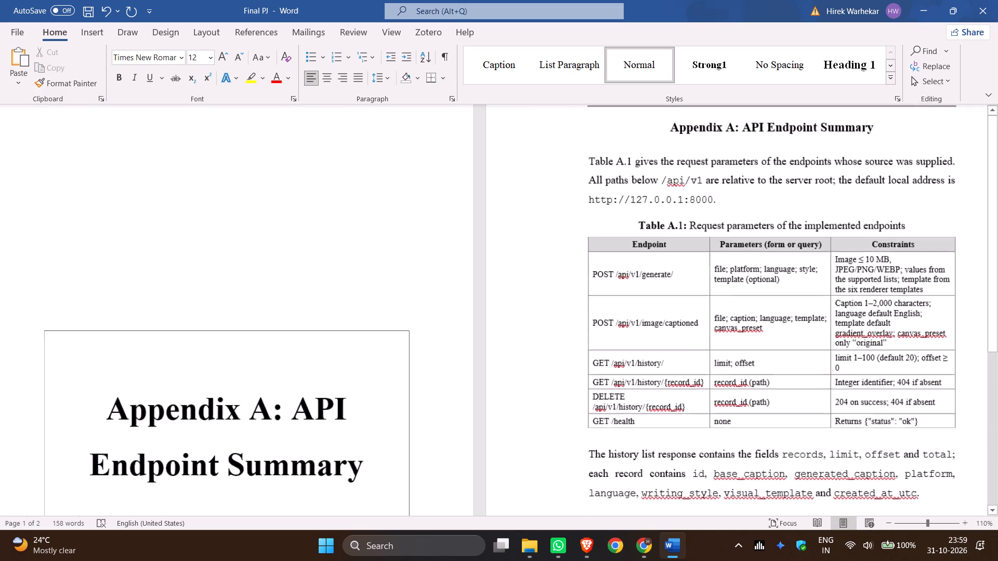
scroll(942, 309, "up", 3)
scroll(938, 308, "down", 1)
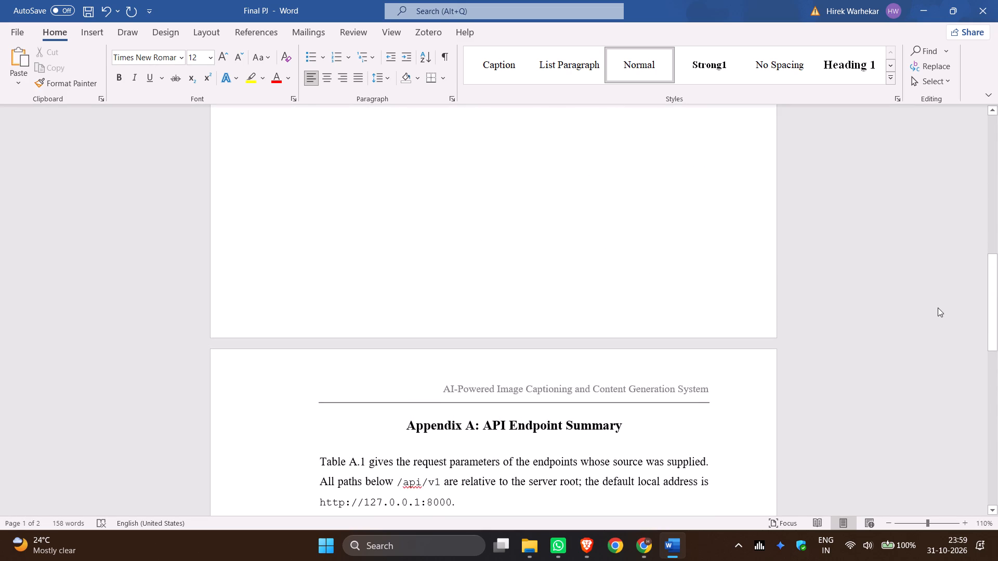
scroll(938, 308, "down", 6)
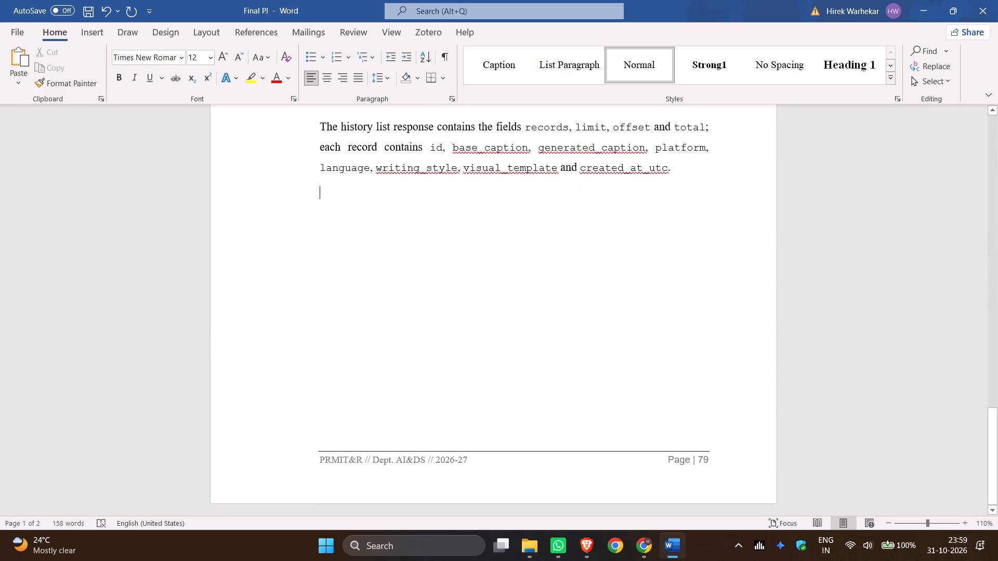
scroll(935, 304, "up", 12)
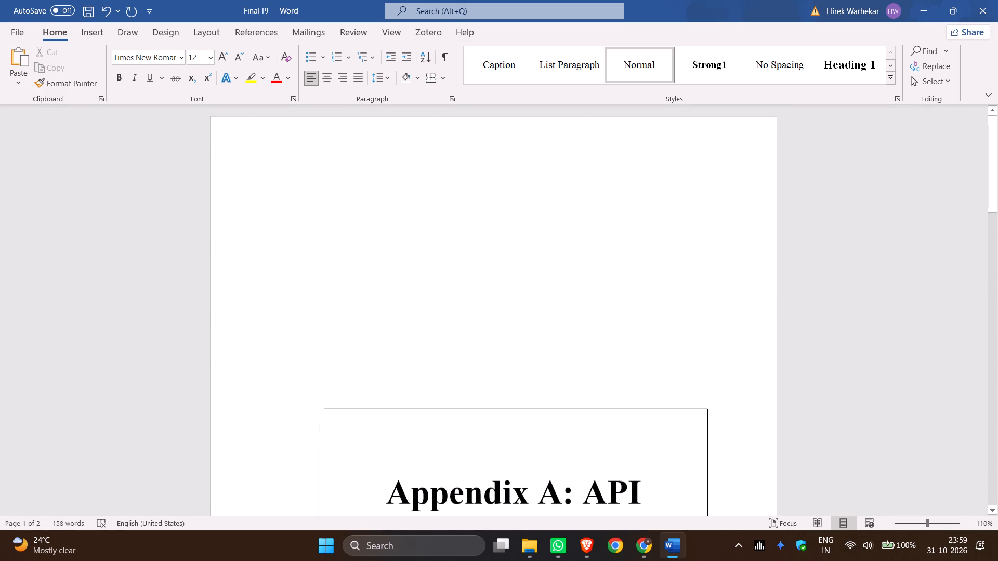
scroll(913, 305, "down", 4)
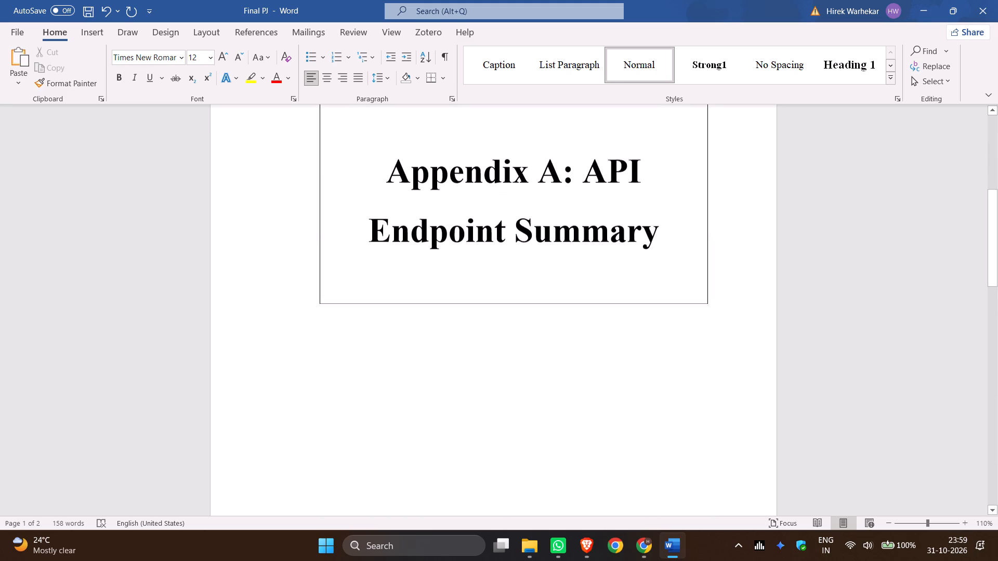
scroll(924, 302, "down", 5)
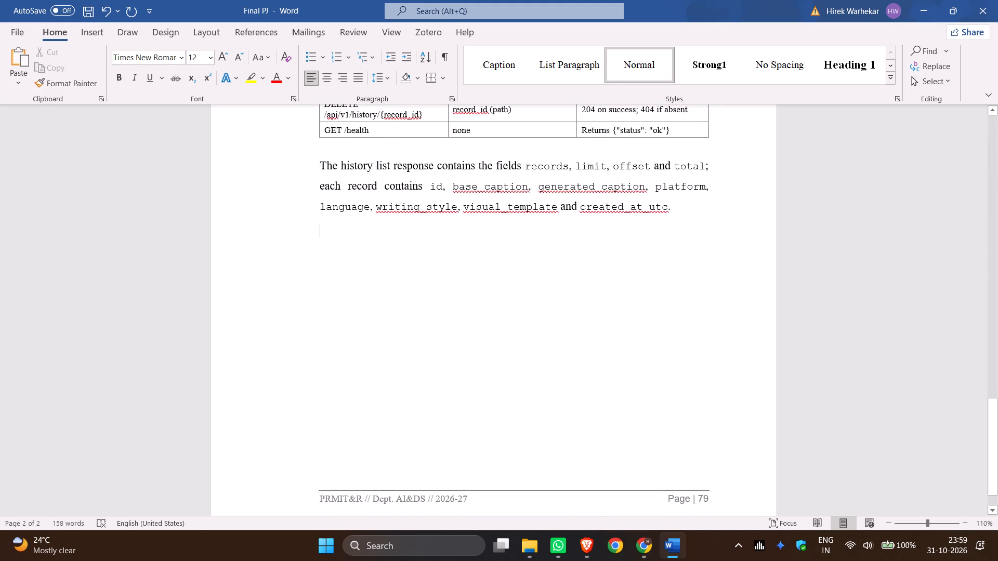
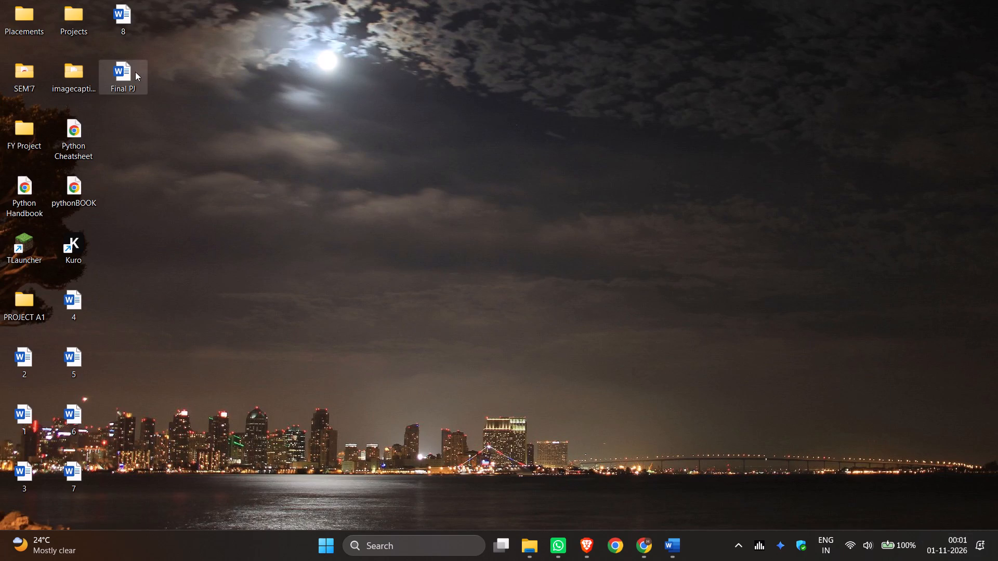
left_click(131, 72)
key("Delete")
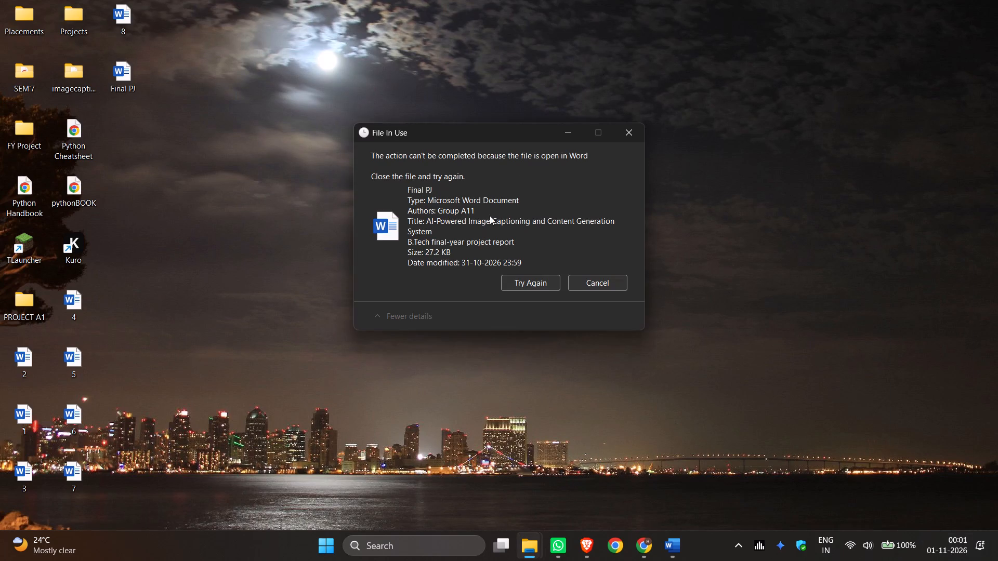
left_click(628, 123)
Close the Final PJ document in Word and delete its file from the Desktop.
left_click(679, 544)
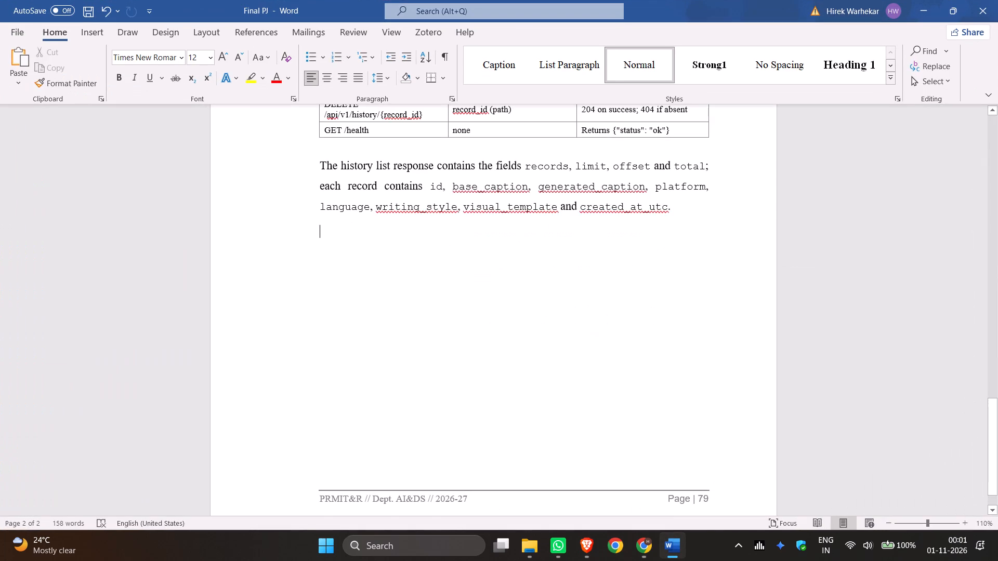
scroll(709, 352, "up", 3)
scroll(714, 353, "up", 20)
scroll(714, 353, "up", 6)
left_click(997, 0)
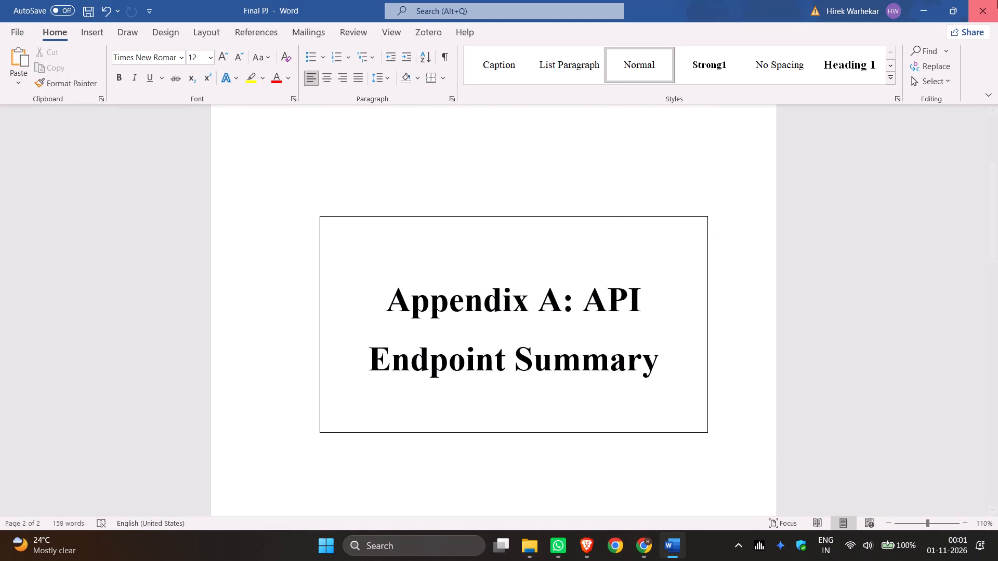
left_click(124, 79)
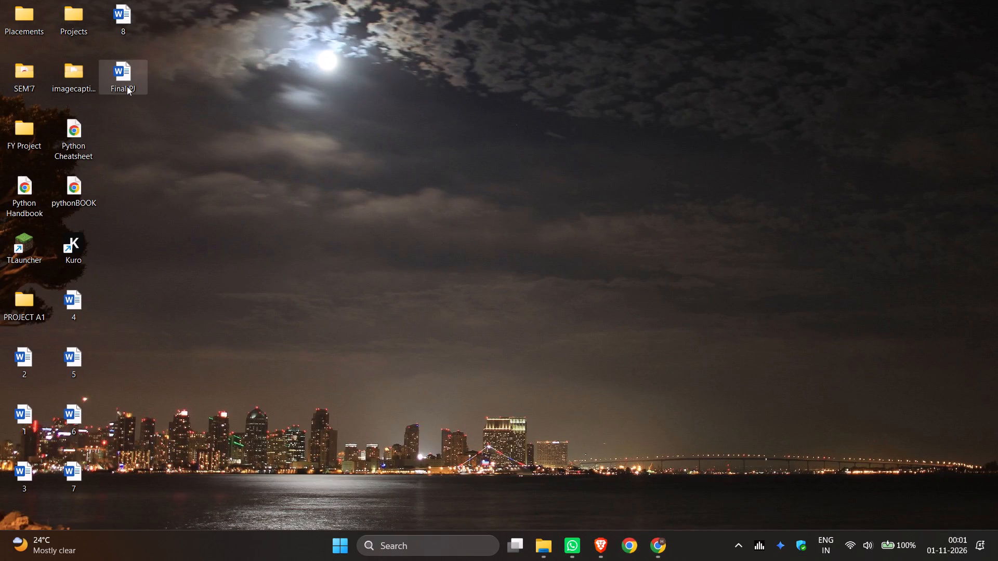
key("Delete")
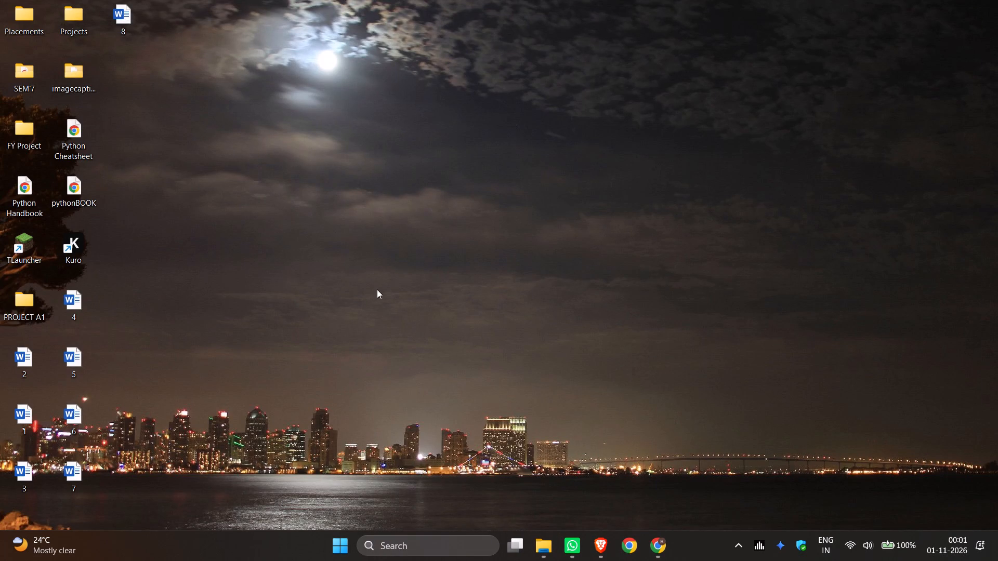
Switch to File Explorer and open the Downloads folder.
left_click(536, 549)
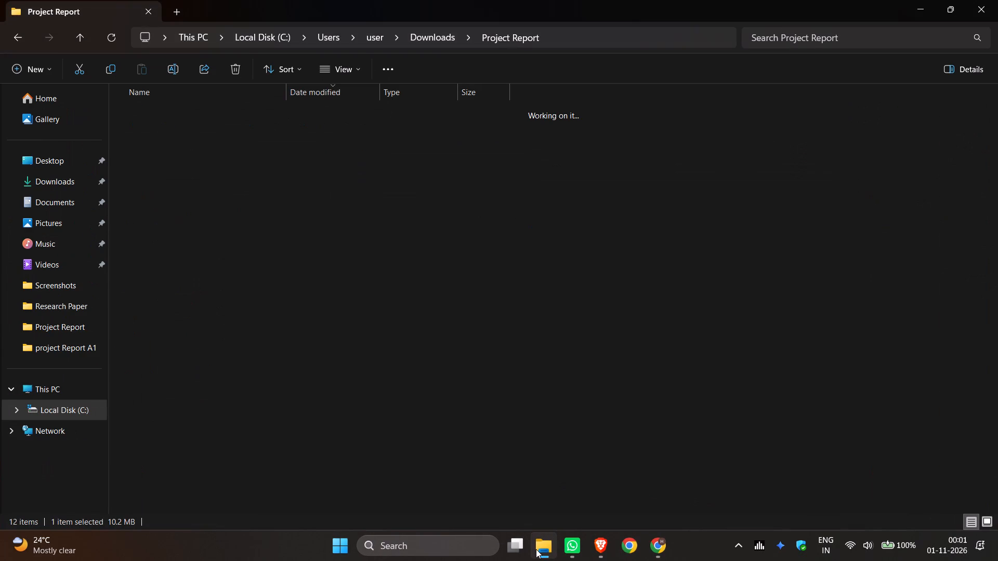
left_click(49, 182)
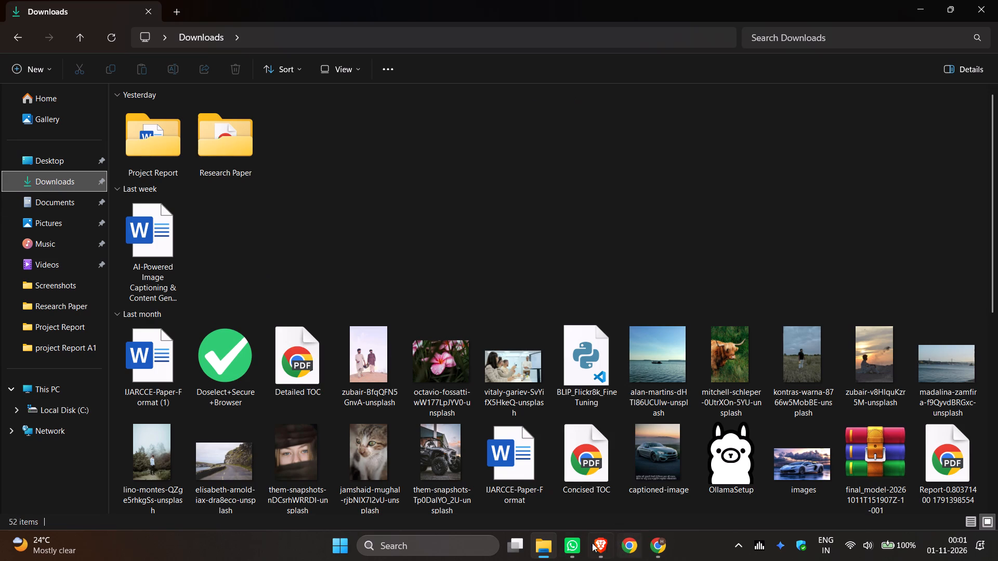
Switch to the Claude chat in Chrome and download the Final pj page 76 document.
left_click(665, 549)
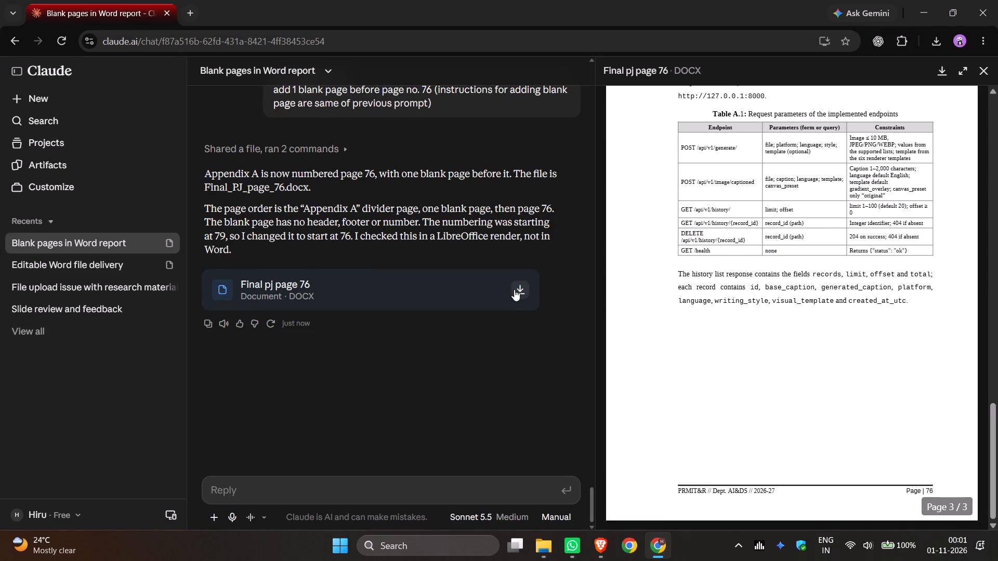
left_click(524, 289)
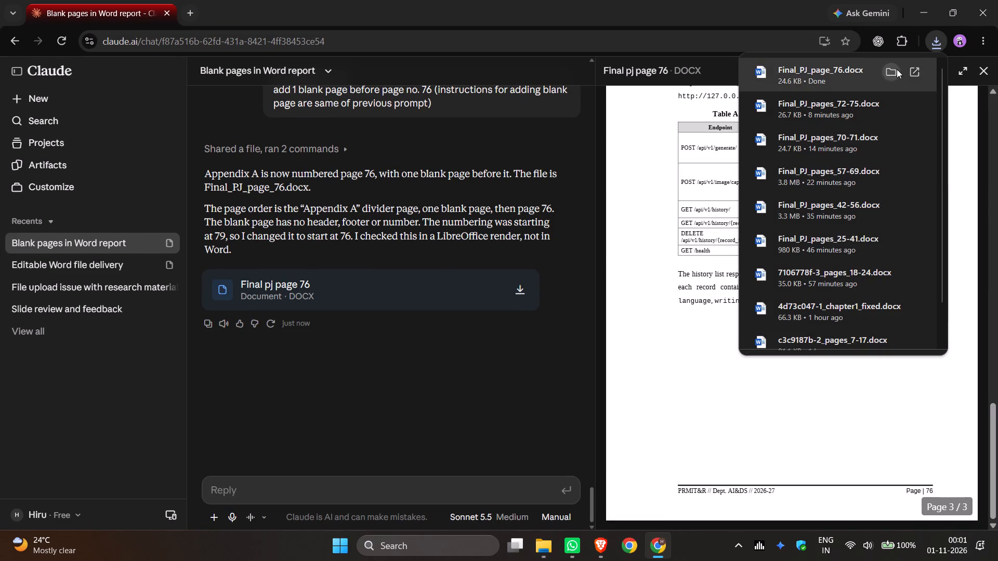
Show the downloaded Final_PJ_page_76 file in its folder and rename it to 9.
left_click(897, 69)
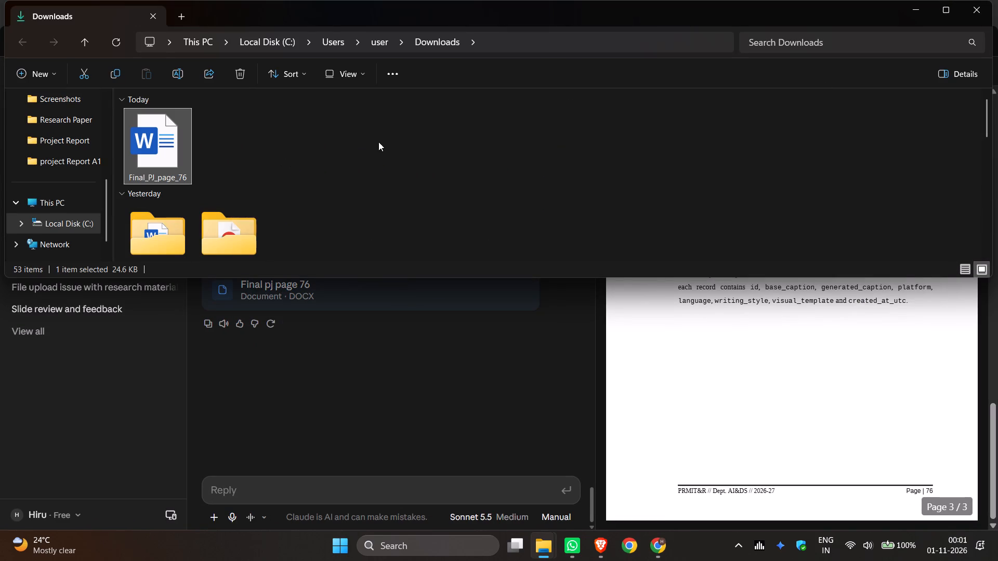
left_click(180, 75)
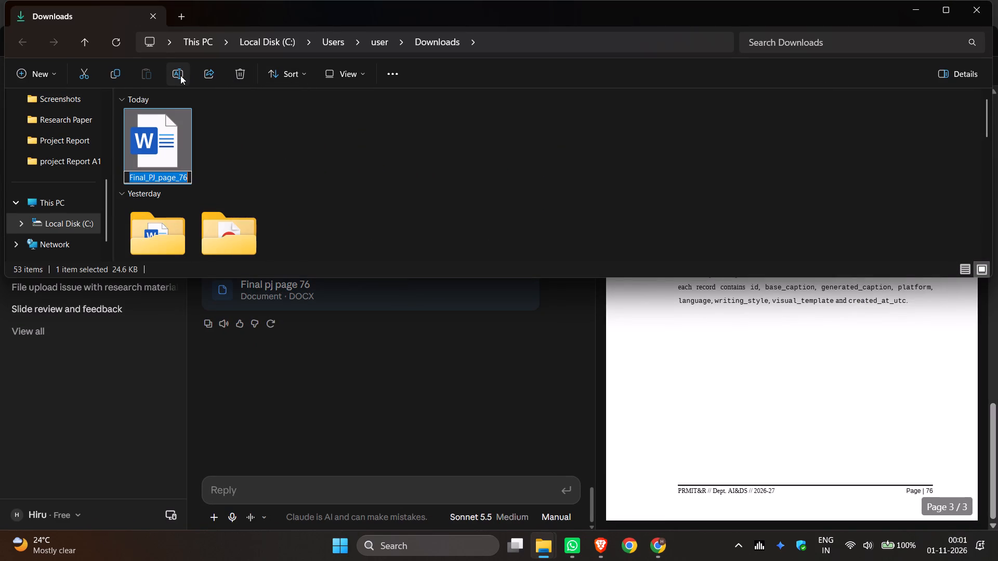
key("9")
key("Return")
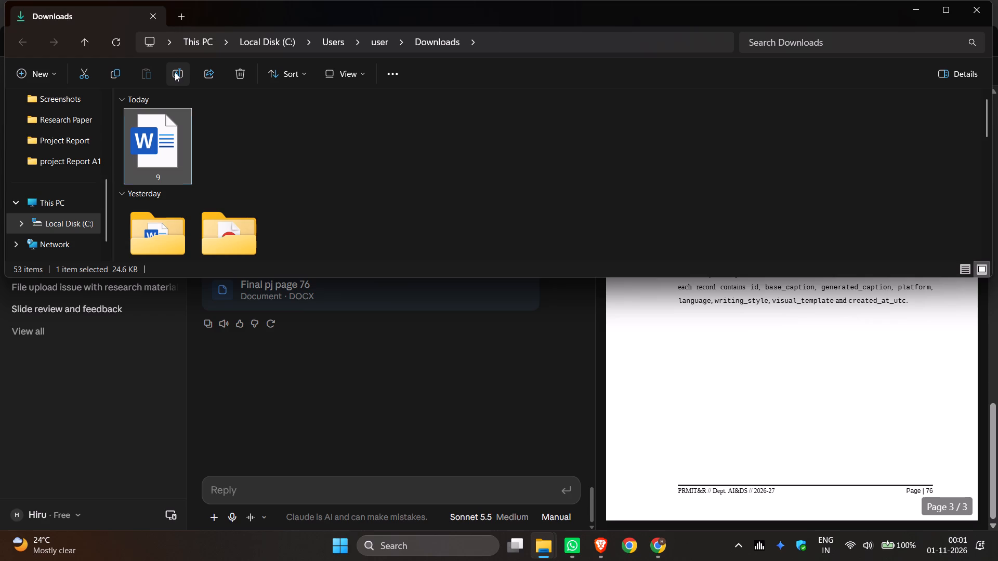
Move file 9 from Downloads to the Desktop.
left_click(80, 75)
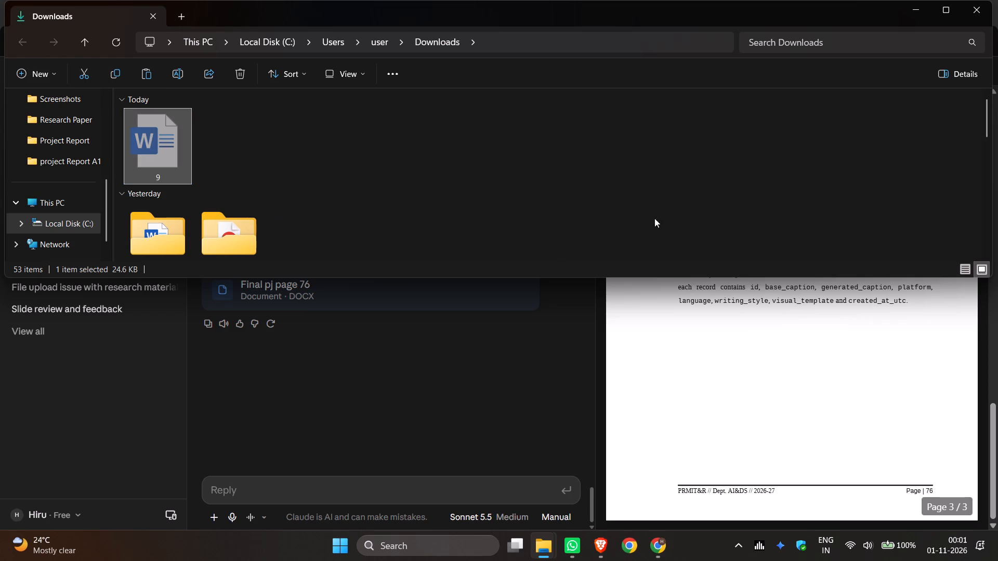
left_click(979, 14)
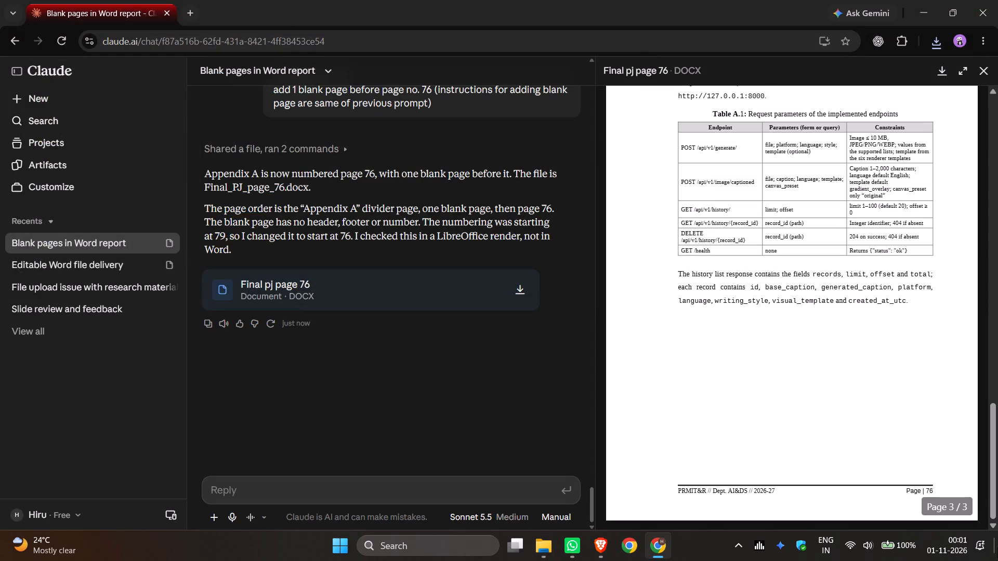
left_click(997, 546)
left_click(285, 331)
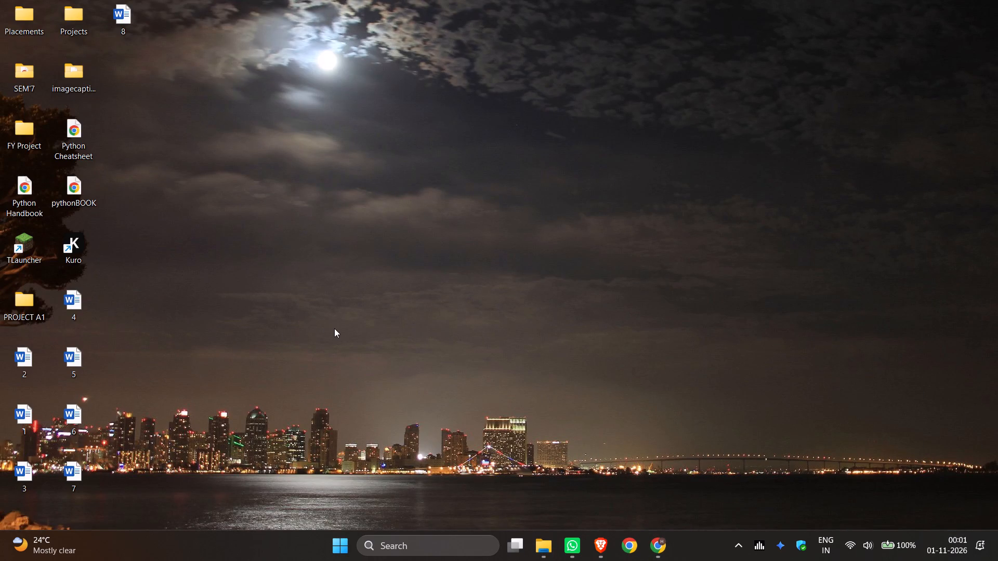
key("ctrl+v")
double_click(391, 309)
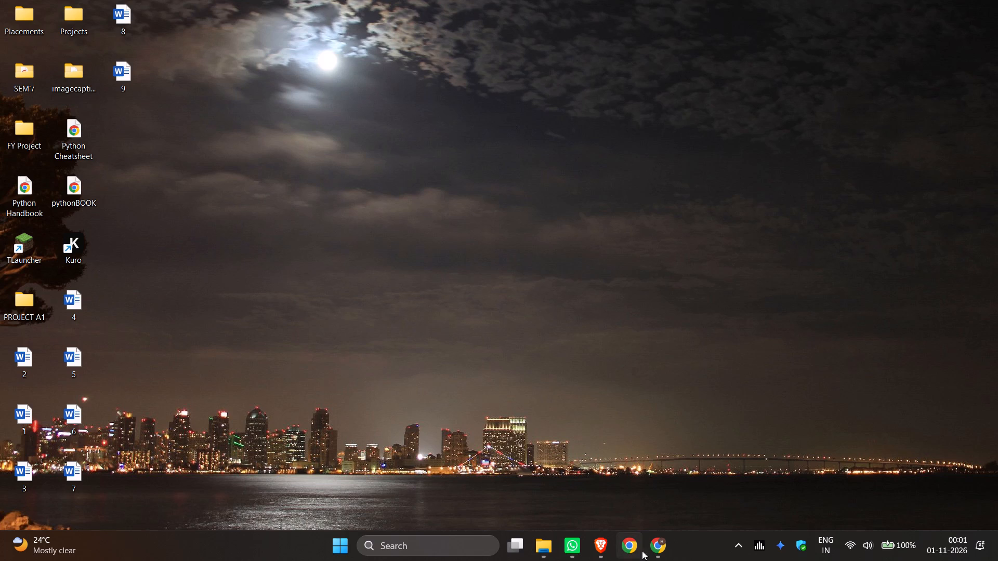
Switch to File Explorer to view the Downloads folder.
left_click(537, 554)
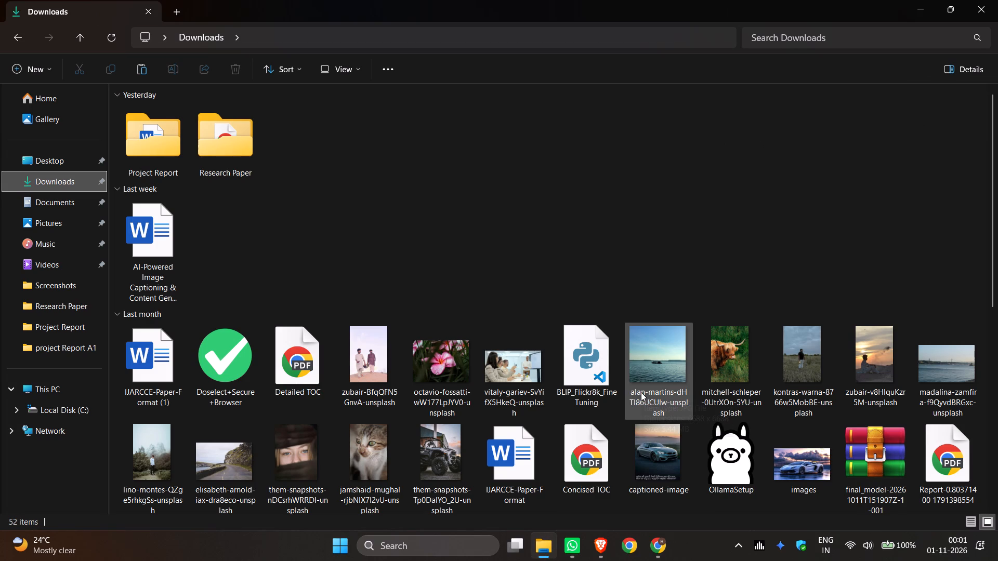
Switch to Brave, close the "Sahil Ki Car Mein Chuup Gaye" video tab and minimise the browser.
left_click(610, 550)
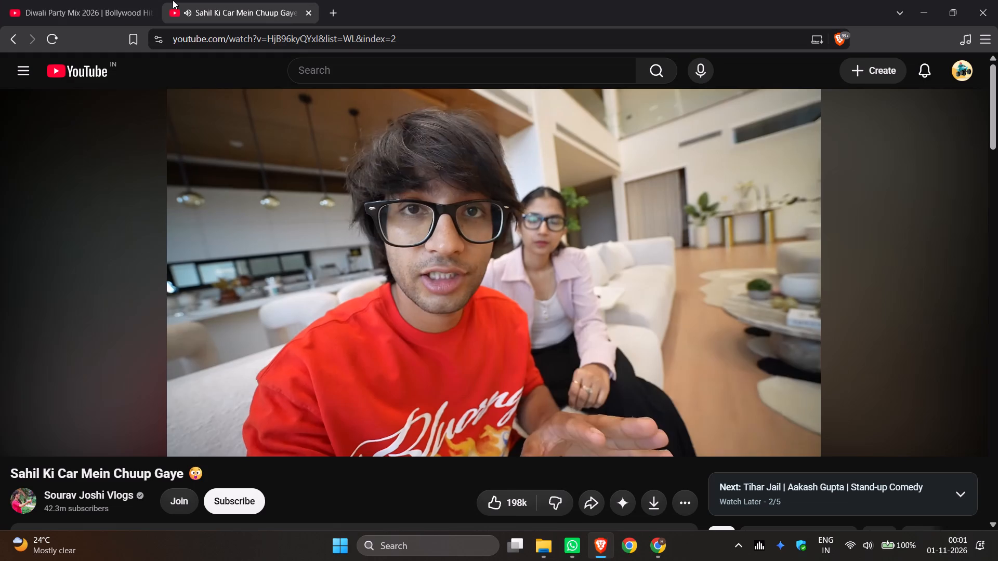
left_click(308, 11)
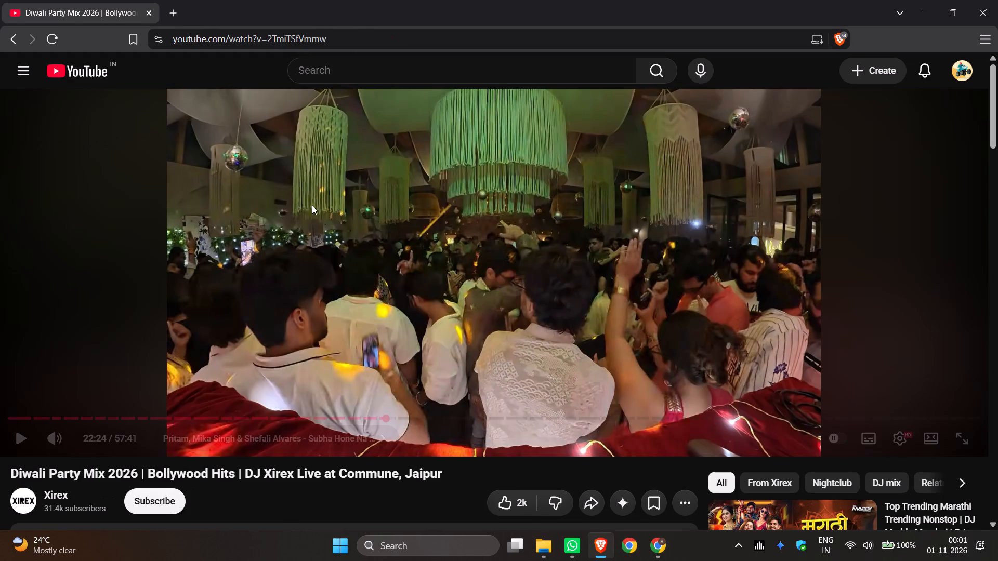
left_click(925, 5)
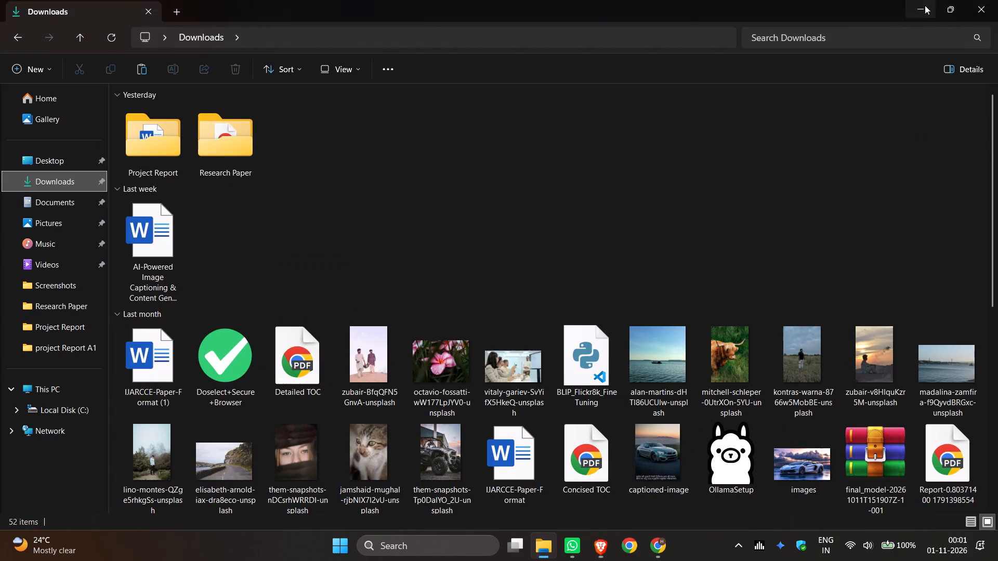
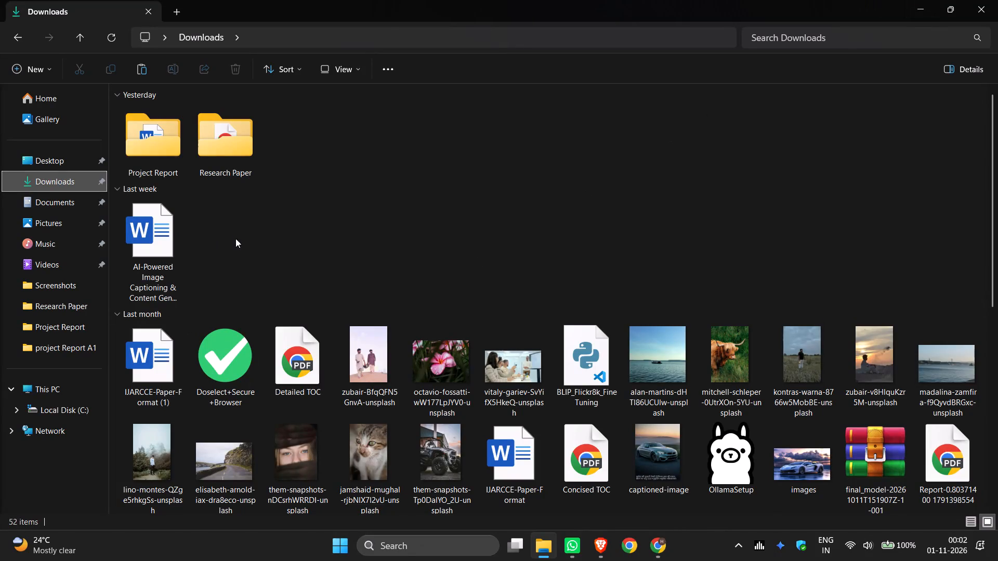
Copy the Final PJ Word file from the Project Report folder to the Desktop.
double_click(158, 159)
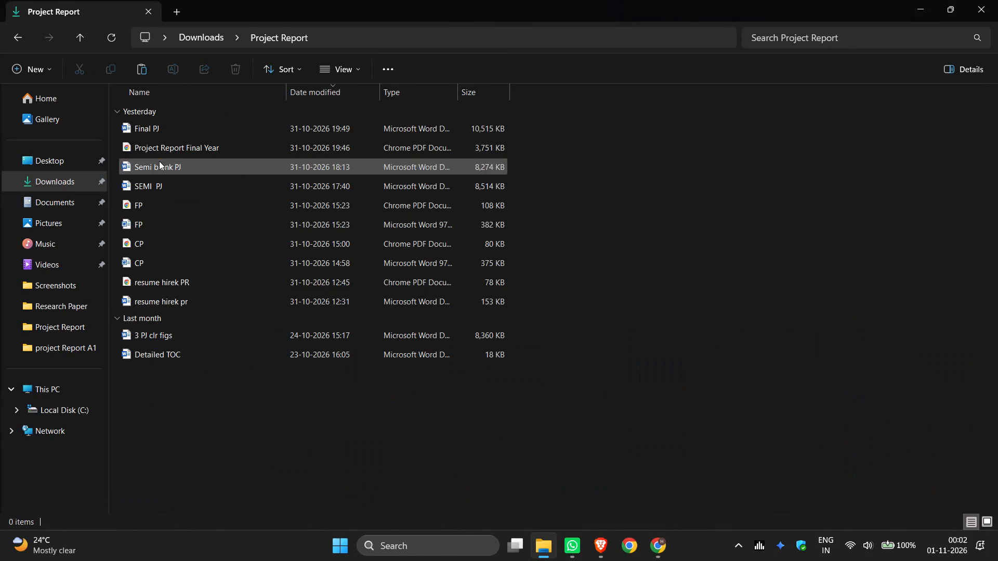
left_click(167, 128)
key("ctrl+c")
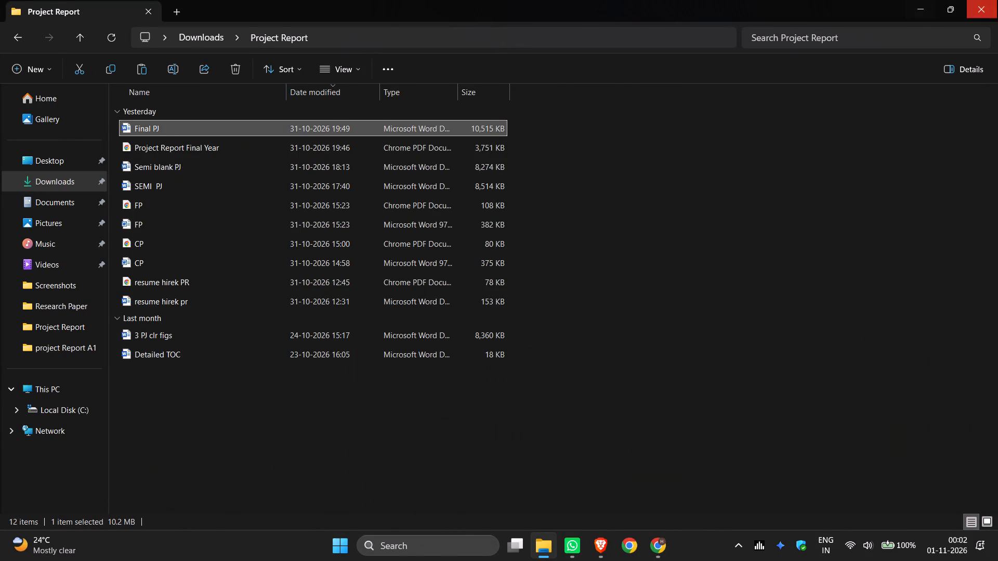
left_click(997, 0)
double_click(240, 182)
key("ctrl+v")
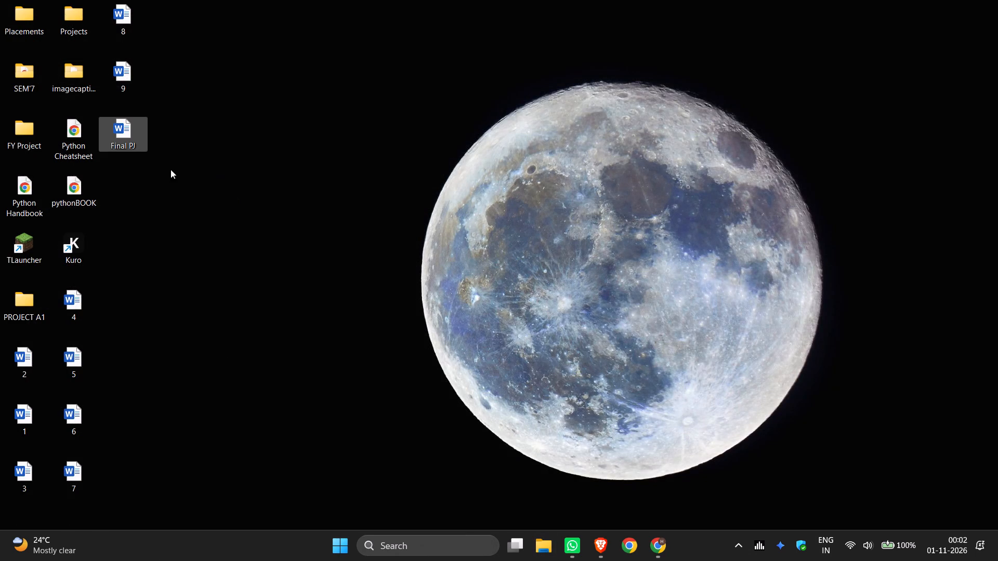
left_click(204, 177)
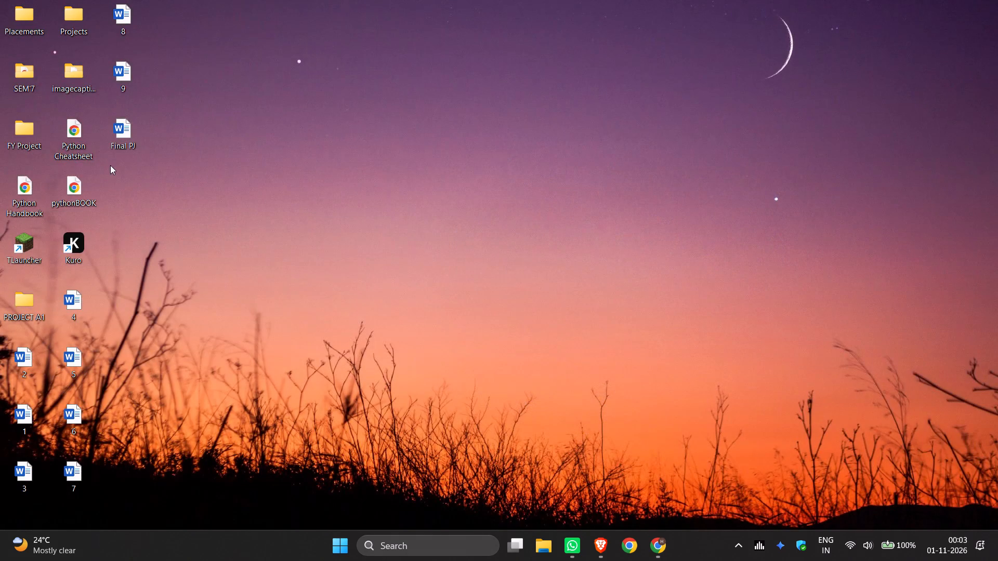
Open the Desktop copy of Final PJ and enable editing.
double_click(108, 132)
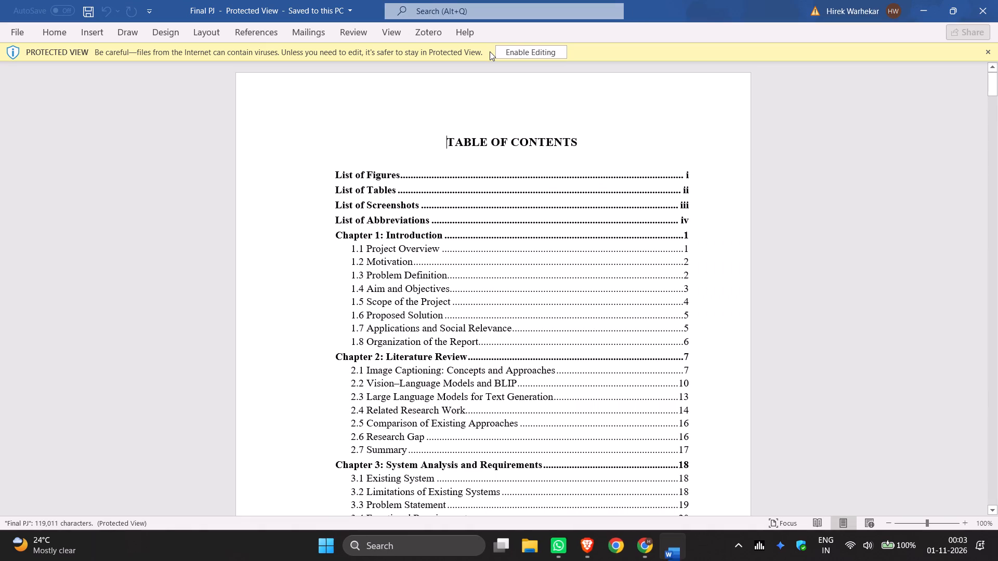
left_click(546, 49)
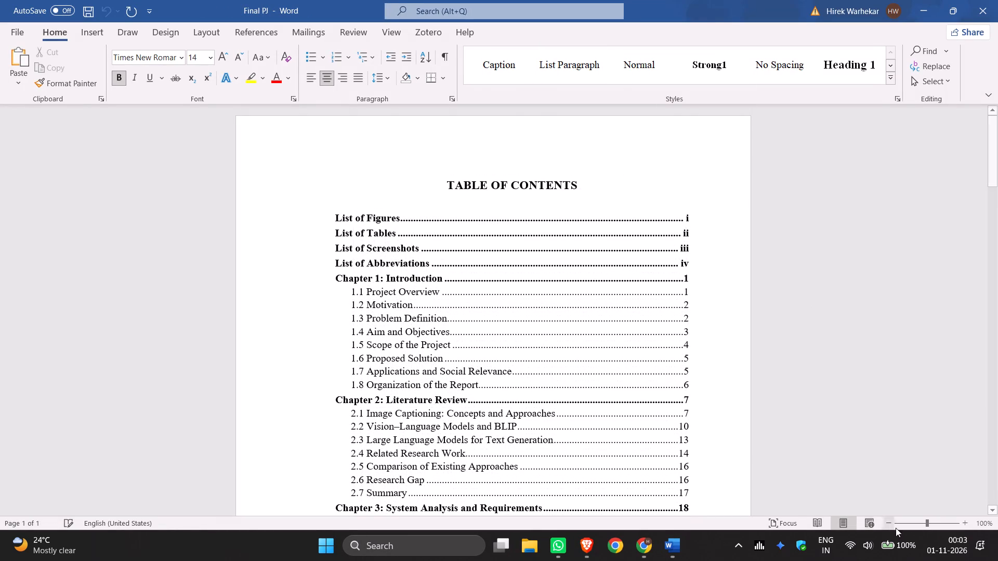
Delete all report pages before the "Appendix B: Selected Implementation Details" title page.
left_click_drag(927, 524, 881, 526)
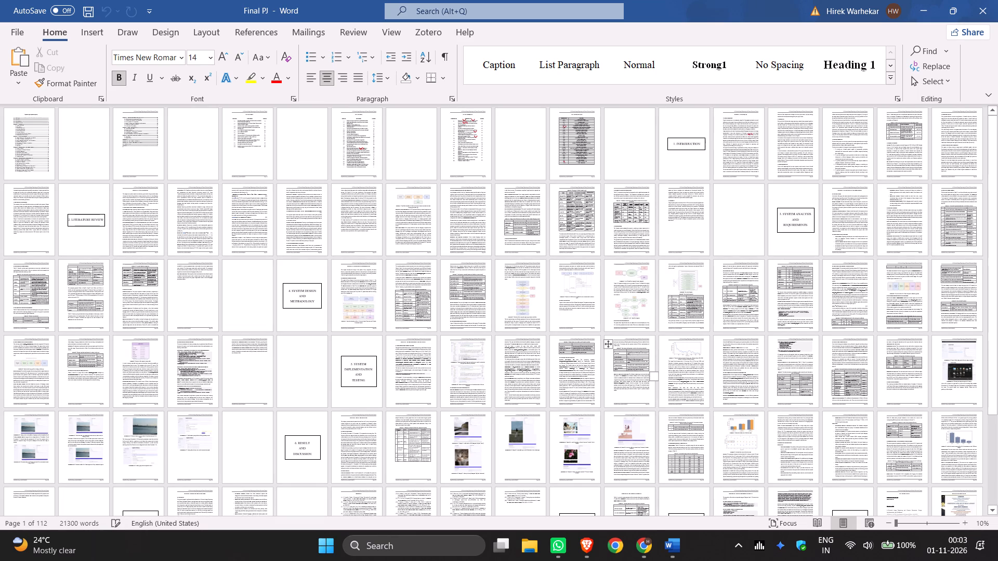
scroll(638, 352, "down", 6)
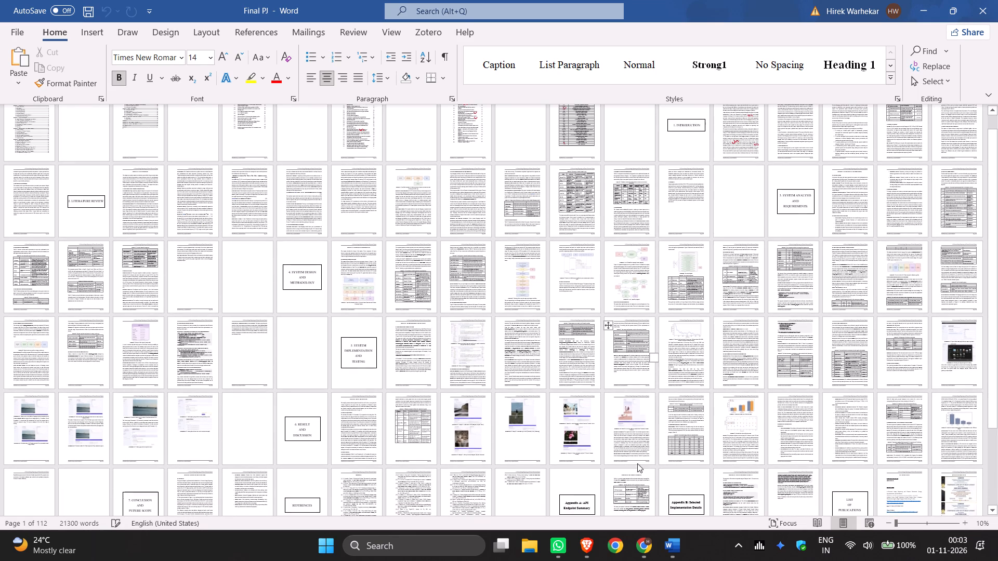
scroll(658, 476, "down", 1)
left_click_drag(647, 506, 619, 499)
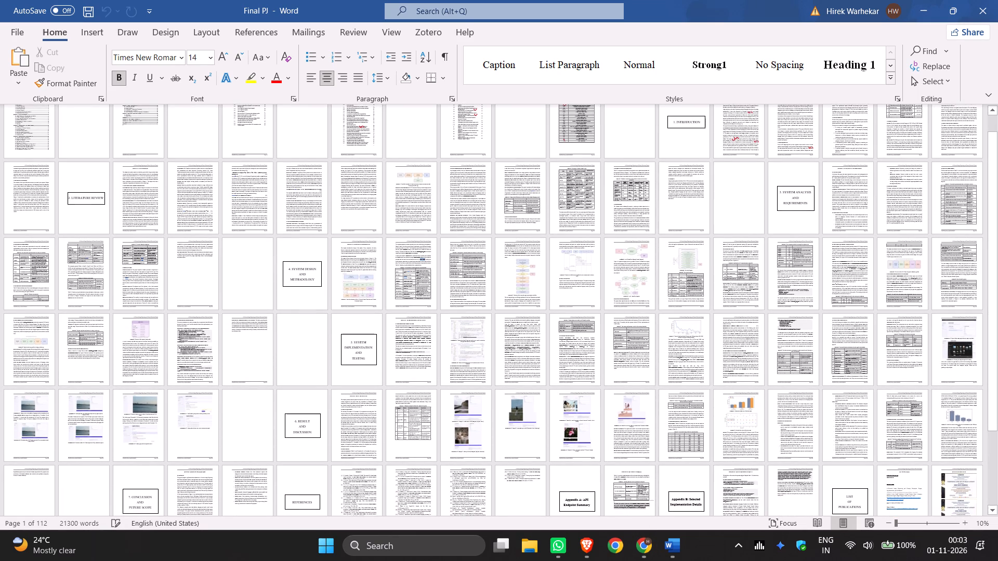
left_click_drag(619, 499, 187, 205)
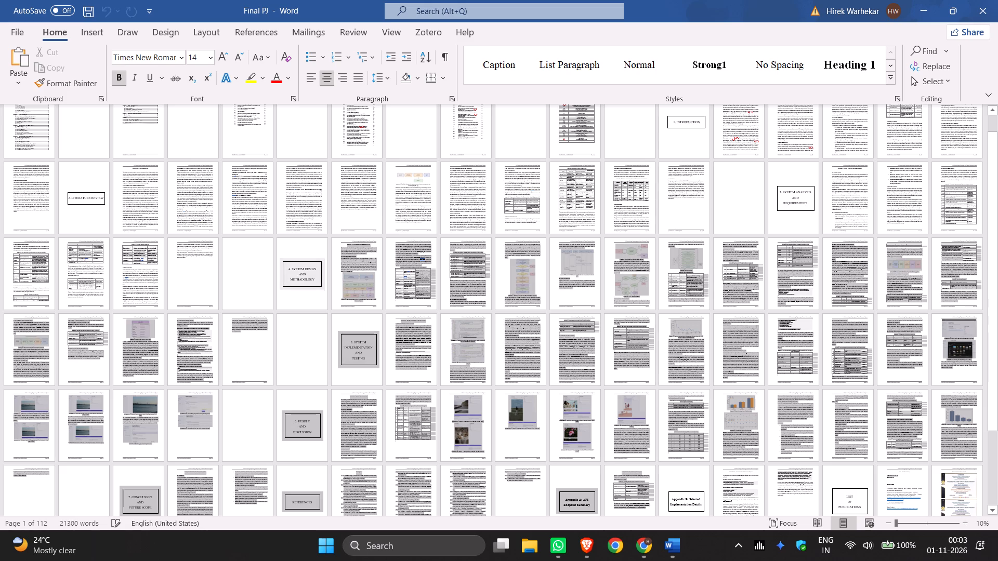
left_click_drag(187, 205, 8, 116)
key("BackSpace")
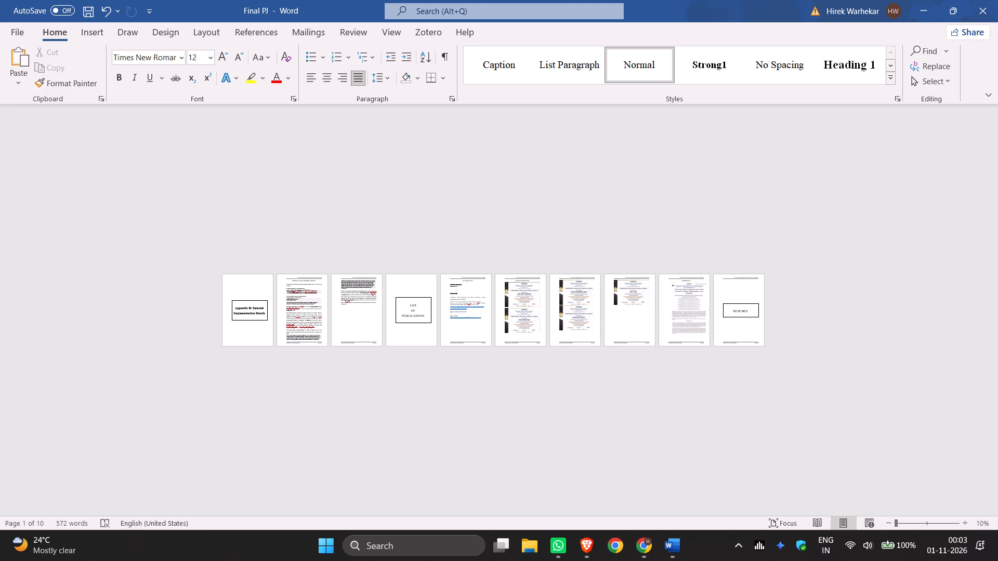
Delete the publication details and certificate pages between the List of Publications and Resumes title pages.
left_click_drag(448, 281, 786, 349)
key("BackSpace")
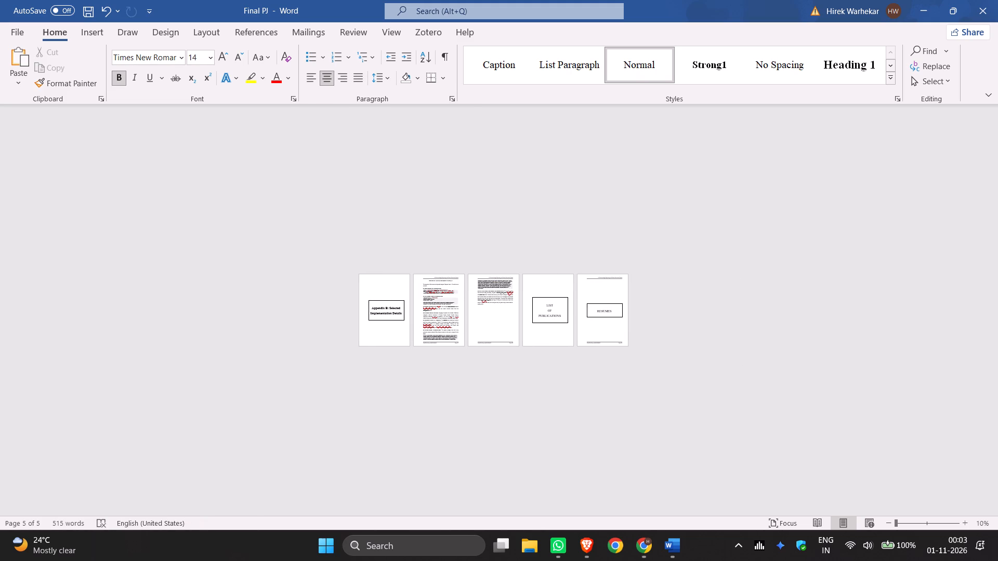
Delete the "LIST OF PUBLICATIONS" text and its bordered box from the title page.
left_click_drag(540, 300, 623, 313)
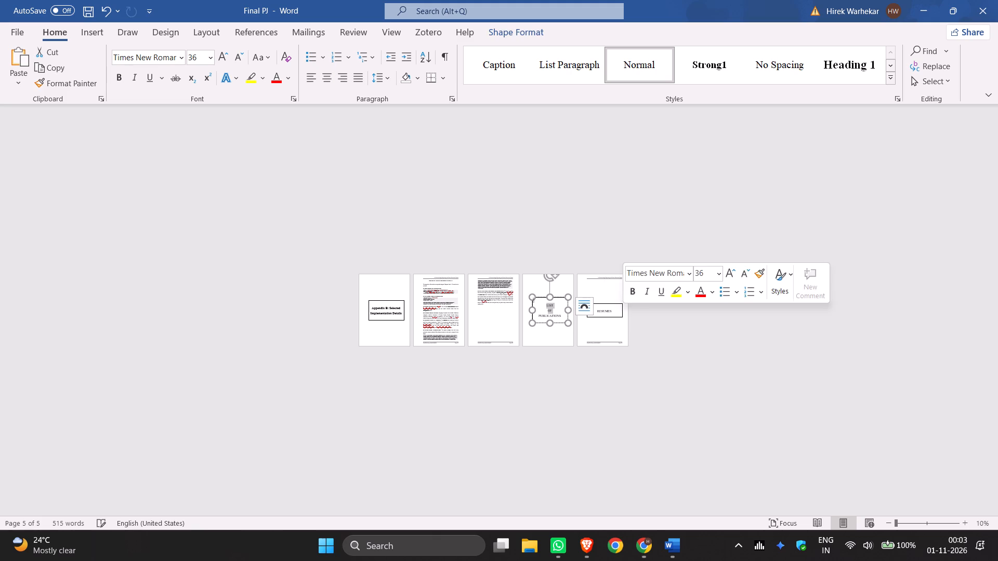
left_click(640, 323)
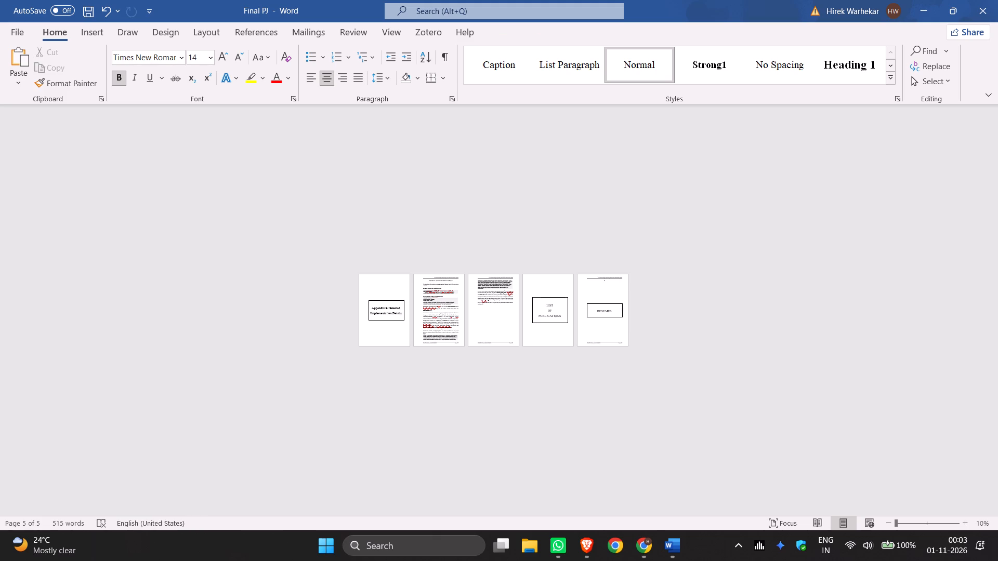
double_click(965, 526)
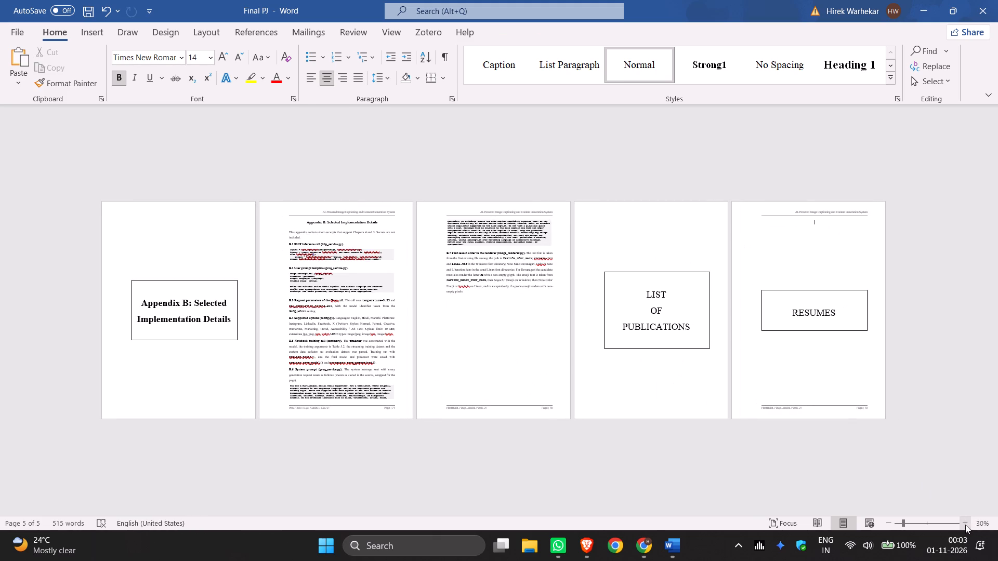
left_click(672, 296)
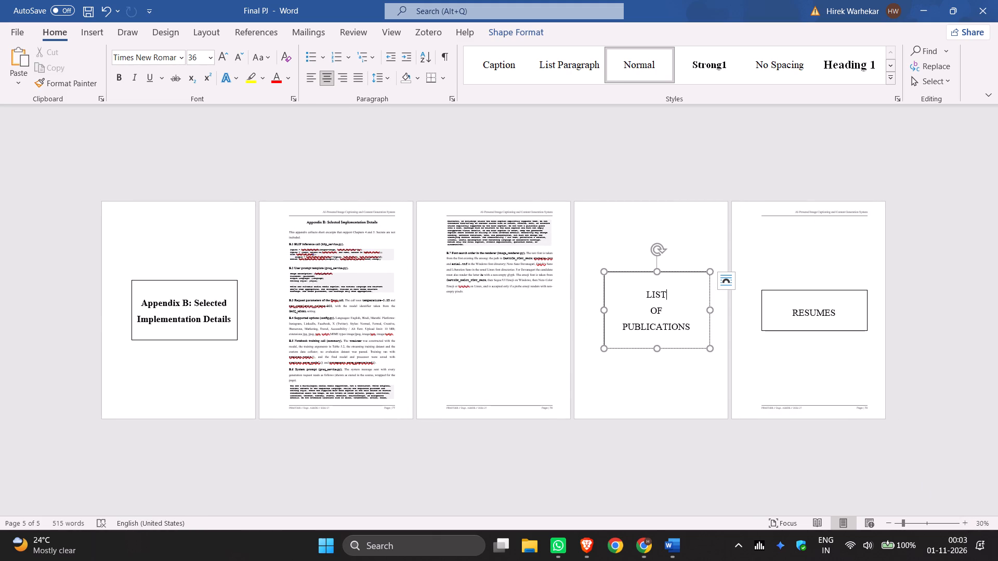
left_click_drag(672, 289, 640, 332)
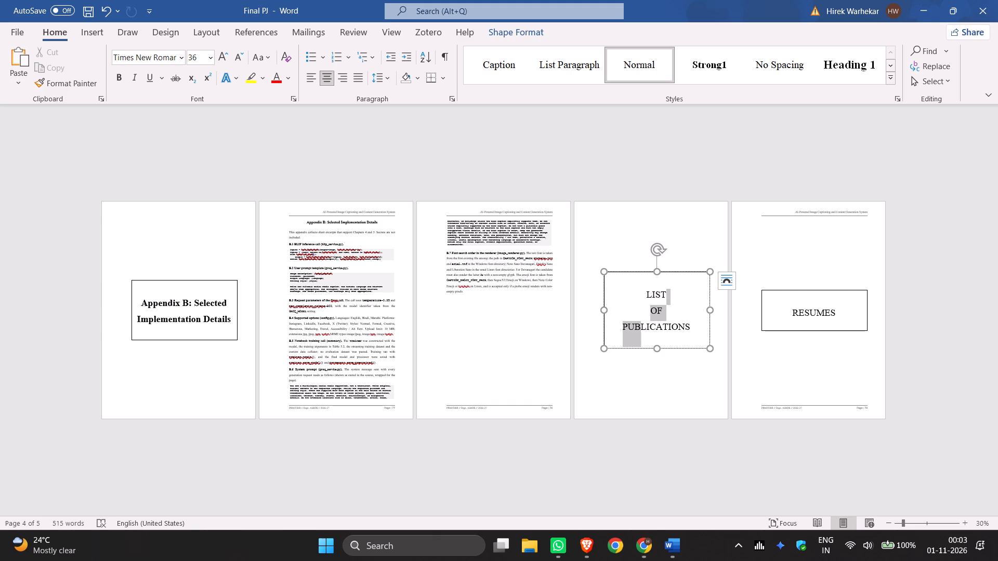
left_click_drag(640, 332, 642, 332)
left_click(699, 326)
left_click_drag(695, 328, 620, 285)
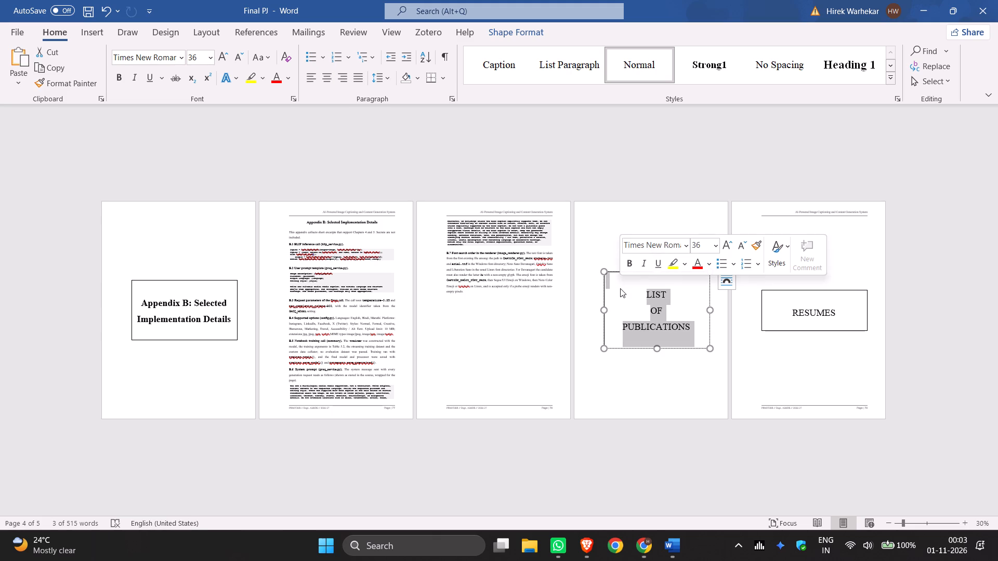
key("BackSpace")
left_click(658, 273)
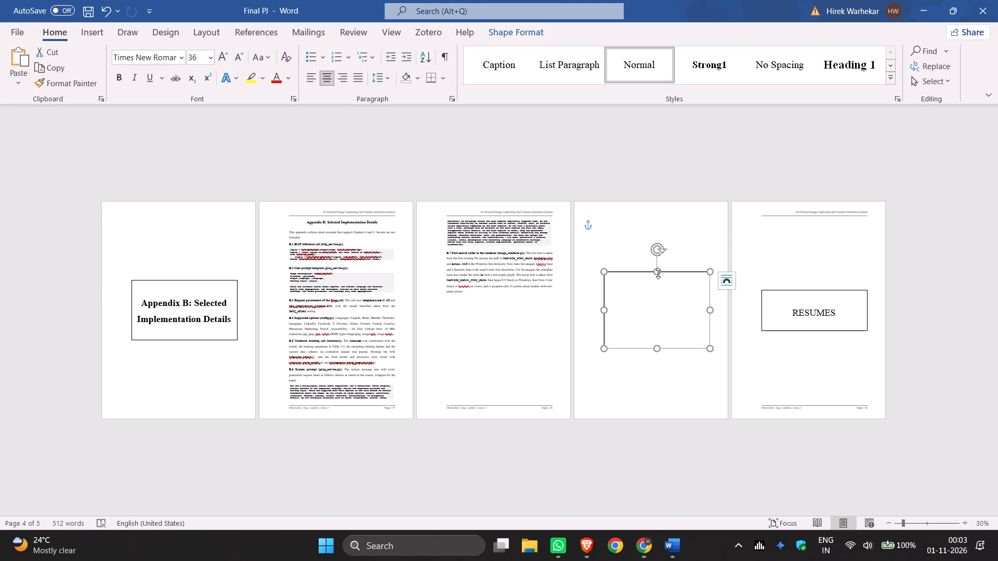
key("Delete")
Delete the "RESUMES" text and its bordered box from the last page.
left_click_drag(838, 312, 774, 309)
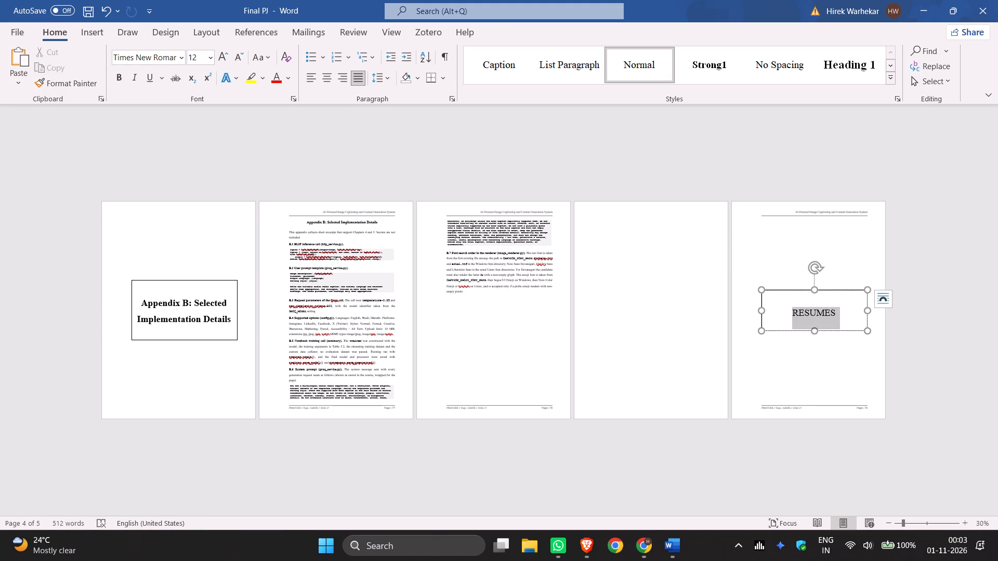
left_click_drag(774, 309, 771, 309)
key("BackSpace")
left_click(816, 289)
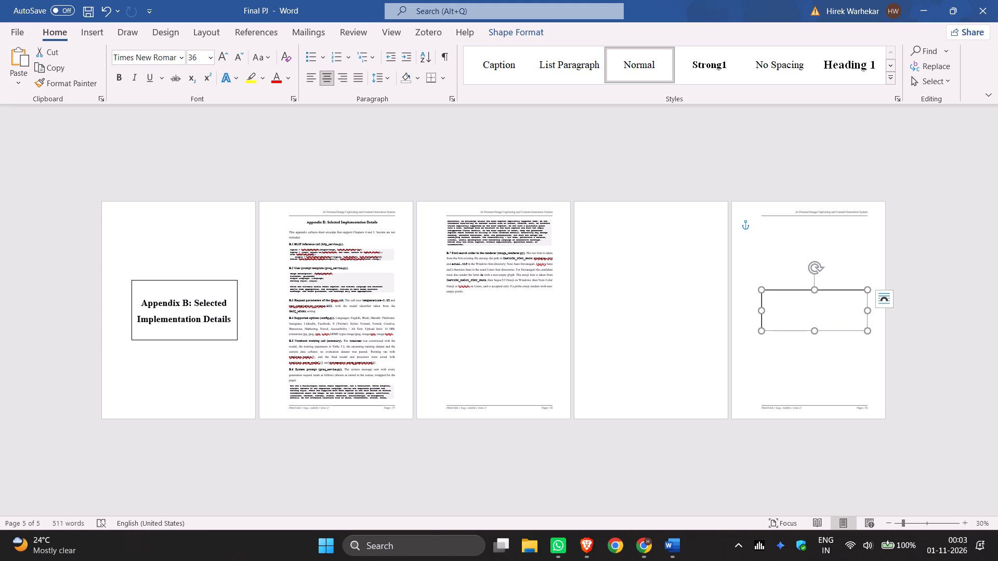
right_click(818, 287)
left_click(848, 207)
left_click(763, 241)
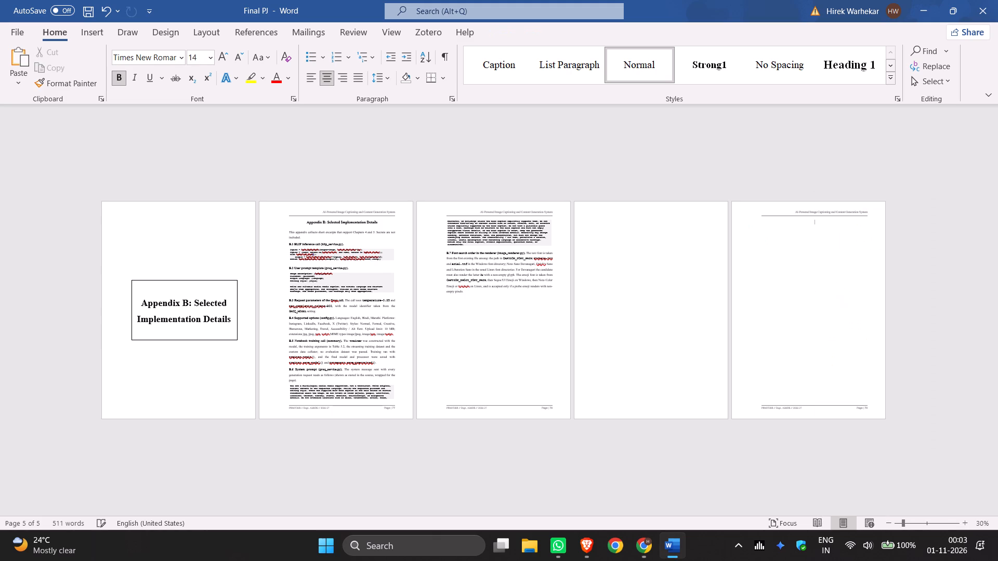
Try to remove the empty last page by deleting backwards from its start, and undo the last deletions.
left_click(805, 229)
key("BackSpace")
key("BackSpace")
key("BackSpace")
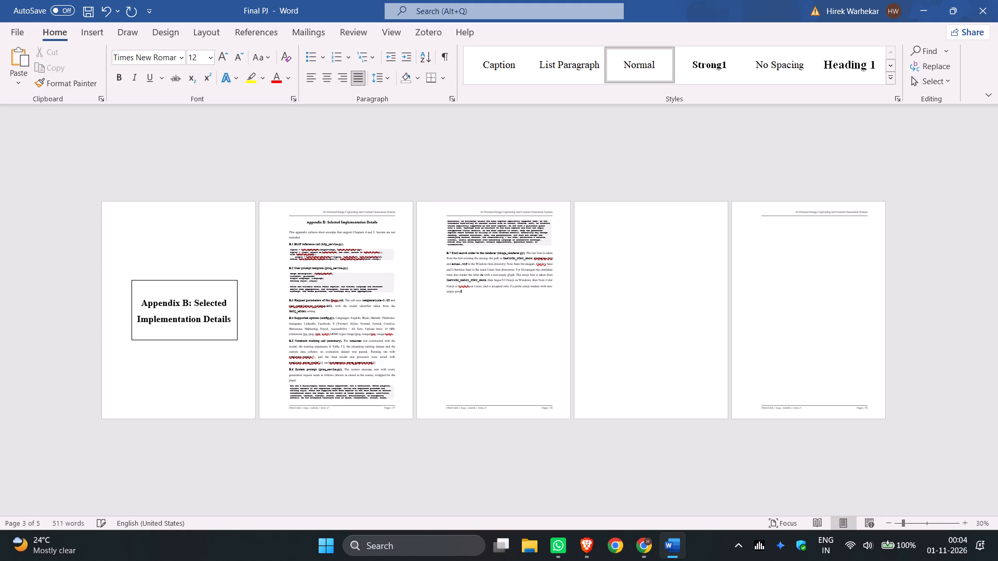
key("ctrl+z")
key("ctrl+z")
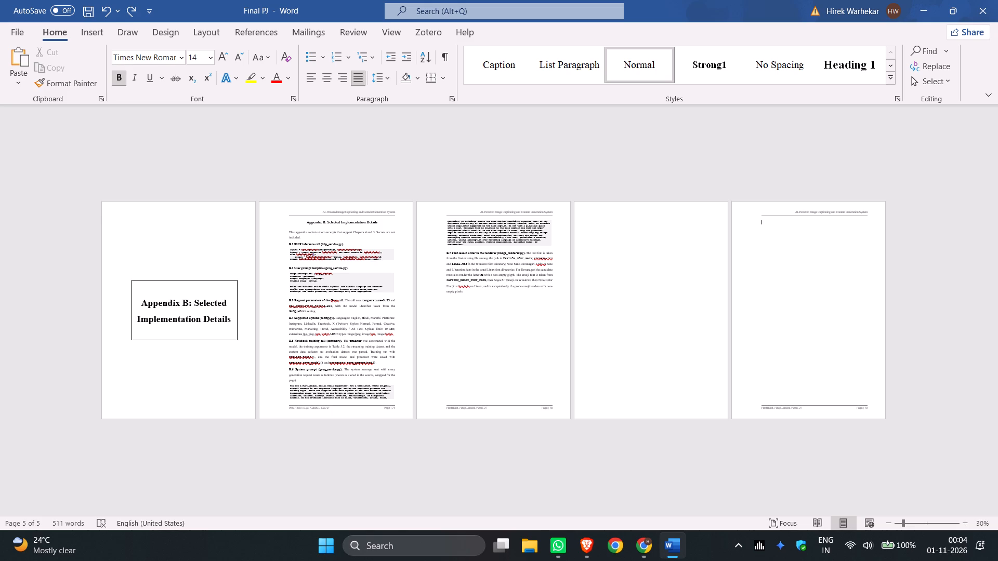
Add a new line after the last Appendix B paragraph and insert a page break there.
left_click(498, 293)
key("Return")
key("Return")
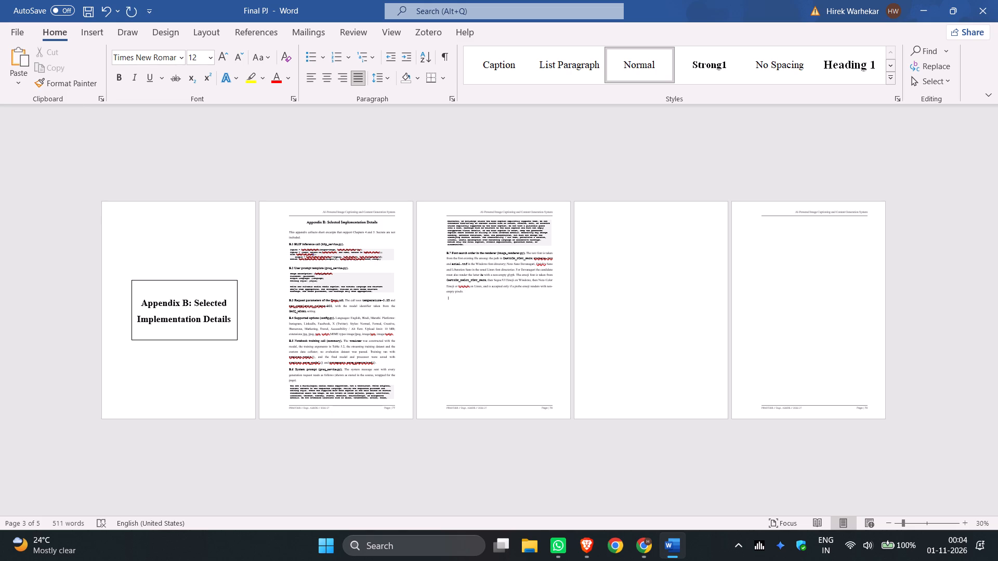
left_click(94, 37)
left_click(32, 77)
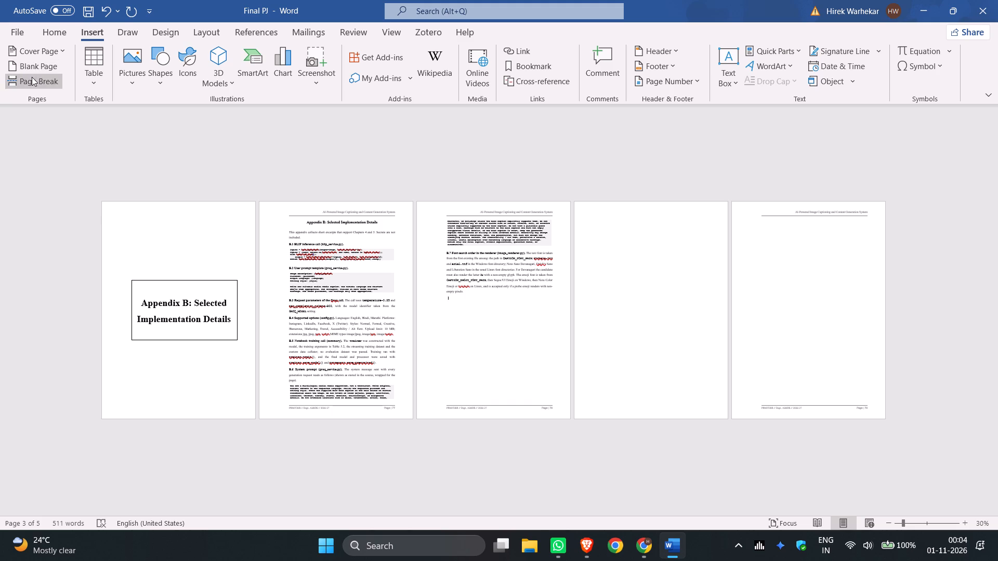
Remove the surplus empty page after Appendix B, keeping a single blank page at the document's end.
left_click(821, 238)
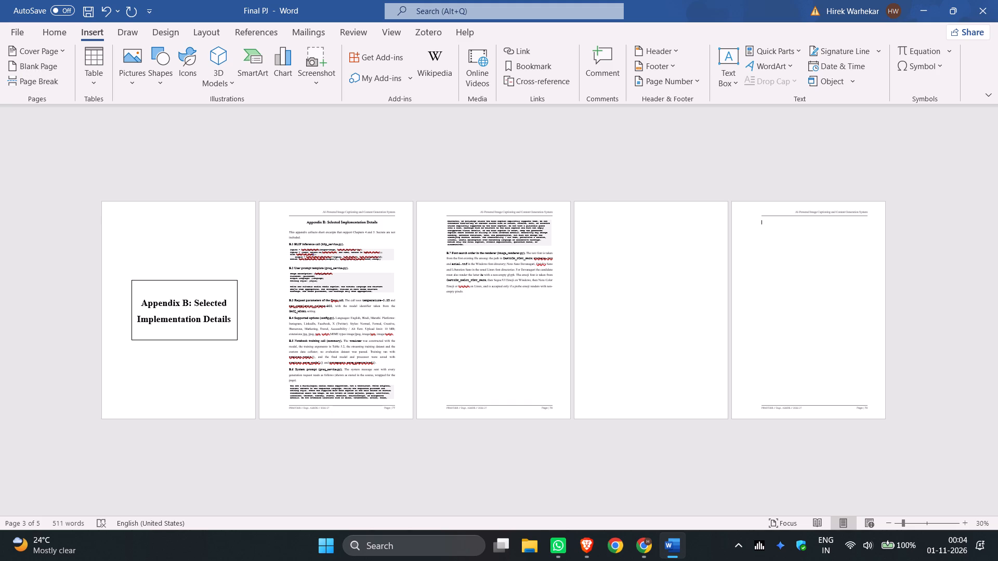
key("Delete")
key("Delete")
key("Delete")
key("BackSpace")
left_click(625, 225)
key("Delete")
key("Delete")
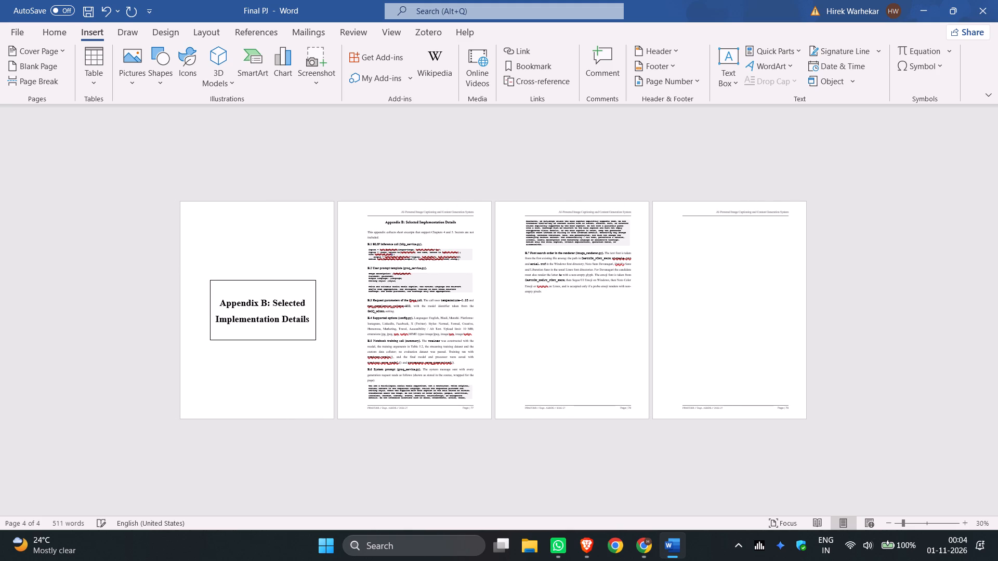
key("Delete")
key("BackSpace")
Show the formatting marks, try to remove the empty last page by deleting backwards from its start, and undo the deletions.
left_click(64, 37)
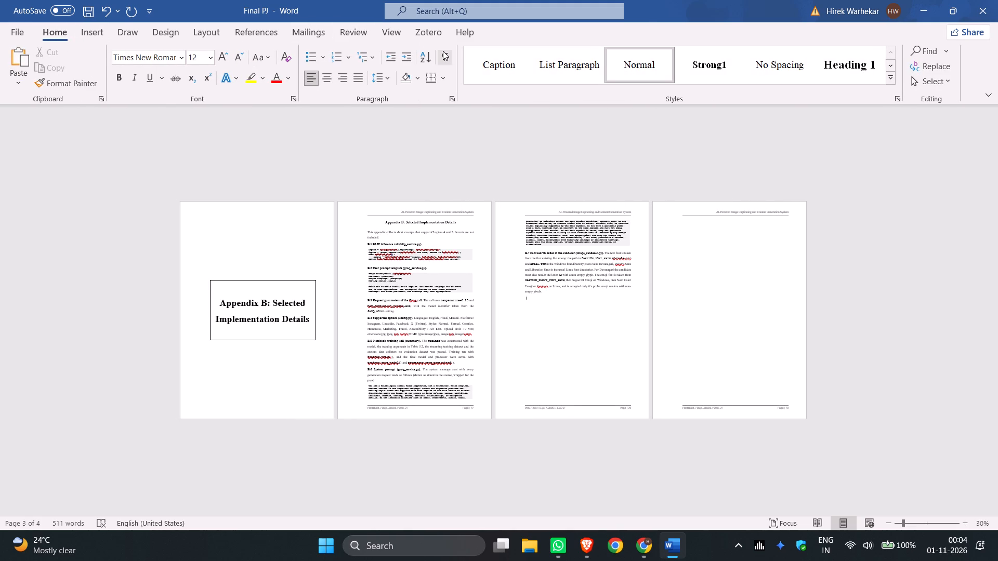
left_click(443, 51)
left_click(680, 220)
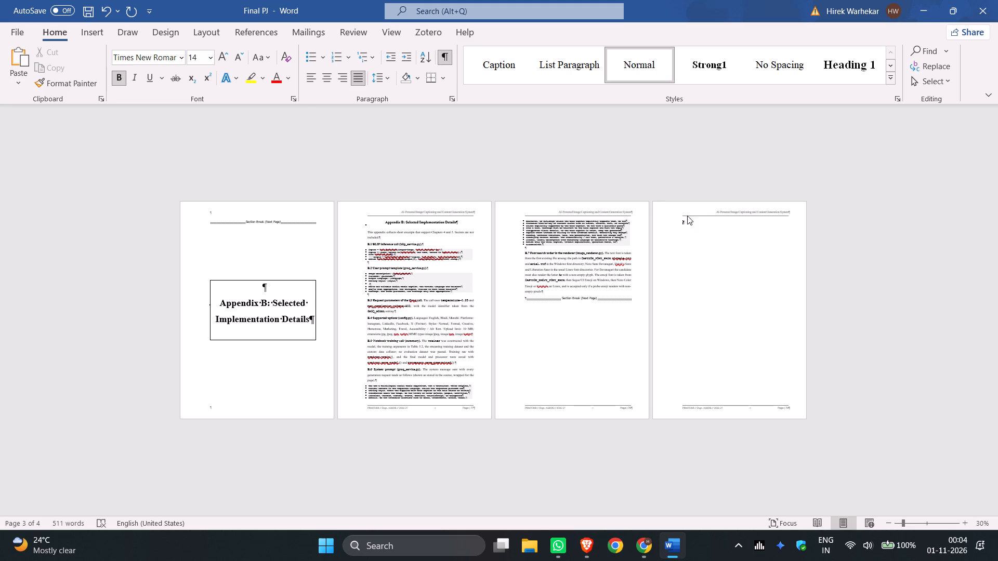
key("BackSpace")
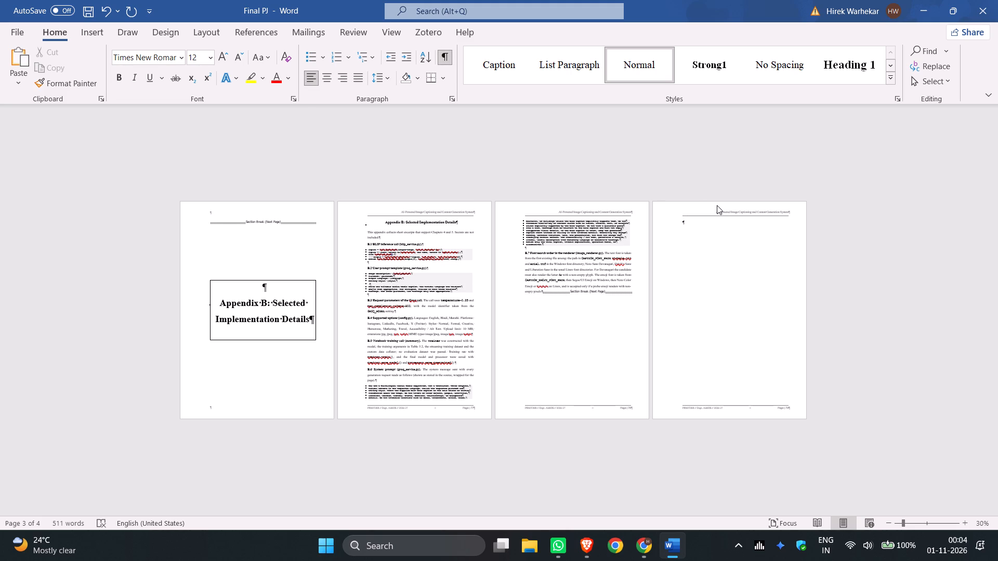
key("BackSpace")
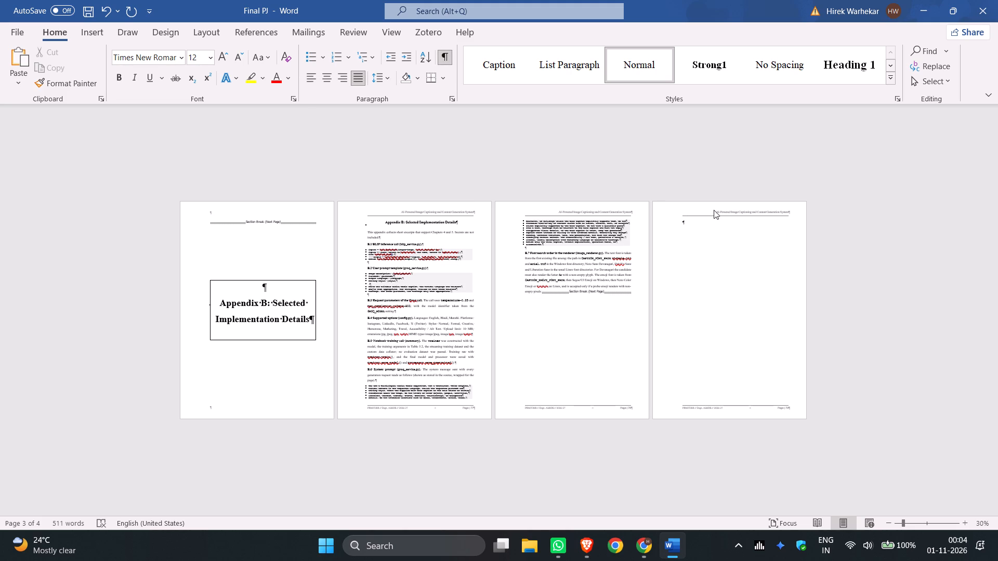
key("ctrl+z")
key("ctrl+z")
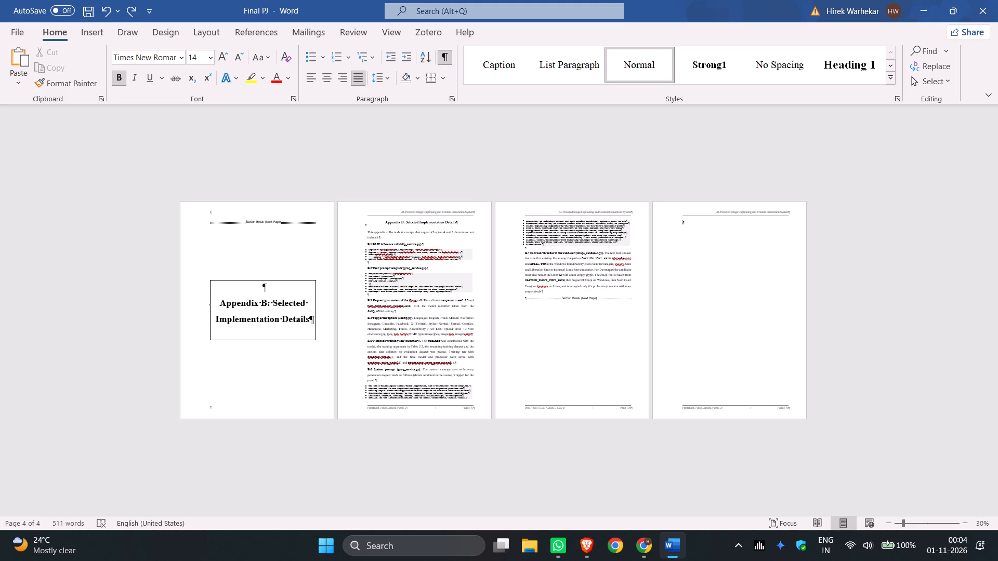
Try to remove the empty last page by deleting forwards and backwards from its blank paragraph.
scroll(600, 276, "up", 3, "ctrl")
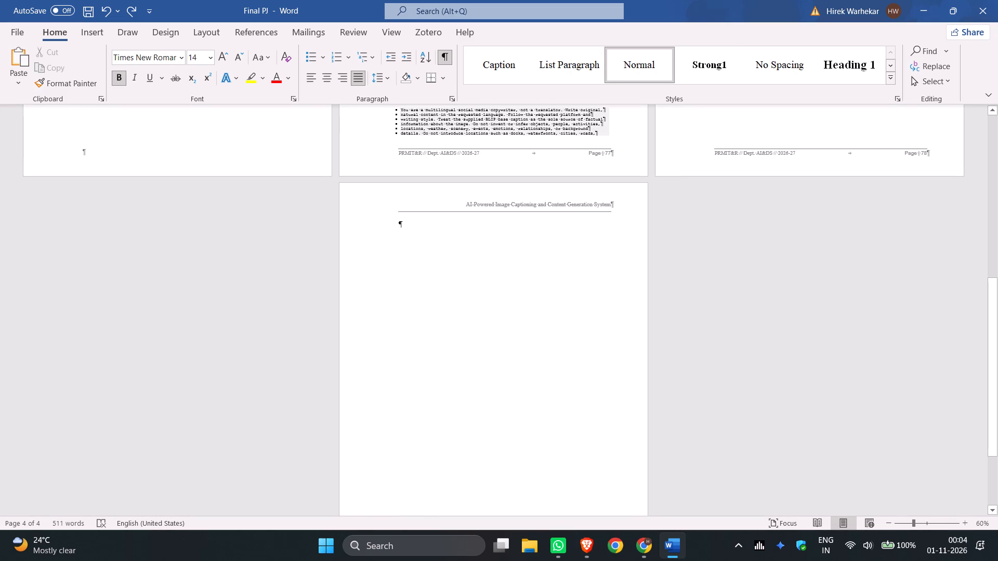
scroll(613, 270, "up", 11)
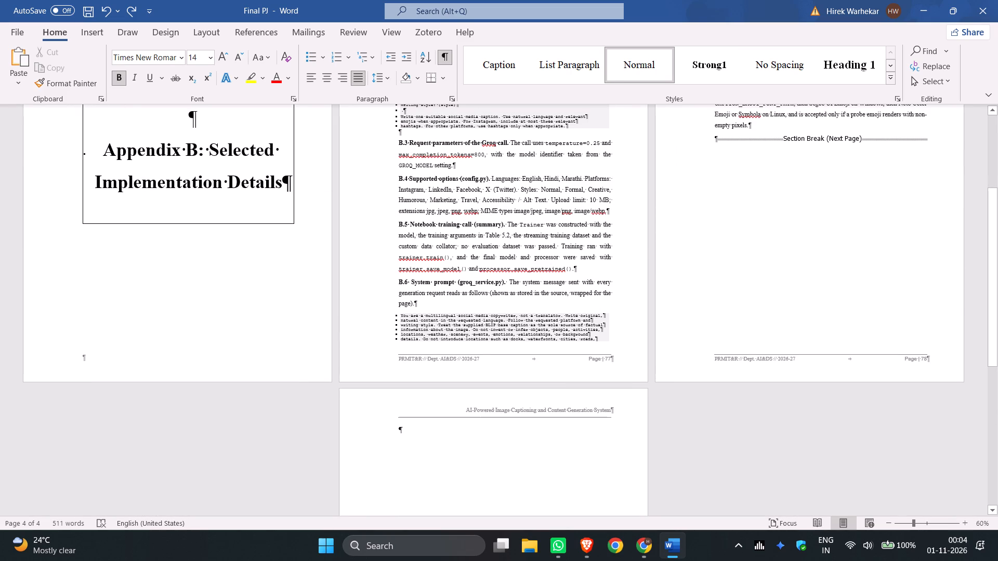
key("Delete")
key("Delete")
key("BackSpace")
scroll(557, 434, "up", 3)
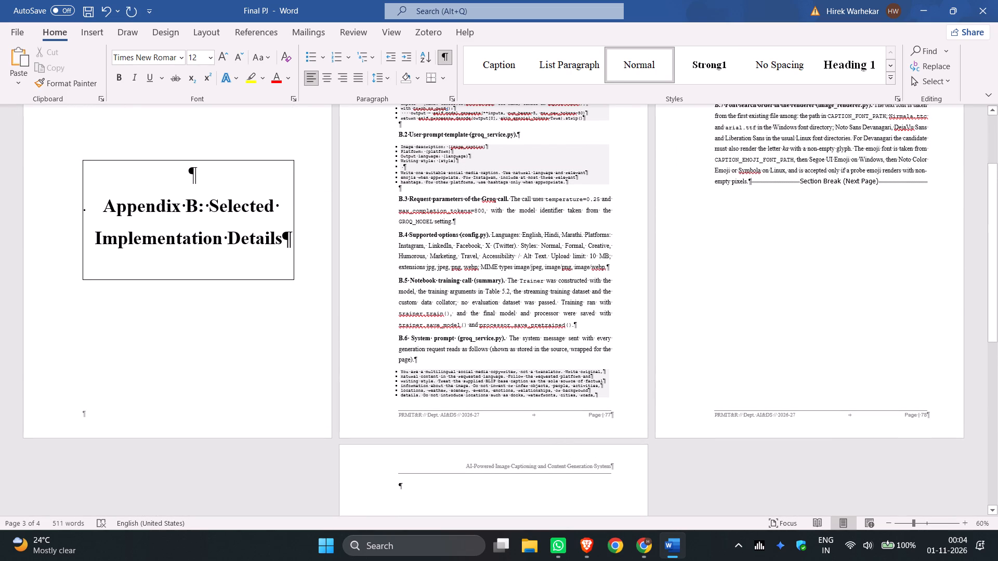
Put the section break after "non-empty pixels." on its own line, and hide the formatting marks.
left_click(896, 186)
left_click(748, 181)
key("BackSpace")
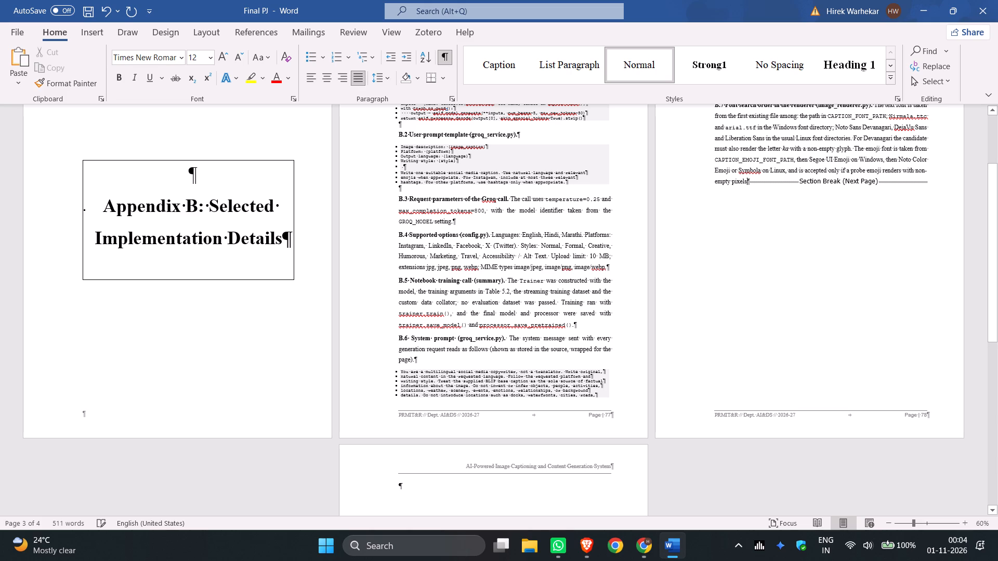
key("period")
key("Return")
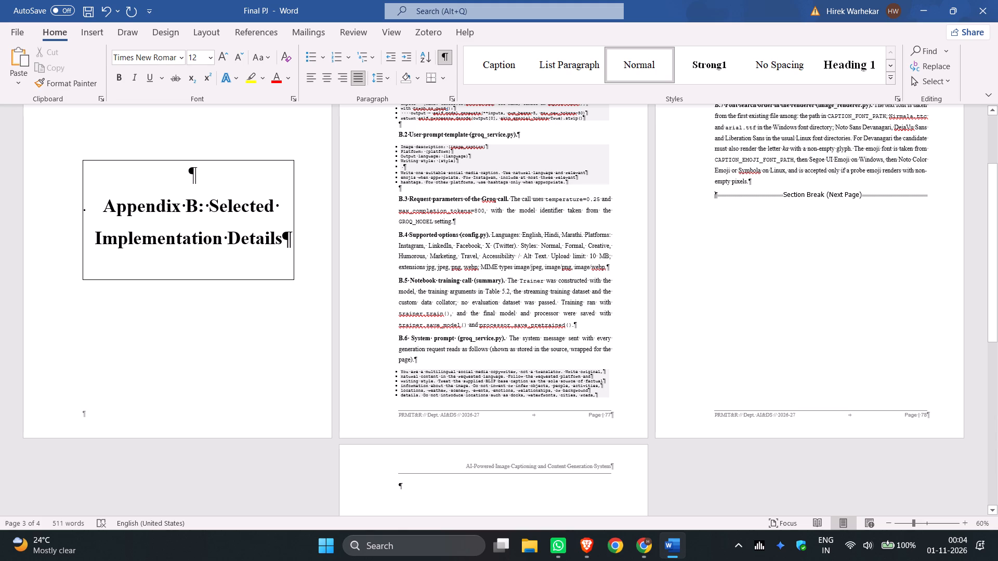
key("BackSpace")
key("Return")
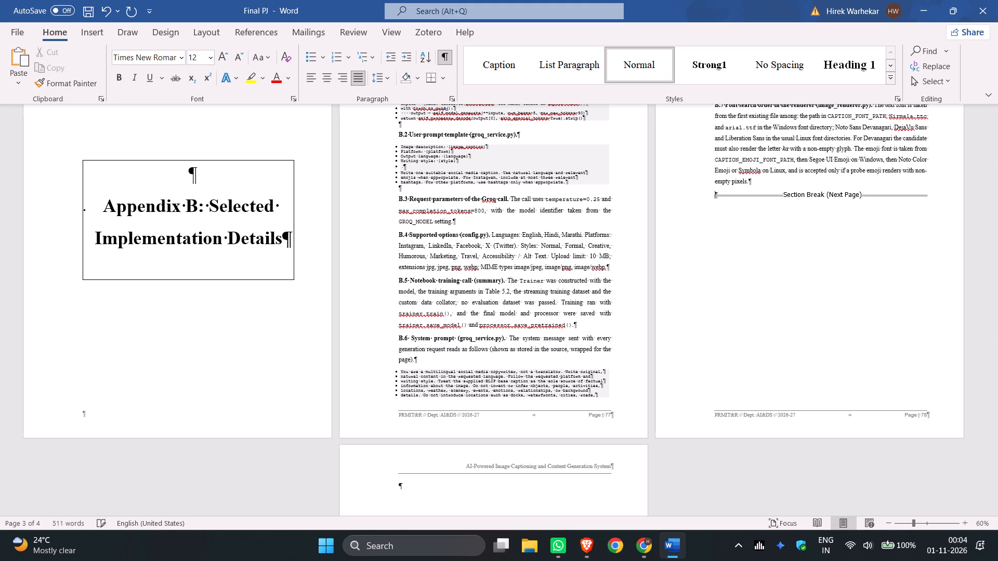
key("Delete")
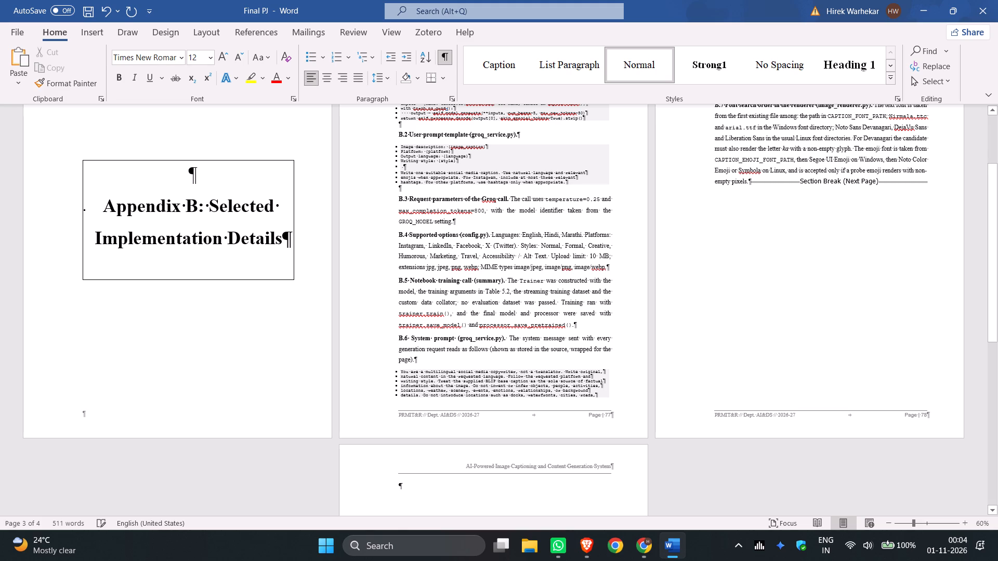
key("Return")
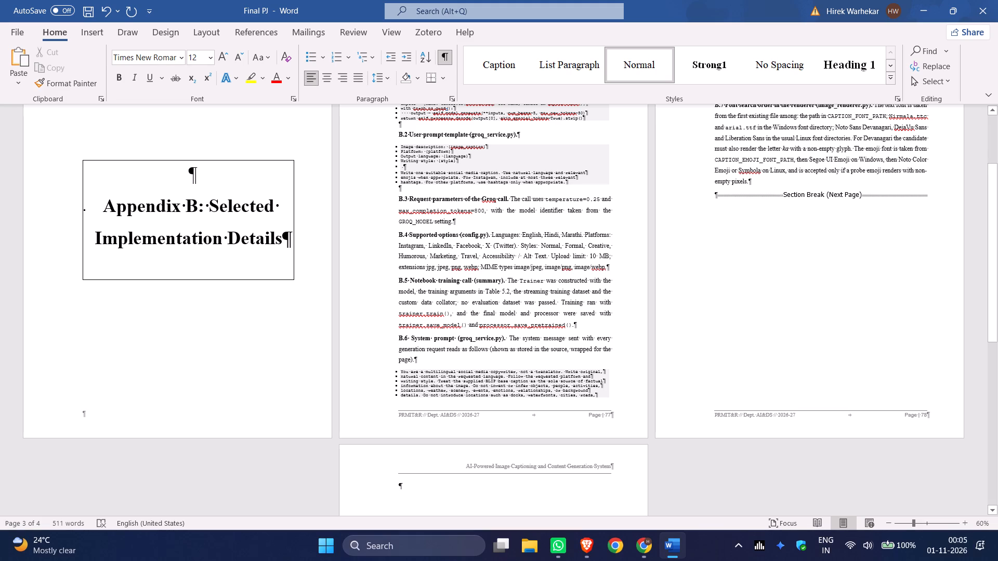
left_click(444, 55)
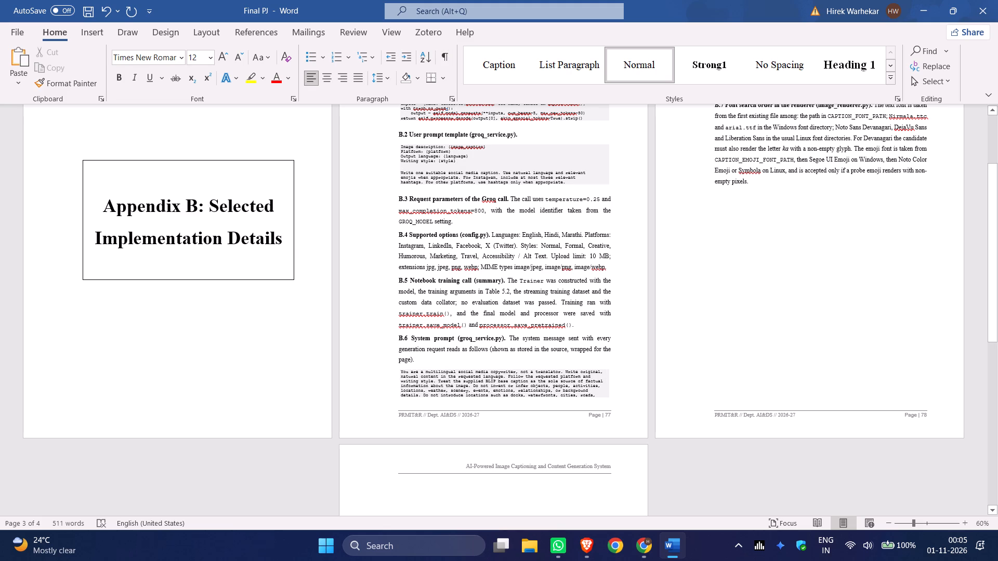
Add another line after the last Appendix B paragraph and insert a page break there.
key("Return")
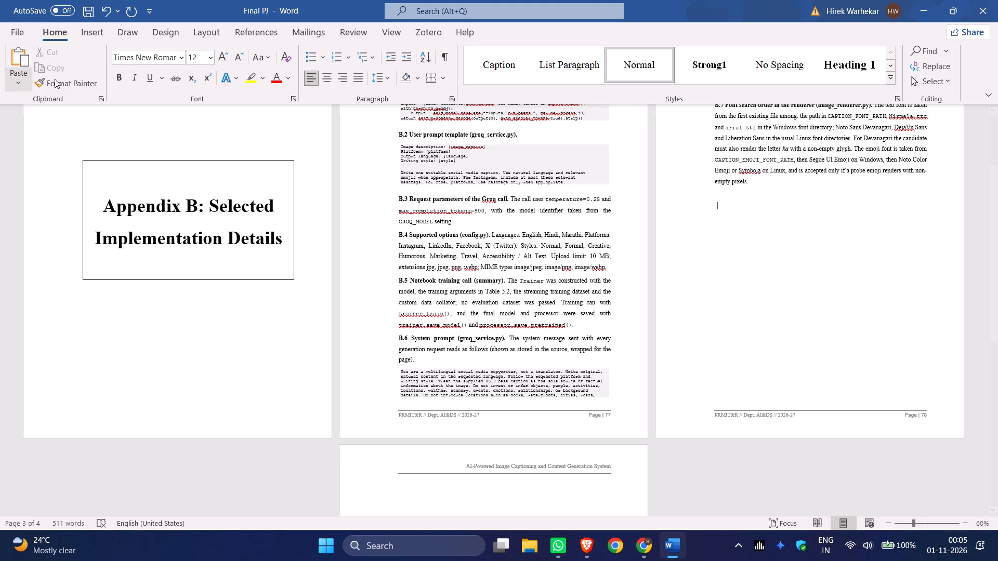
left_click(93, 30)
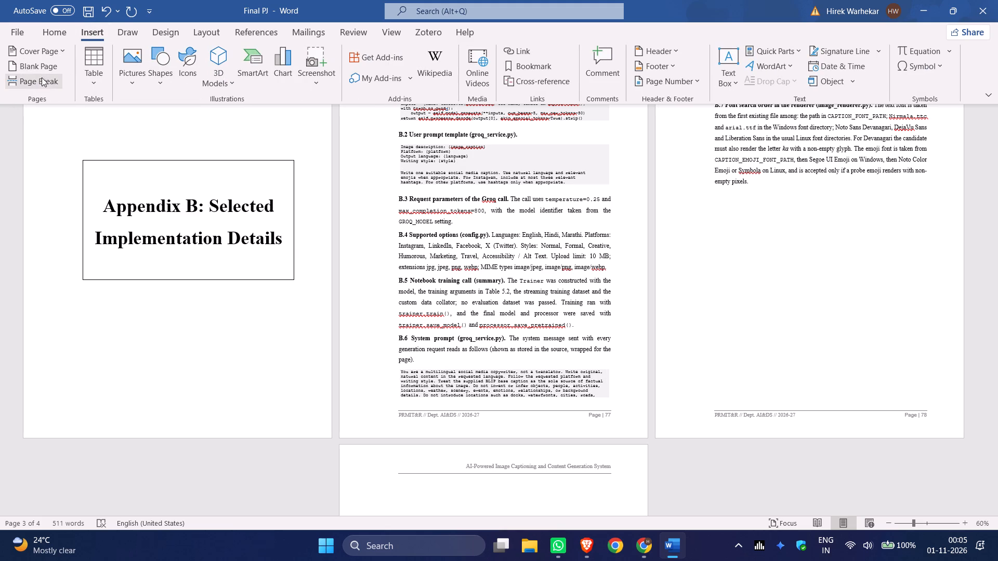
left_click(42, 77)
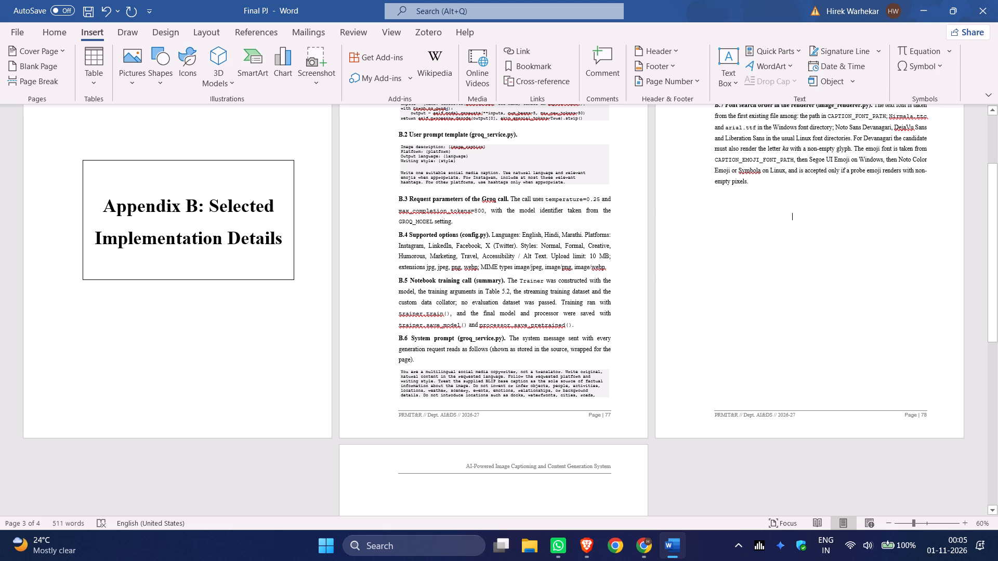
Delete the breaks and empty lines after "non-empty pixels." so the document ends with the last Appendix B paragraph.
key("Delete")
left_click(764, 193)
left_click(763, 214)
key("BackSpace")
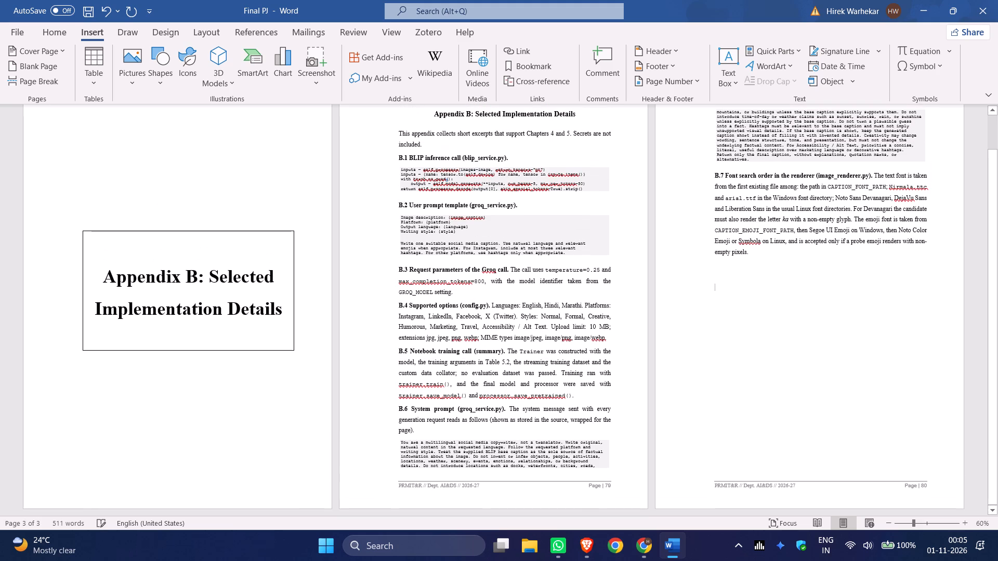
key("BackSpace")
key("BackSpace")
key("BackSpace")
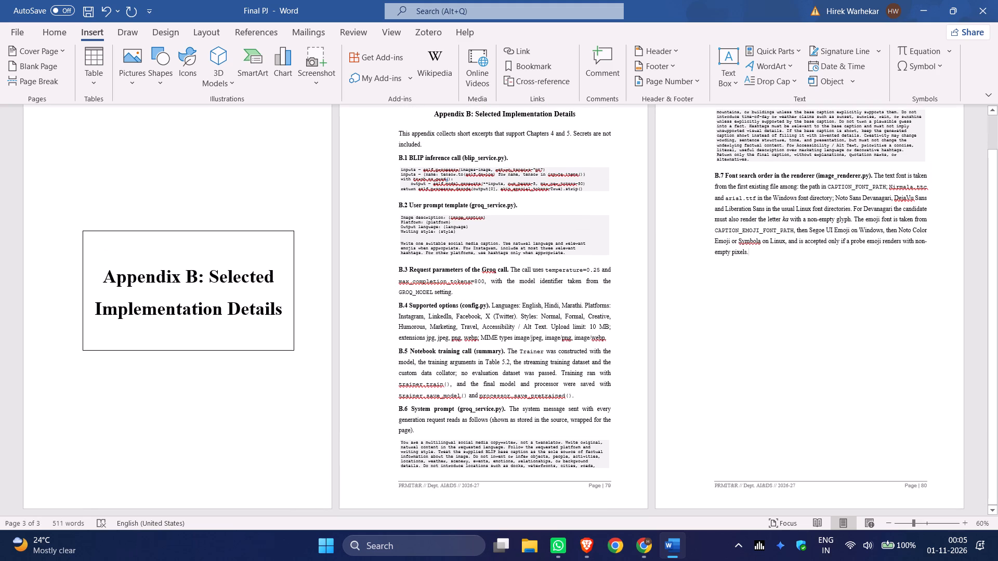
Save the trimmed Appendix B document.
scroll(303, 386, "up", 13)
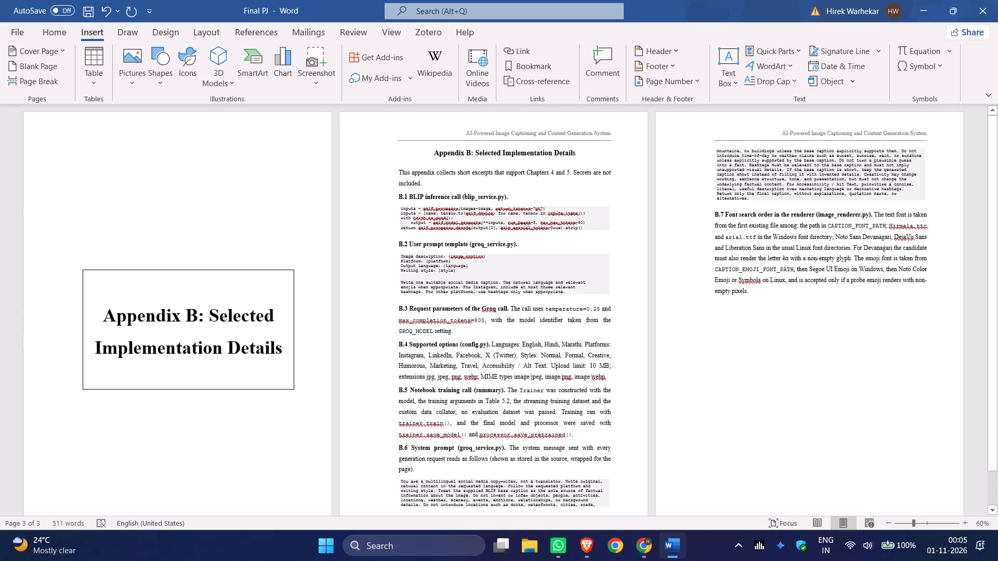
scroll(534, 392, "down", 8)
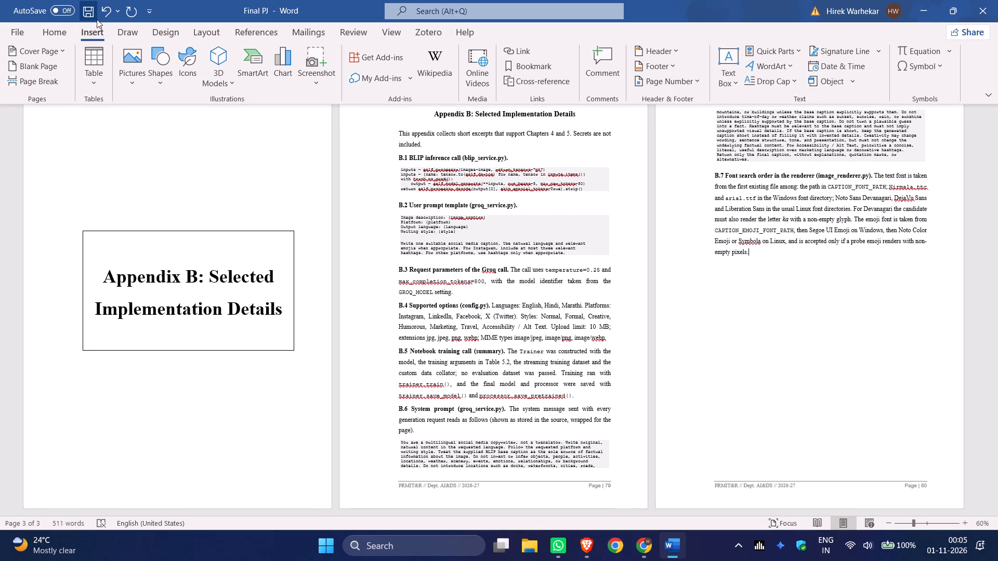
left_click(91, 15)
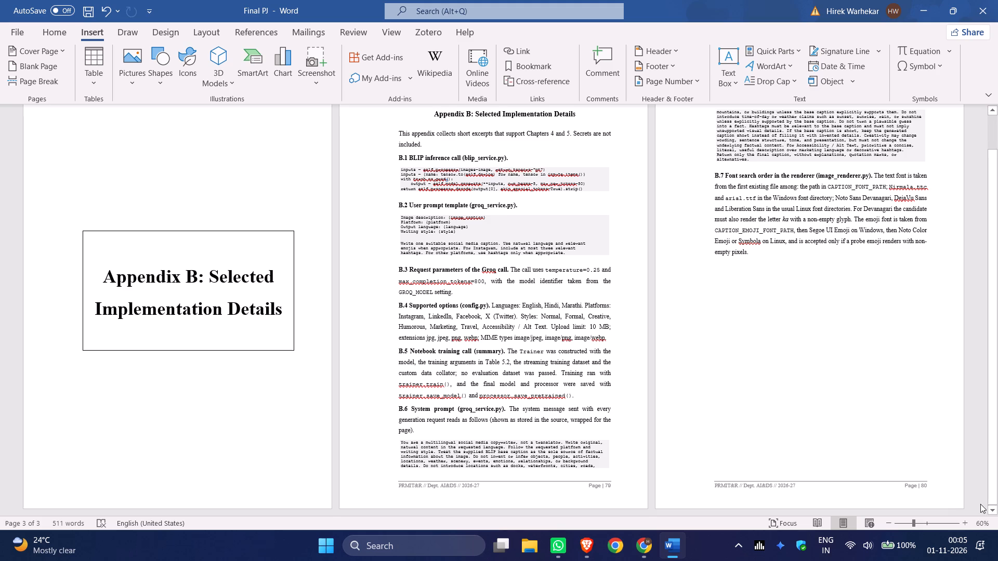
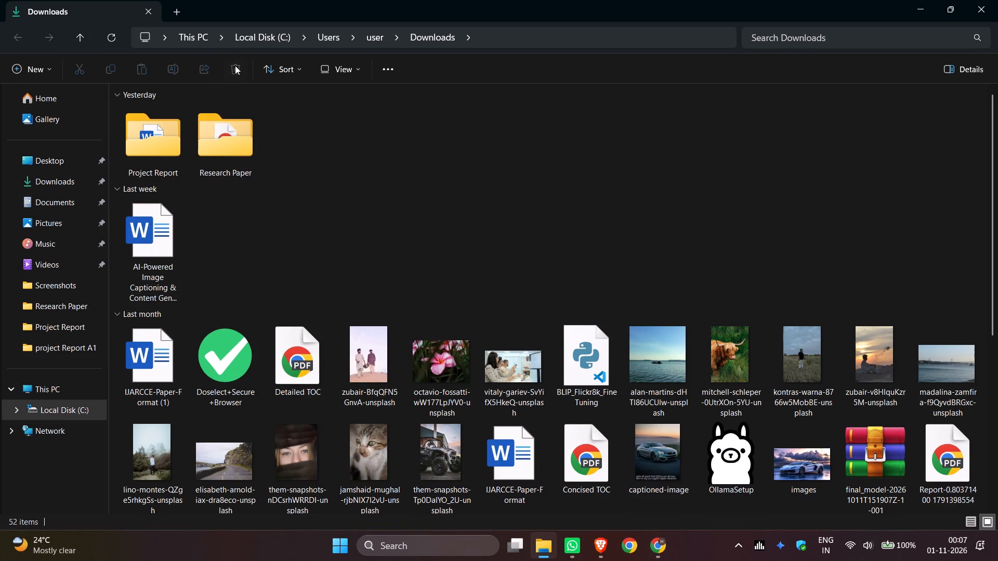
key("ctrl+z")
left_click(171, 160)
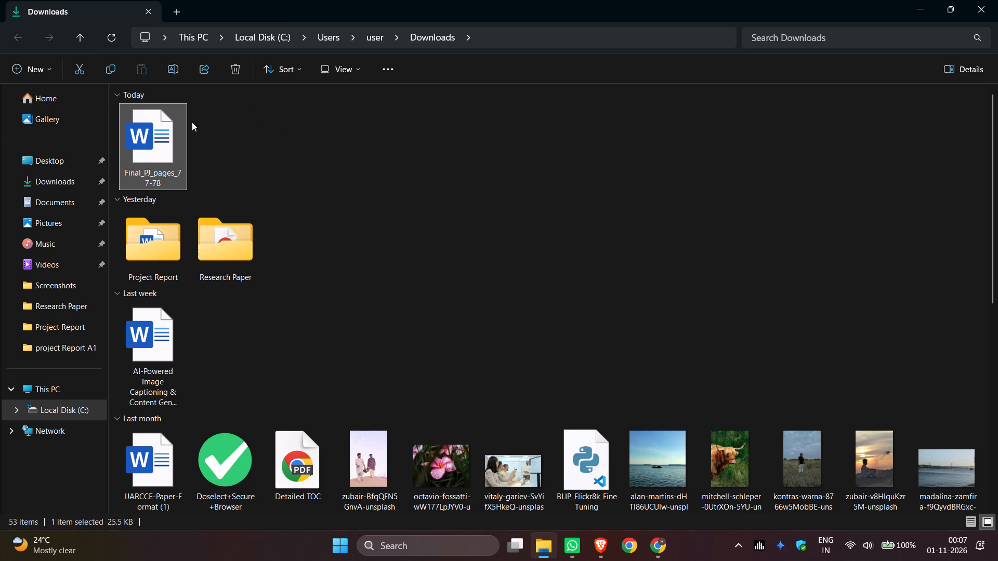
left_click(174, 74)
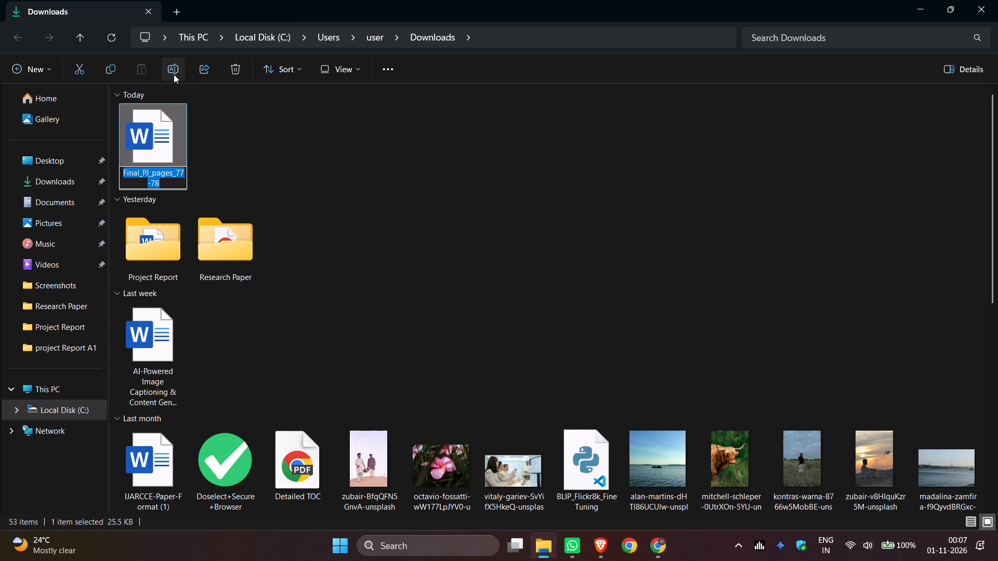
type("10")
key("Return")
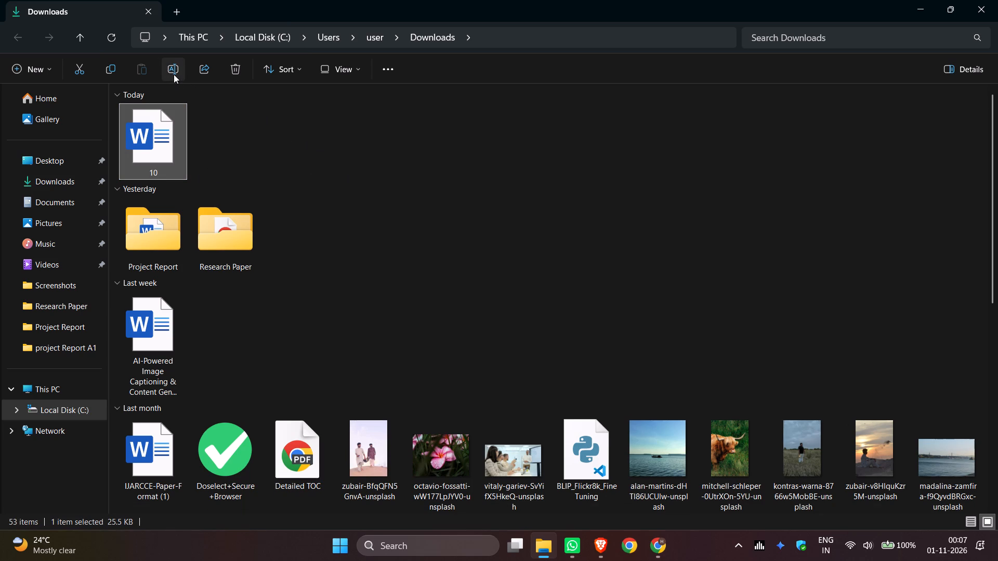
Move file 10 from the Downloads folder to the Desktop.
key("ctrl+x")
left_click(997, 554)
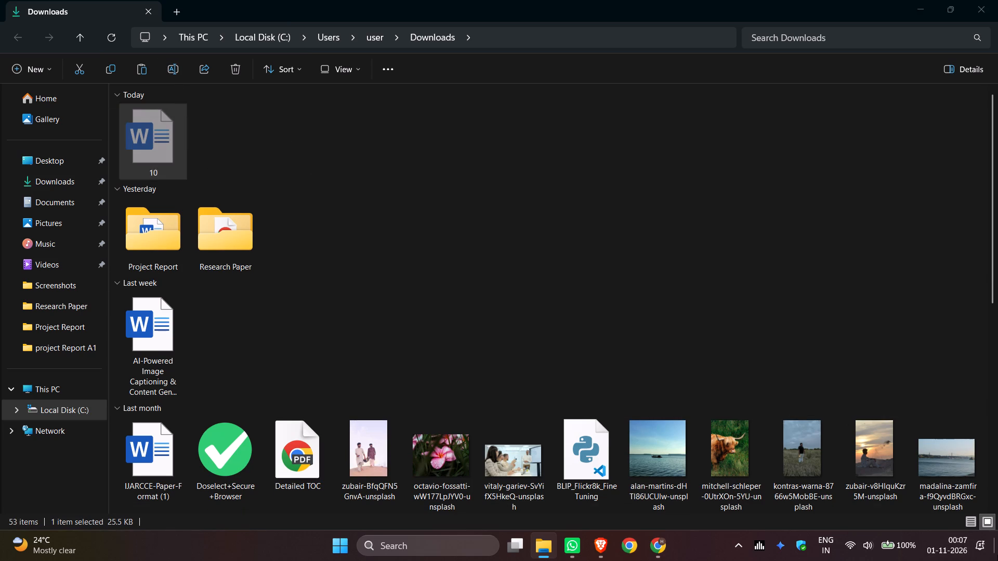
left_click(379, 301)
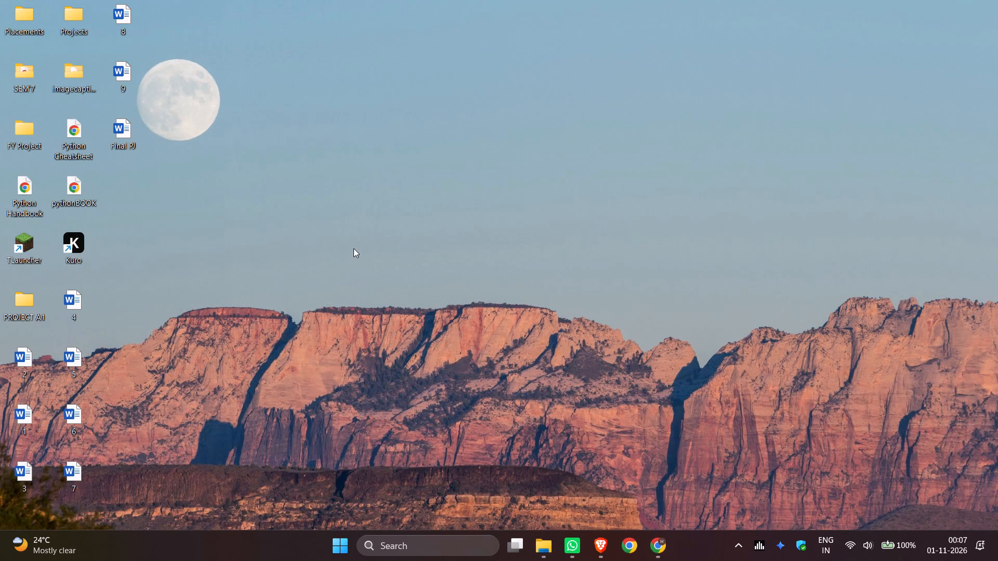
key("ctrl+v")
Delete the used Final PJ document from the Desktop.
left_click(132, 139)
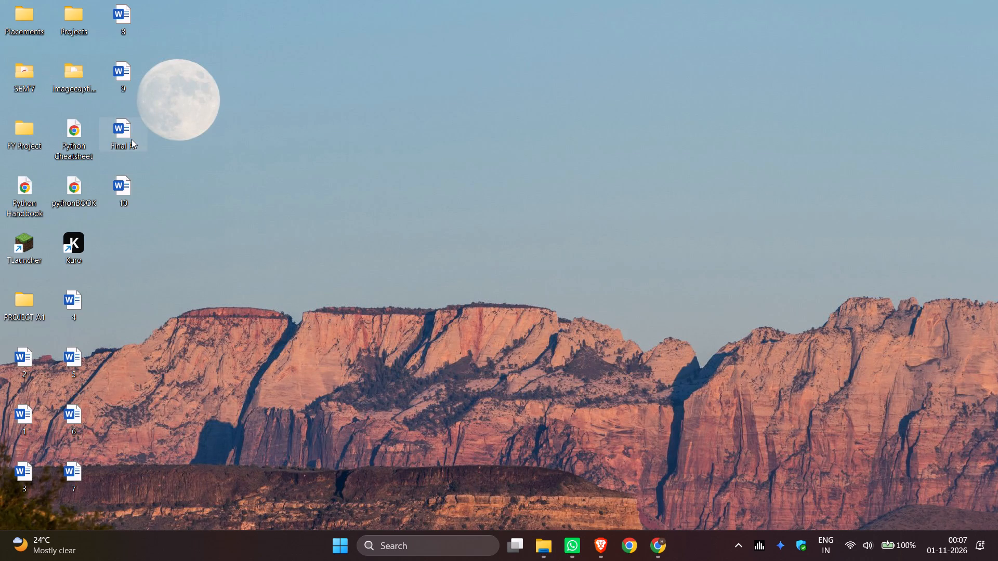
key("Delete")
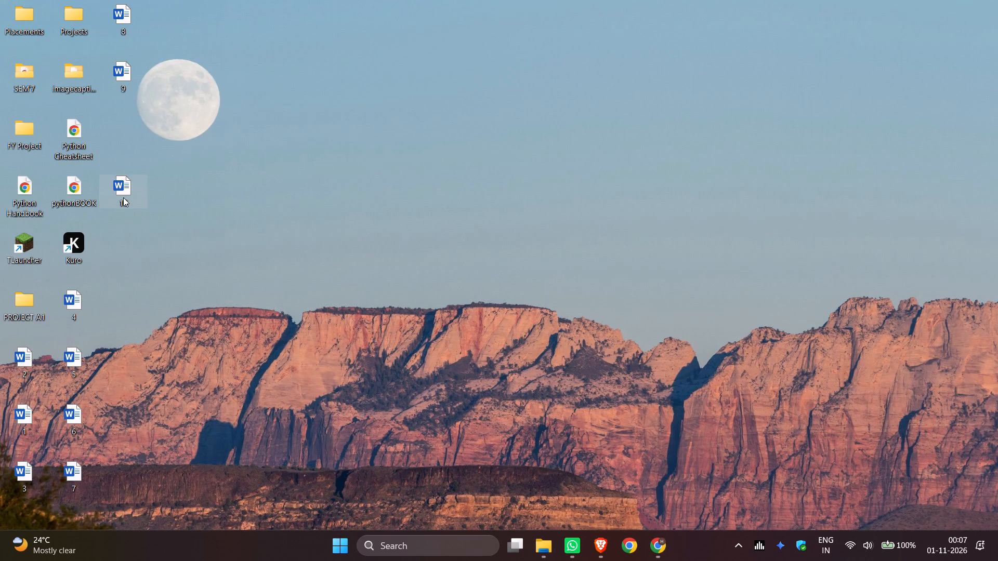
Place the Desktop file 10 directly below file 9.
left_click_drag(123, 197, 127, 137)
double_click(288, 170)
Open file 10 in Word, check its Appendix B divider, blank page and page numbering, and close it.
double_click(122, 131)
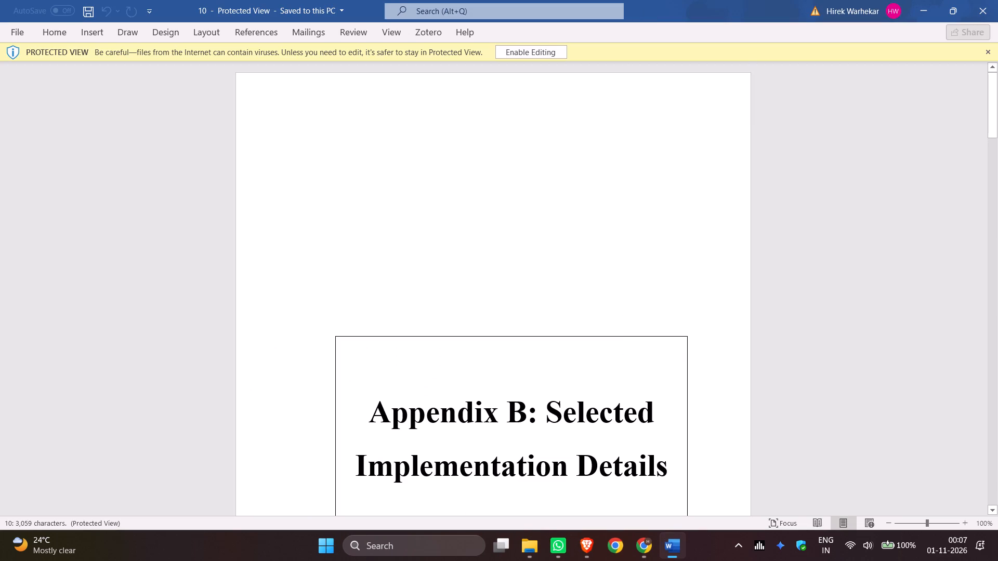
scroll(659, 262, "down", 13)
scroll(663, 263, "down", 11)
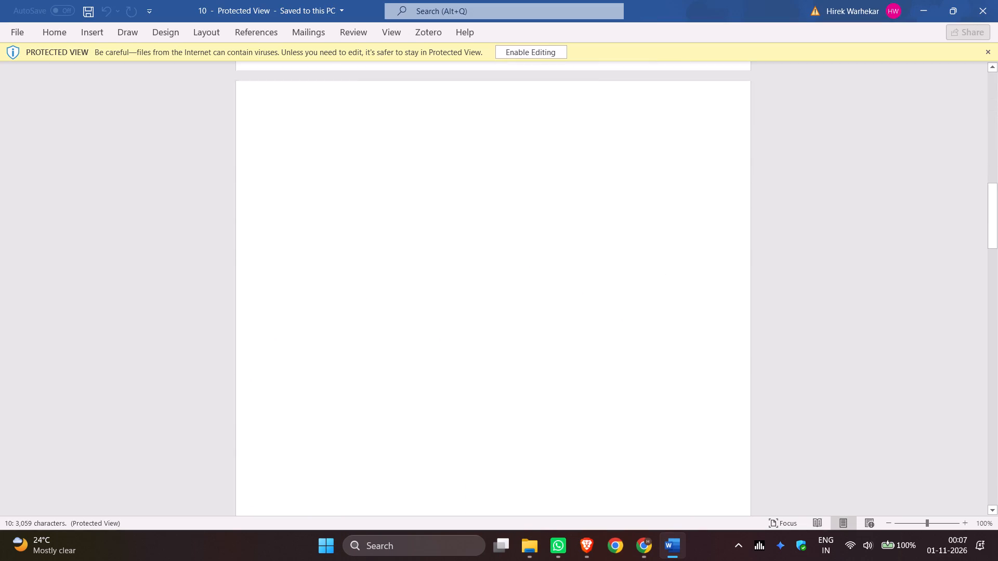
scroll(663, 263, "down", 20)
scroll(663, 263, "down", 15)
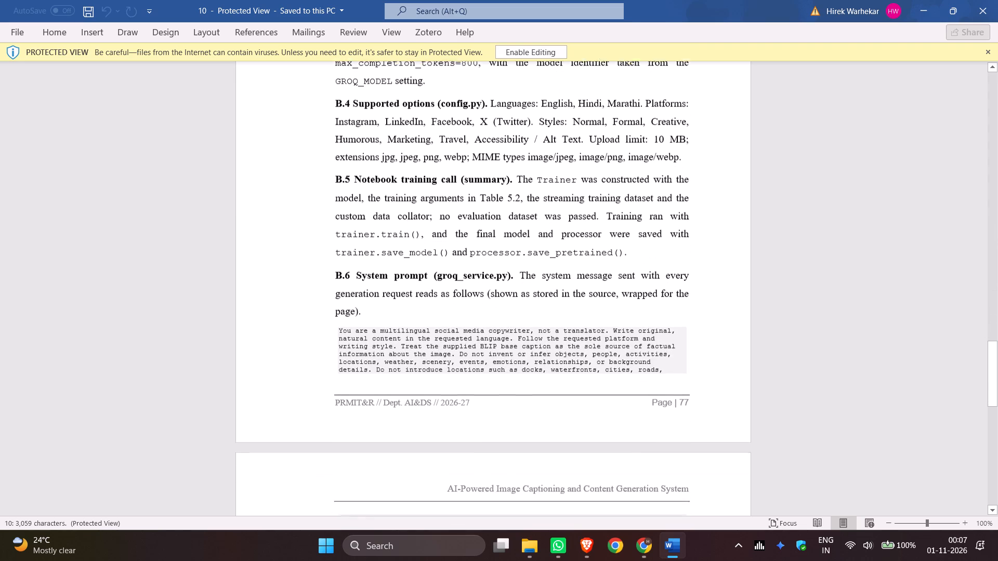
scroll(667, 265, "down", 20)
scroll(667, 265, "down", 13)
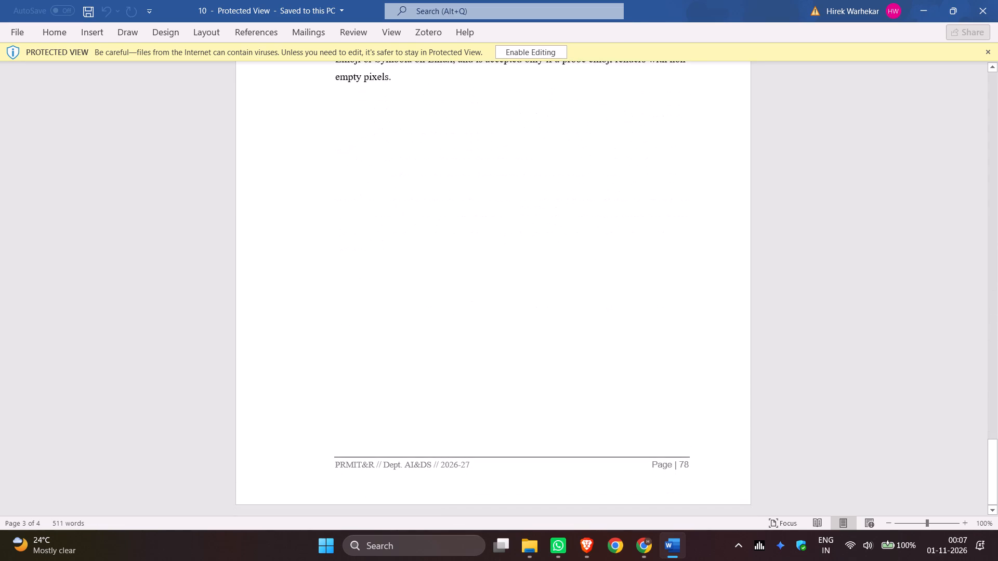
scroll(684, 276, "up", 7)
scroll(684, 276, "up", 15)
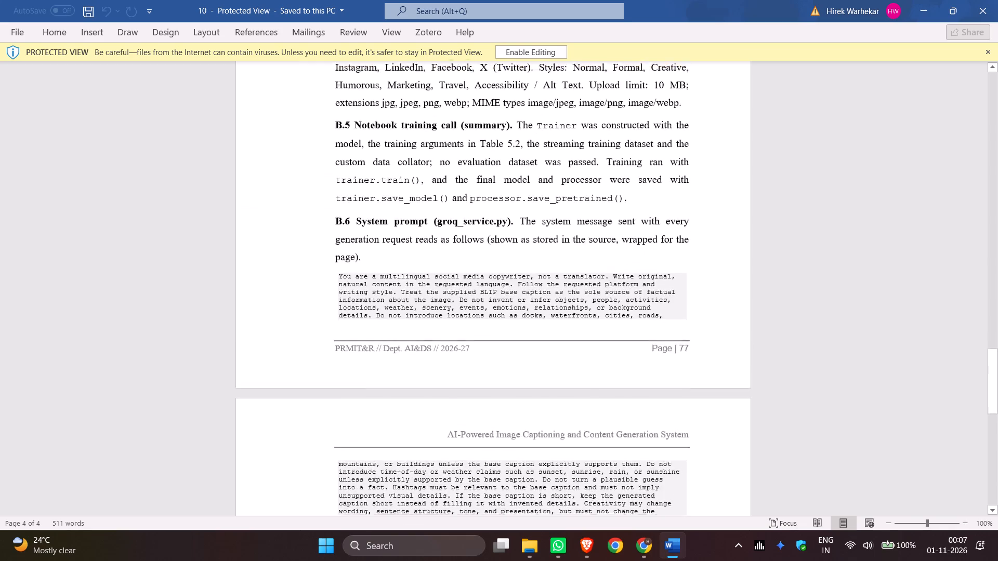
scroll(685, 277, "up", 15)
scroll(690, 277, "up", 14)
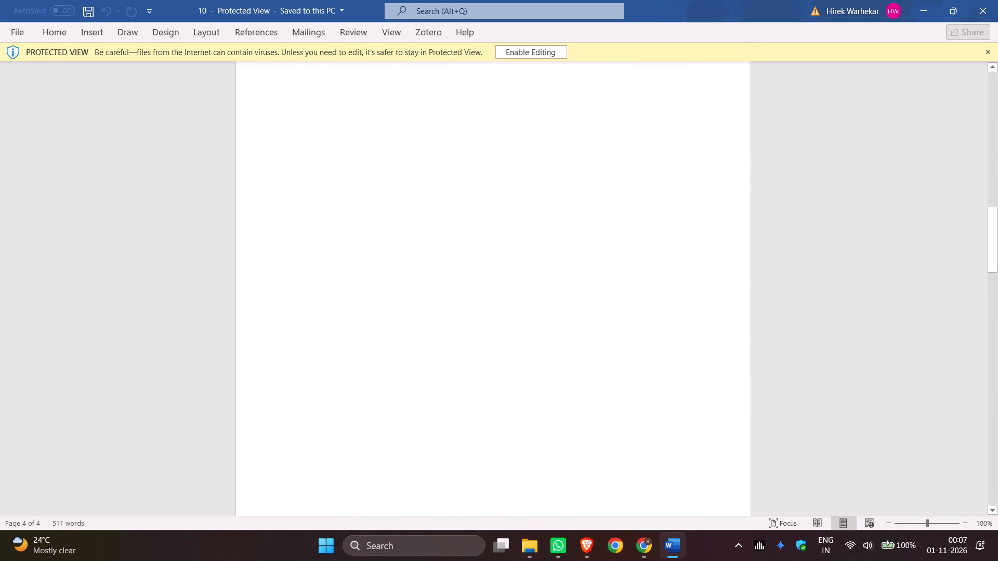
scroll(691, 275, "up", 14)
scroll(655, 215, "up", 5)
left_click(997, 0)
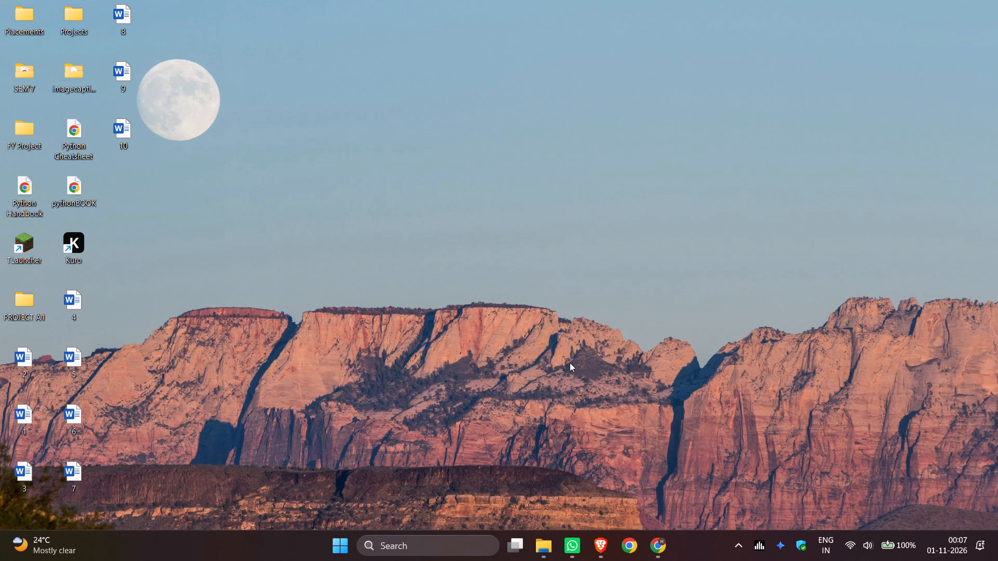
Copy the original Final PJ document from the Project Report folder in Downloads to the Desktop.
left_click(548, 538)
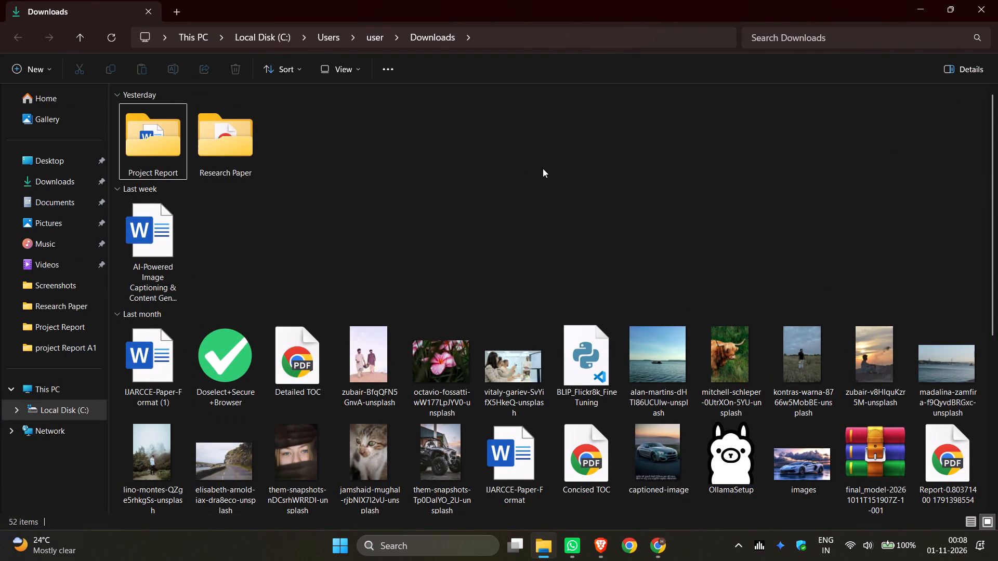
left_click(997, 560)
left_click(238, 183)
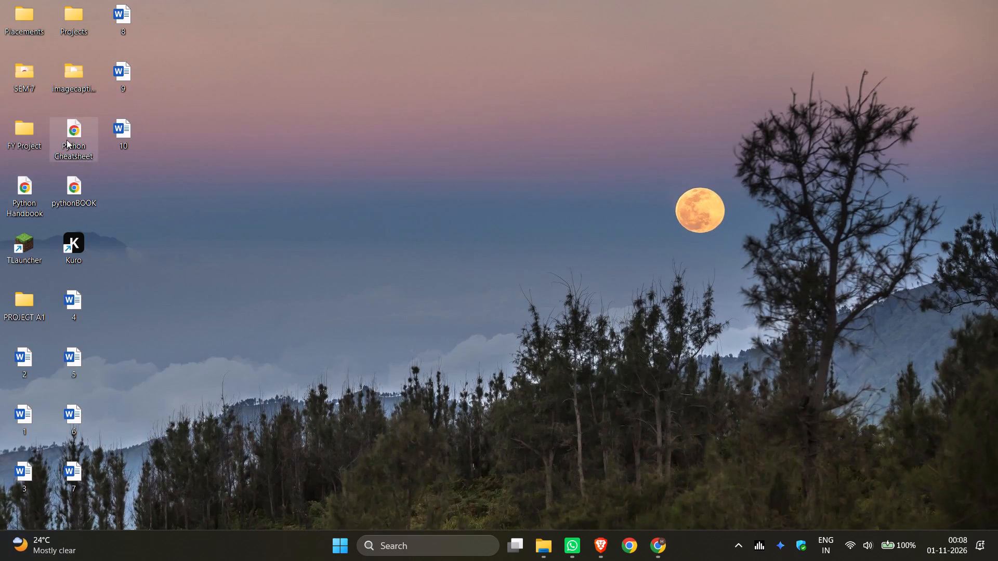
left_click(545, 552)
double_click(127, 153)
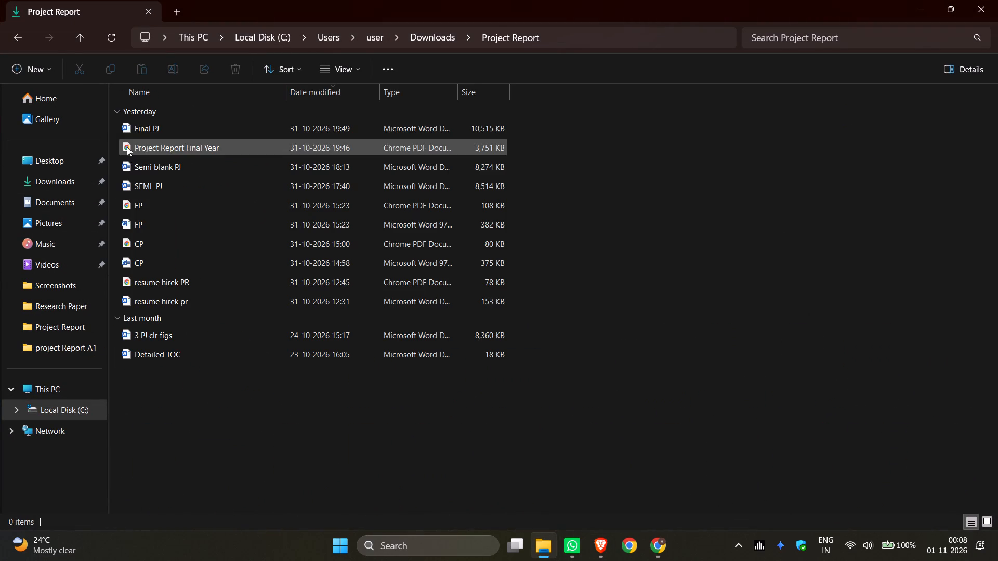
left_click(148, 126)
key("ctrl+c")
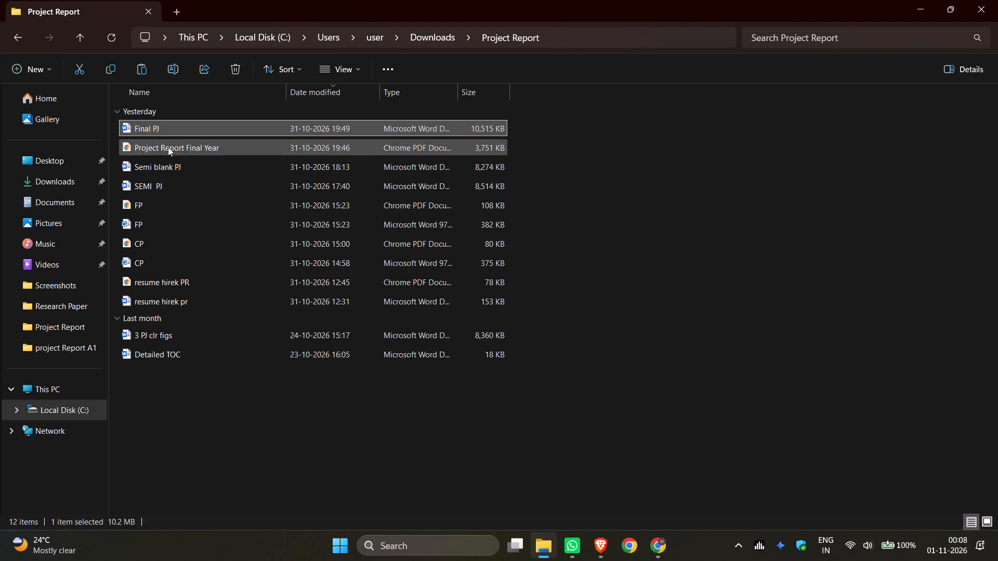
left_click(997, 560)
left_click(298, 277)
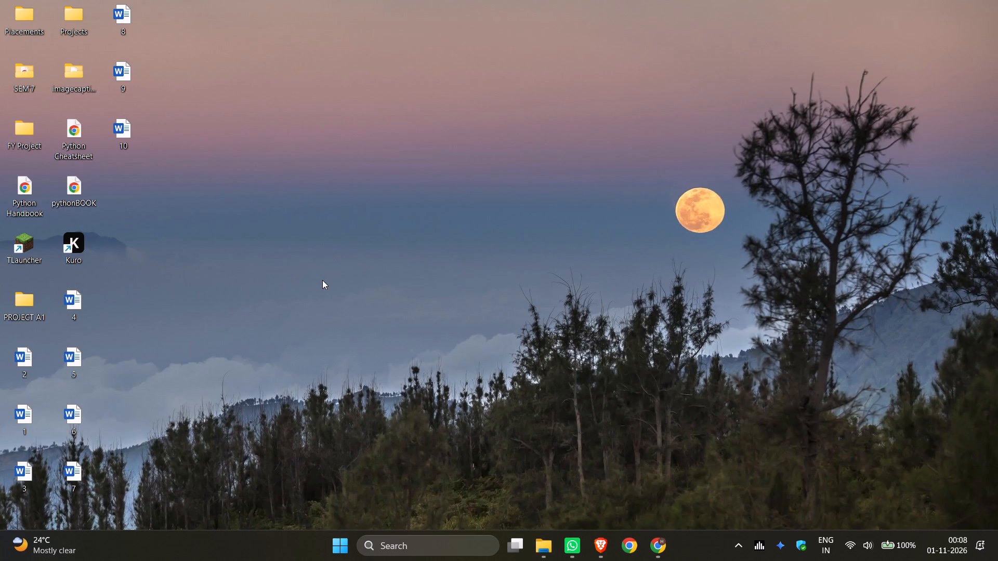
key("ctrl+v")
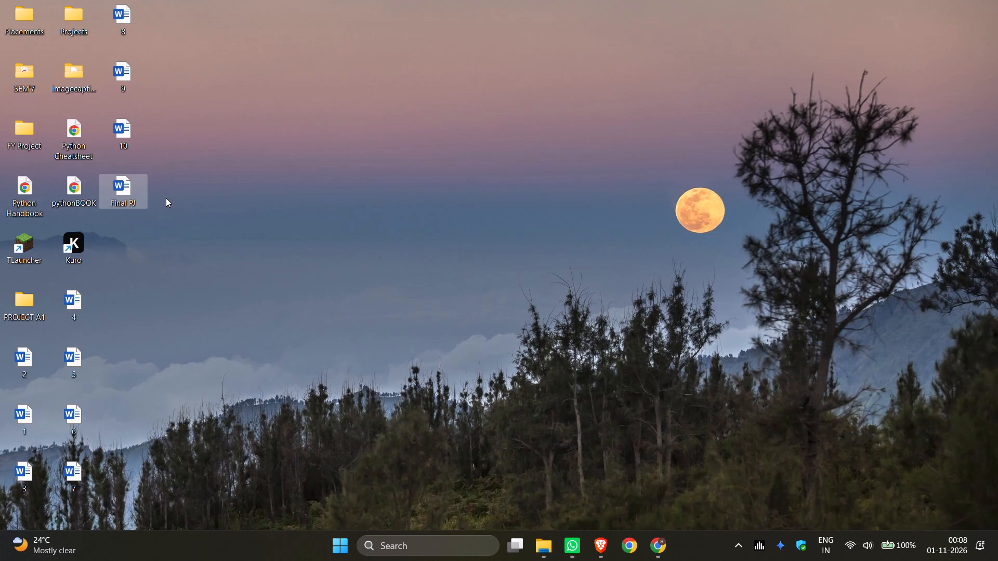
Open the Desktop copy of Final PJ in Word and enable editing.
double_click(138, 199)
double_click(135, 194)
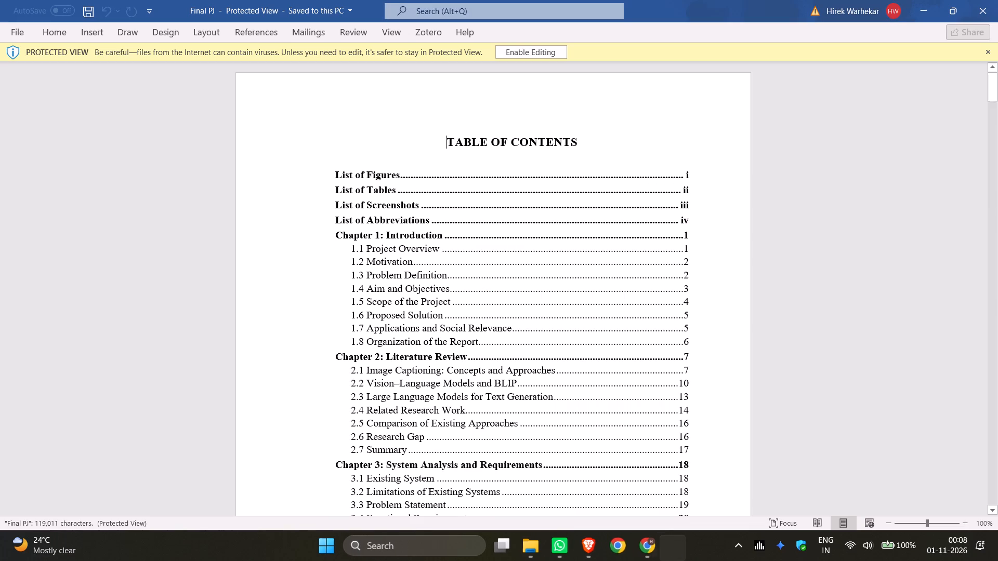
left_click(534, 47)
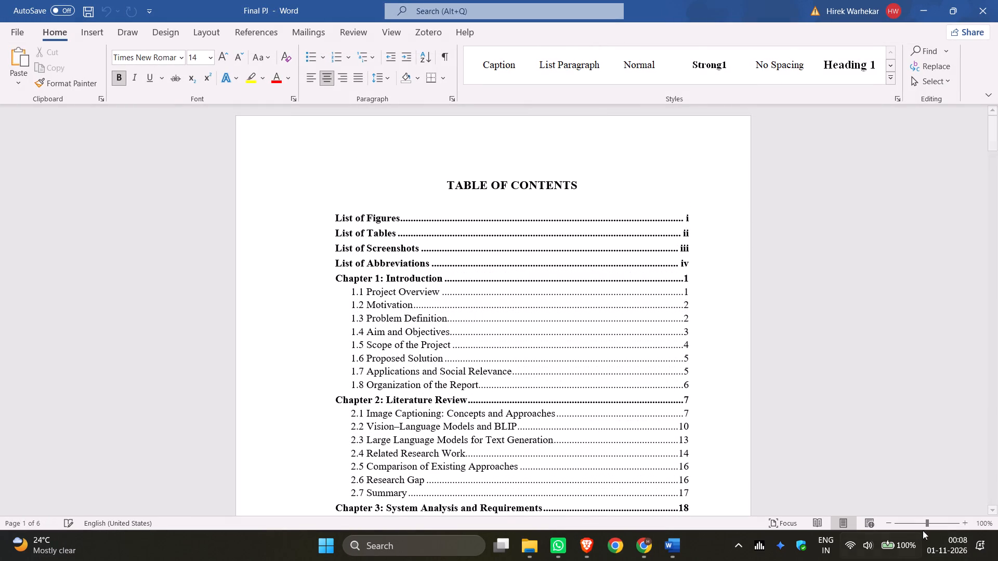
Delete everything before the List of Publications divider page in Final PJ.
left_click_drag(925, 519, 869, 508)
left_click_drag(923, 522, 923, 523)
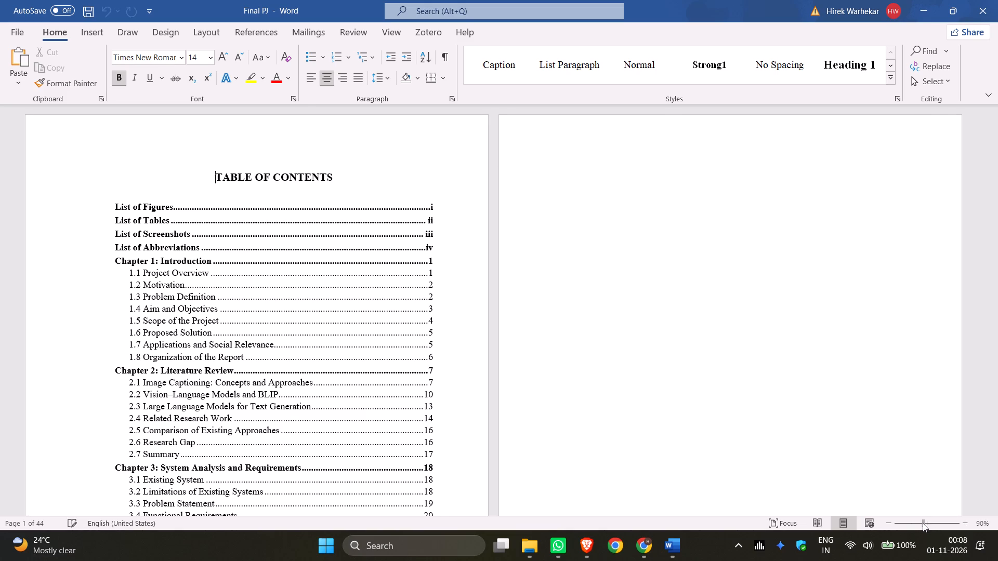
left_click_drag(923, 523, 886, 520)
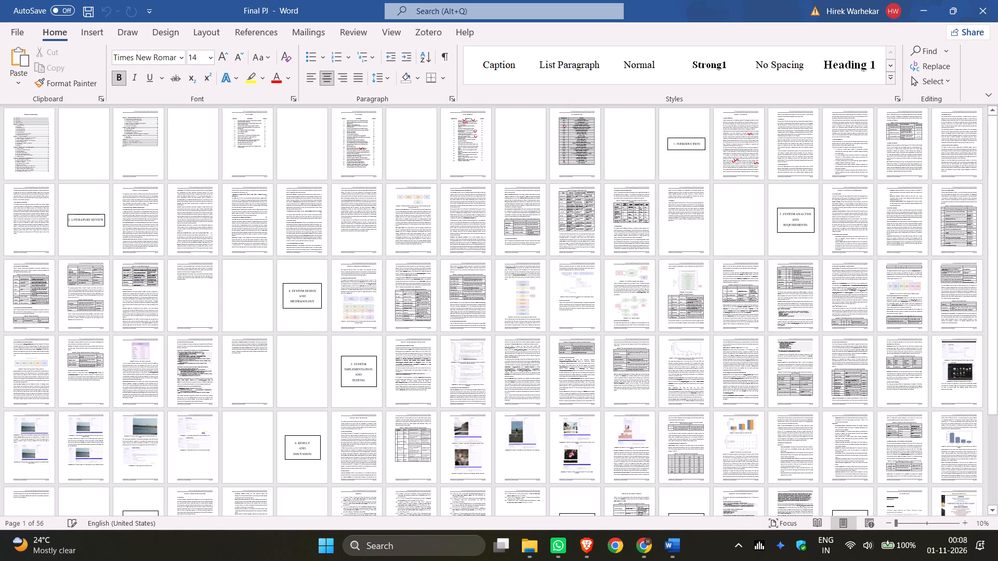
scroll(826, 356, "down", 6)
scroll(829, 357, "down", 19)
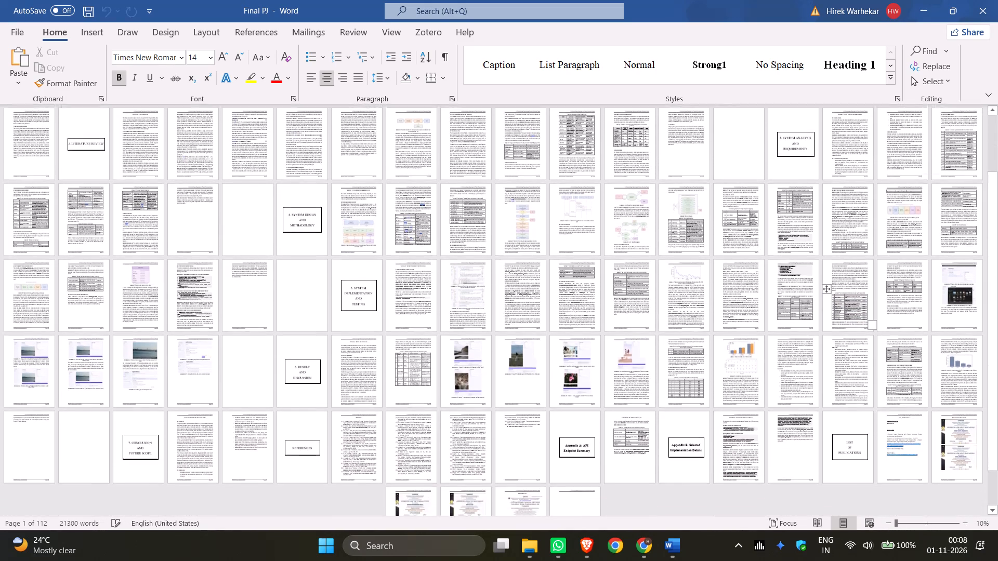
scroll(839, 364, "down", 8)
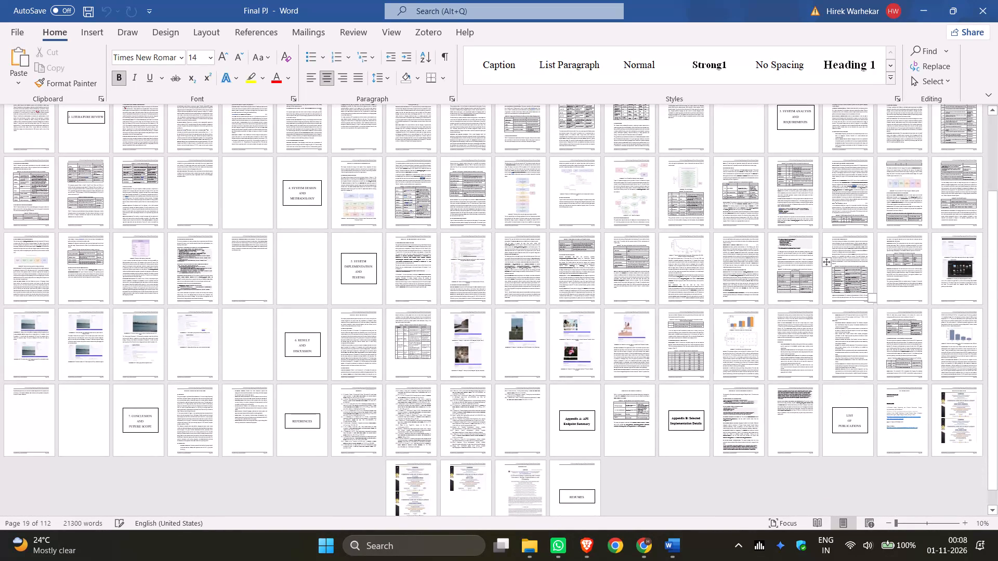
left_click_drag(793, 417, 728, 391)
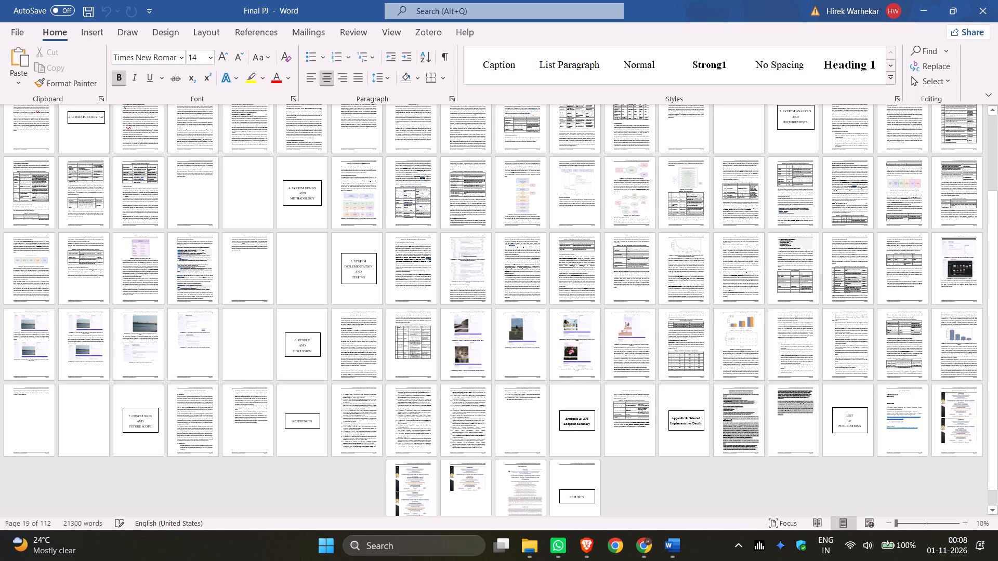
left_click_drag(728, 391, 48, 143)
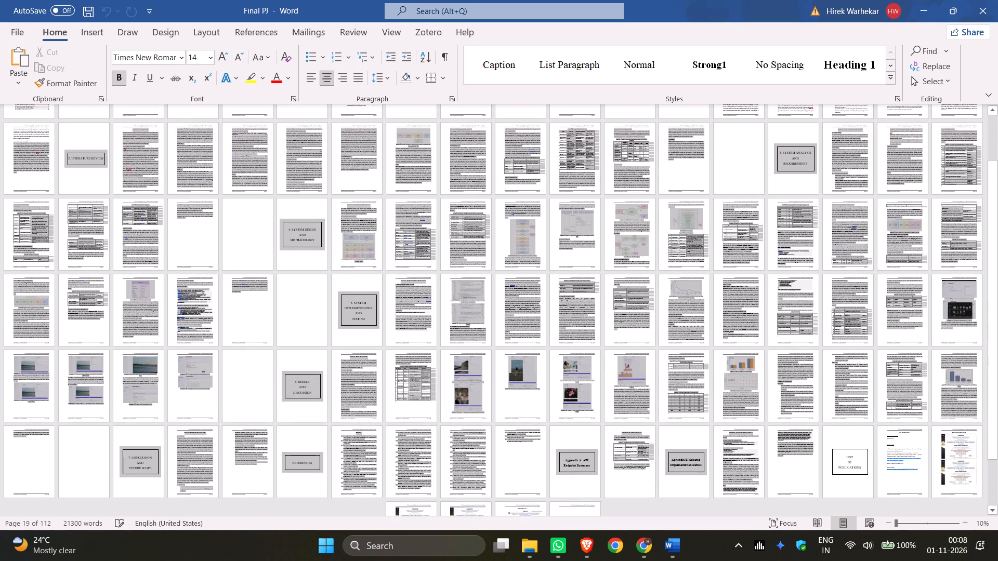
left_click_drag(48, 143, 1, 88)
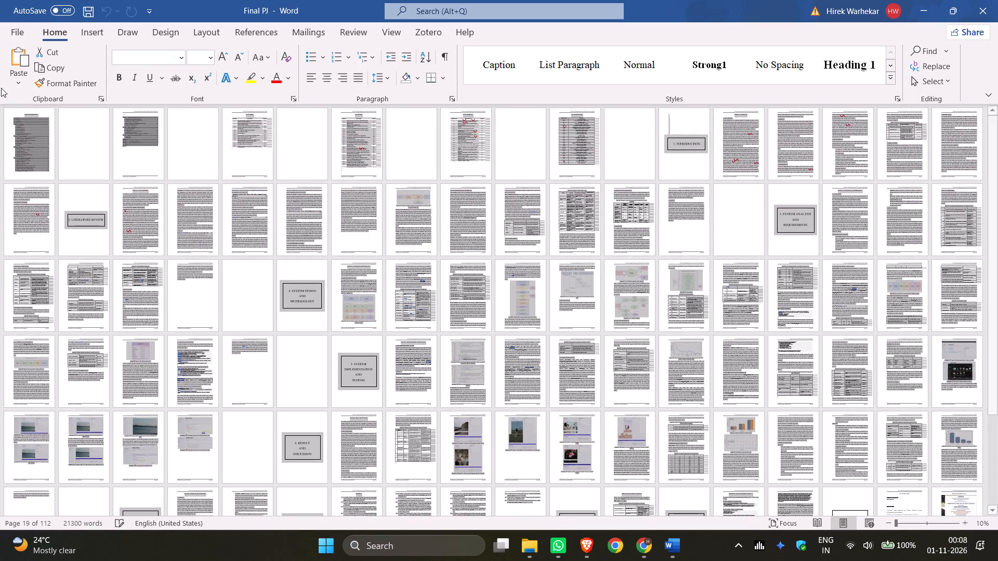
key("BackSpace")
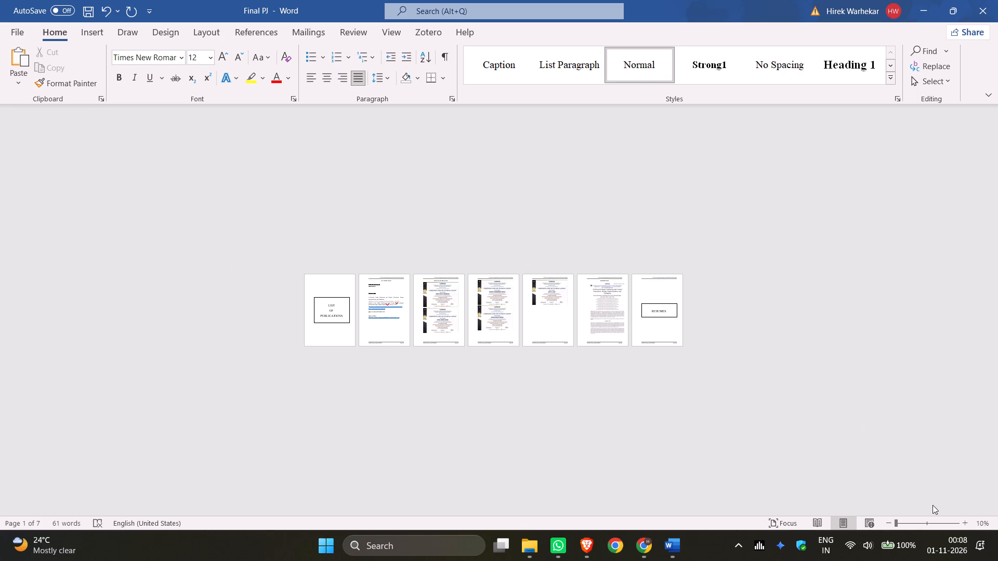
Remove the final RESUMES divider page by clearing its text, cutting its text box and deleting the leftover page.
double_click(962, 522)
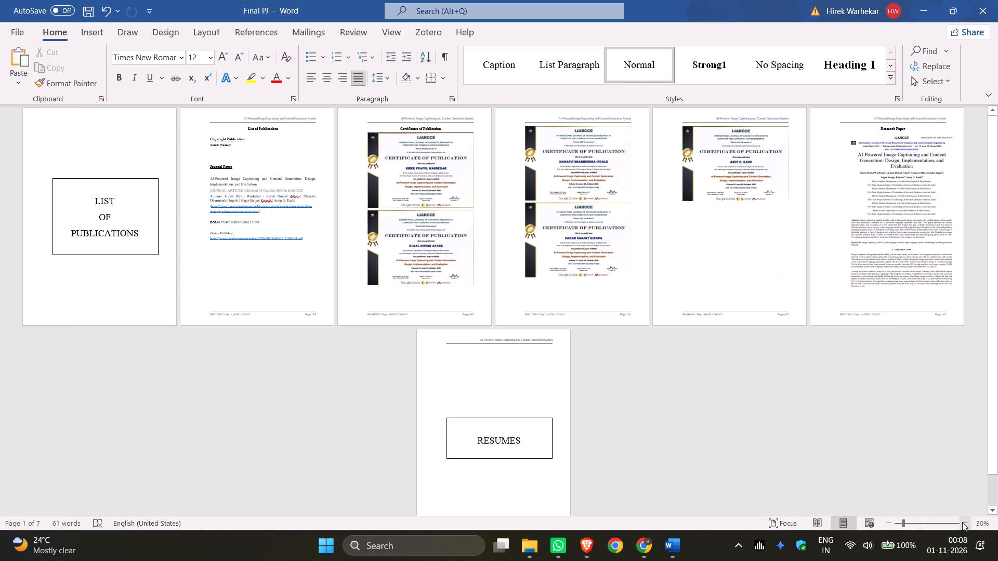
left_click(530, 444)
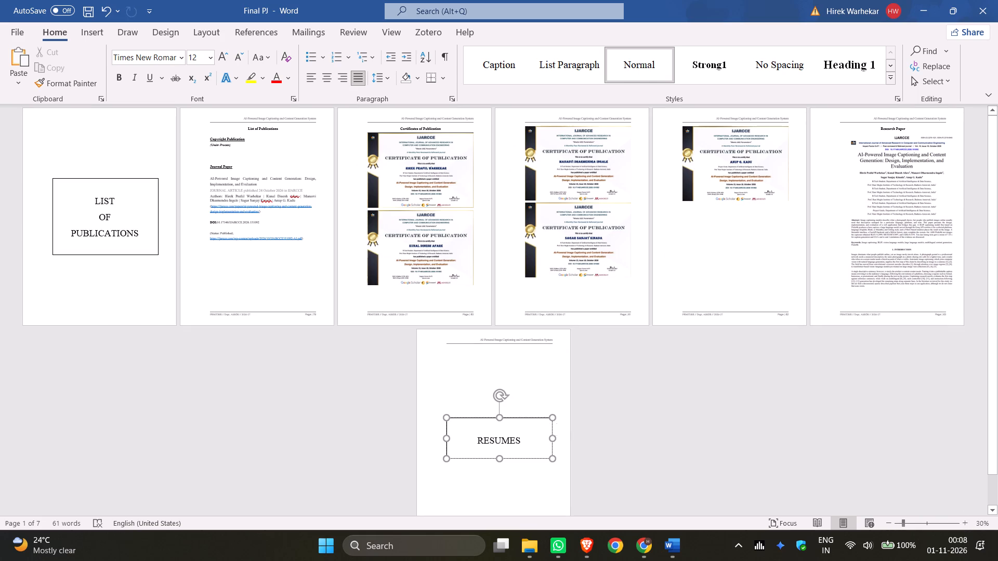
left_click_drag(522, 440, 432, 421)
key("BackSpace")
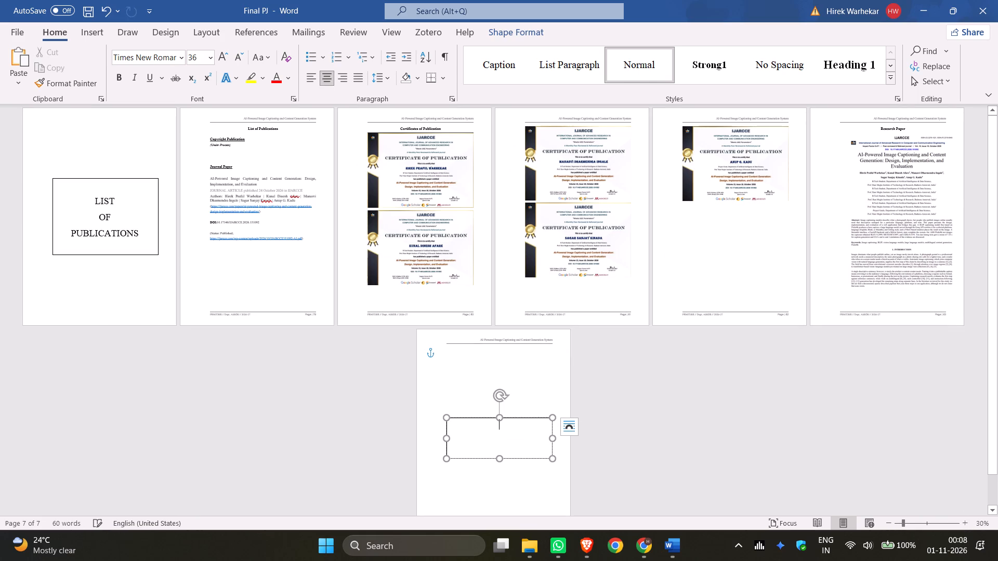
left_click(521, 419)
right_click(523, 419)
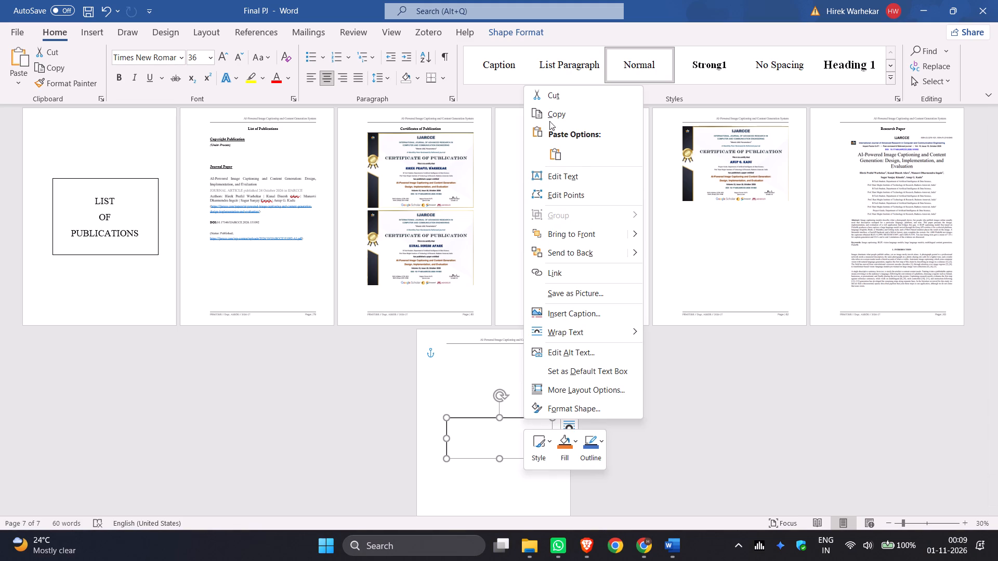
left_click(542, 95)
key("Delete")
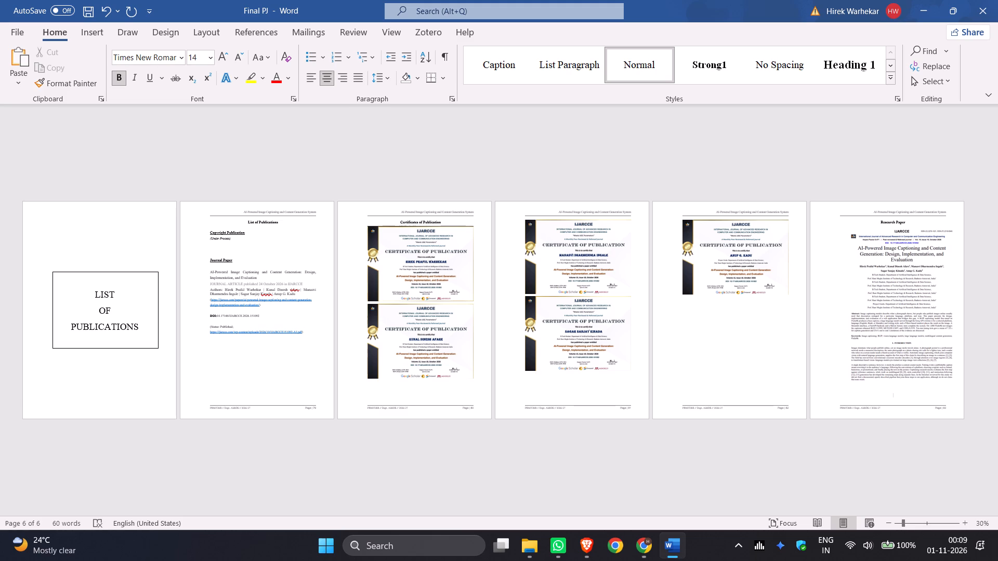
Shrink the research paper image on the Research Paper page so it fits inside the page edges, and save the document.
double_click(966, 523)
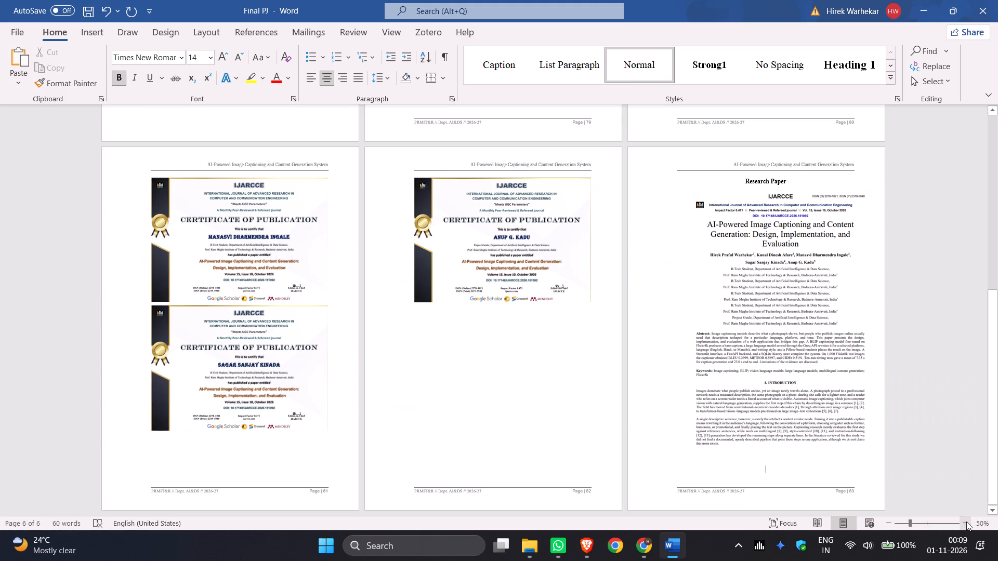
scroll(942, 395, "down", 7)
left_click(795, 397)
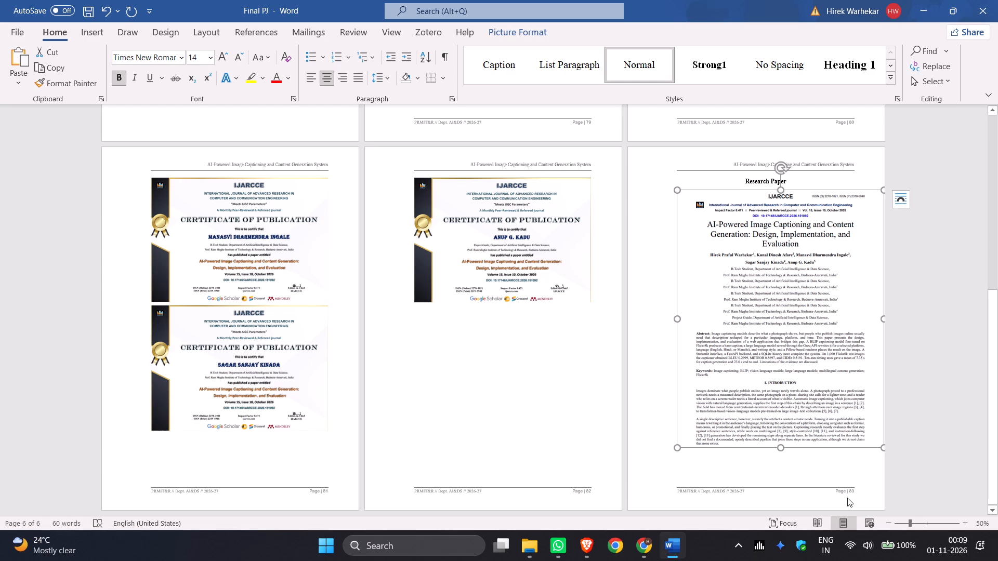
left_click_drag(885, 447, 878, 445)
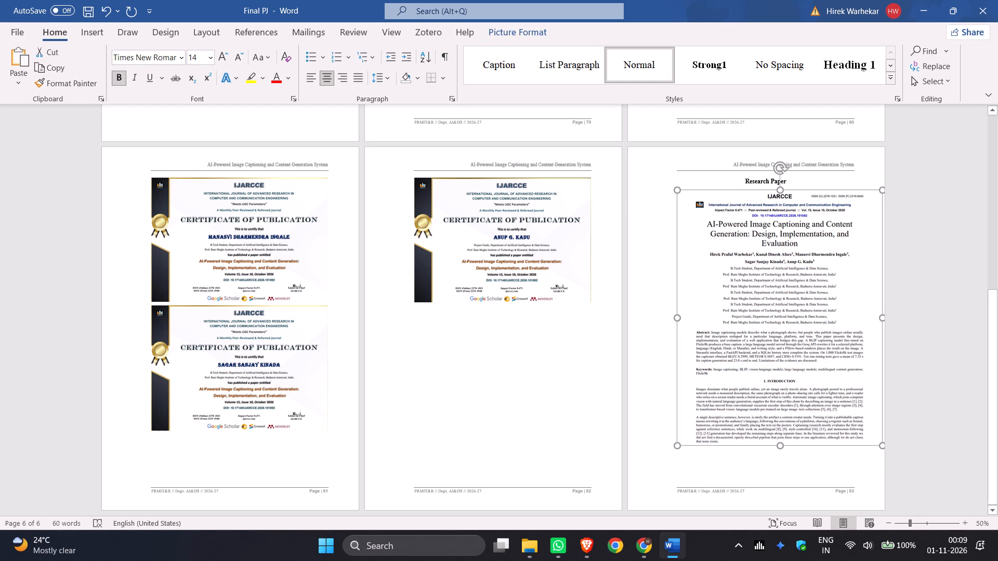
left_click_drag(878, 445, 844, 418)
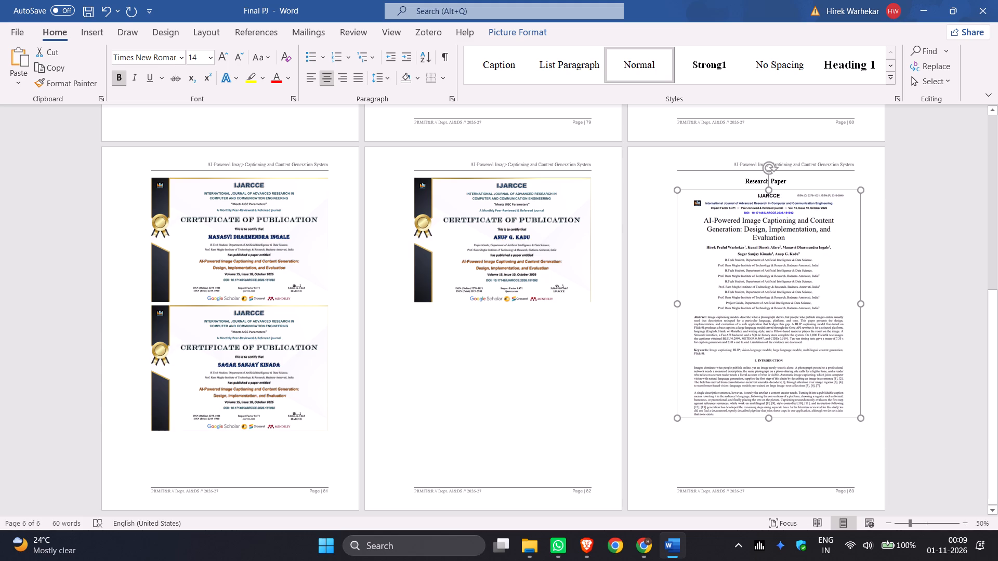
left_click_drag(844, 418, 863, 426)
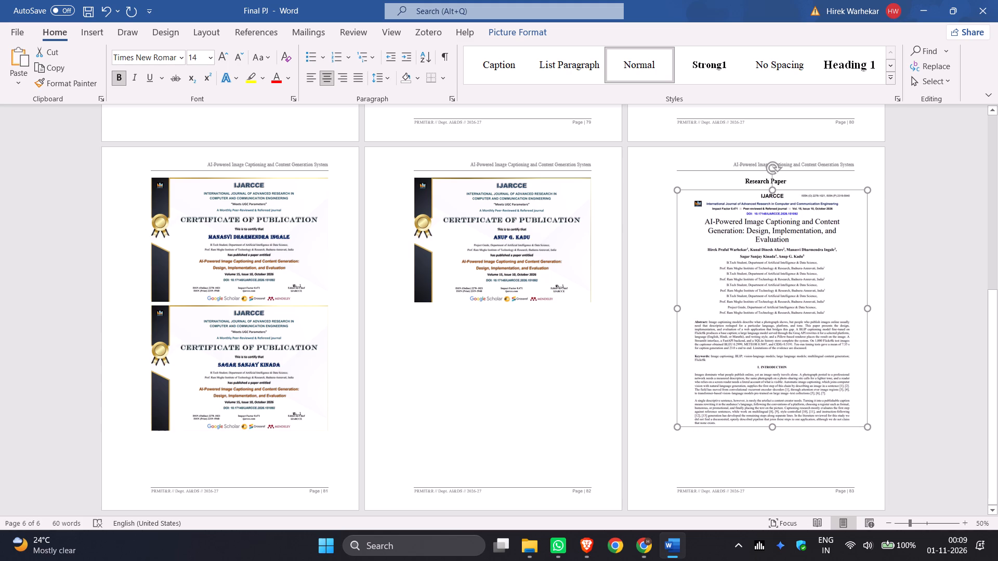
left_click_drag(863, 426, 866, 431)
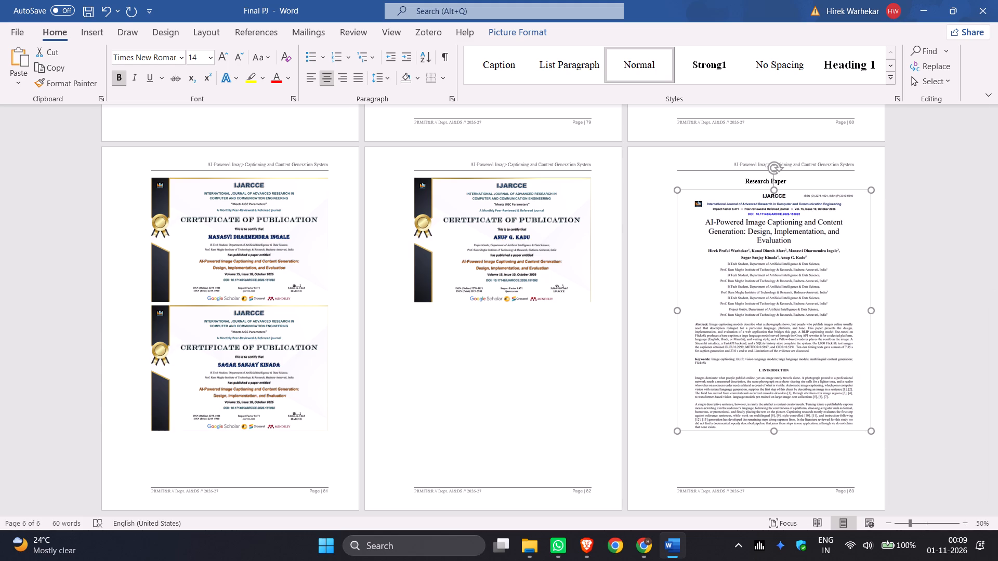
left_click_drag(866, 431, 862, 430)
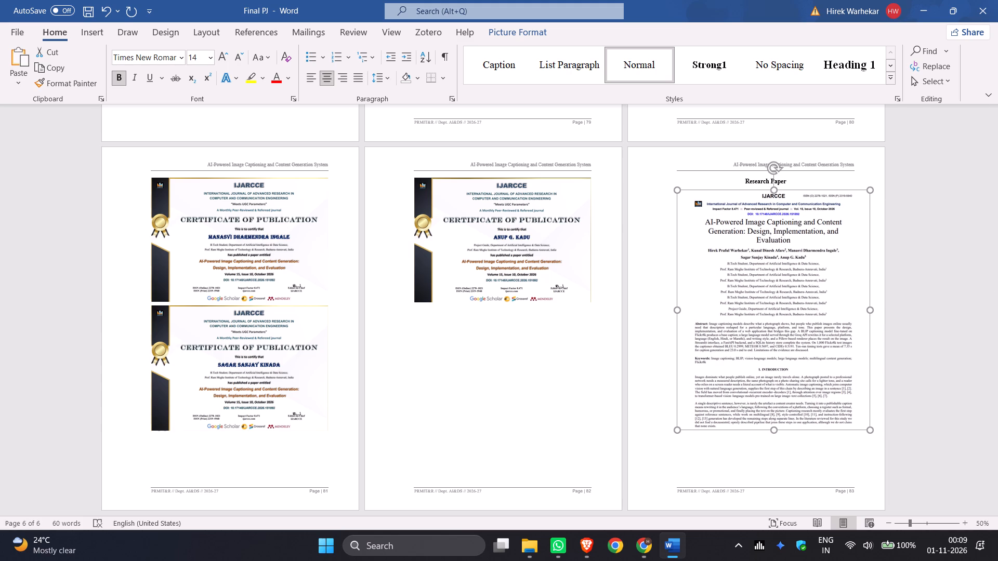
left_click_drag(862, 430, 866, 430)
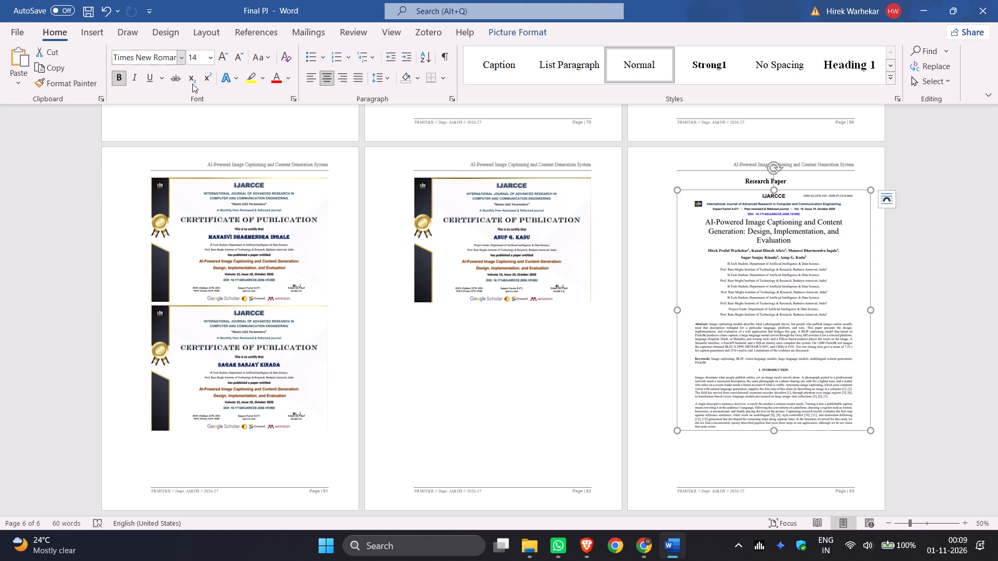
left_click(92, 10)
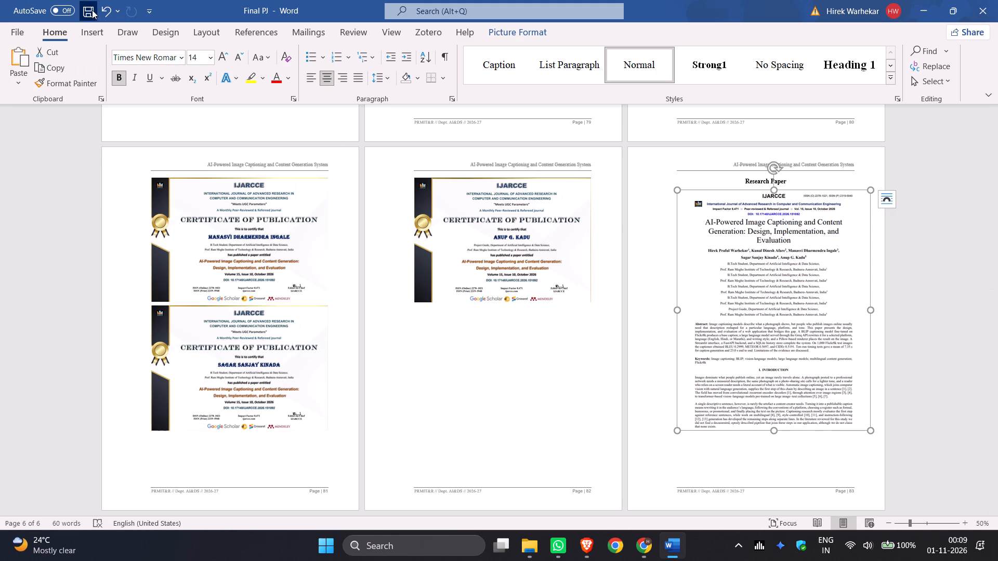
Review the remaining pages from the List of Publications divider to the Research Paper page, checking layout and page numbers.
left_click(947, 358)
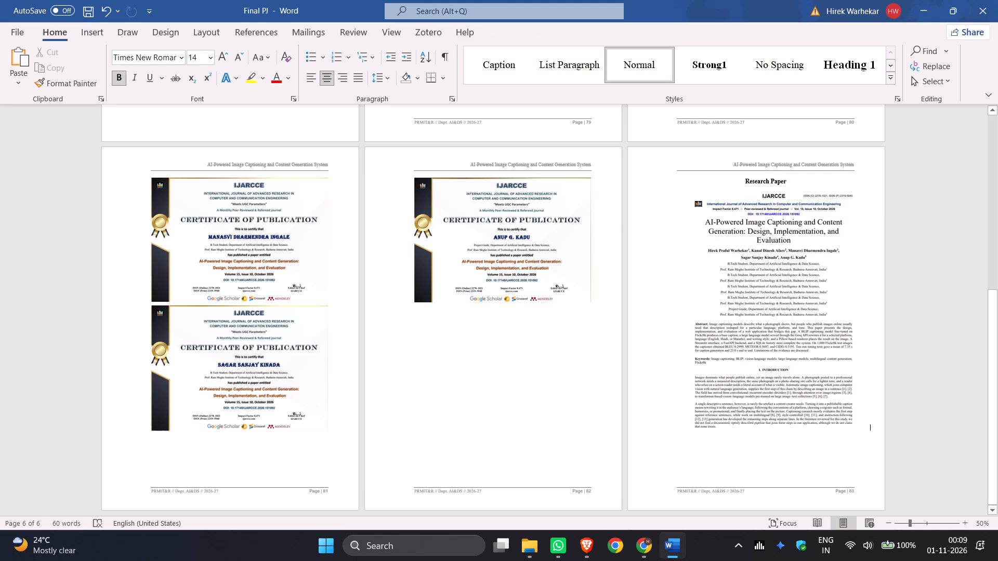
scroll(947, 358, "up", 1)
scroll(947, 358, "down", 5)
scroll(947, 358, "up", 13)
scroll(947, 358, "up", 12)
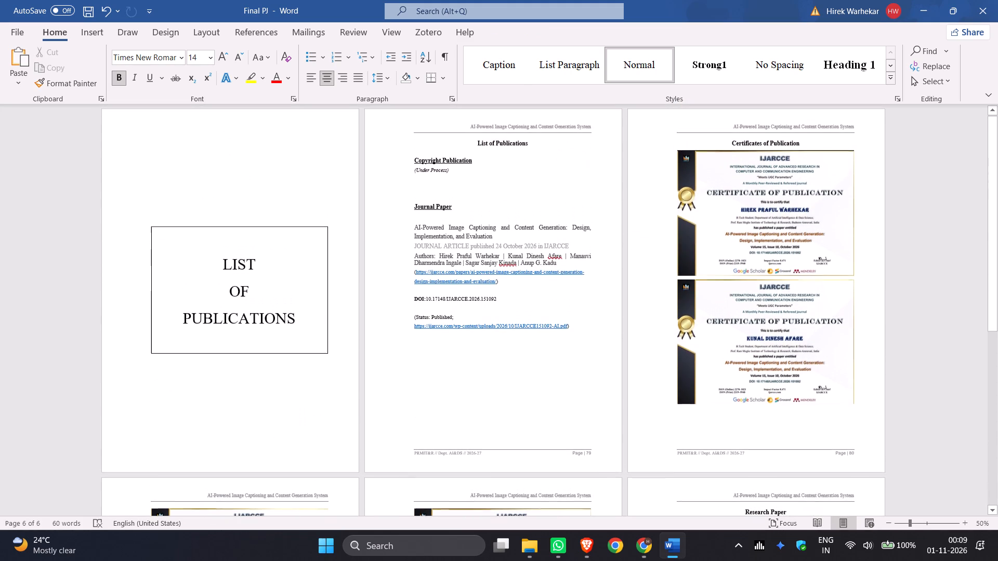
scroll(947, 358, "up", 6)
scroll(947, 358, "down", 4)
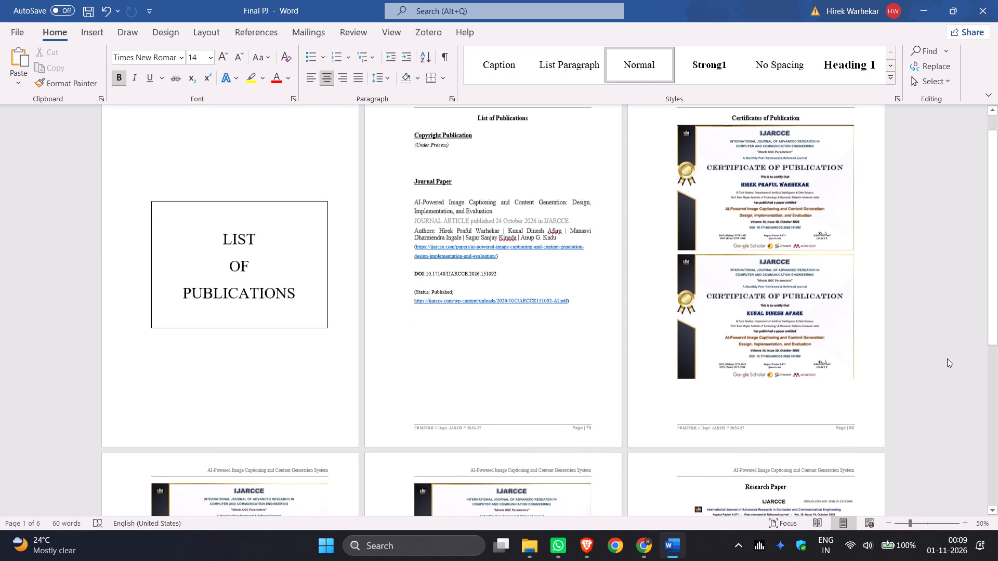
scroll(947, 358, "down", 16)
scroll(948, 358, "down", 12)
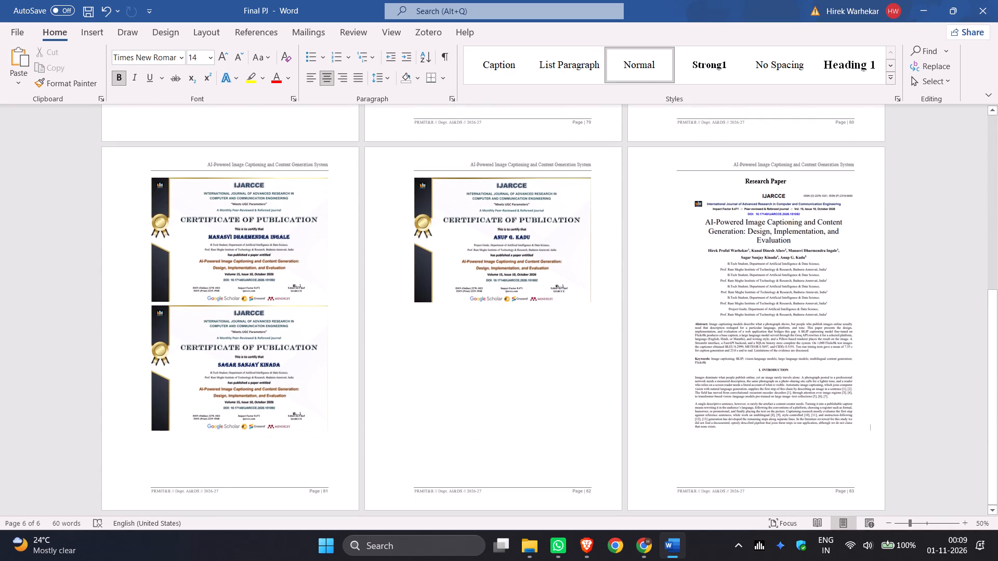
scroll(948, 359, "up", 8)
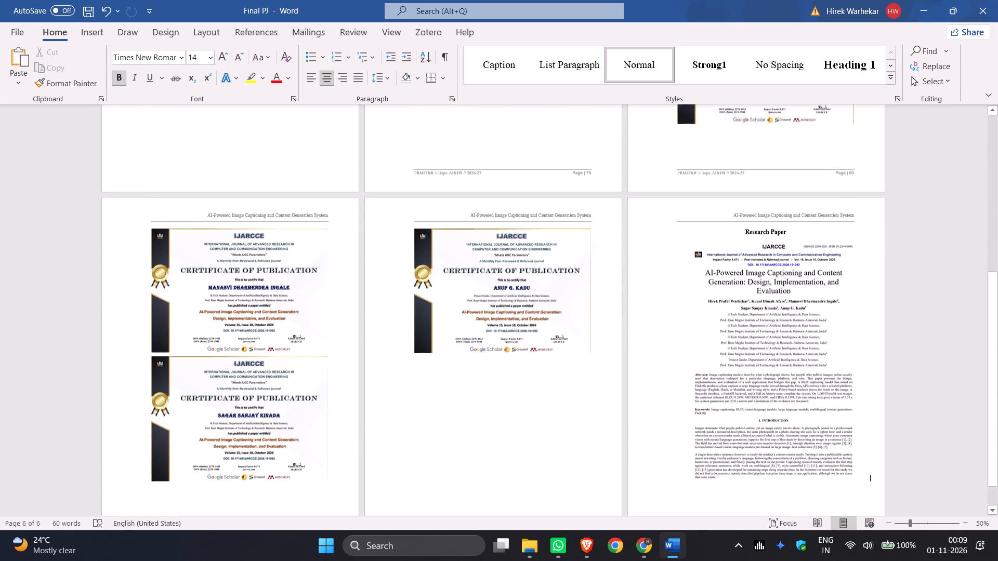
scroll(997, 274, "up", 15)
scroll(997, 274, "up", 6)
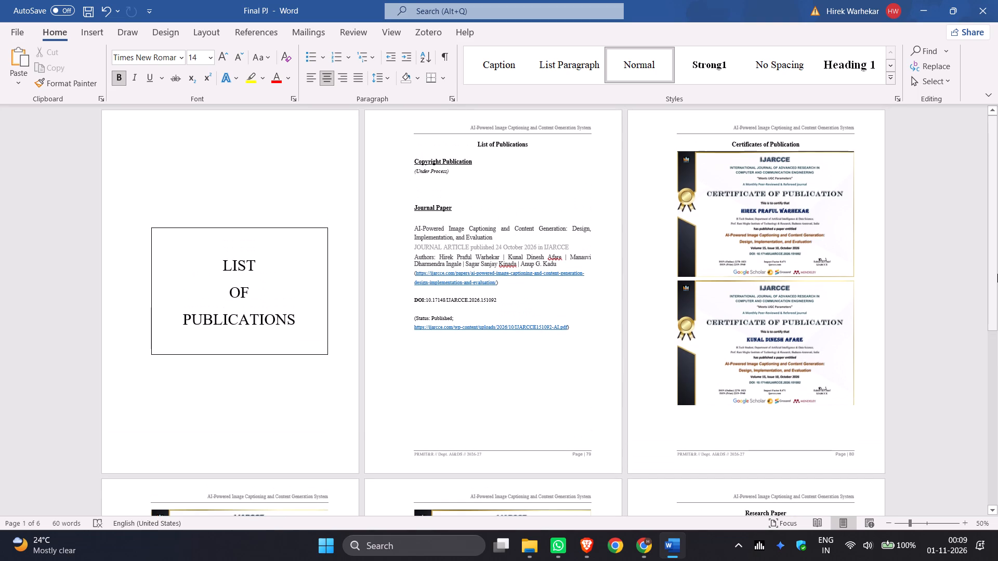
scroll(993, 306, "down", 6)
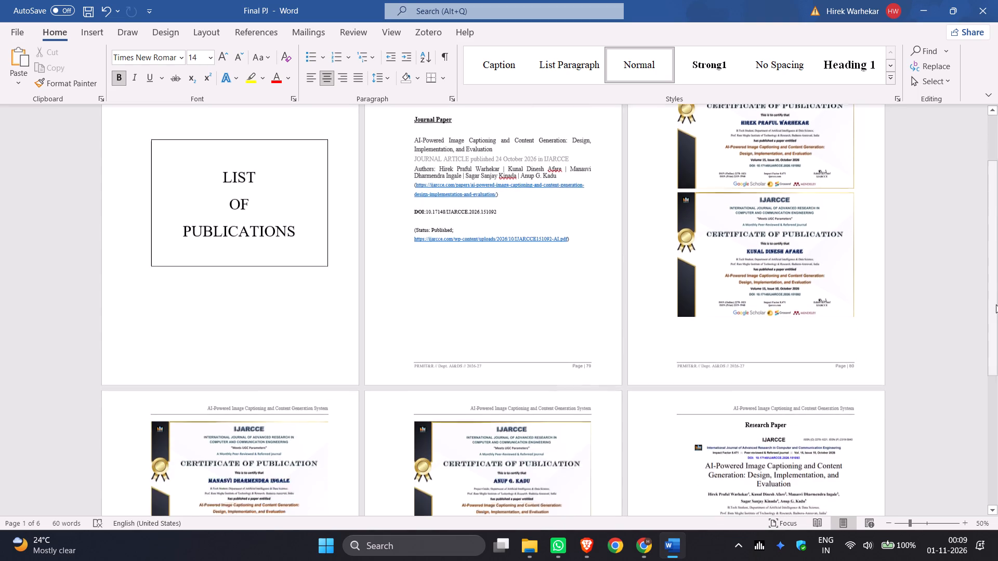
scroll(996, 304, "down", 20)
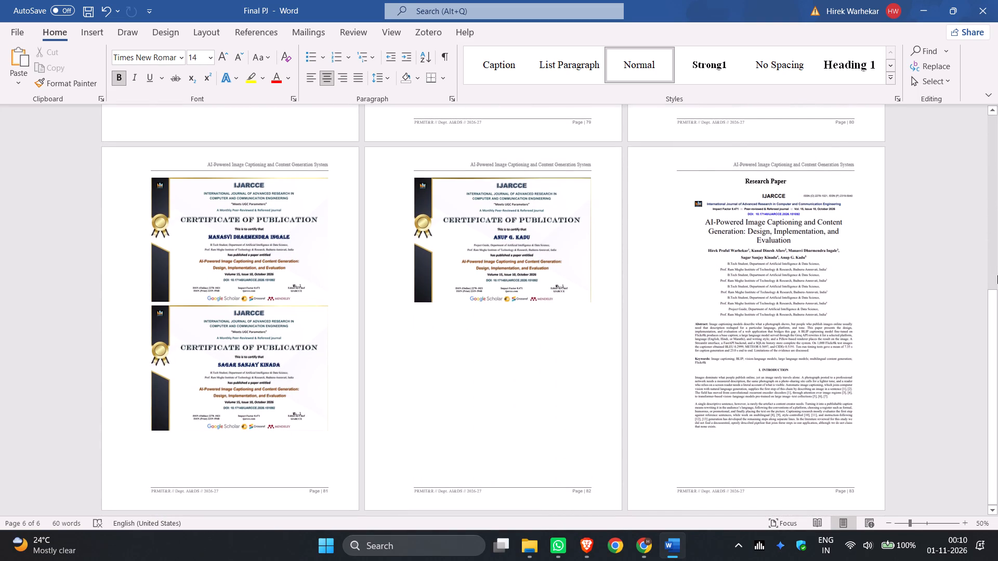
Close the Final PJ document without keeping the last copied item.
left_click(992, 0)
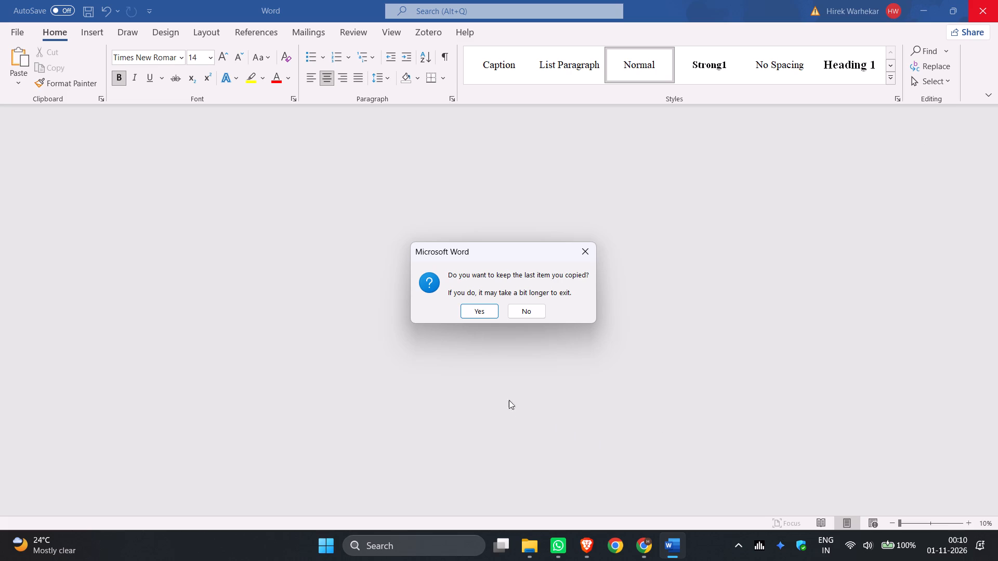
left_click(533, 313)
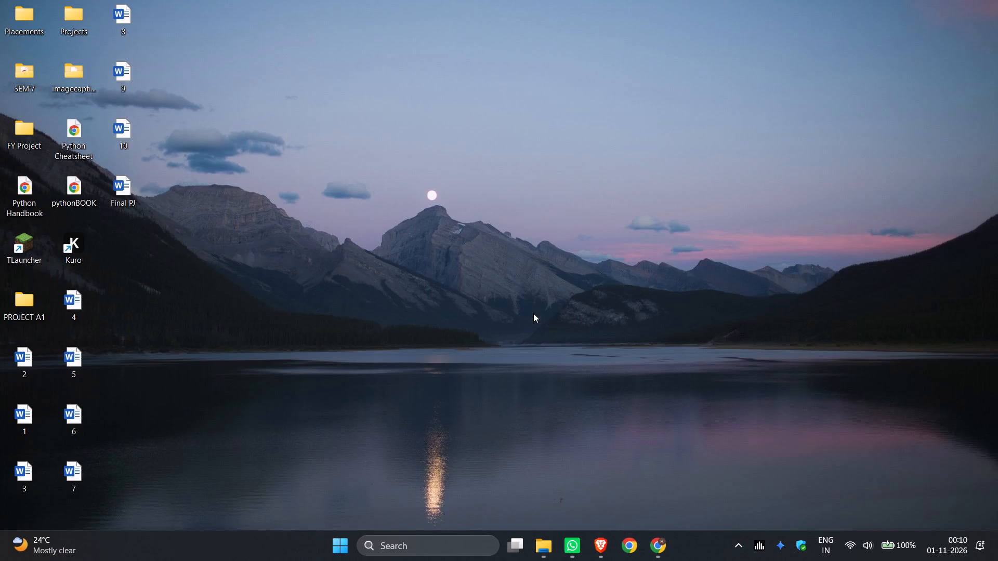
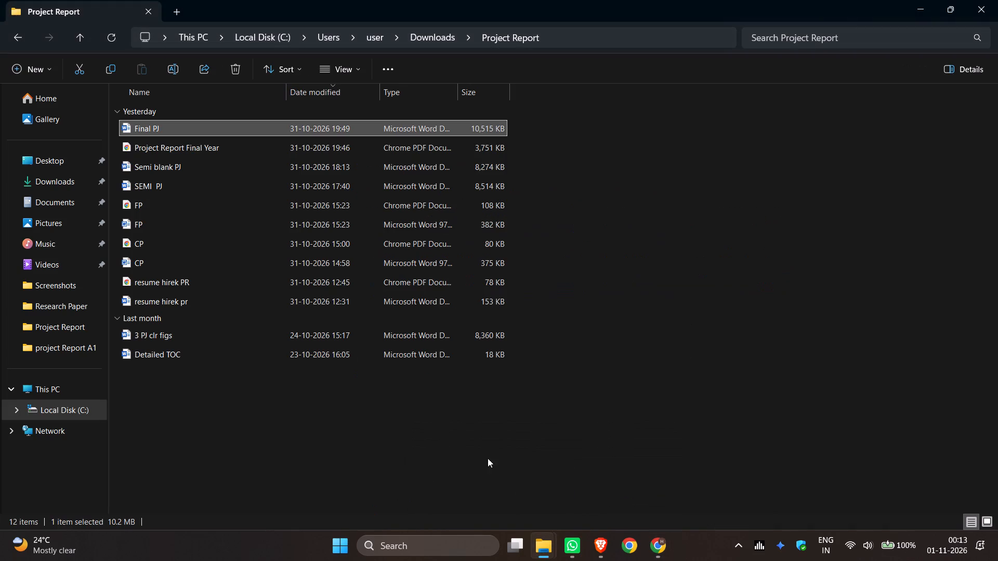
left_click(553, 381)
left_click(227, 128)
key("ctrl+c")
left_click(997, 560)
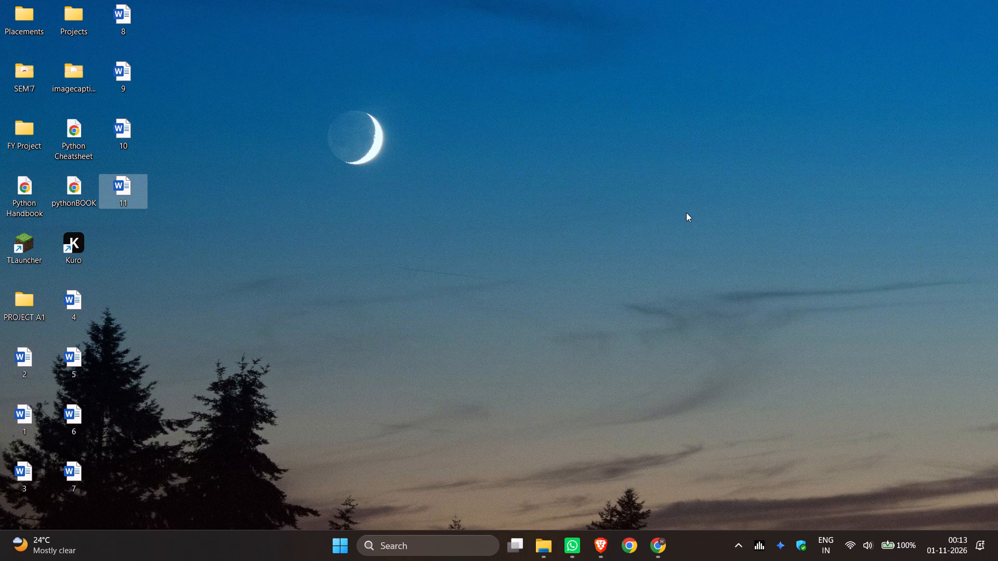
double_click(364, 191)
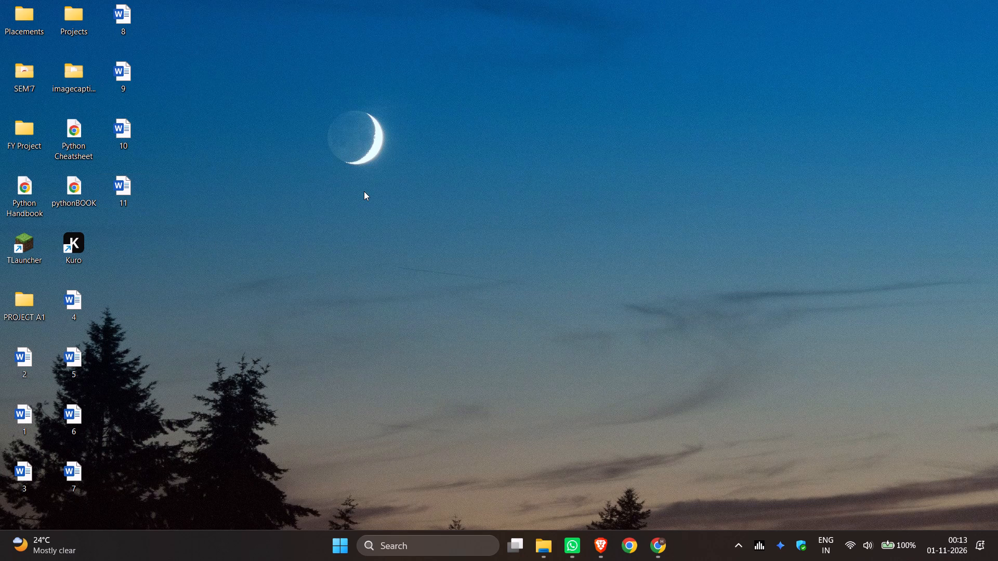
key("ctrl+v")
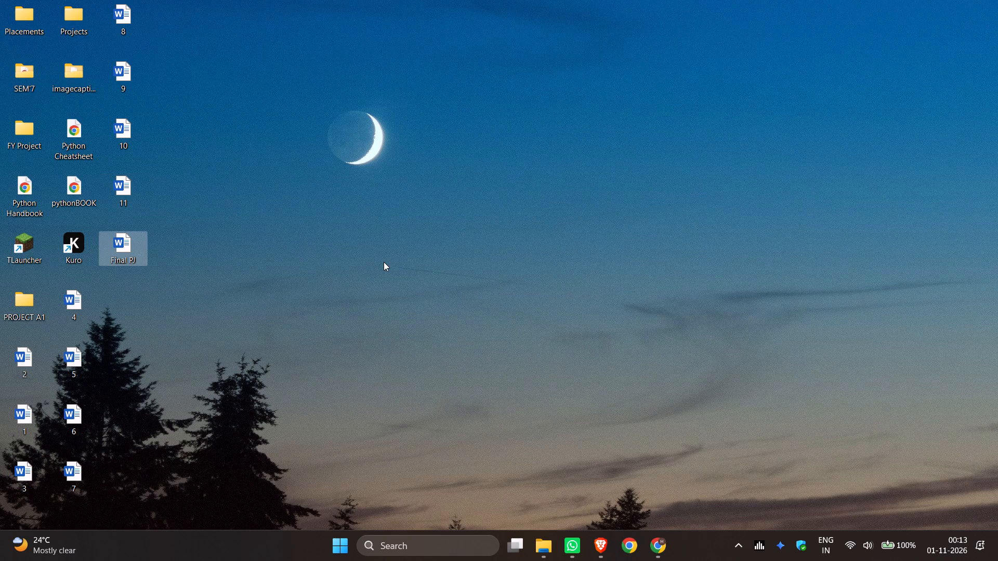
Open the Desktop copy of Final PJ in Word and enable editing.
double_click(129, 248)
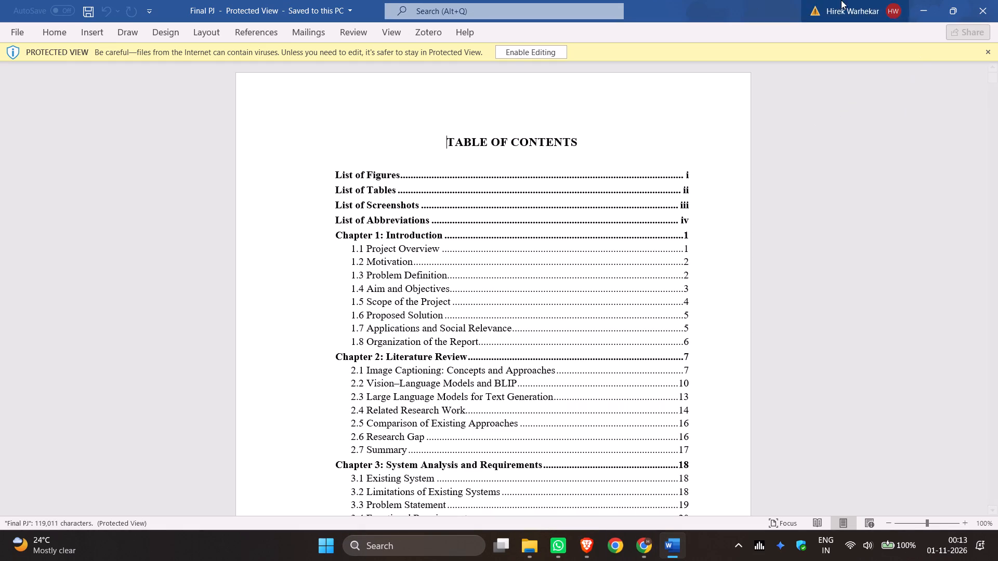
left_click(515, 58)
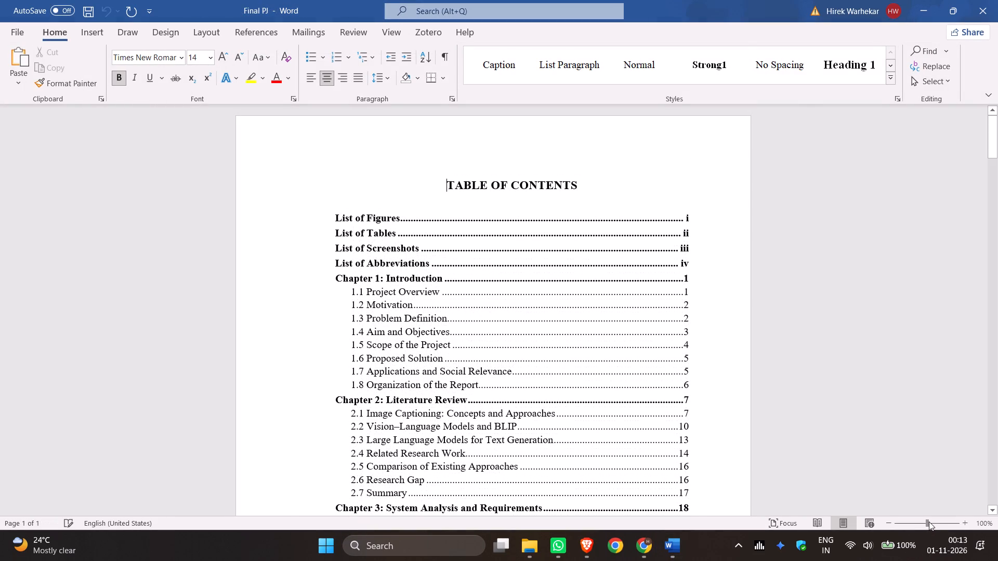
Delete everything from the Table of Contents through the research paper page, keeping only the RESUMES divider page.
left_click_drag(929, 522, 908, 519)
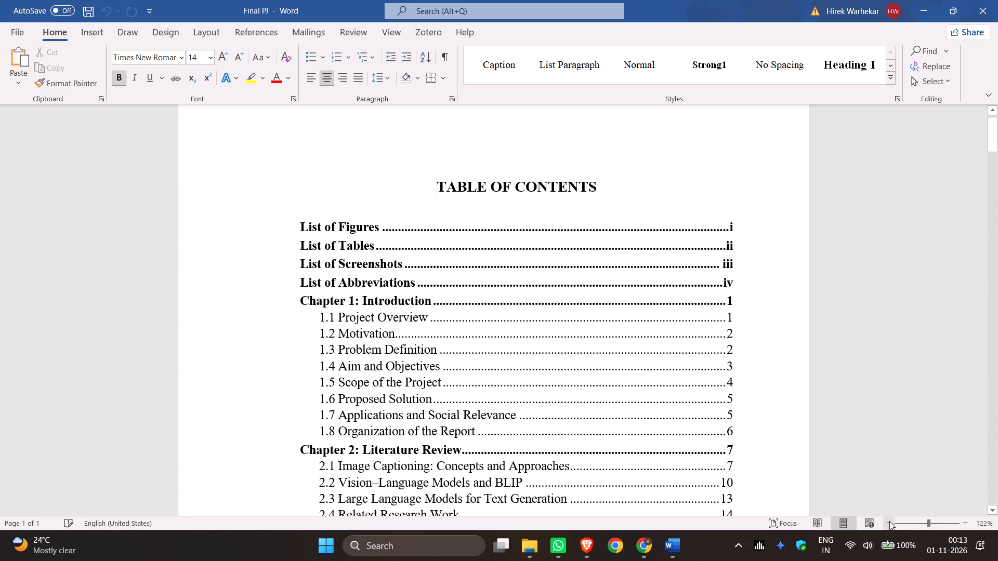
triple_click(889, 521)
triple_click(889, 521)
triple_click(889, 521)
triple_click(889, 521)
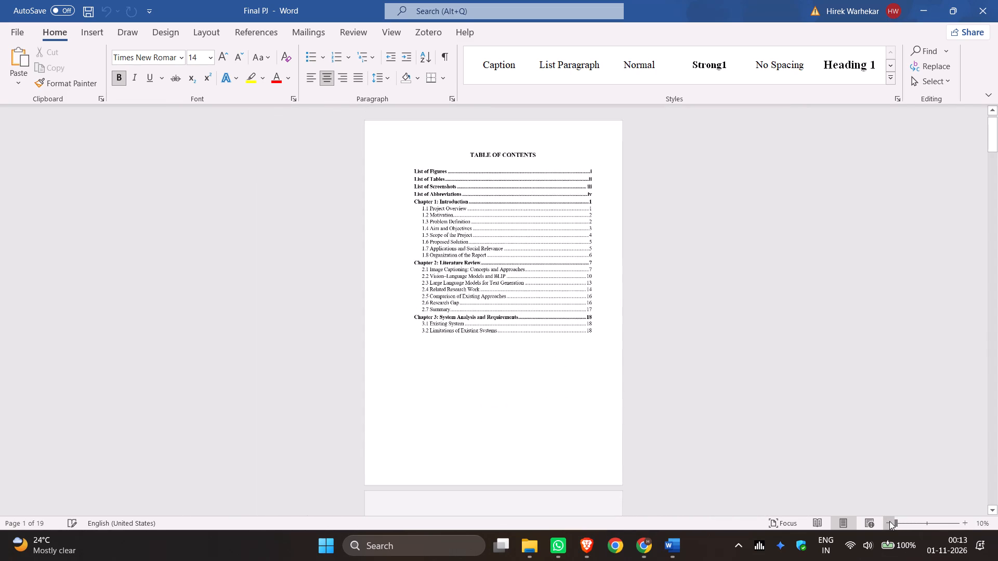
left_click(889, 521)
left_click(889, 521)
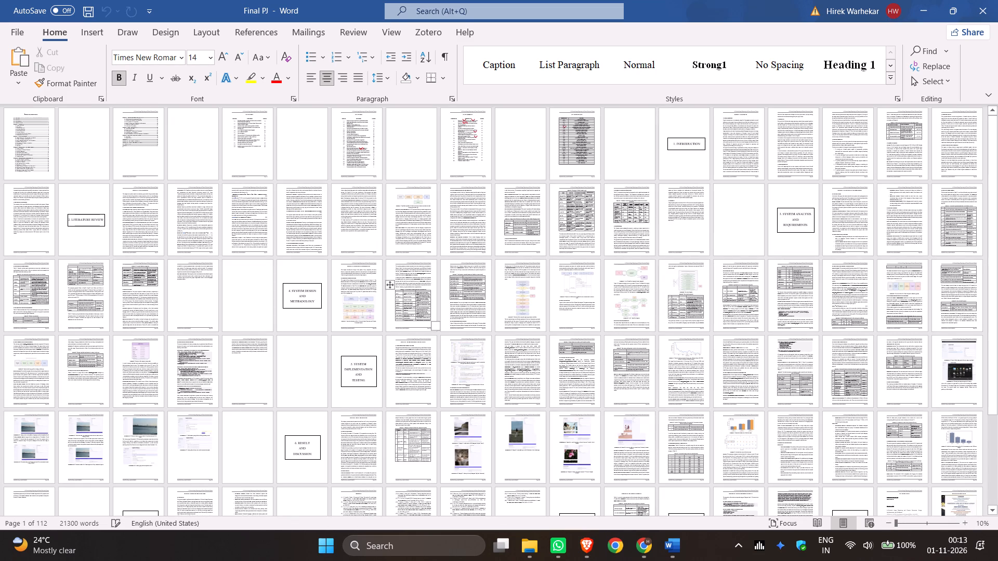
left_click_drag(21, 114, 53, 151)
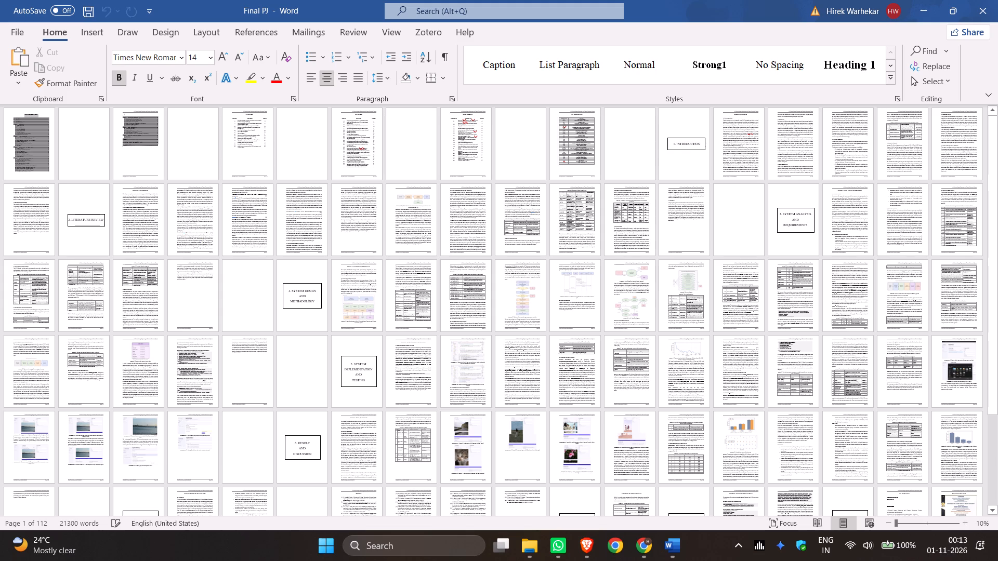
left_click_drag(53, 151, 749, 555)
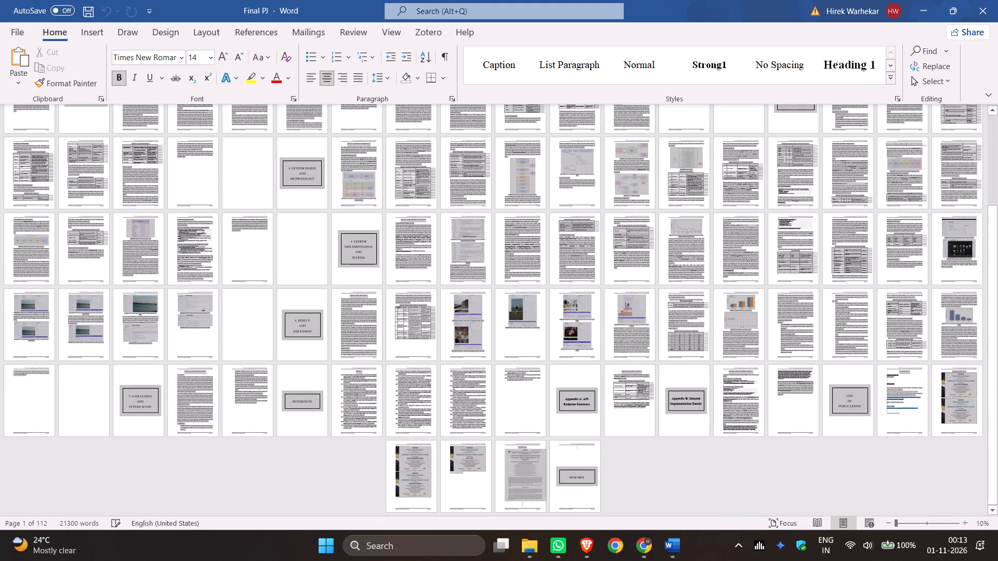
left_click_drag(749, 555, 543, 488)
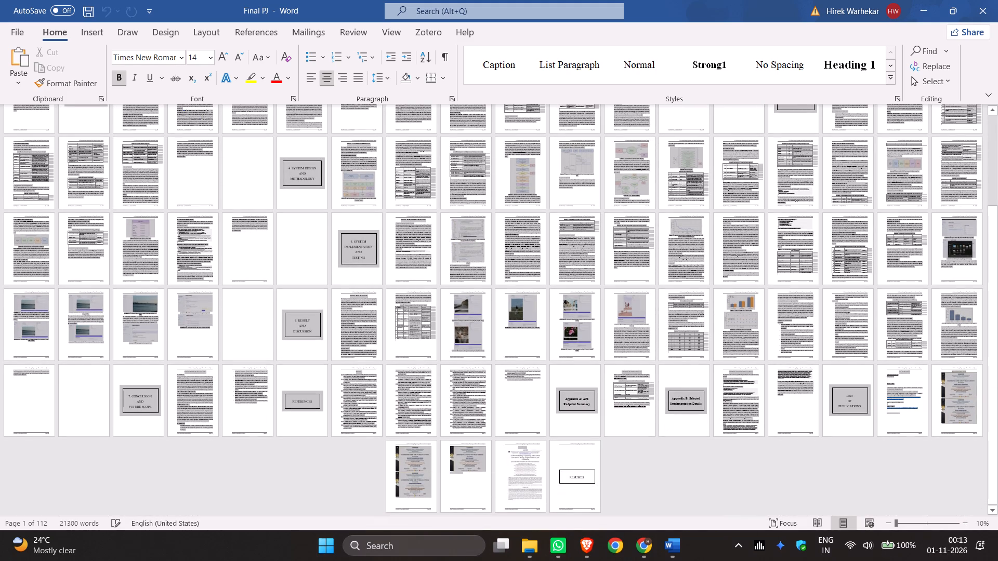
left_click_drag(543, 488, 551, 489)
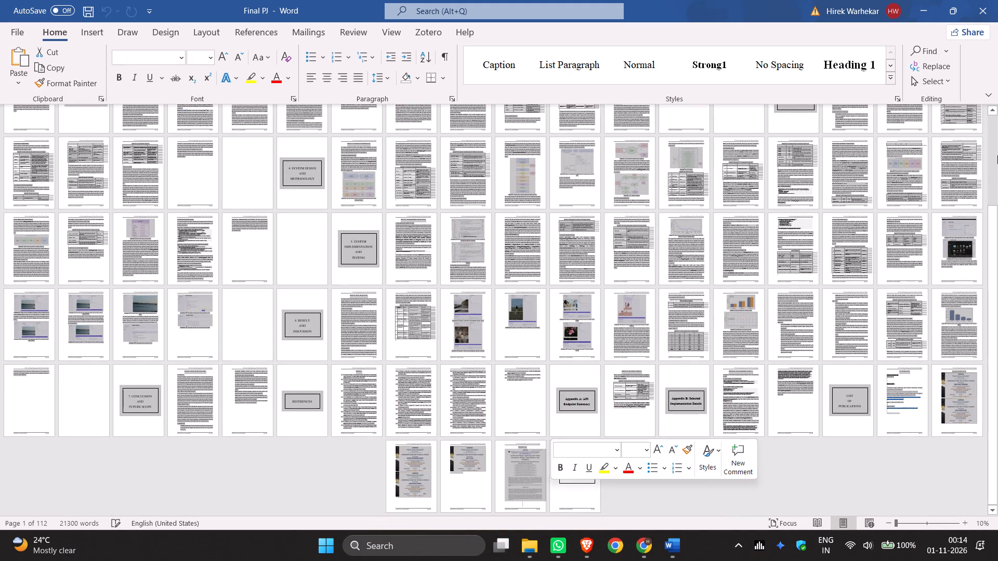
key("BackSpace")
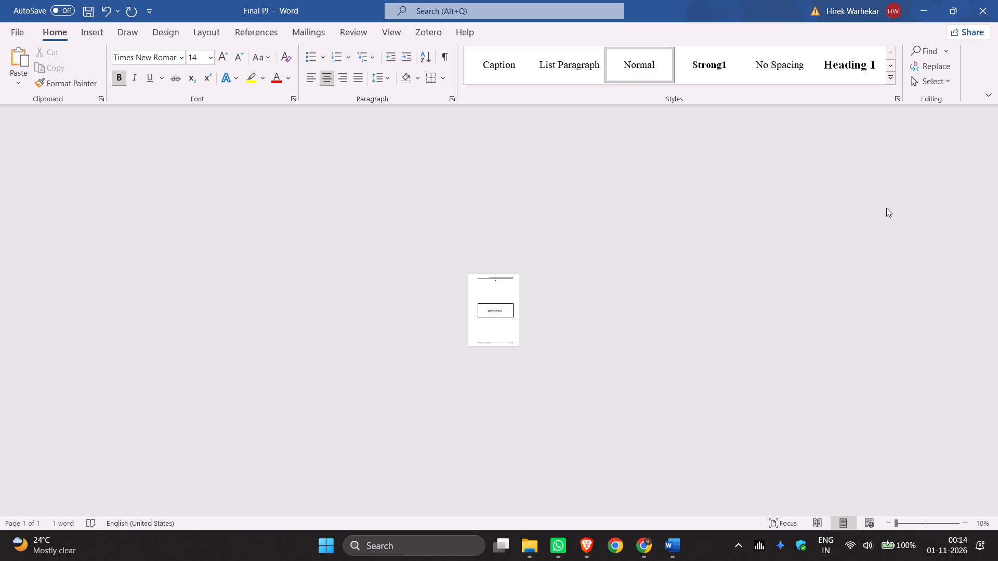
Replace the page number in the RESUMES page footer with 84 and leave footer editing.
triple_click(965, 520)
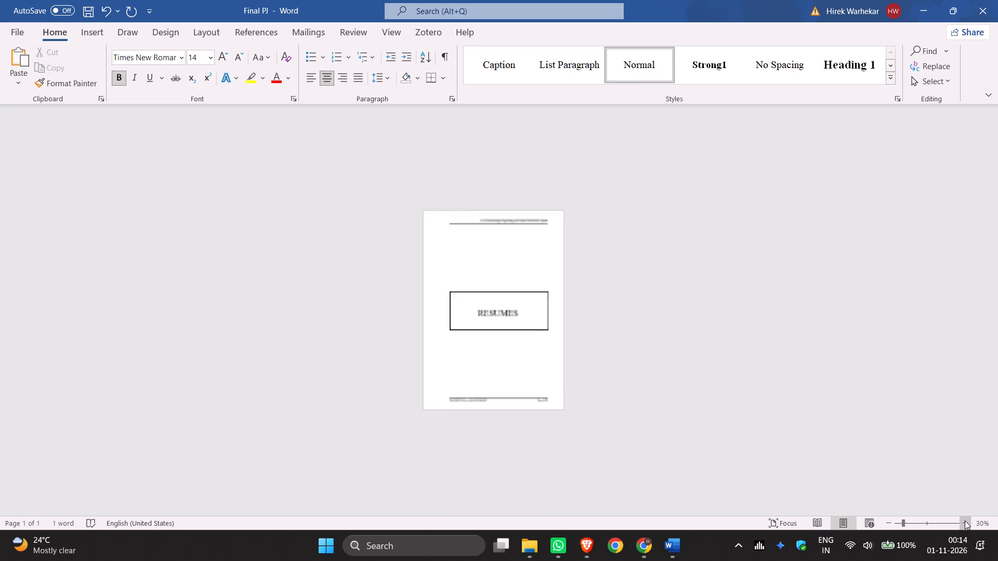
left_click(965, 520)
left_click(965, 520)
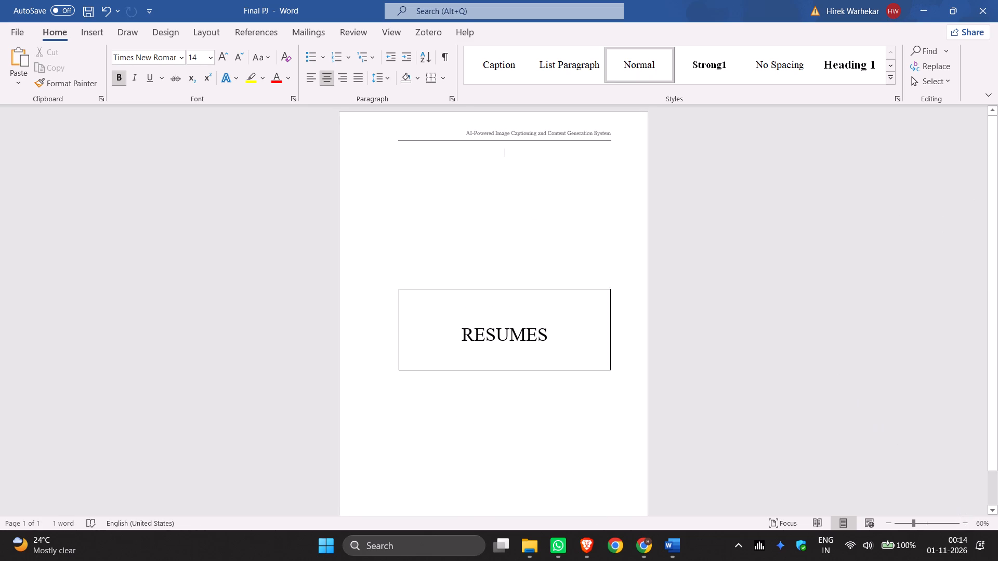
scroll(826, 357, "down", 3)
scroll(826, 354, "up", 2)
scroll(827, 353, "down", 2)
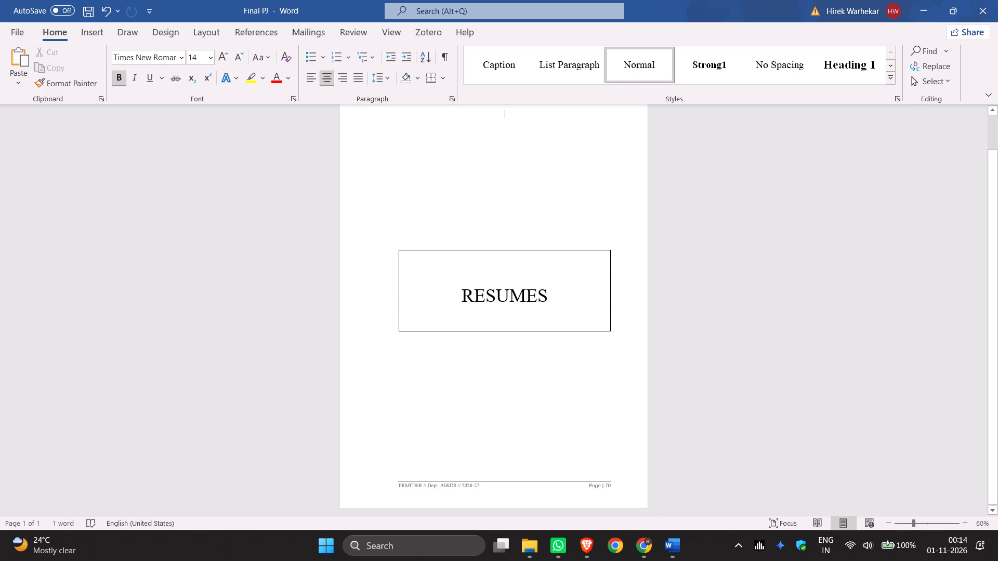
scroll(787, 346, "down", 3)
left_click(614, 485)
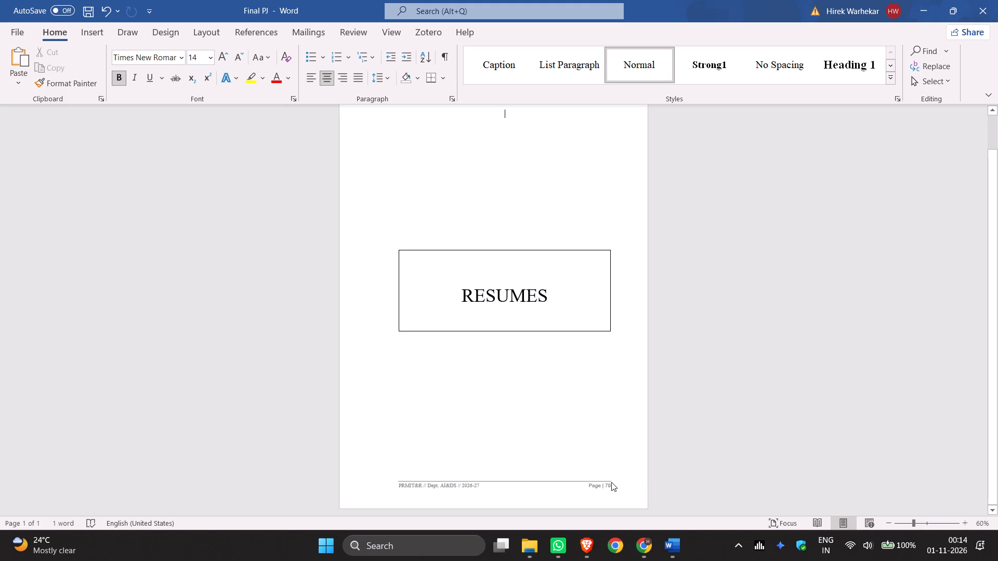
left_click(611, 482)
double_click(613, 486)
left_click(613, 486)
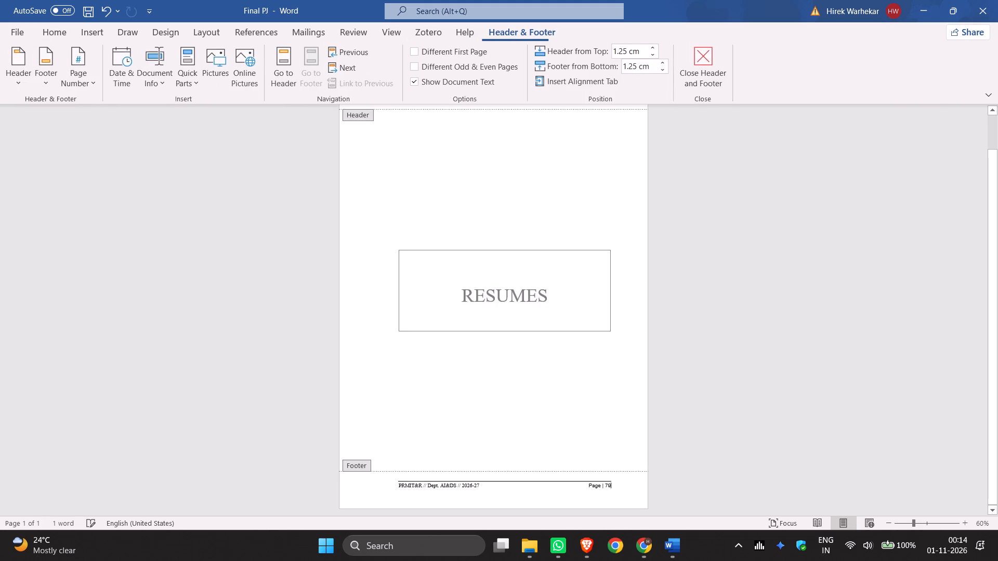
key("BackSpace")
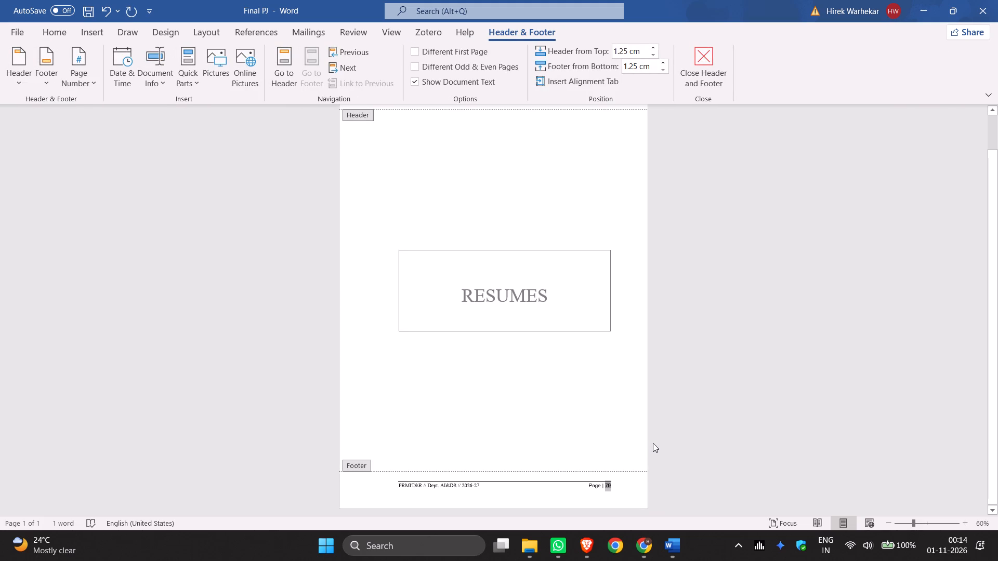
key("BackSpace")
type("84")
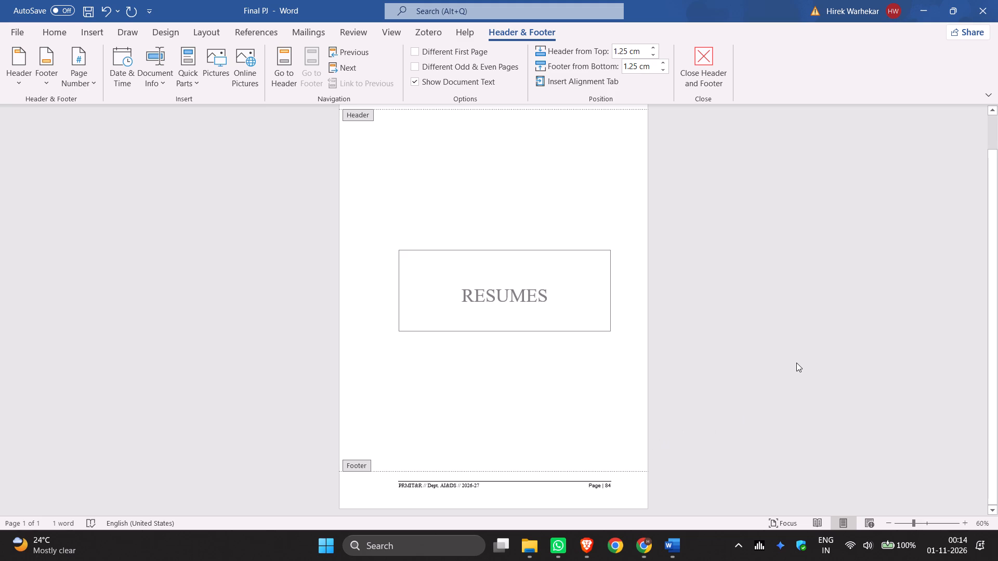
double_click(796, 363)
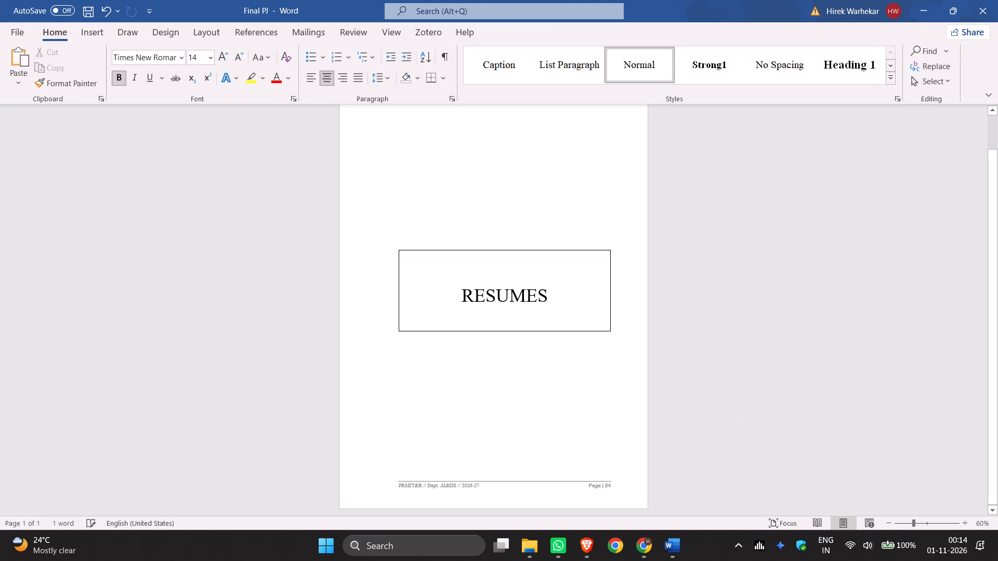
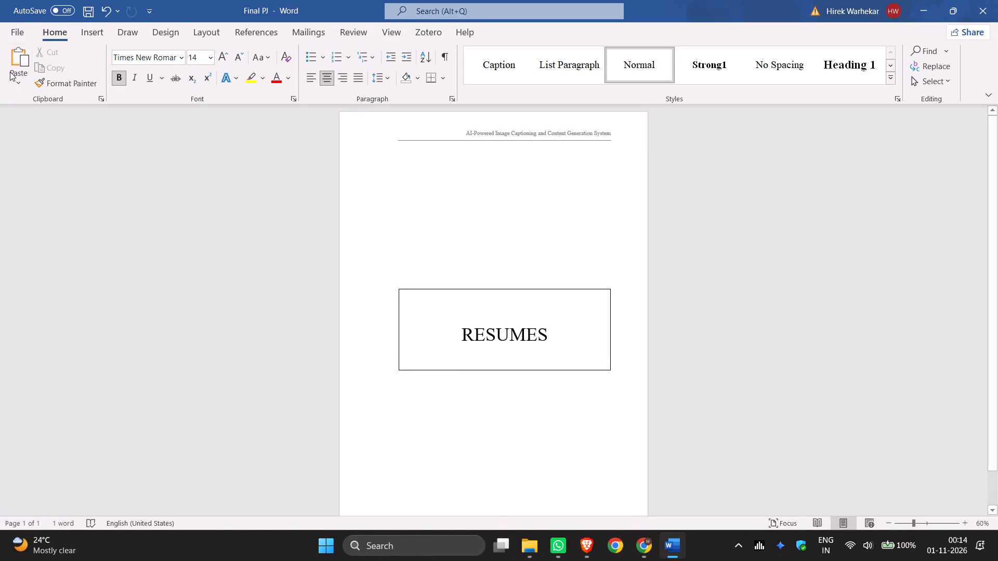
Save the RESUMES document, check its page through to the footer, and close it.
left_click(89, 9)
scroll(209, 140, "down", 7)
scroll(215, 136, "up", 7)
scroll(216, 135, "down", 8)
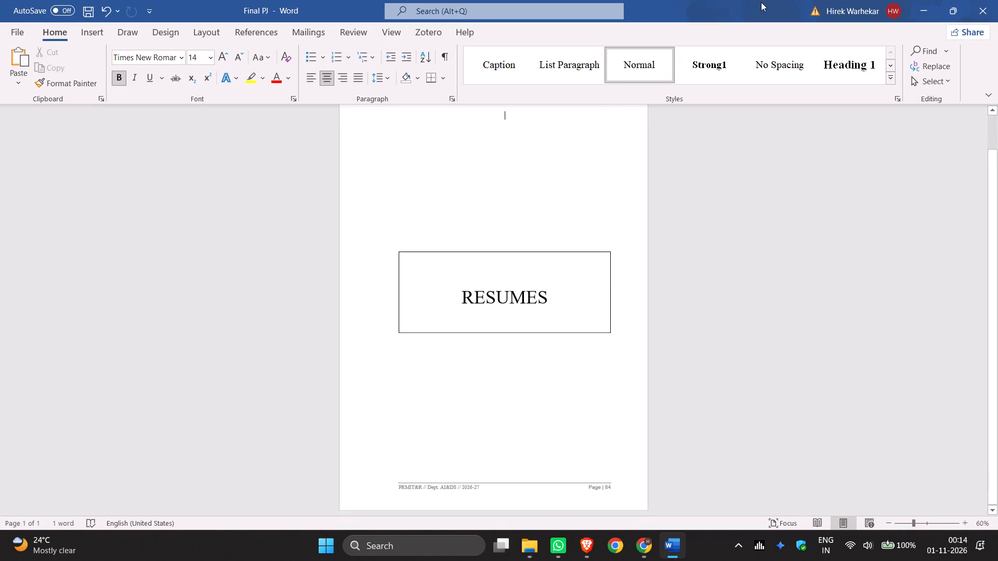
left_click(997, 0)
Rename the Final PJ file on the Desktop as 12.
left_click(237, 334)
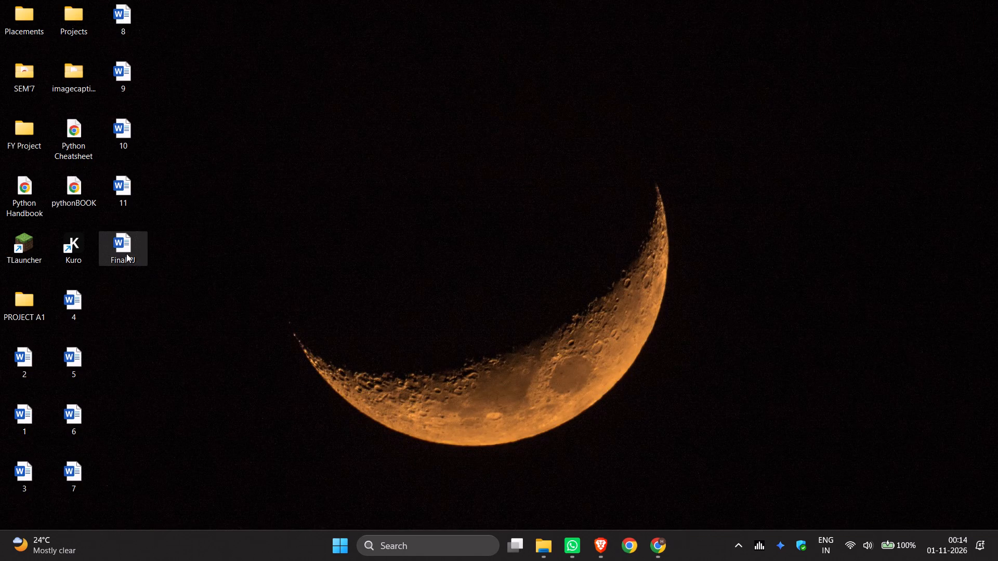
left_click(122, 253)
left_click(121, 261)
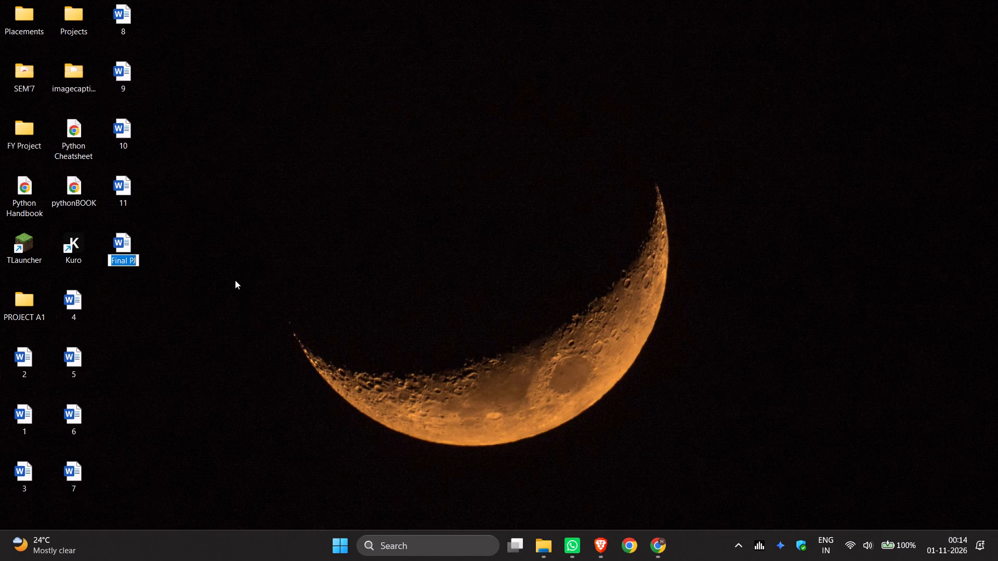
type("12")
key("Return")
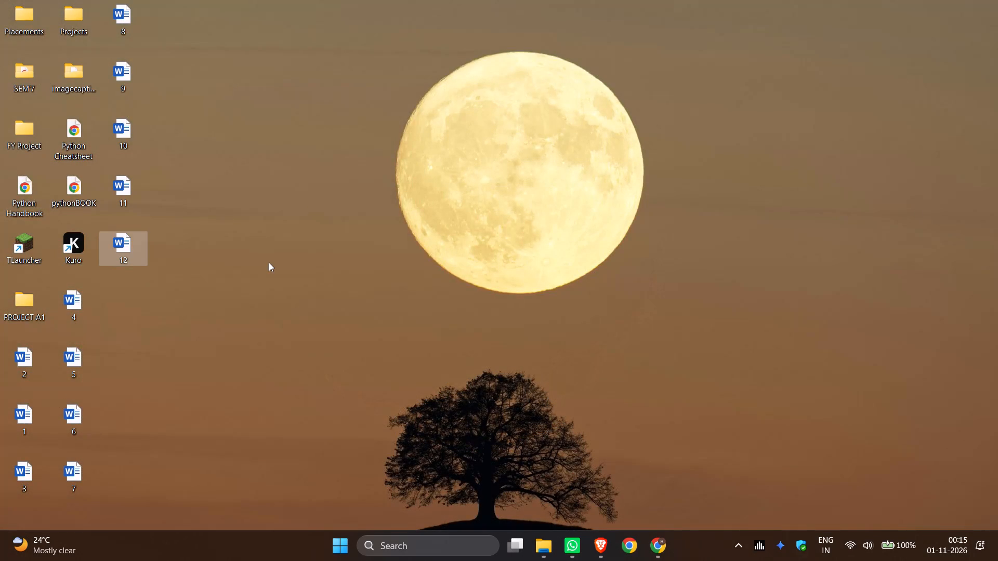
double_click(240, 190)
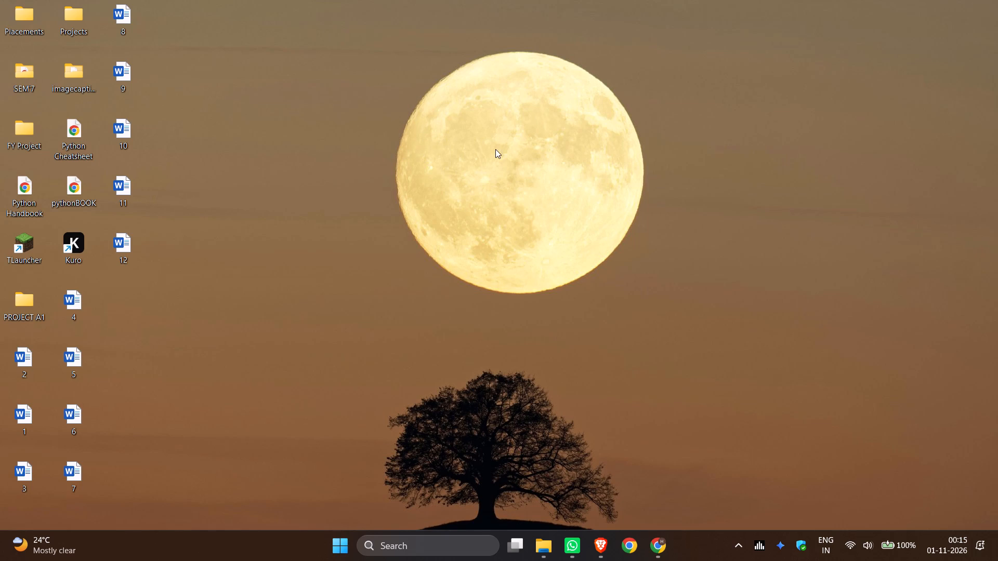
Open Desktop file 12 in Word and check the RESUMES page down to its footer page number.
double_click(125, 246)
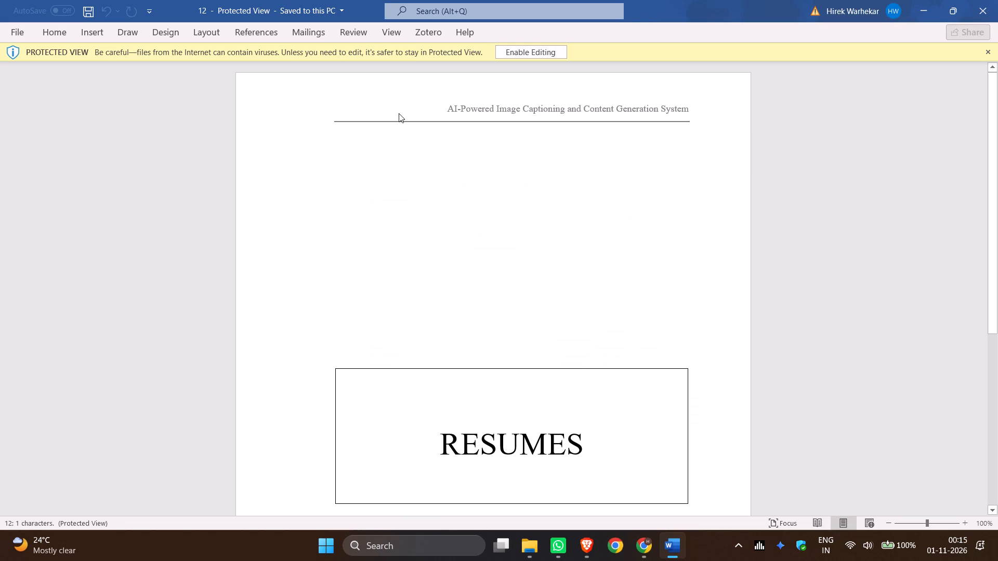
scroll(399, 113, "down", 20)
scroll(399, 113, "down", 19)
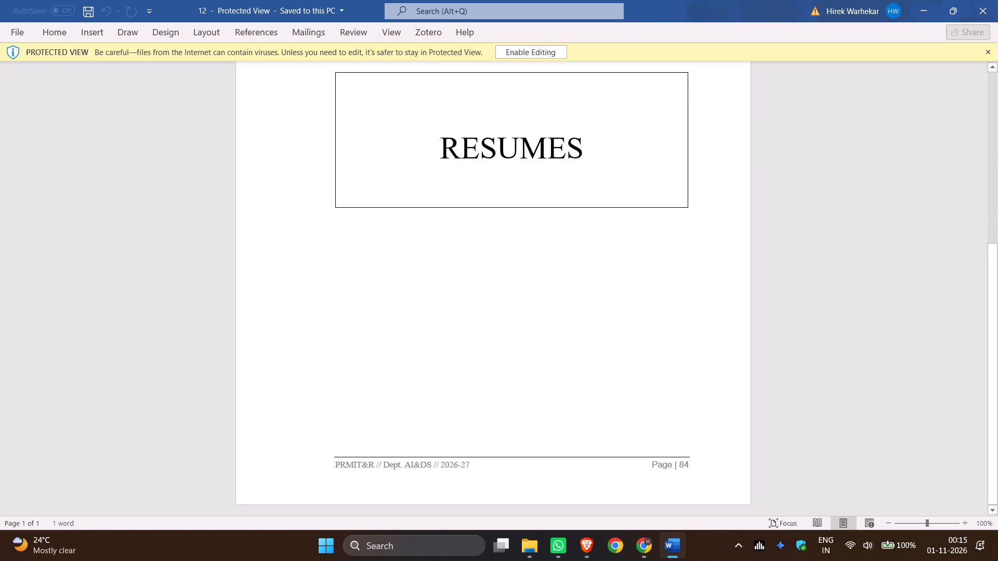
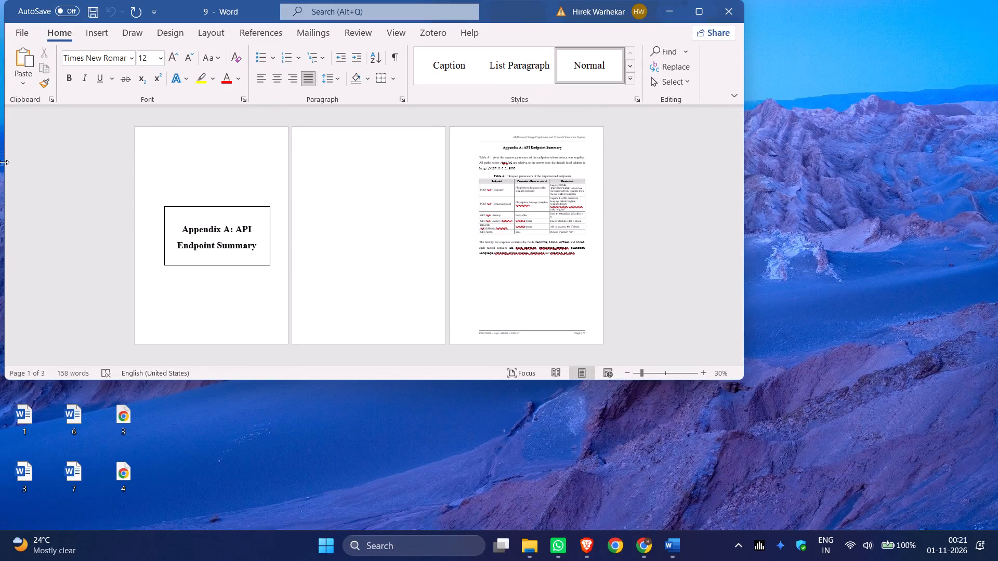
Save the Appendix A document as a PDF named 9 on the Desktop, and close it without saving changes.
left_click(33, 28)
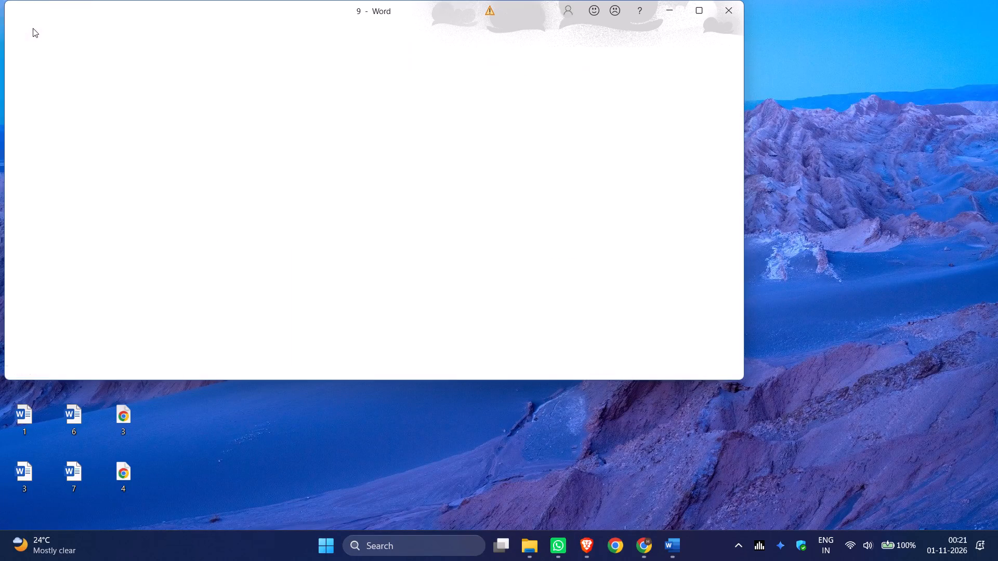
left_click(71, 206)
left_click(395, 130)
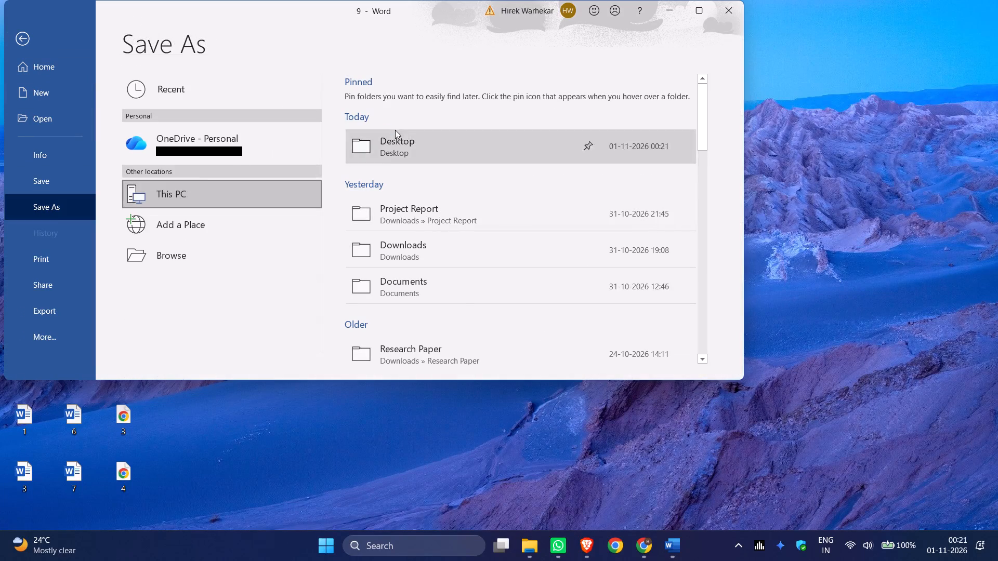
left_click(134, 227)
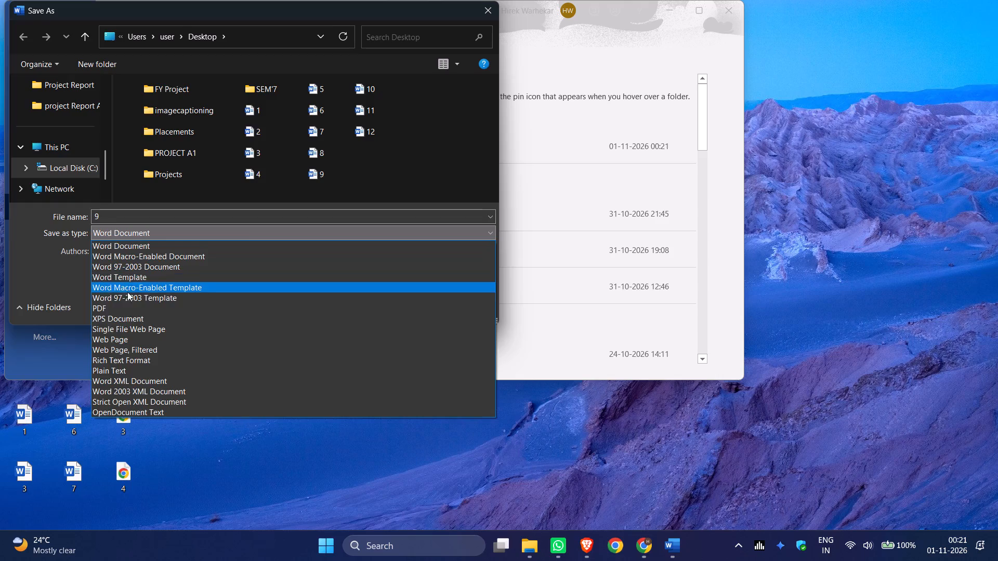
left_click(127, 305)
left_click(389, 328)
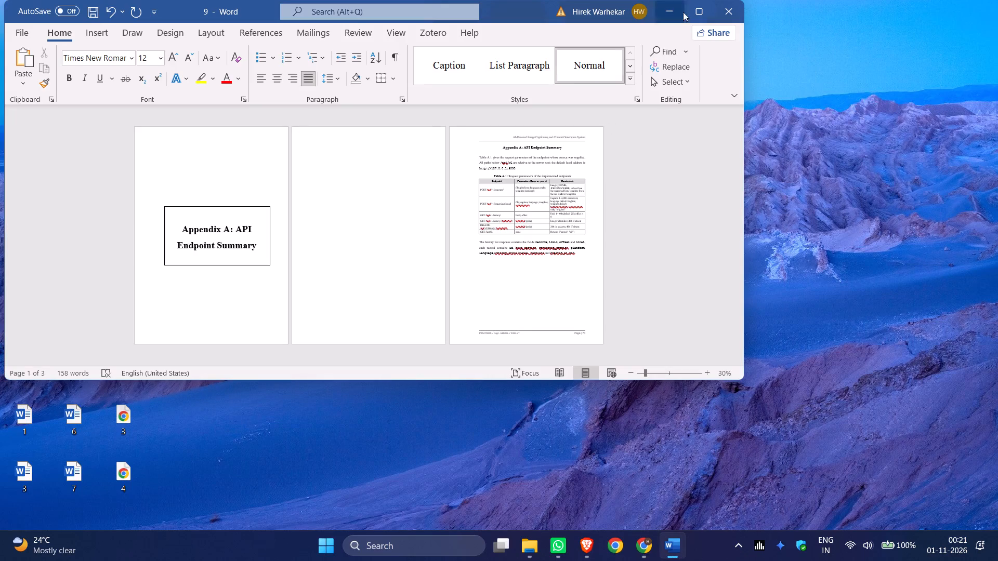
left_click(731, 14)
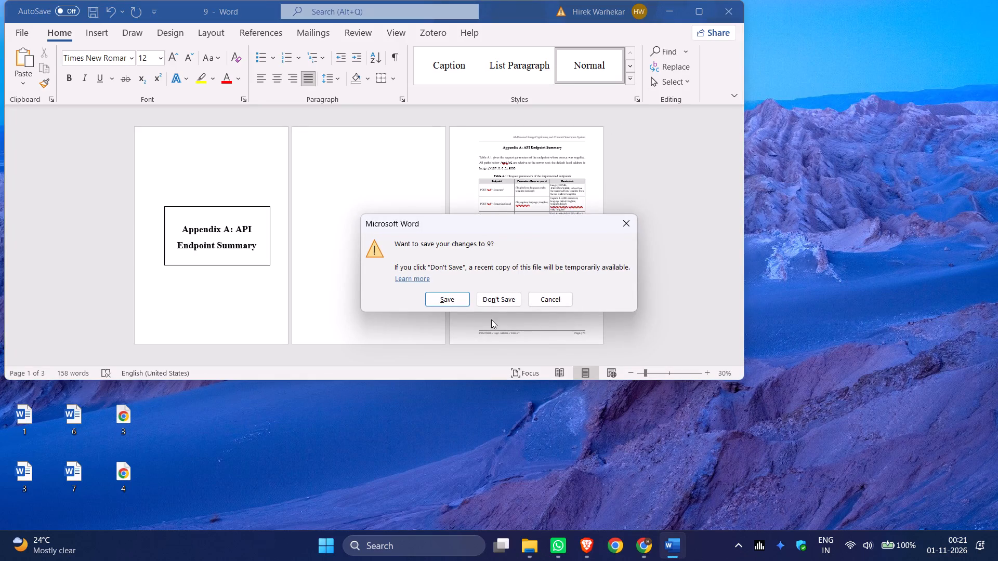
left_click(497, 299)
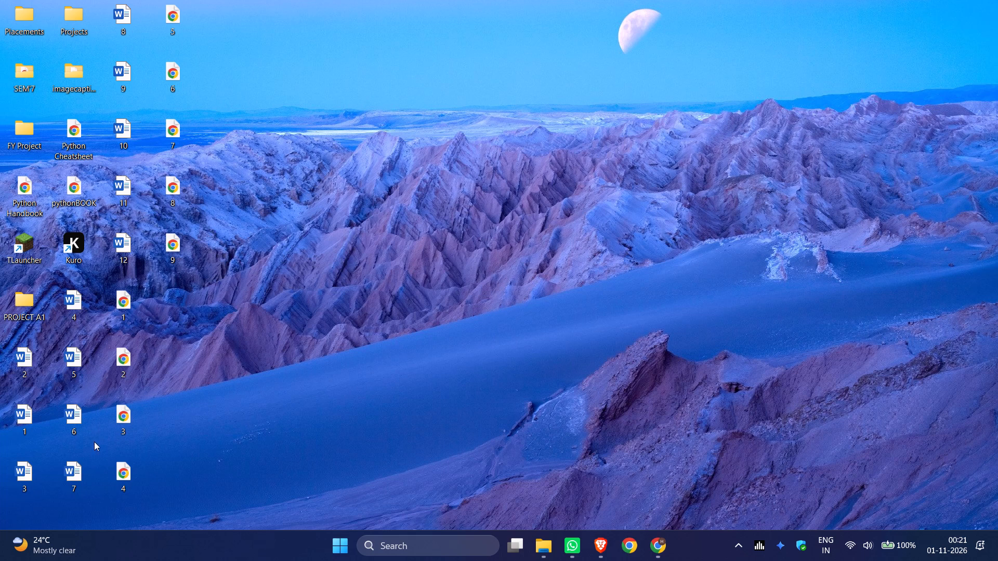
Open Desktop Word file 10, enable editing, and check all its pages at 20% zoom.
double_click(117, 125)
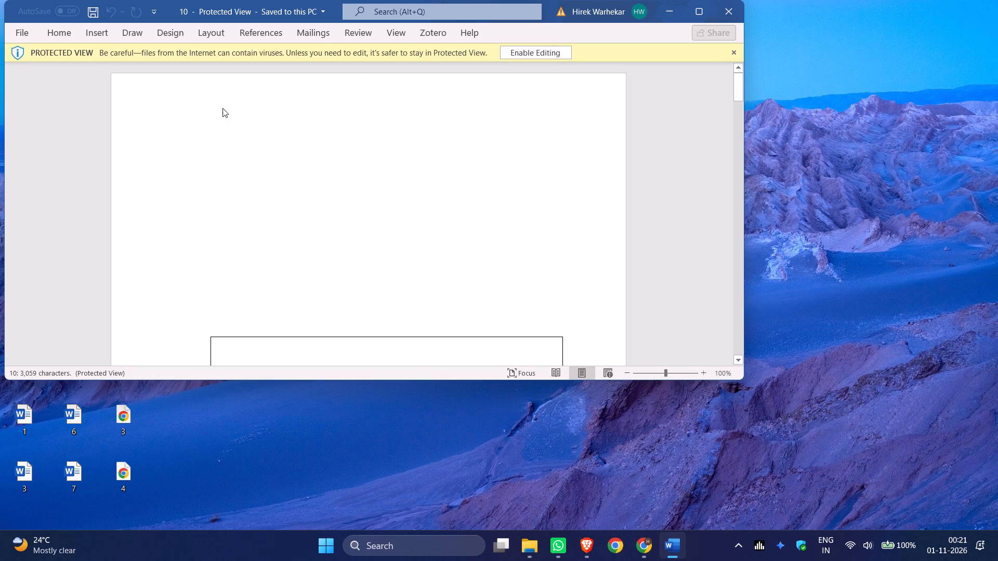
left_click(551, 50)
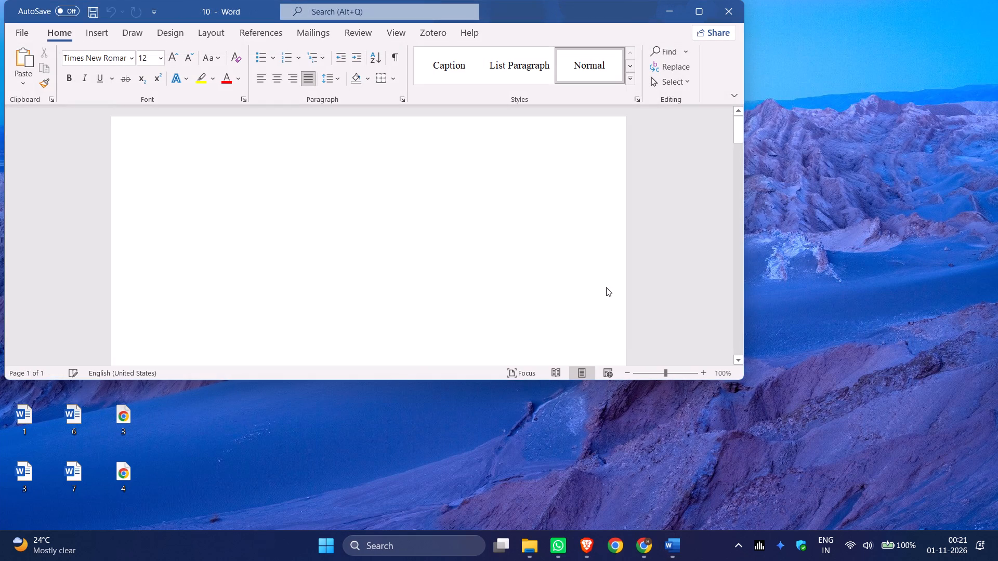
left_click(626, 373)
triple_click(627, 373)
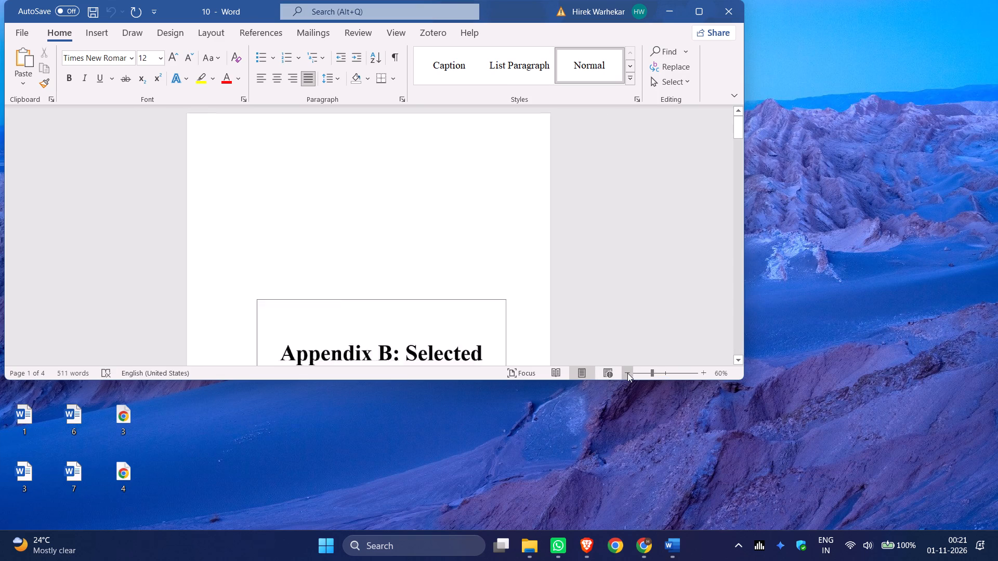
left_click(627, 373)
left_click(627, 373)
left_click(627, 373)
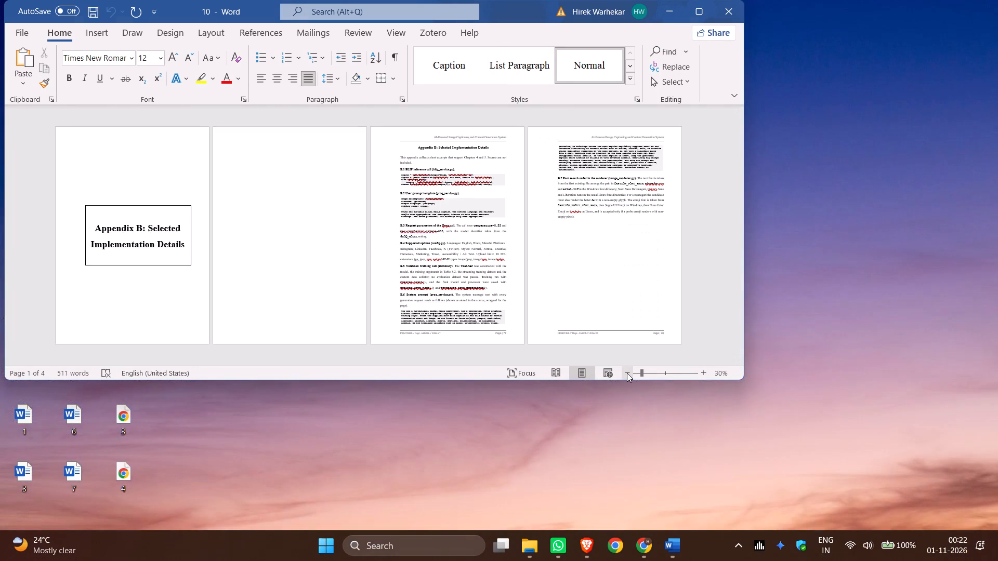
left_click(627, 373)
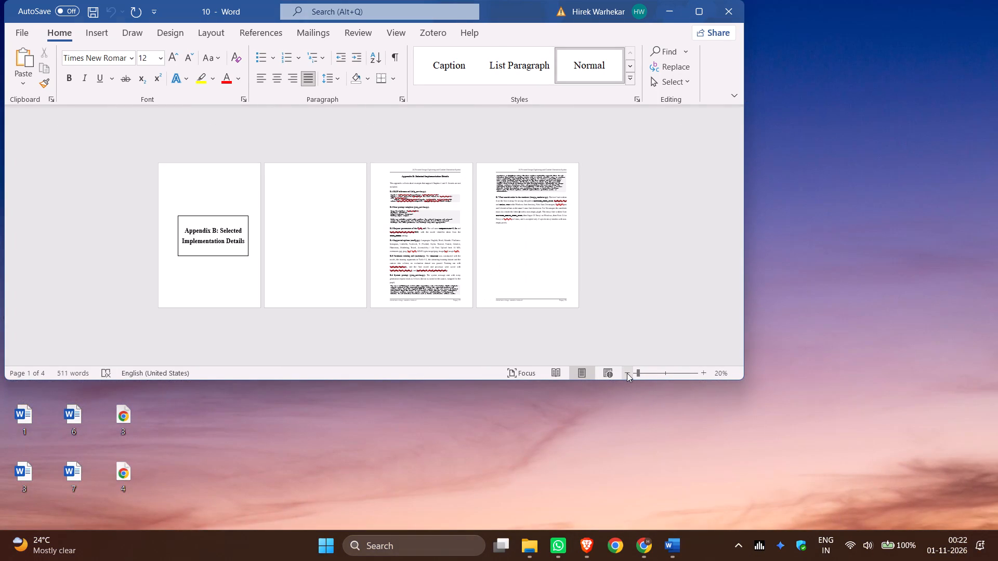
Save the Appendix B document as a PDF named 10 on the Desktop, and close it.
left_click(22, 34)
left_click(57, 211)
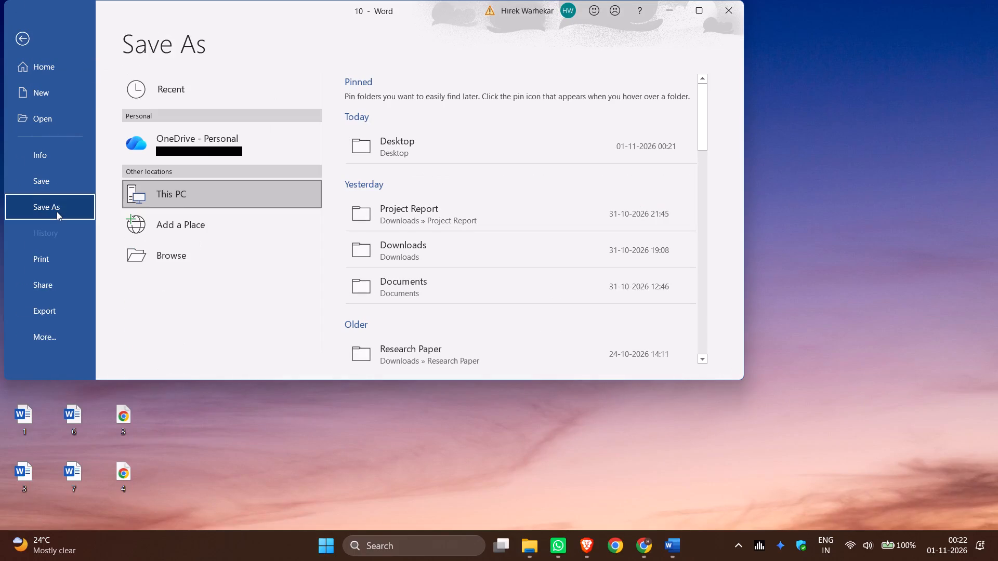
left_click(490, 132)
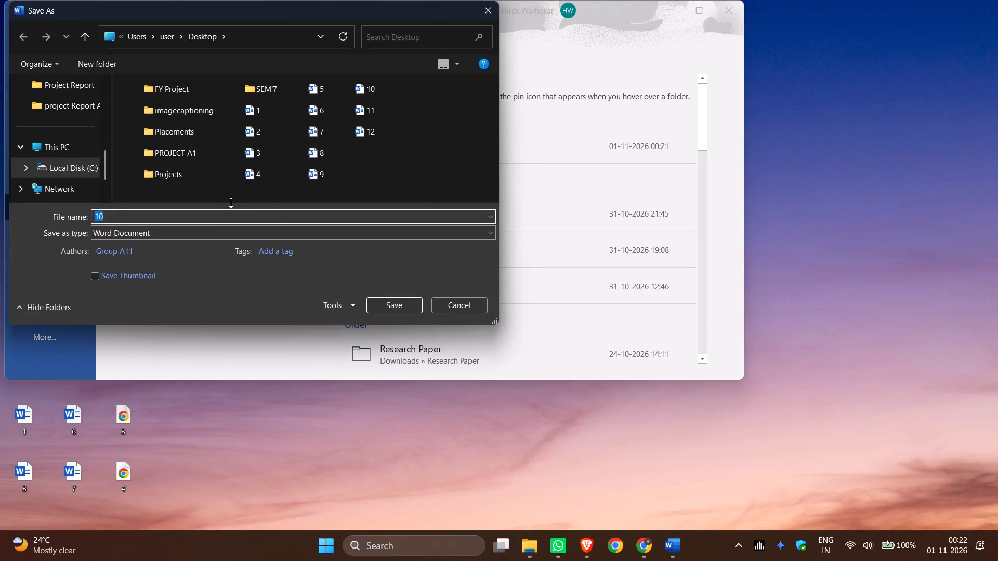
left_click(193, 230)
left_click(171, 308)
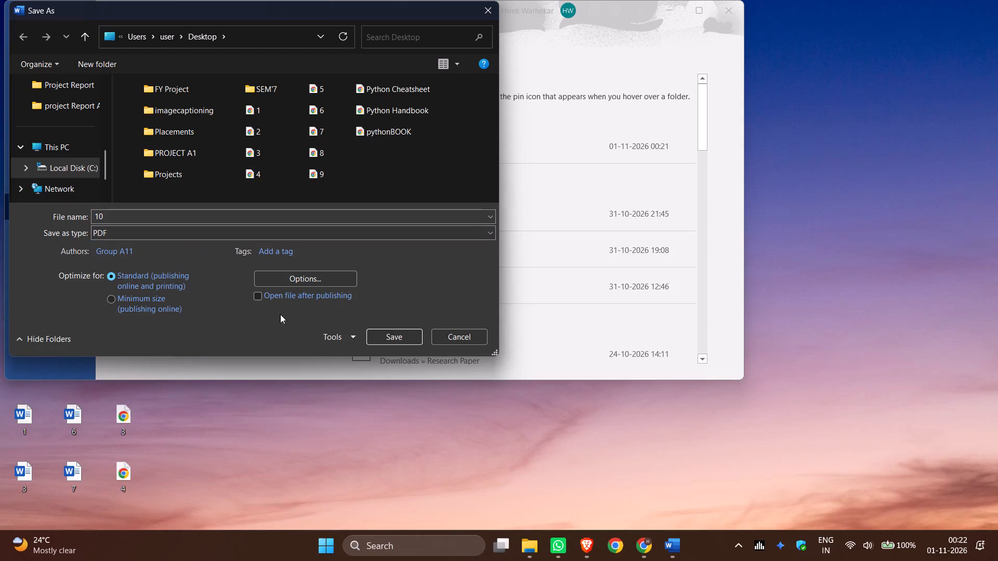
left_click(405, 339)
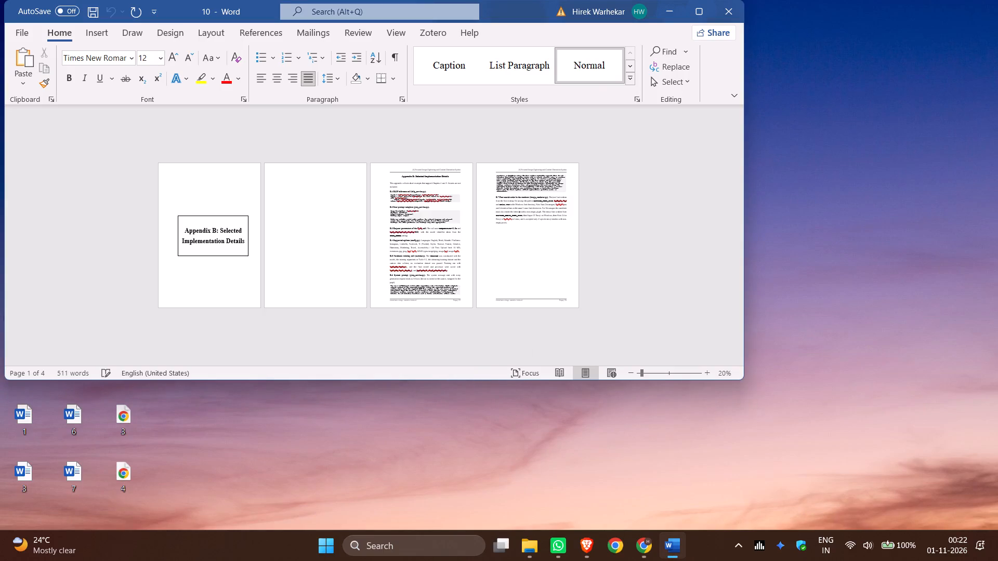
left_click(732, 14)
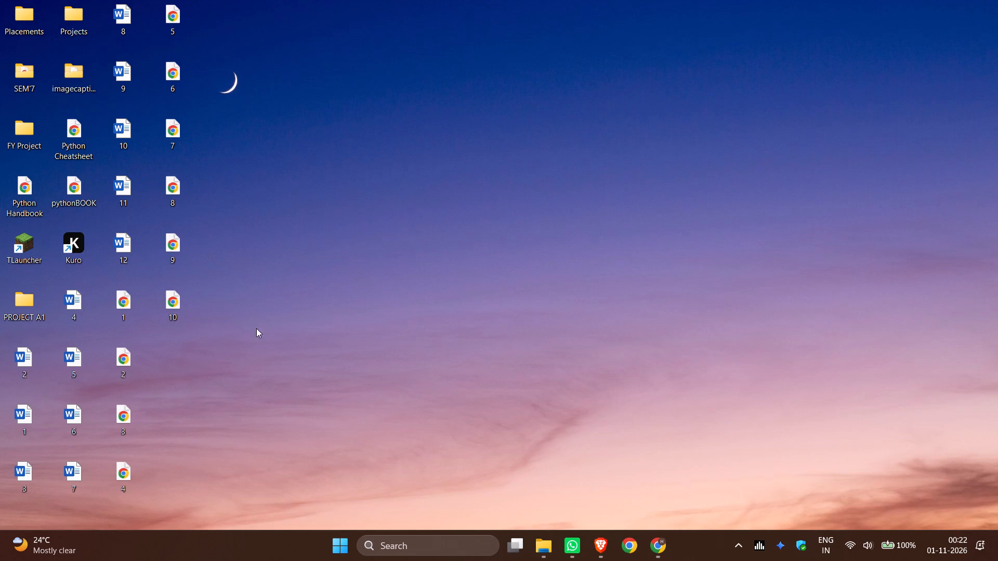
Open Desktop Word file 11, enable editing, and check its pages at 30% zoom.
double_click(130, 191)
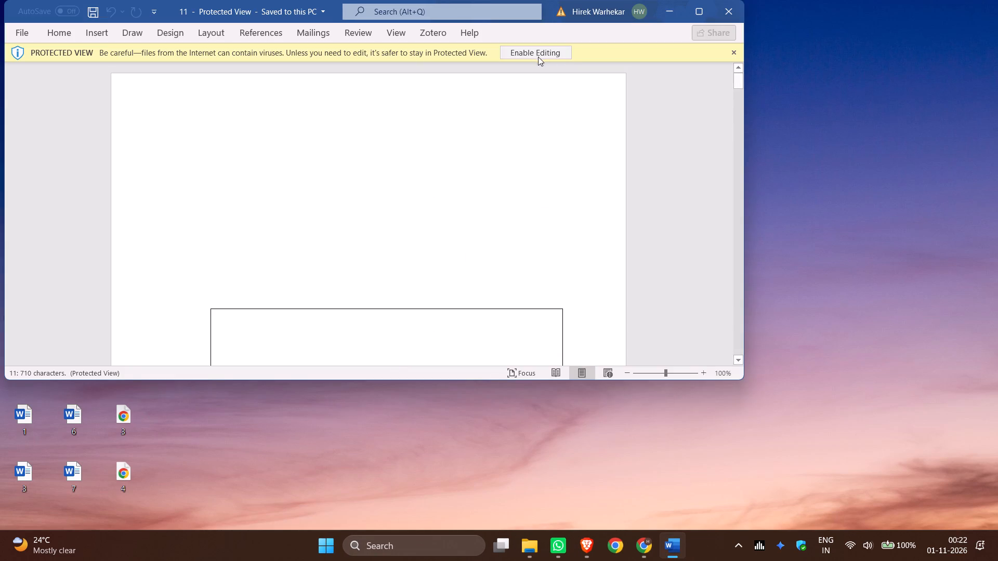
left_click(538, 55)
left_click(629, 370)
double_click(628, 373)
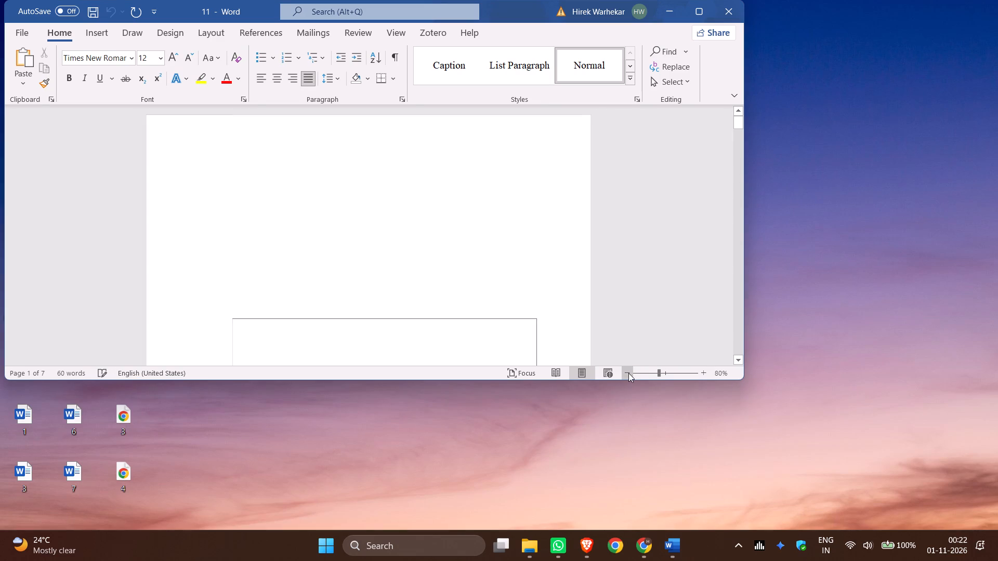
triple_click(625, 374)
left_click(623, 374)
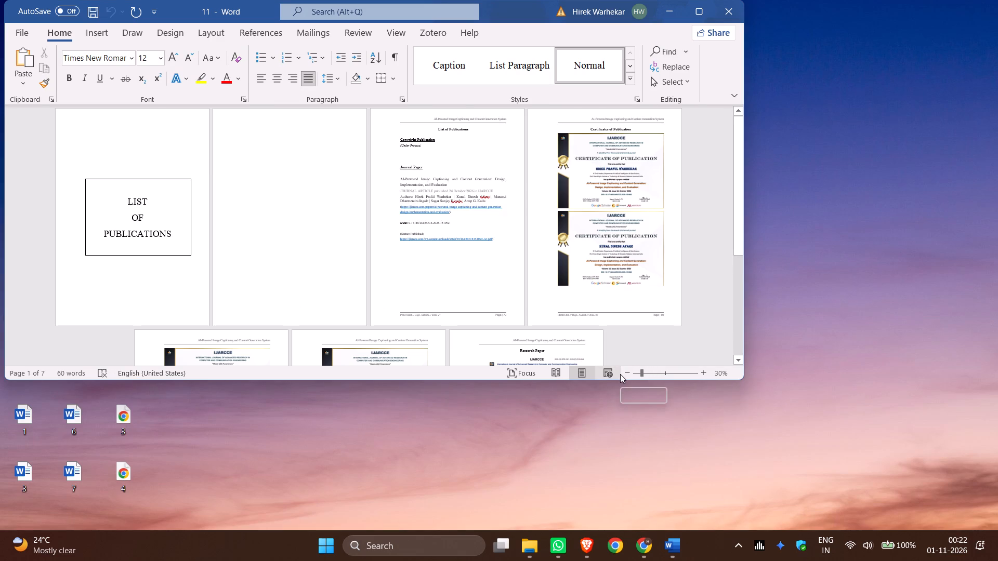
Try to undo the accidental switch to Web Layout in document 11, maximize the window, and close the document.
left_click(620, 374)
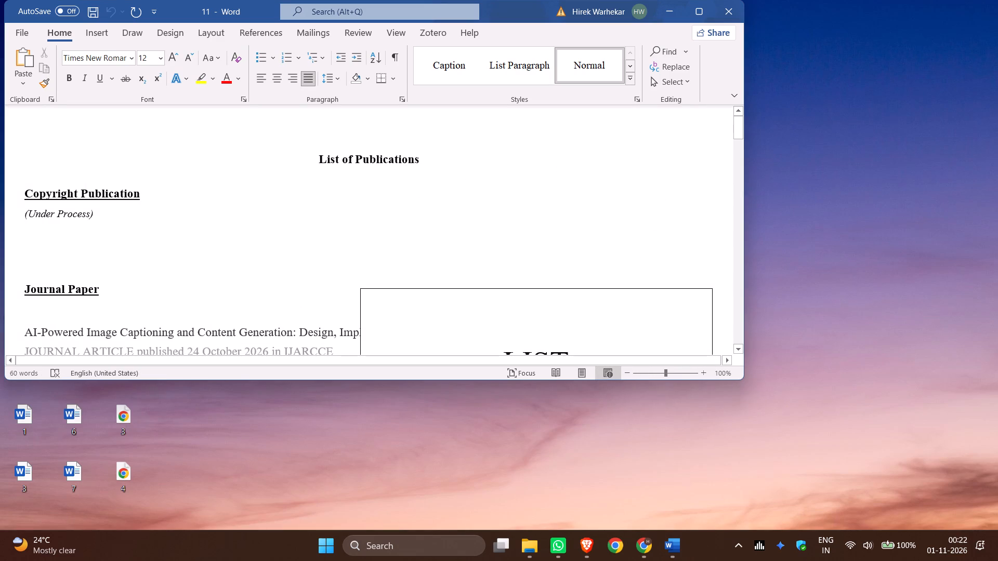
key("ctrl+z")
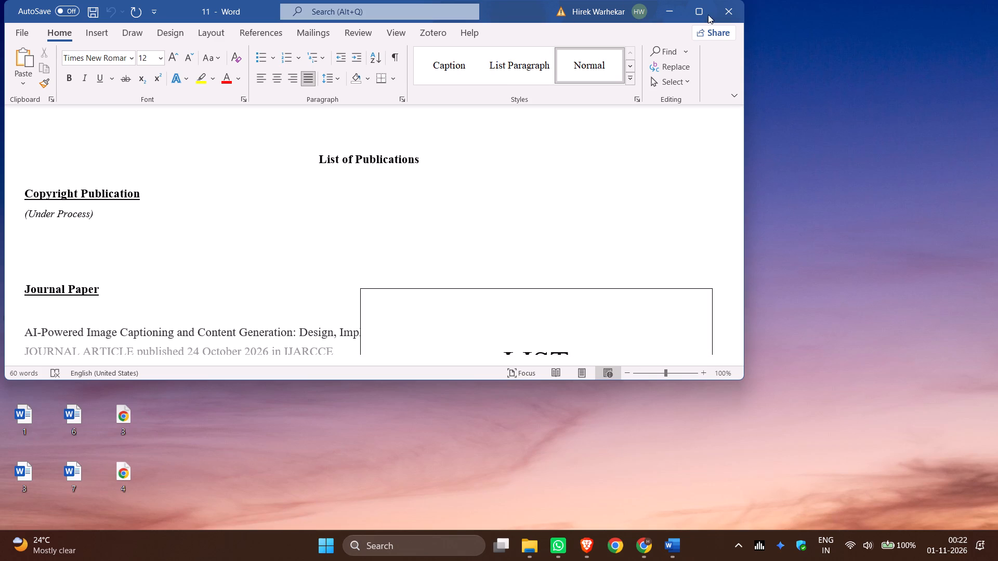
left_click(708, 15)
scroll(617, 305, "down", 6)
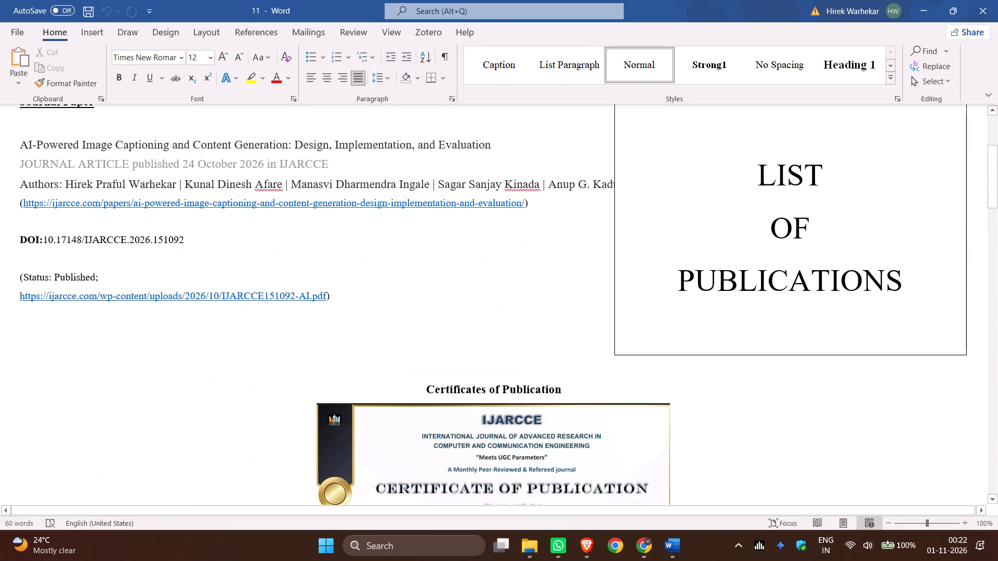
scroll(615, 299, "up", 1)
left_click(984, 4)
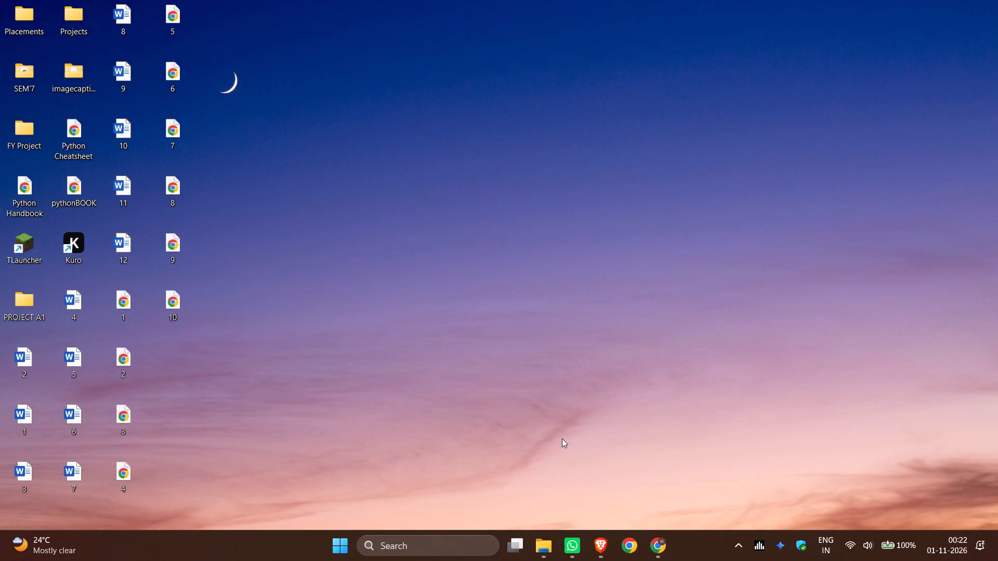
Reopen Desktop Word file 11 and look over the List of Publications content at 50% zoom.
double_click(125, 190)
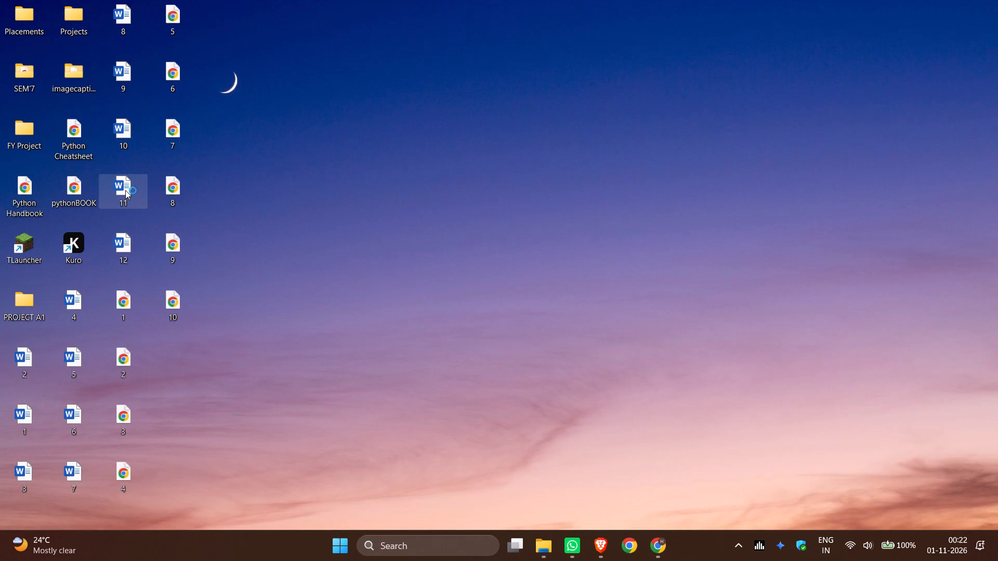
scroll(564, 367, "up", 3)
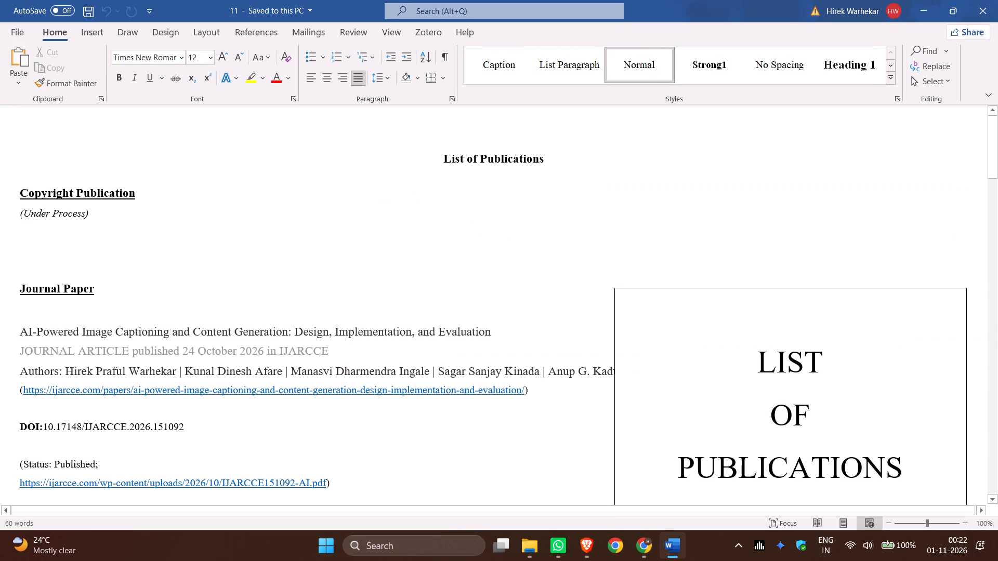
scroll(570, 366, "down", 5)
scroll(604, 329, "down", 5, "ctrl")
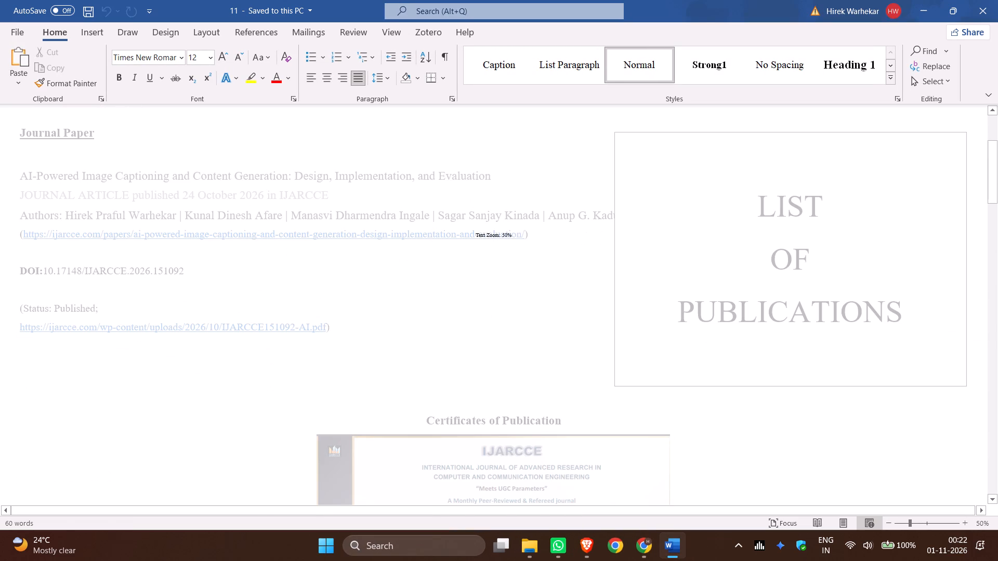
scroll(611, 336, "up", 2)
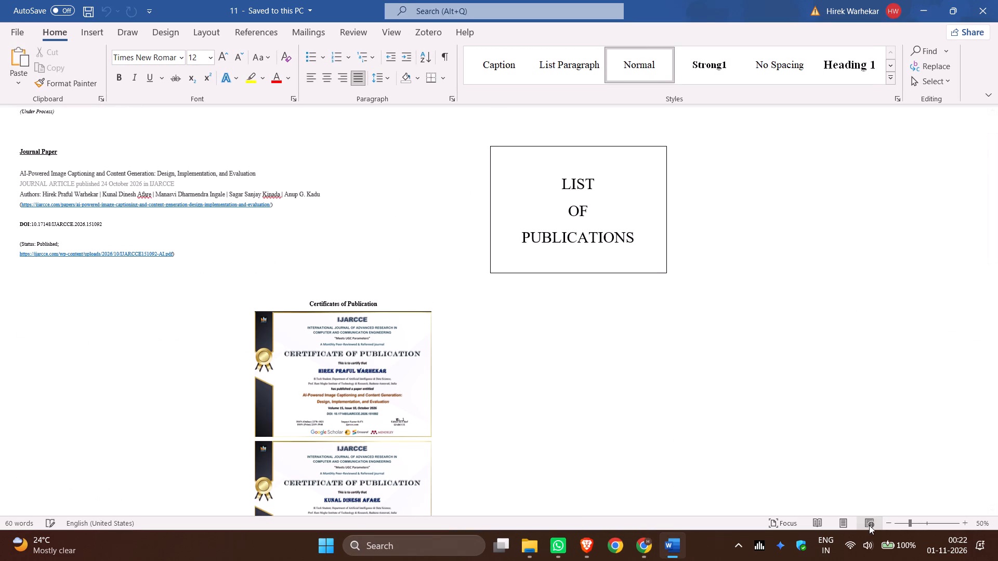
Switch document 11 from Web Layout back to Print Layout view.
left_click(870, 525)
right_click(871, 523)
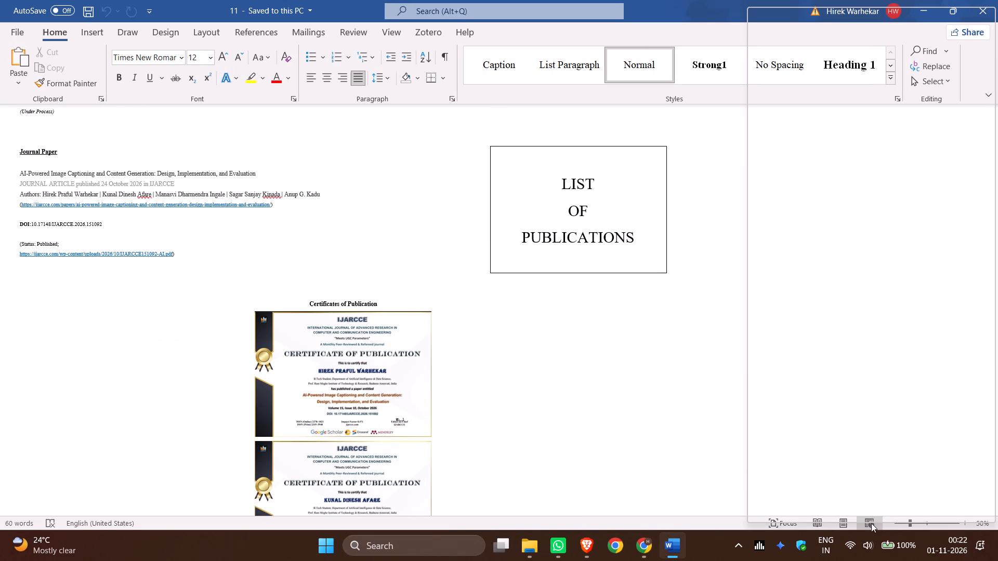
left_click(584, 424)
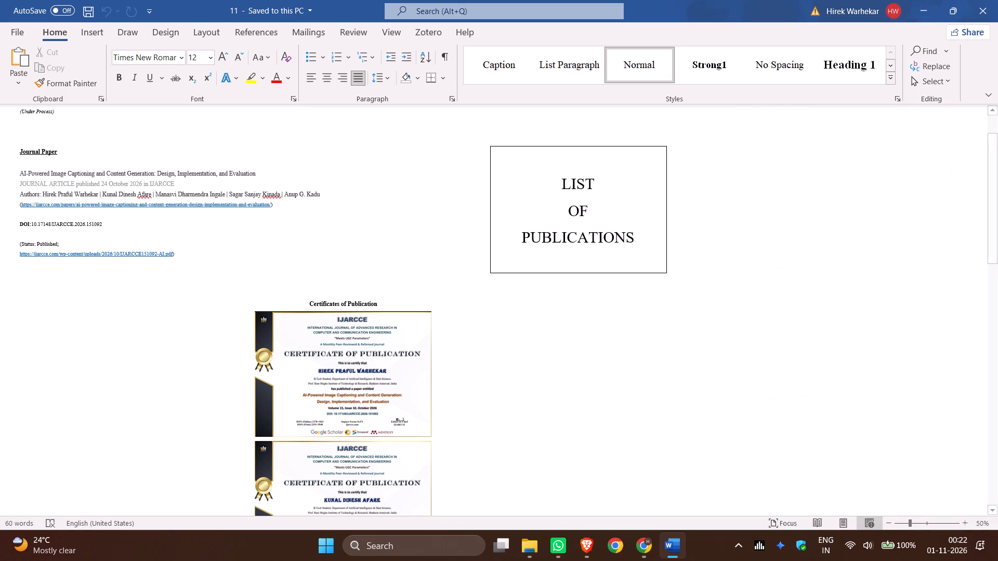
left_click(885, 518)
left_click(895, 523)
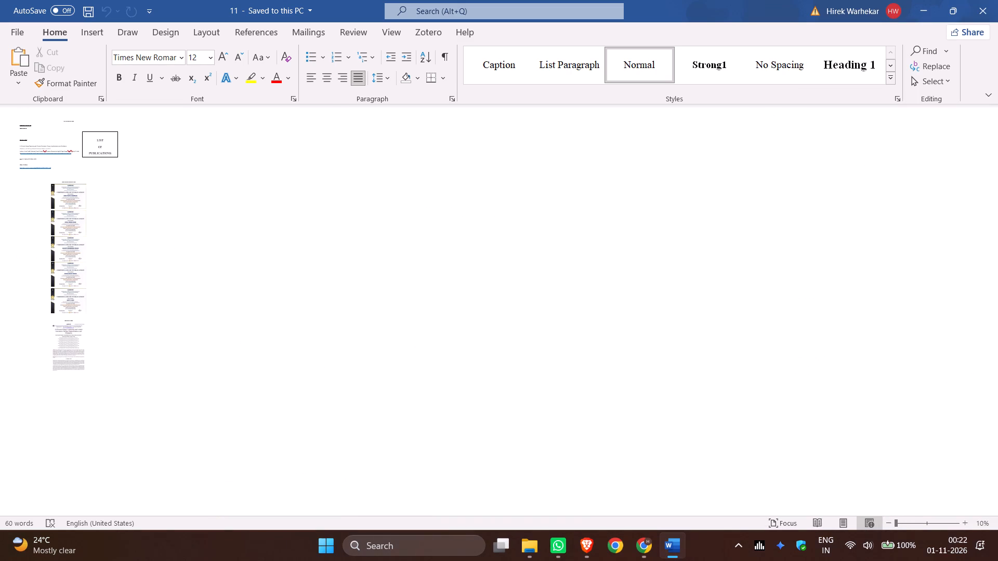
left_click(967, 522)
left_click(967, 522)
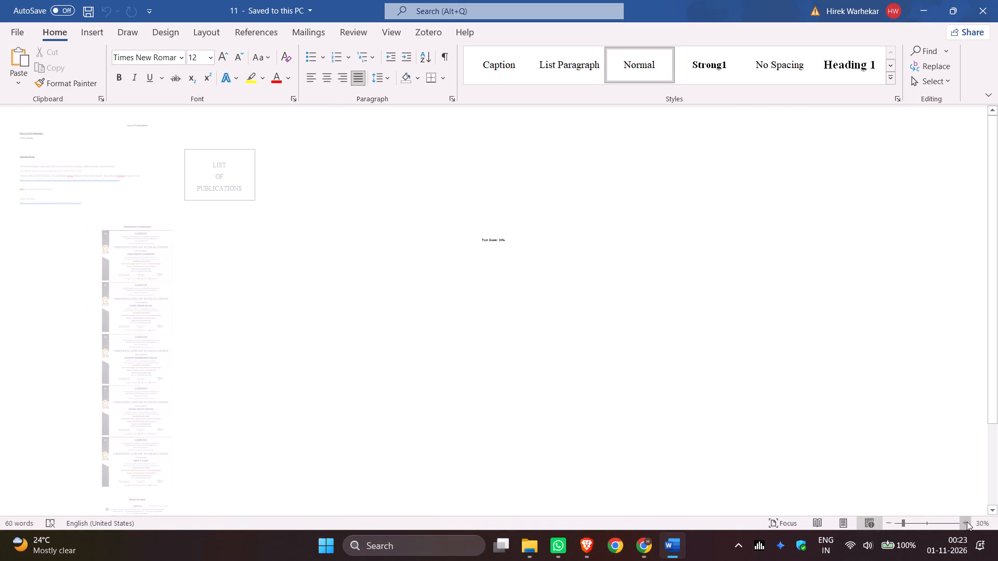
left_click(967, 522)
left_click(967, 522)
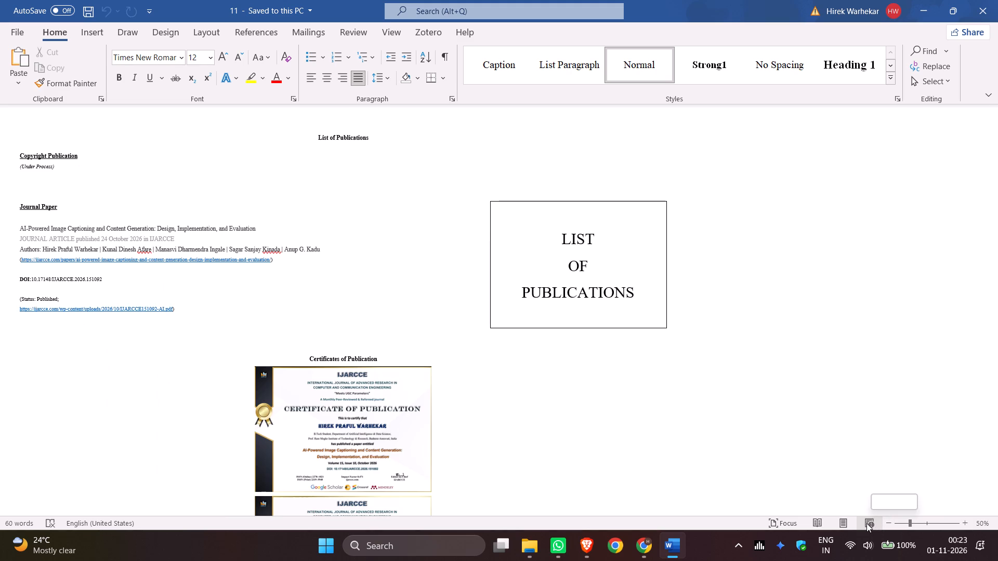
left_click(846, 523)
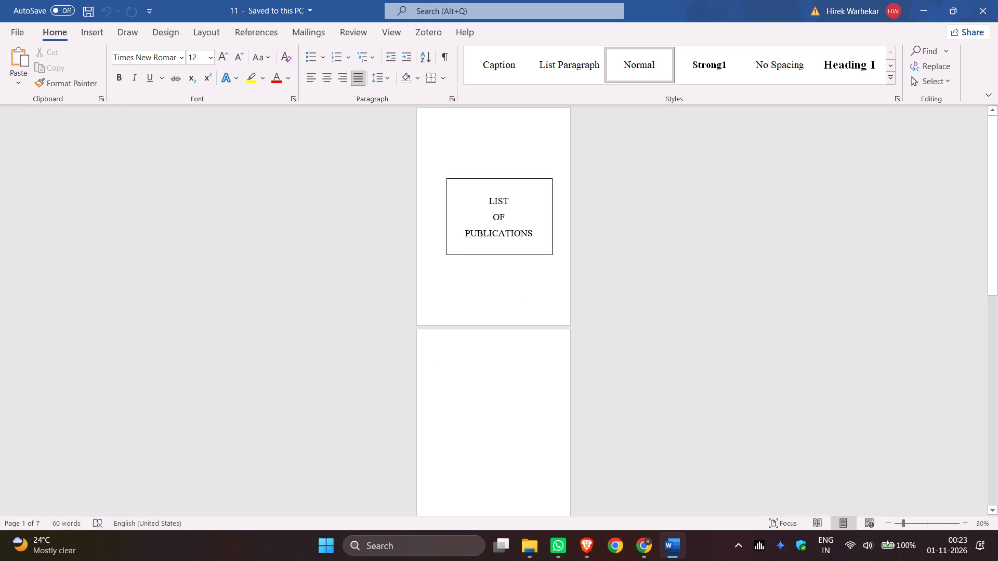
View document 11's pages at 10% zoom, and switch it to Read Mode.
left_click(892, 522)
left_click(892, 522)
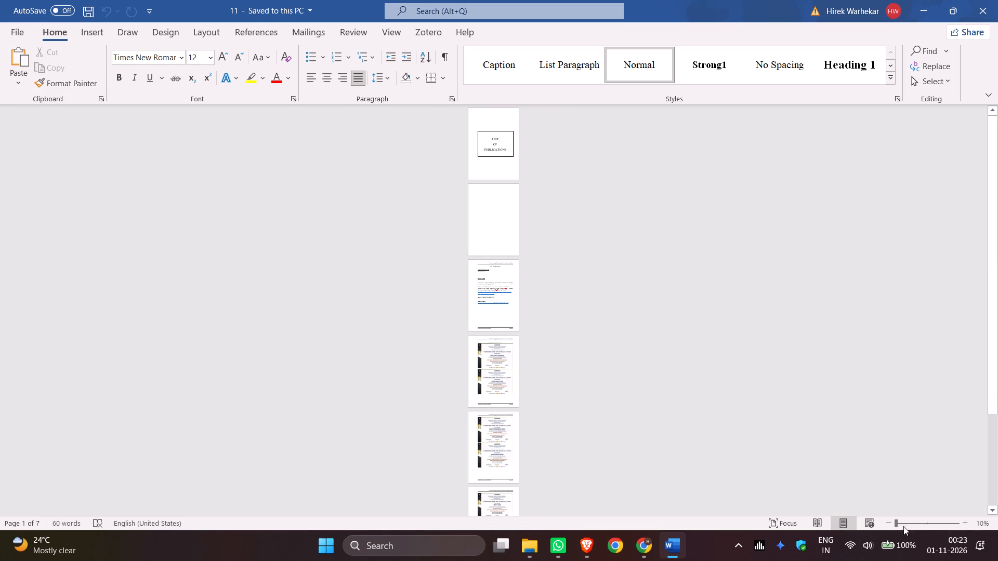
left_click(817, 523)
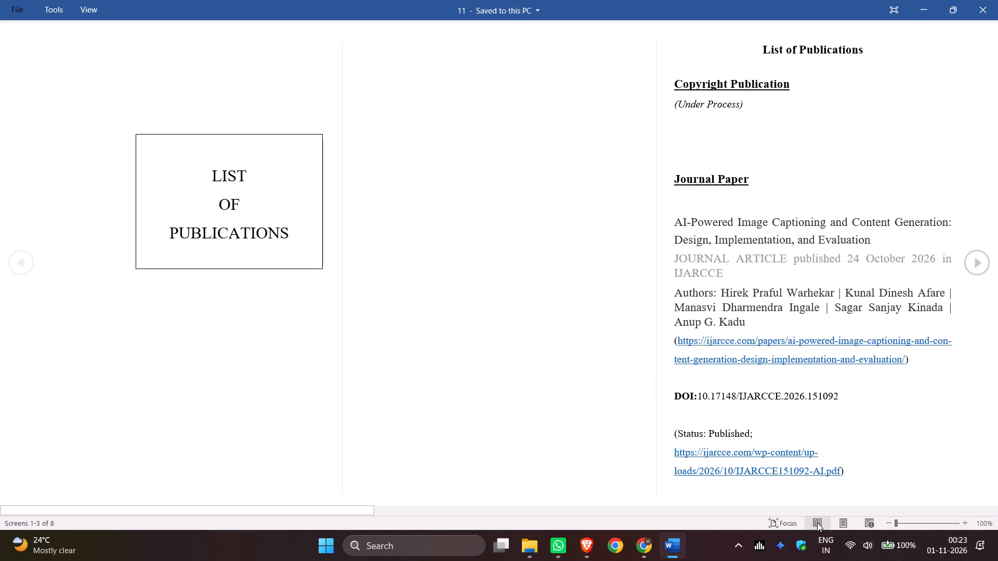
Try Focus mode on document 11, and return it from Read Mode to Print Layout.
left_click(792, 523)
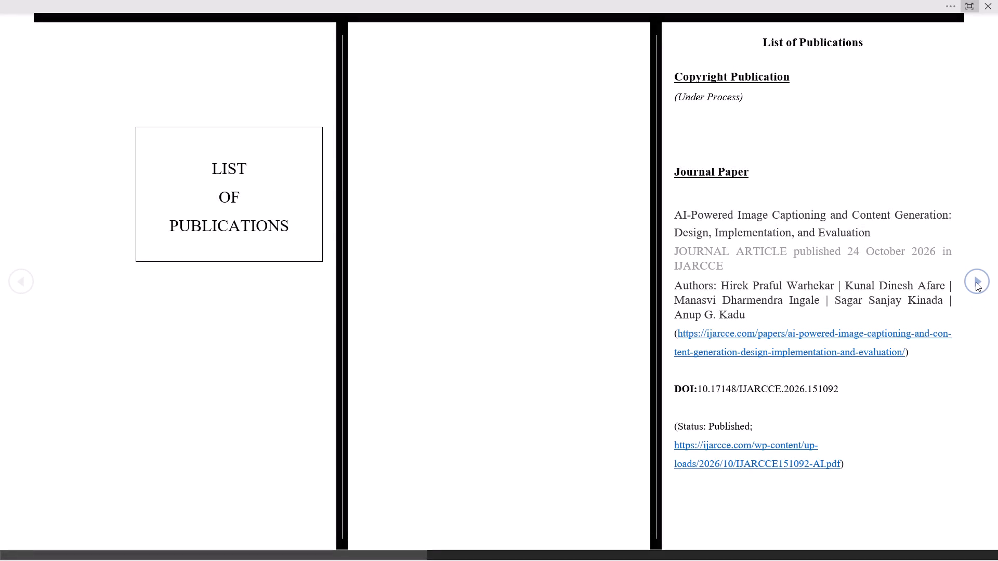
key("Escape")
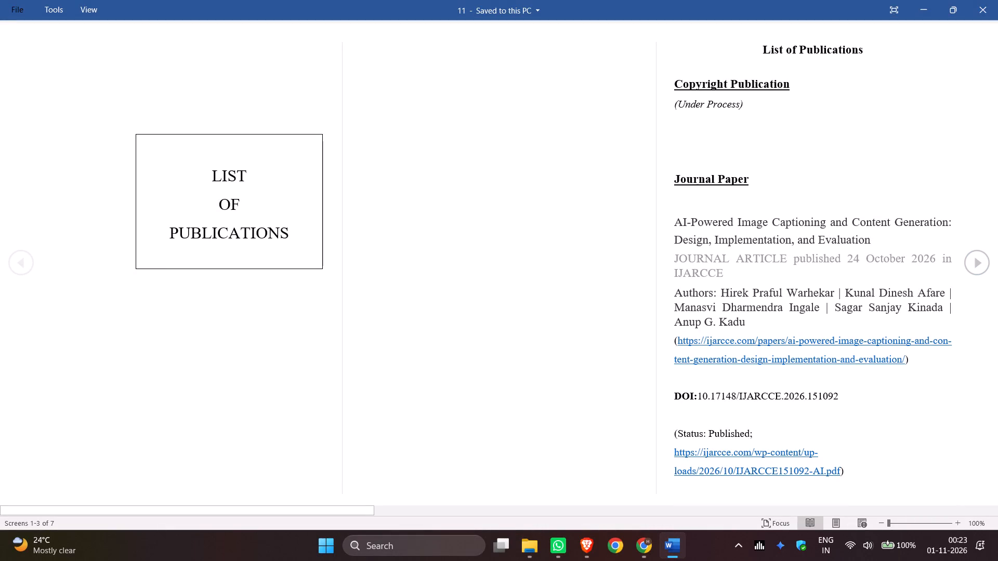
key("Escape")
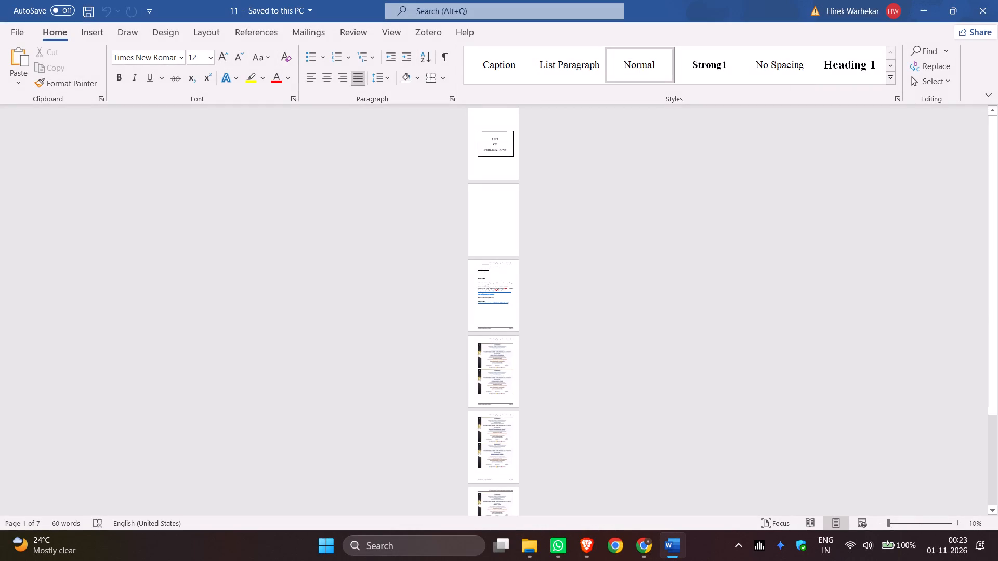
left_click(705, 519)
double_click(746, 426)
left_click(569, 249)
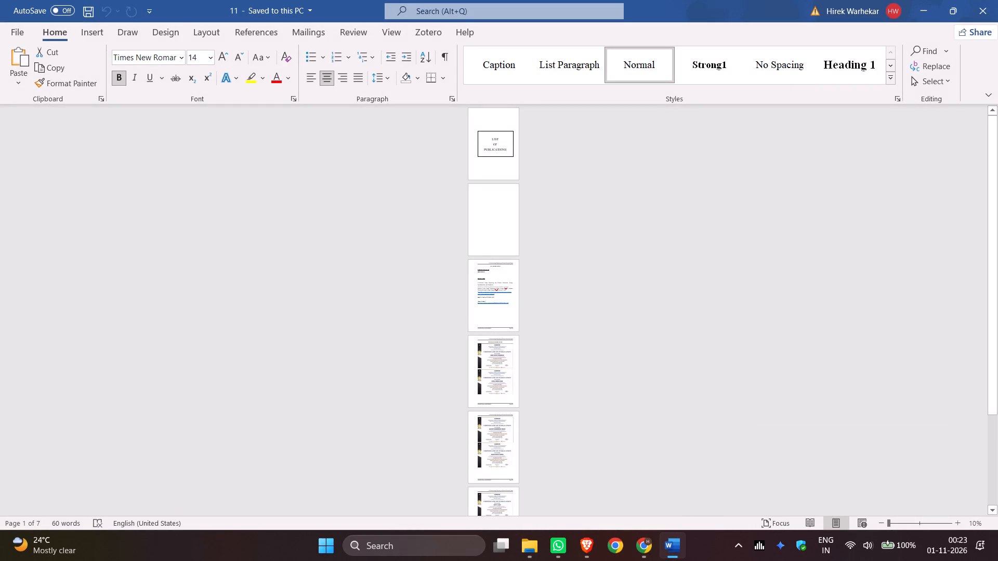
Set document 11's zoom to 75% and look over the List of Publications title page and the page after it.
left_click(975, 523)
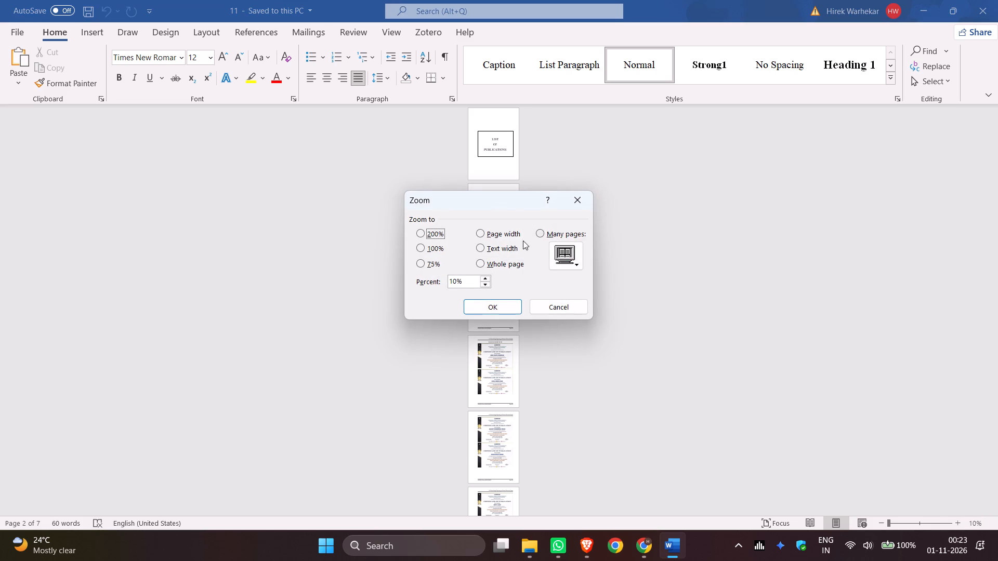
left_click(421, 263)
left_click(503, 305)
scroll(599, 277, "up", 3)
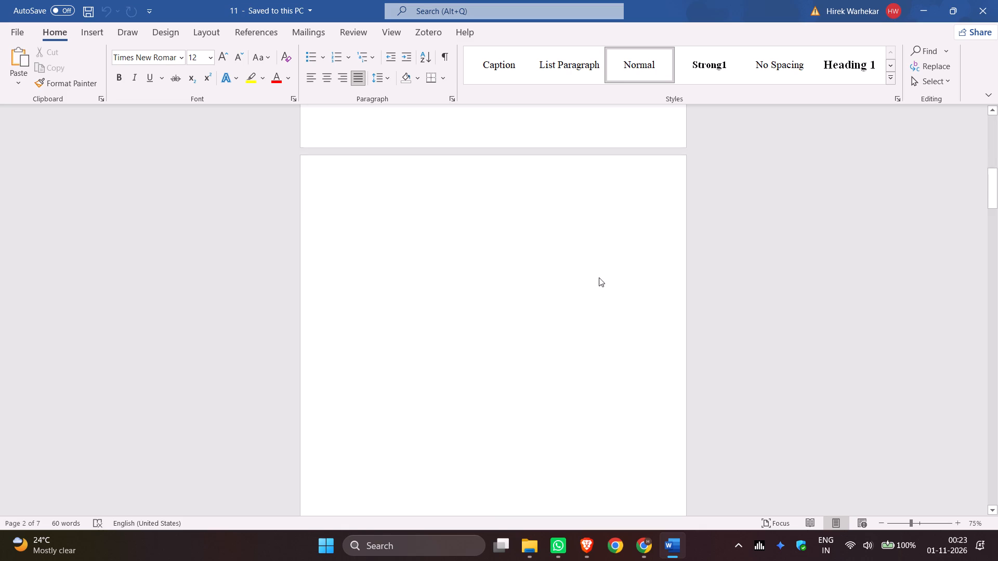
scroll(599, 277, "up", 19)
scroll(621, 258, "up", 13)
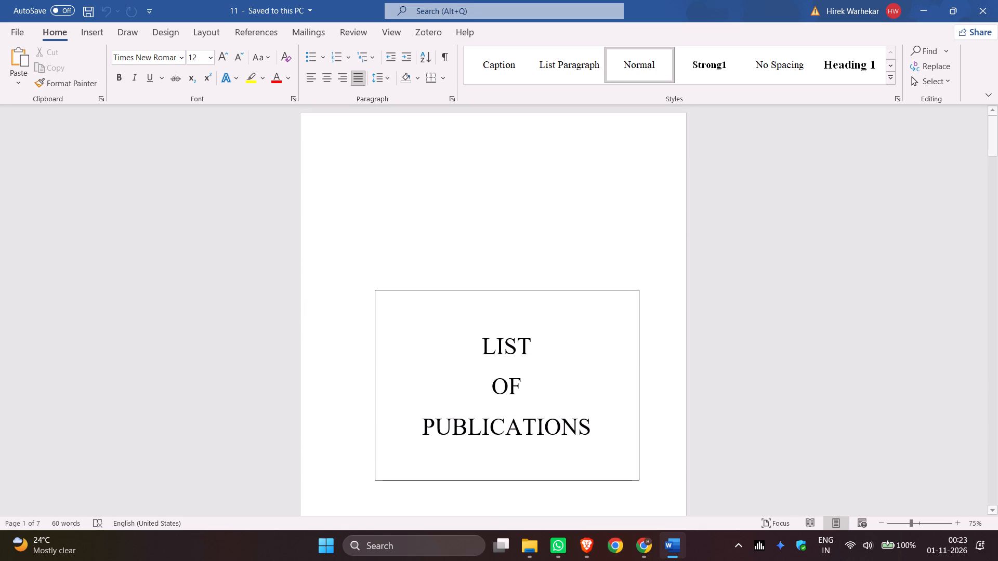
scroll(586, 200, "up", 5)
scroll(597, 200, "down", 8)
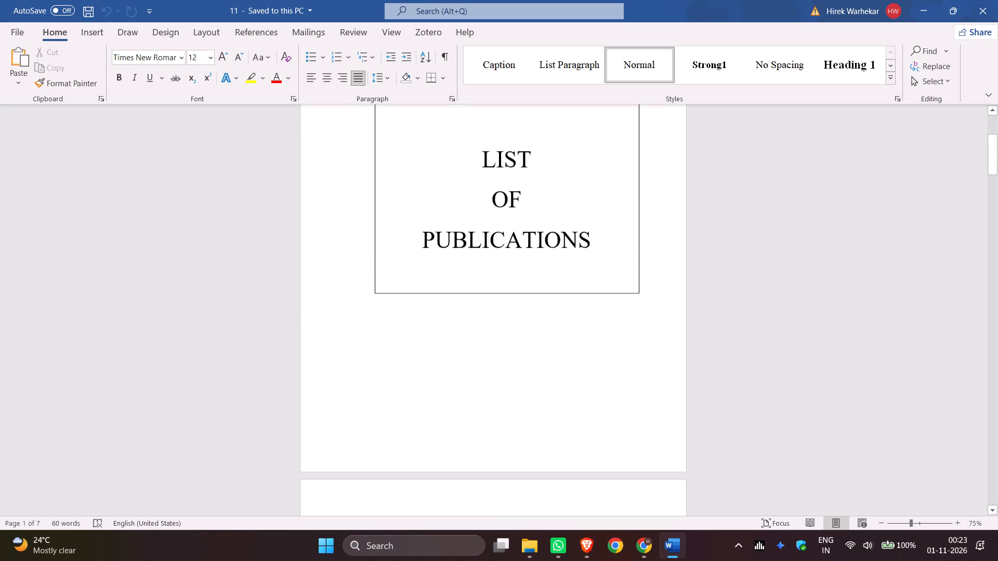
scroll(860, 342, "down", 9, "ctrl")
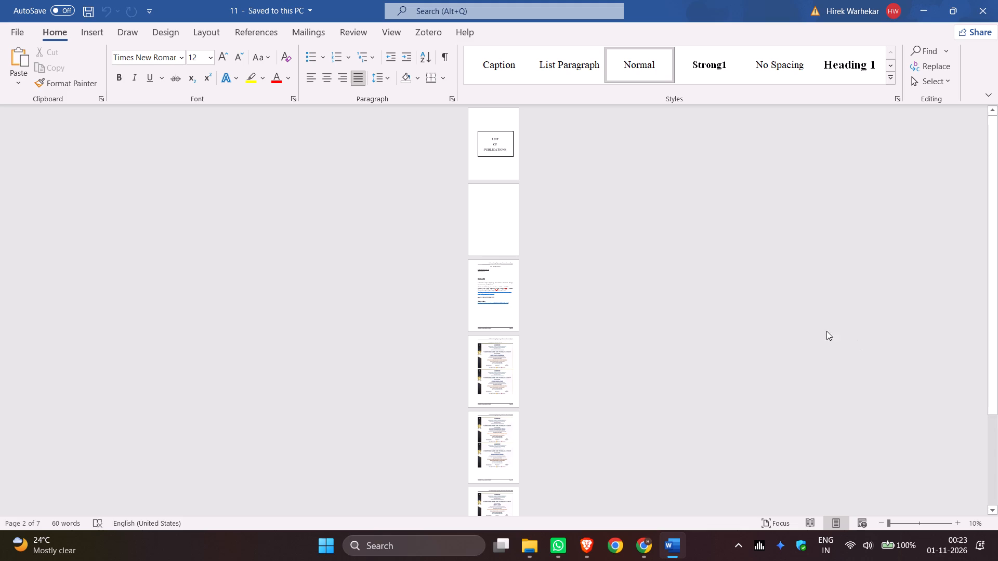
Look through document 11's pages in Print Layout at 10% zoom to check their order and layout.
scroll(510, 247, "up", 6)
scroll(521, 241, "down", 15)
scroll(529, 231, "down", 11)
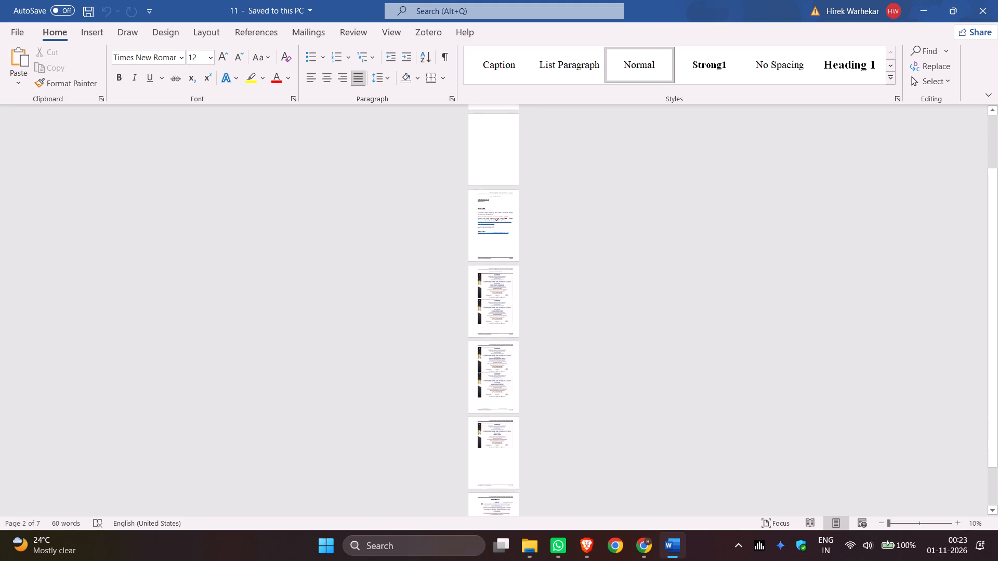
scroll(533, 252, "down", 20)
scroll(533, 252, "down", 10)
scroll(550, 252, "up", 1)
scroll(550, 252, "down", 6)
scroll(554, 250, "up", 6)
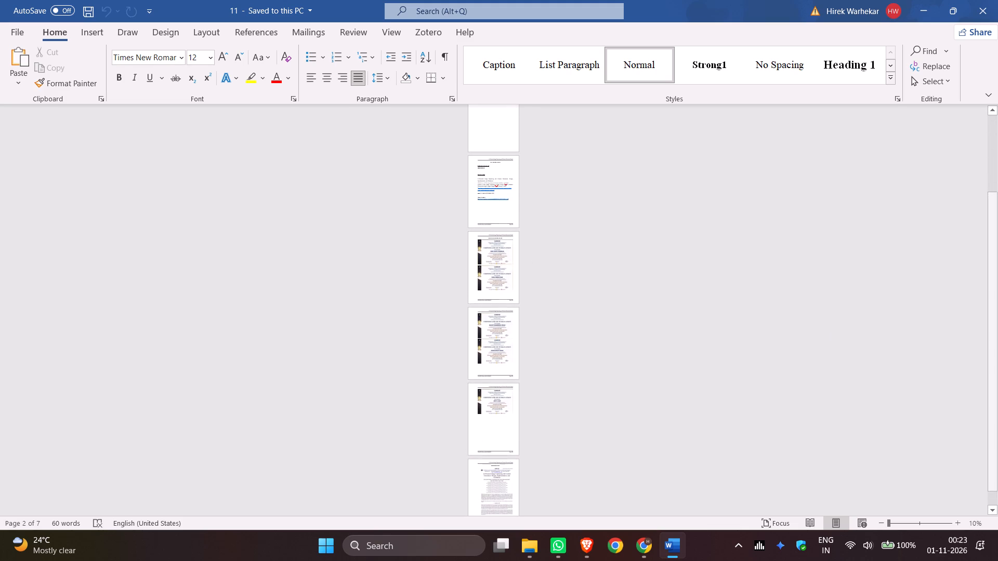
Switch document 11 to Web Layout and examine its publication list, certificates and research paper.
left_click(870, 521)
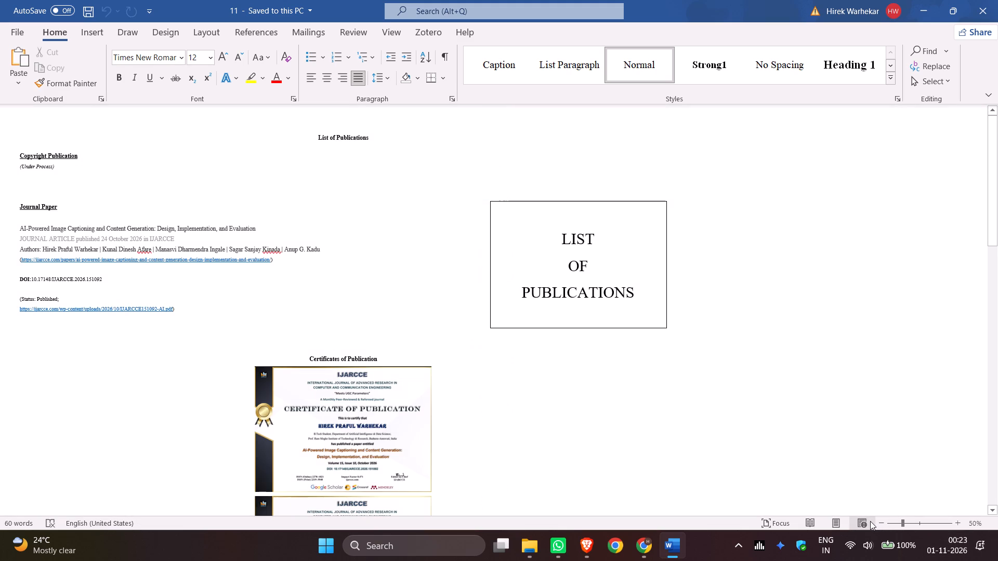
scroll(813, 344, "left", 2)
scroll(813, 344, "down", 2)
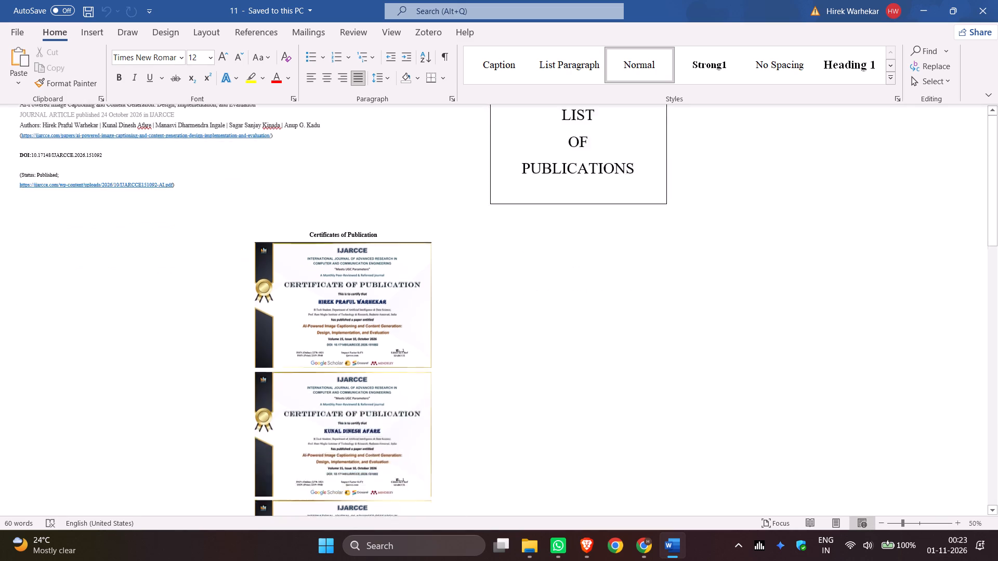
scroll(813, 344, "down", 18)
scroll(850, 511, "up", 3)
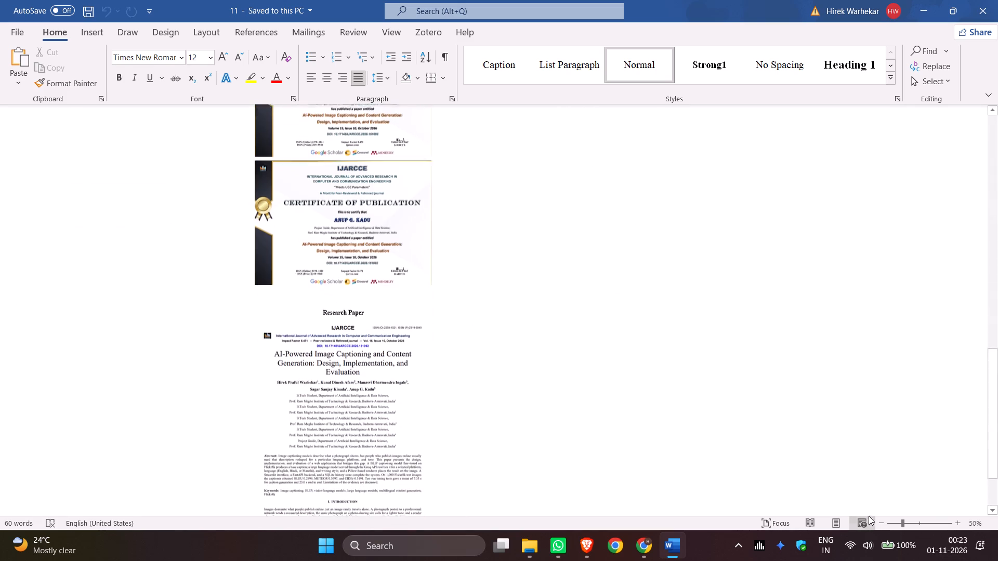
left_click(868, 521)
right_click(868, 521)
left_click(864, 525)
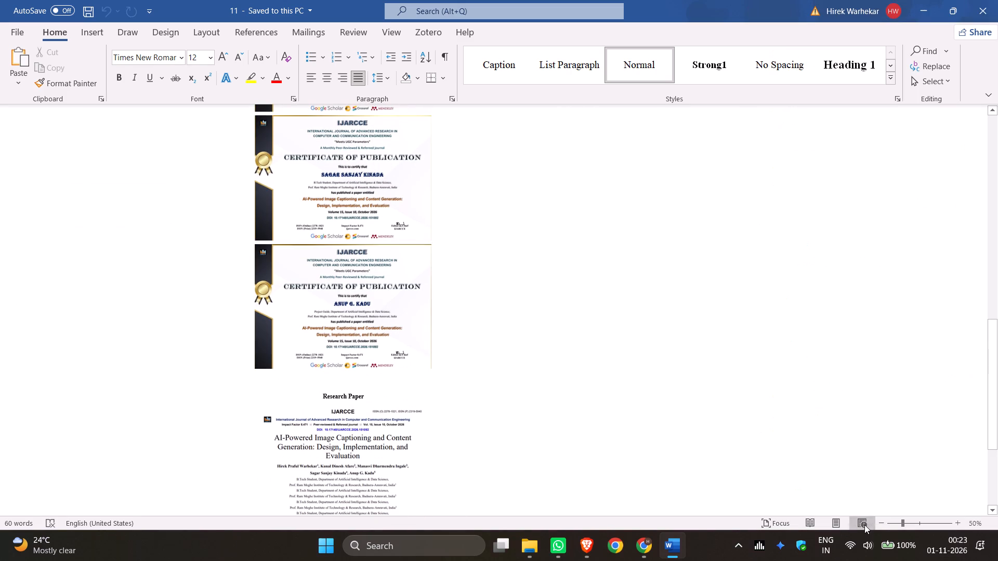
Page through document 11 in Read Mode up to its last screen, and view that screen in Focus mode.
left_click(835, 525)
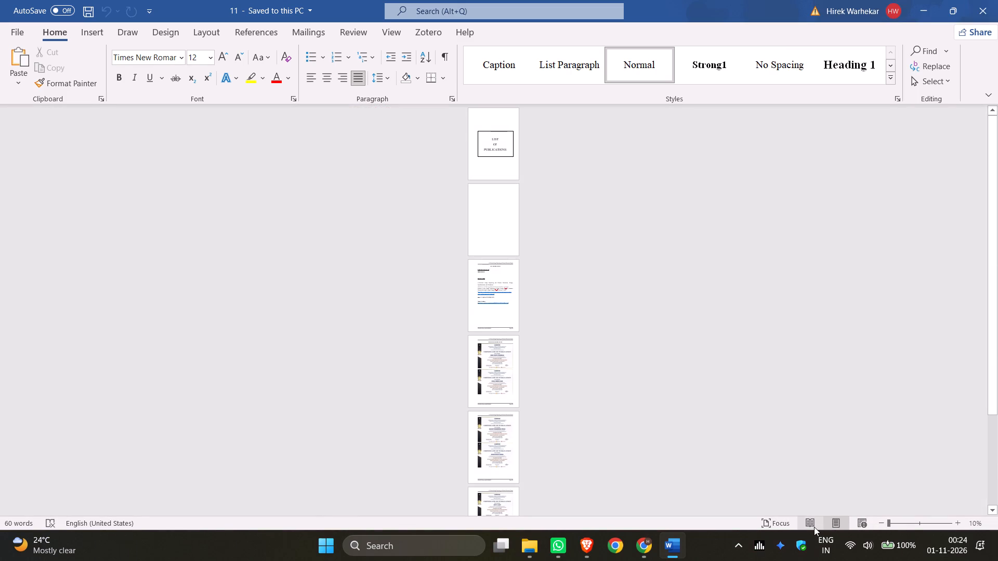
left_click(813, 527)
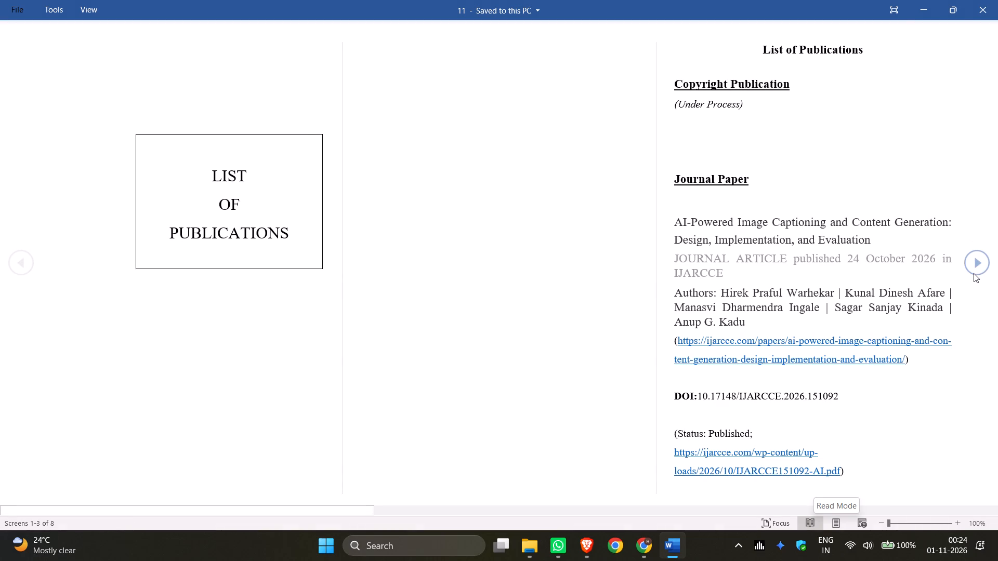
left_click(974, 268)
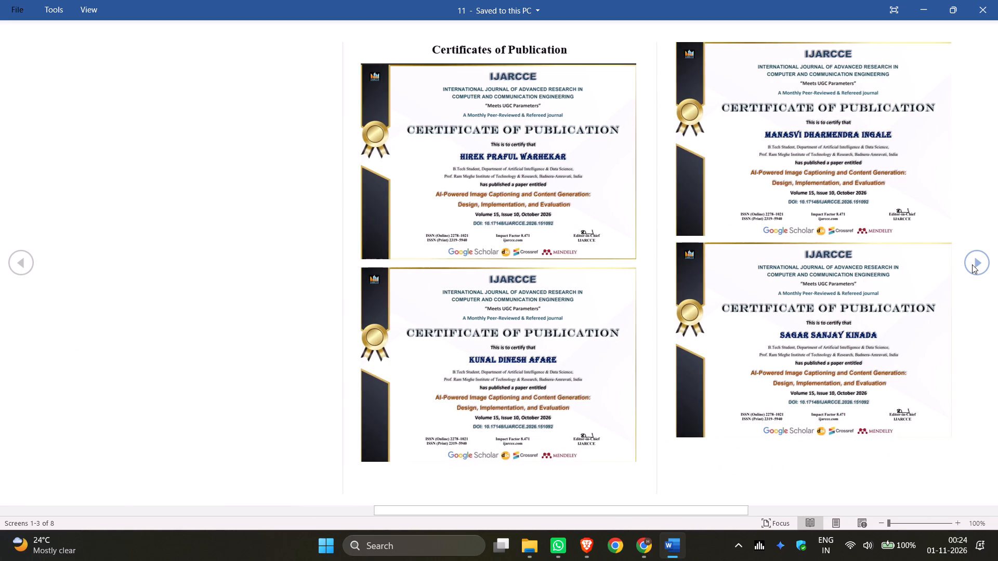
left_click(972, 264)
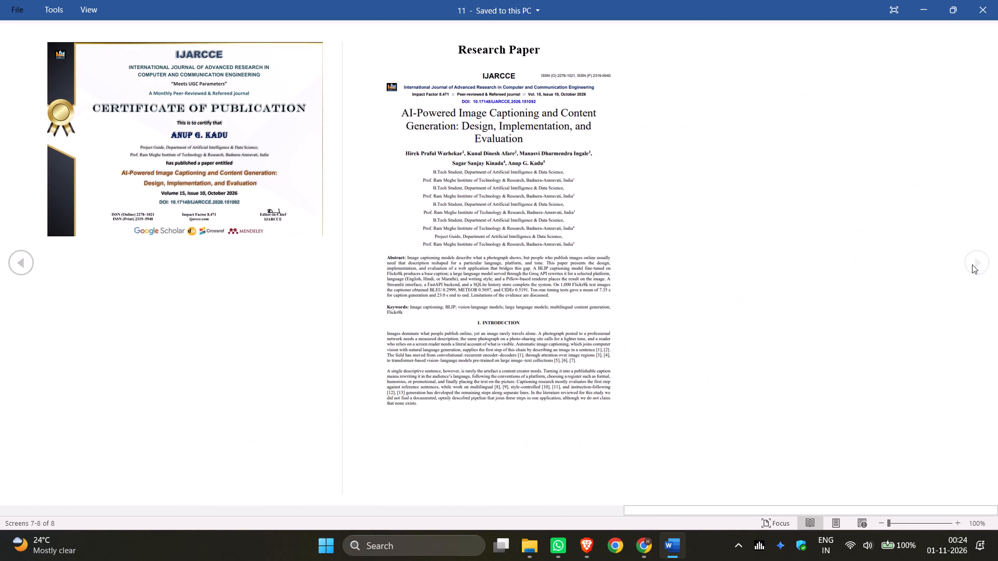
left_click(784, 523)
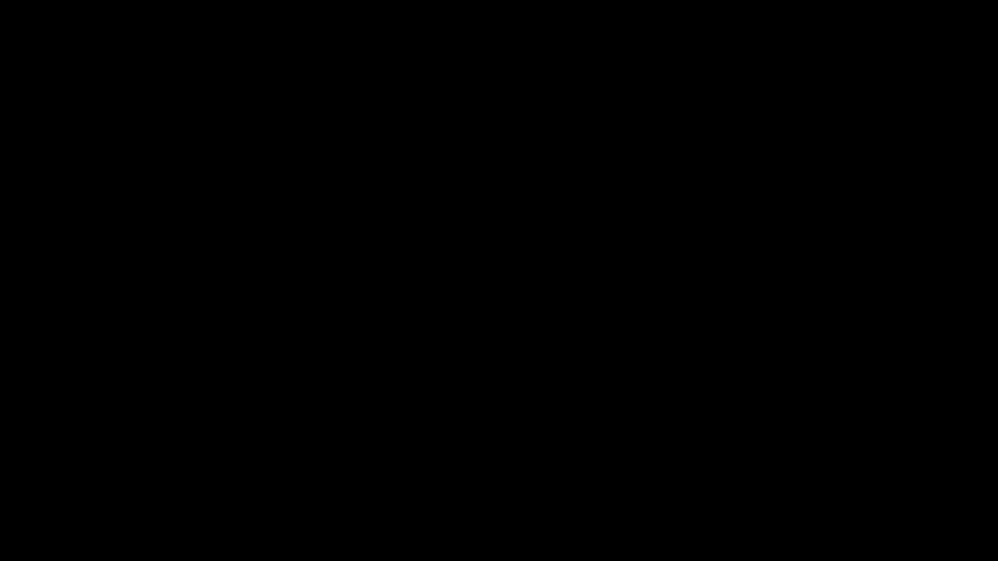
left_click(905, 310)
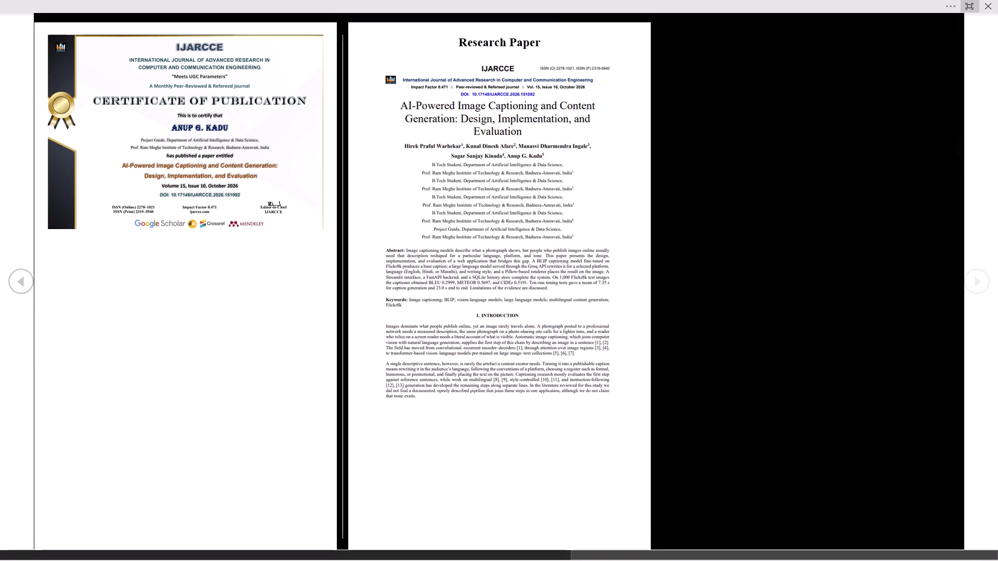
key("Escape")
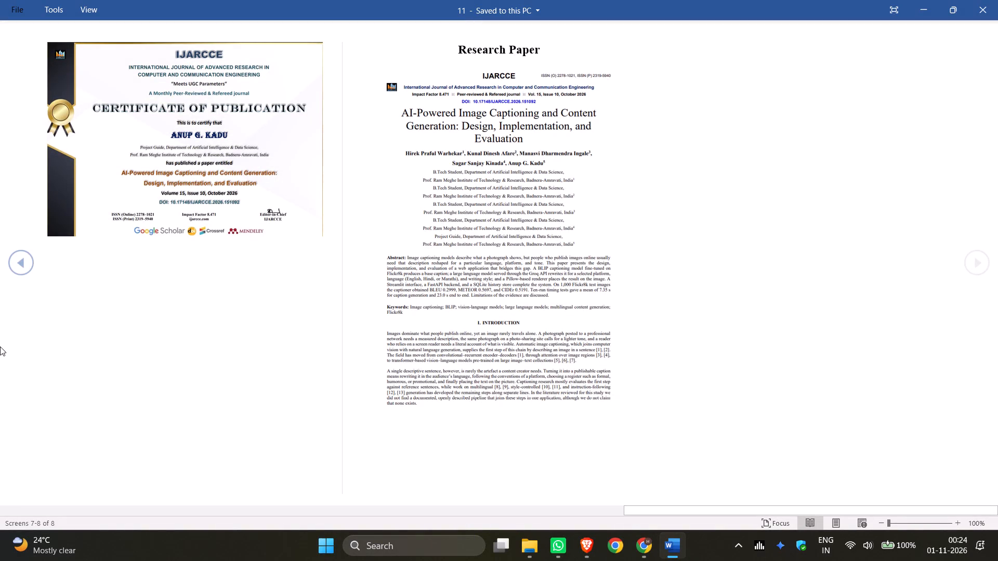
View document 11 in Web Layout at 103% zoom, going back up to the List of Publications heading.
left_click(869, 526)
left_click(920, 523)
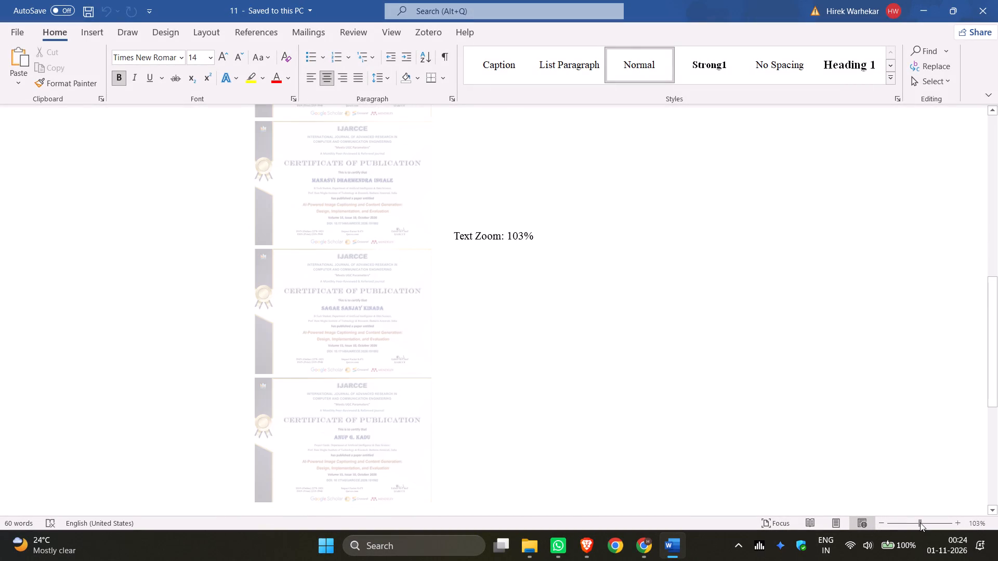
scroll(955, 201, "up", 8)
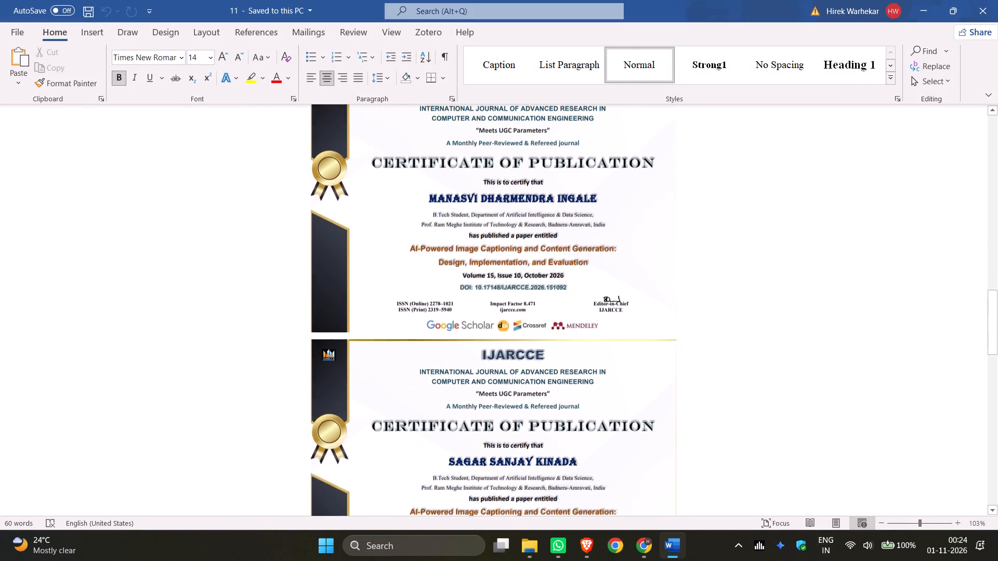
scroll(955, 201, "up", 20)
scroll(955, 201, "up", 12)
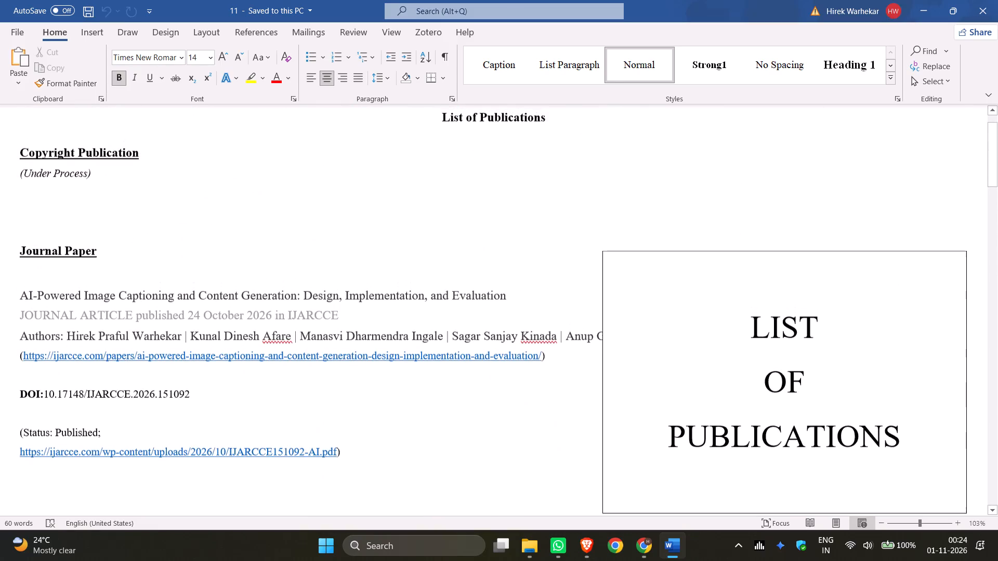
Save document 11 to the Desktop as a PDF named 11.
left_click(30, 32)
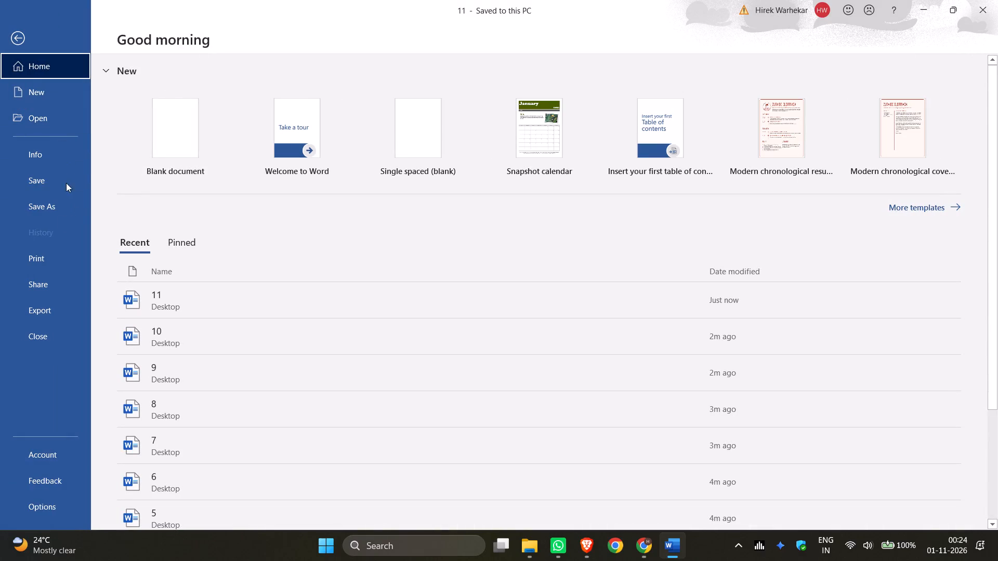
left_click(56, 209)
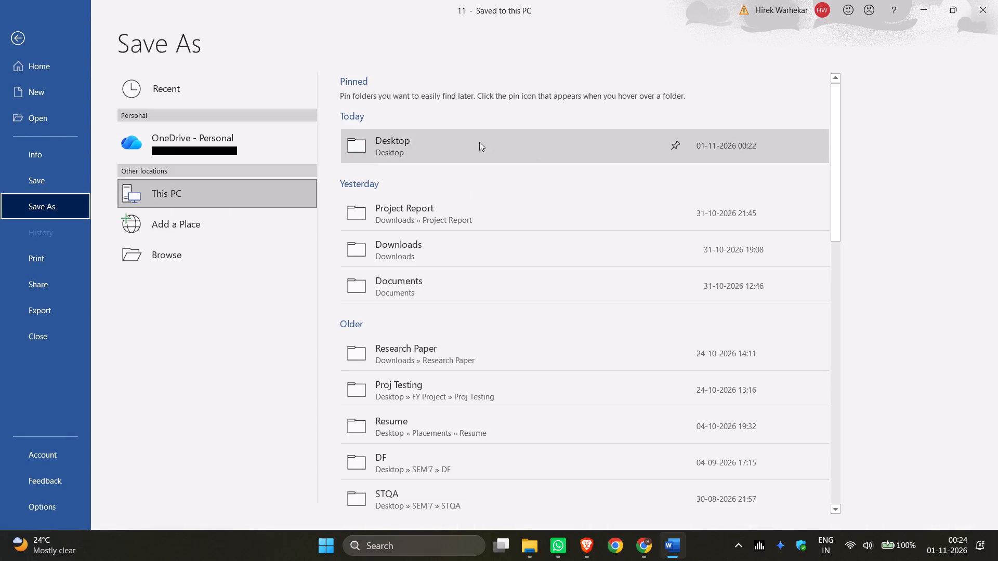
left_click(479, 142)
left_click(165, 232)
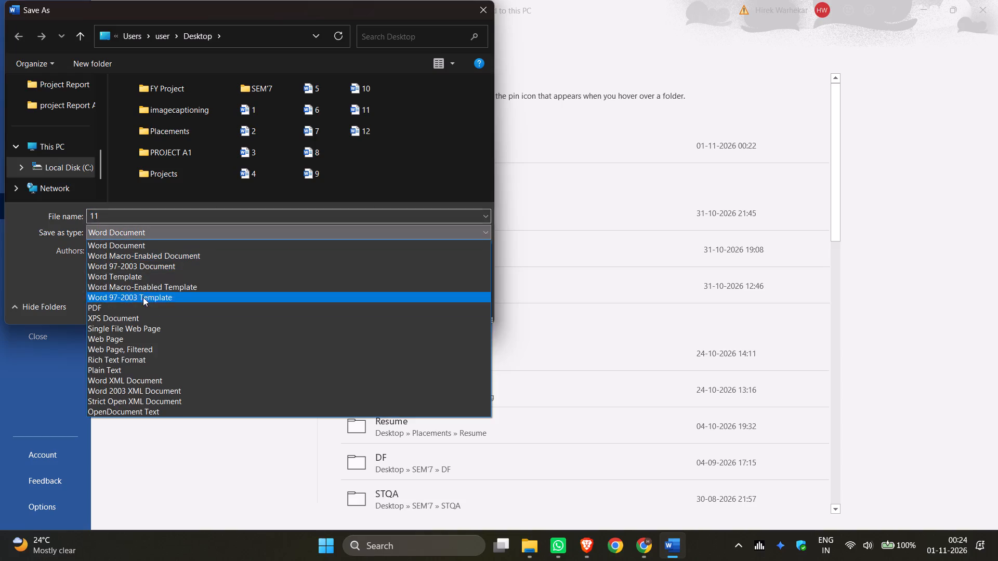
left_click(142, 309)
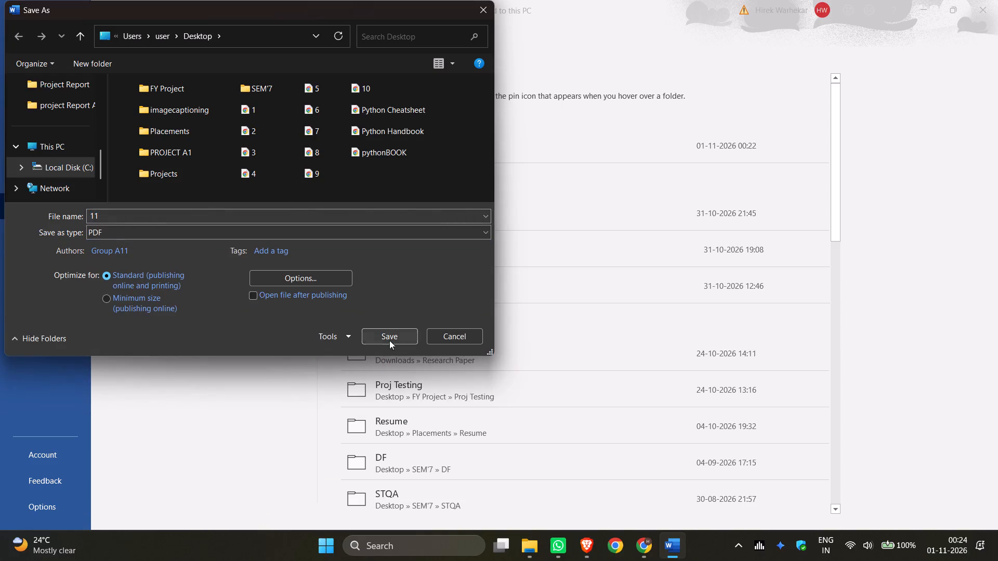
left_click(389, 339)
Open the exported PDF 11 from the Desktop and examine its pages from the List of Publications title page to the research paper.
left_click(921, 8)
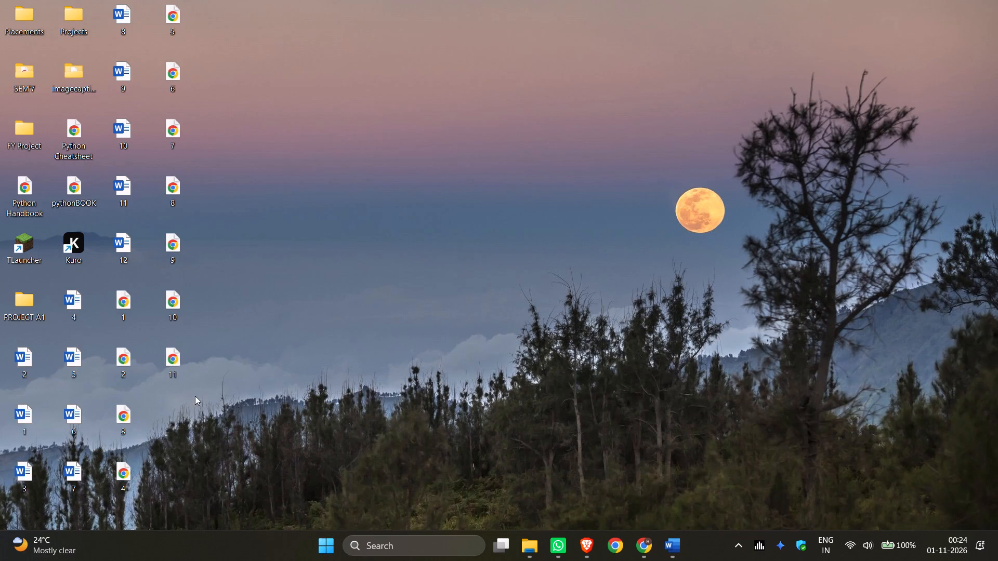
double_click(171, 359)
scroll(582, 258, "down", 4)
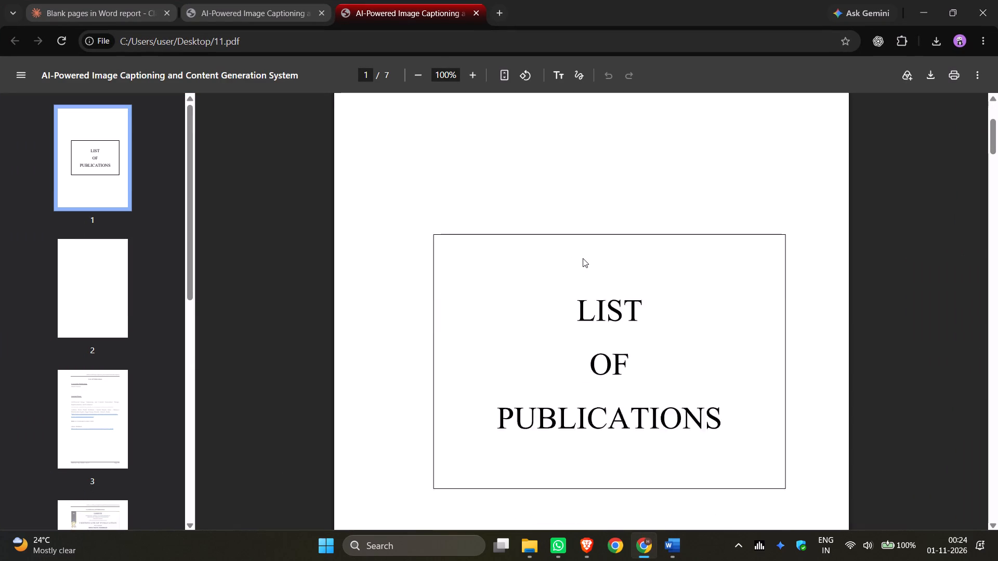
scroll(583, 258, "down", 9)
scroll(602, 250, "up", 16)
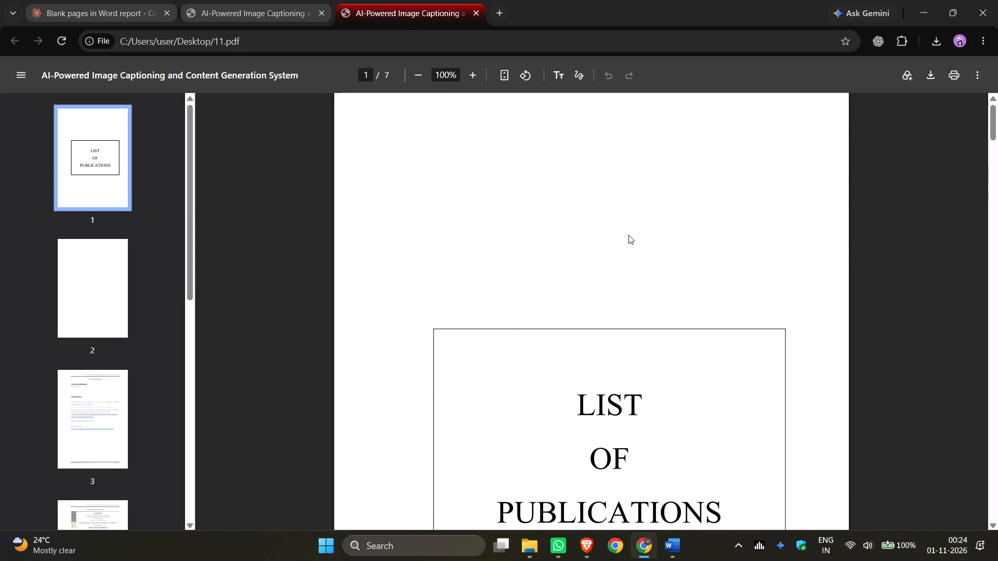
scroll(629, 234, "down", 16)
scroll(650, 210, "down", 9)
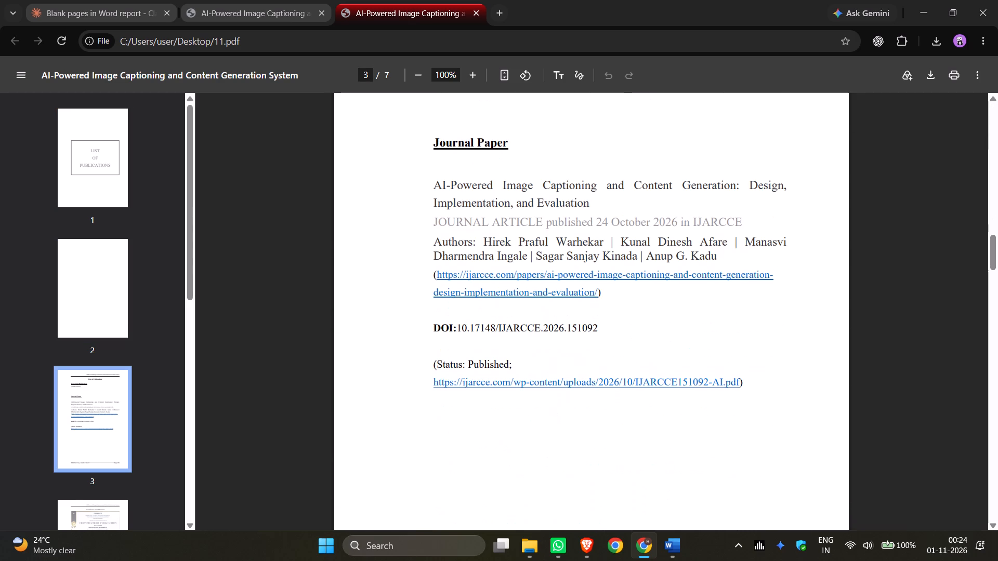
scroll(668, 204, "down", 17)
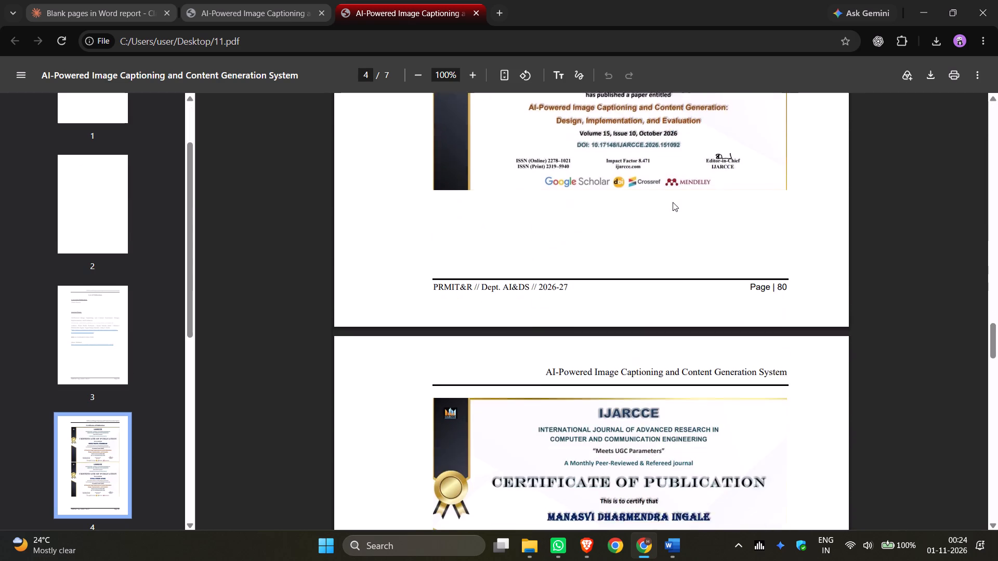
scroll(673, 202, "down", 15)
scroll(689, 191, "down", 15)
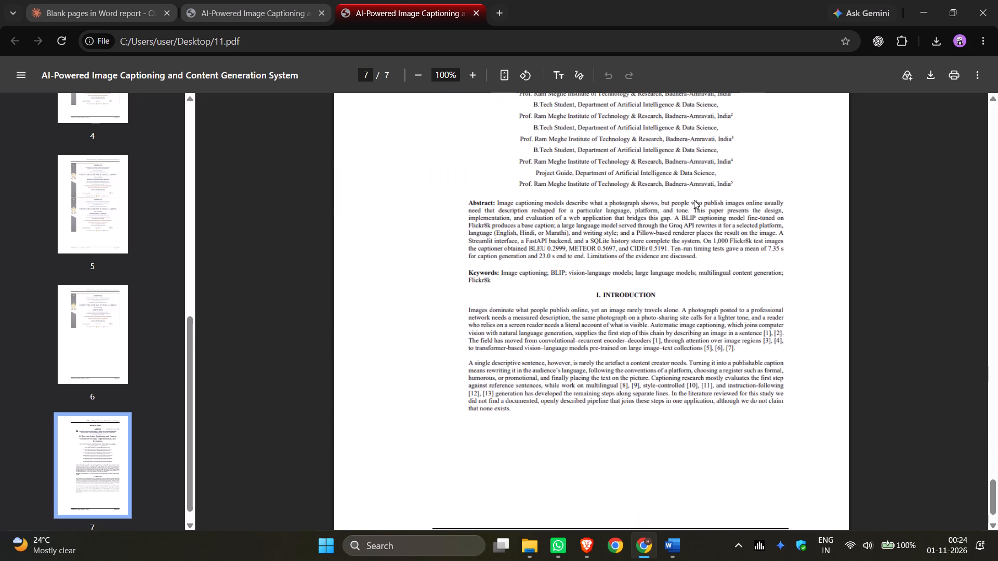
scroll(694, 204, "down", 8)
Recheck PDF 11's title page, publication list, certificates and research paper, then close the PDF.
scroll(695, 198, "up", 20)
scroll(695, 198, "up", 5)
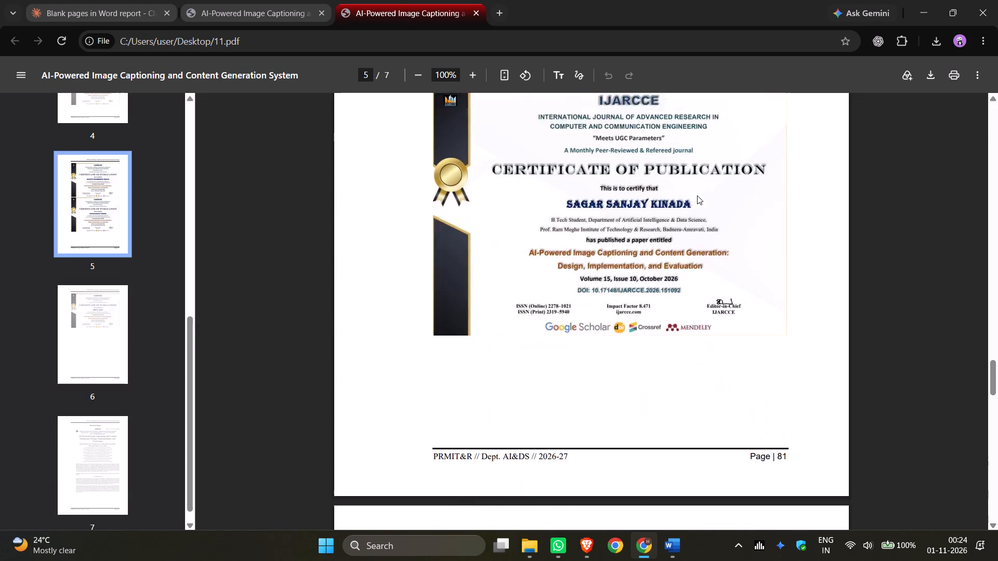
scroll(697, 195, "up", 15)
scroll(717, 172, "up", 20)
scroll(717, 172, "up", 2)
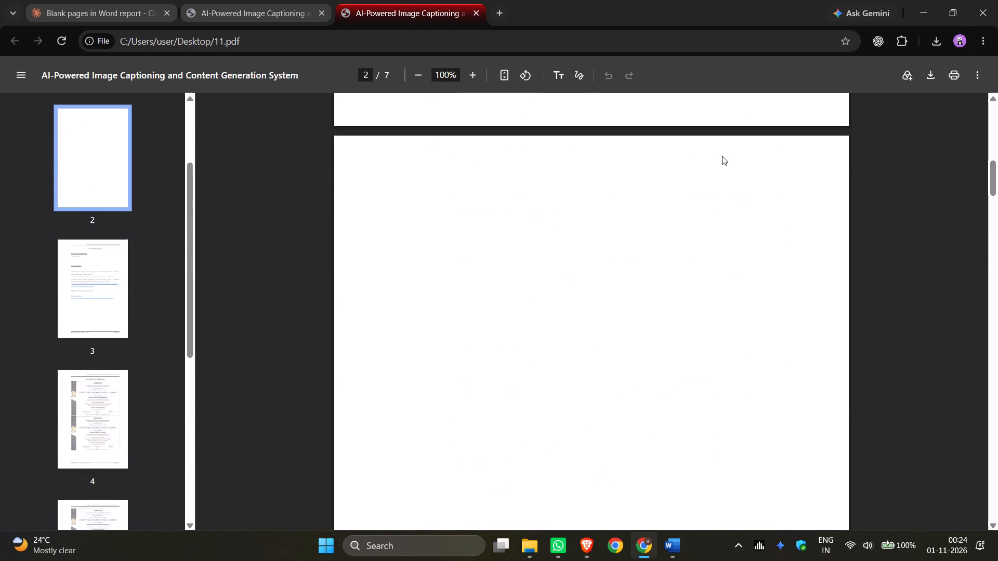
scroll(722, 156, "up", 15)
scroll(725, 153, "down", 6)
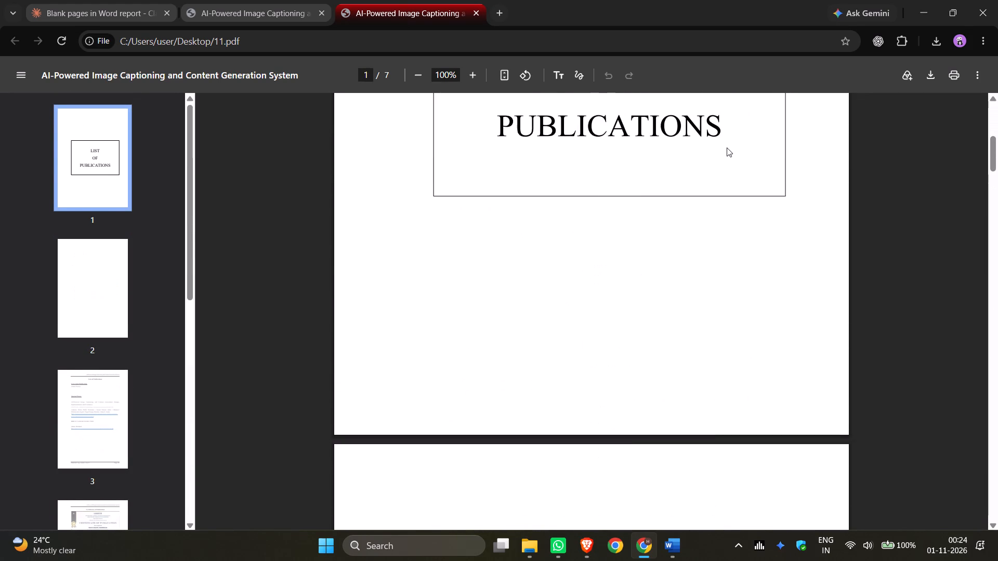
scroll(727, 148, "down", 2)
scroll(728, 143, "up", 7)
scroll(727, 154, "down", 2)
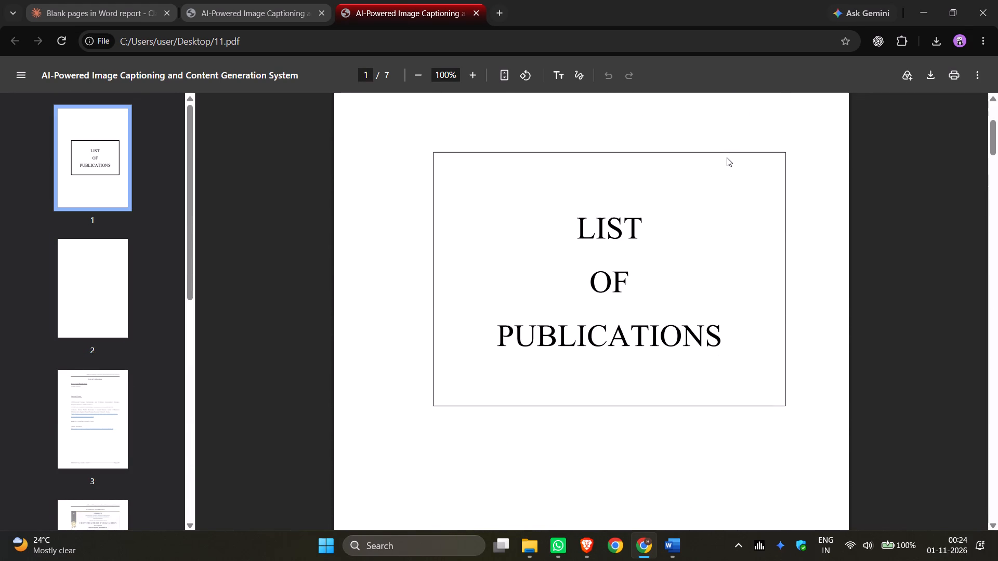
scroll(733, 149, "down", 18)
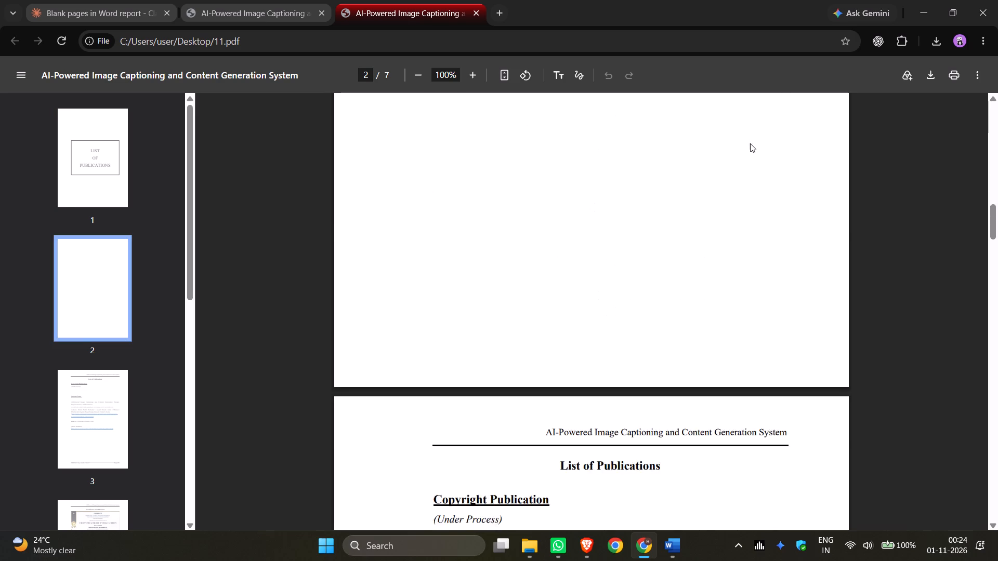
scroll(750, 143, "down", 20)
scroll(750, 143, "down", 18)
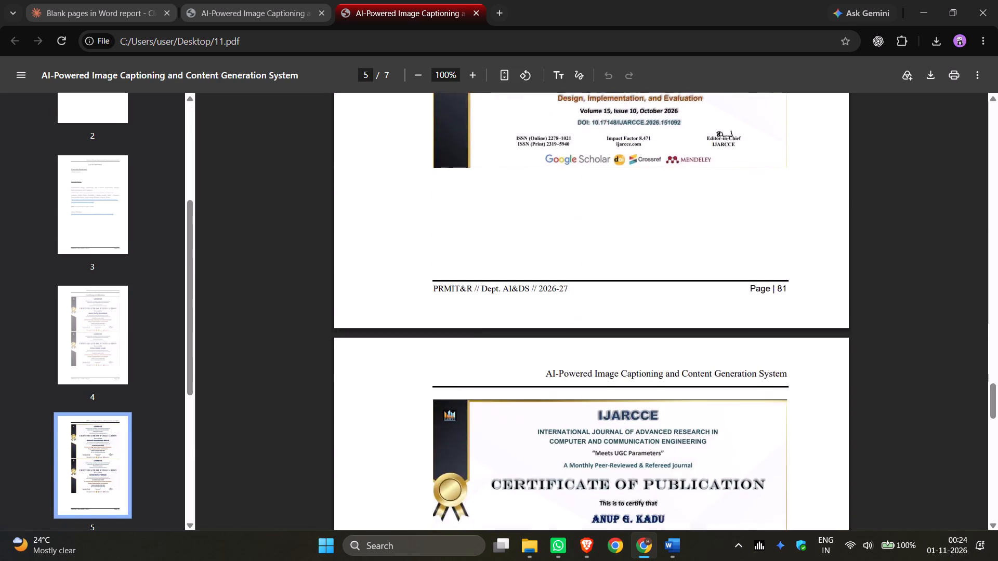
scroll(757, 178, "down", 20)
scroll(757, 178, "down", 6)
scroll(763, 169, "up", 6)
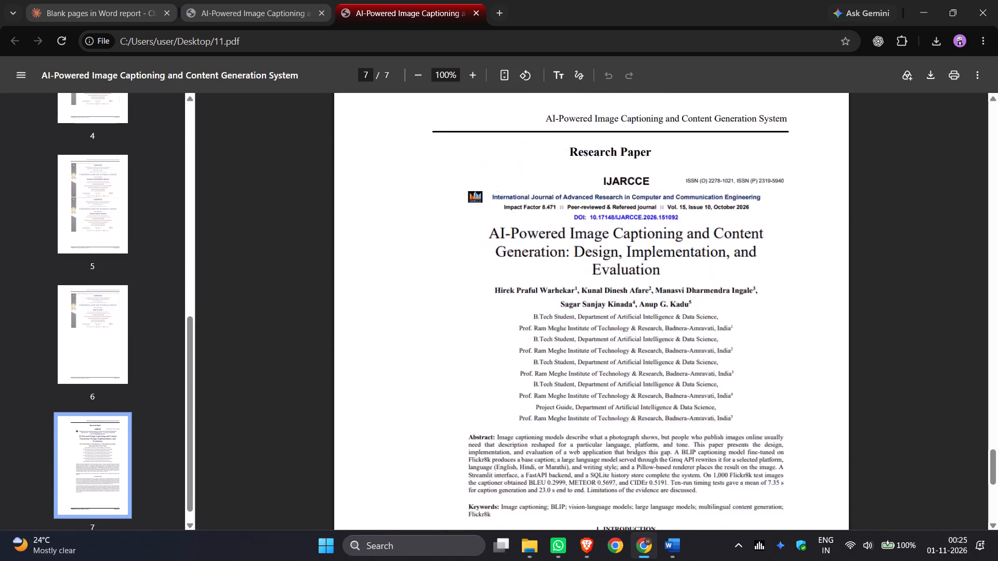
scroll(765, 168, "up", 8)
left_click(472, 12)
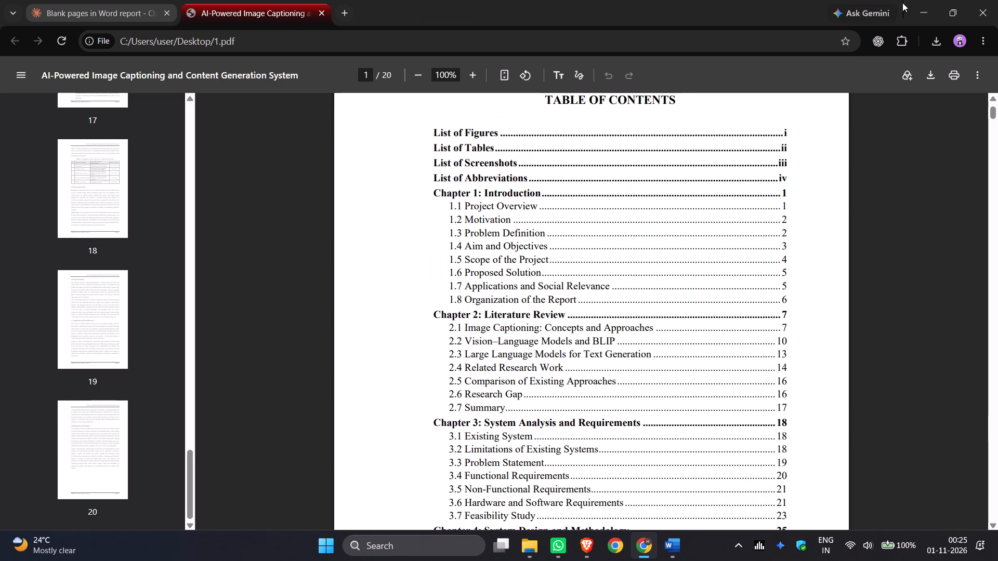
Return to the desktop and close the Word window of document 11.
left_click(929, 17)
right_click(673, 540)
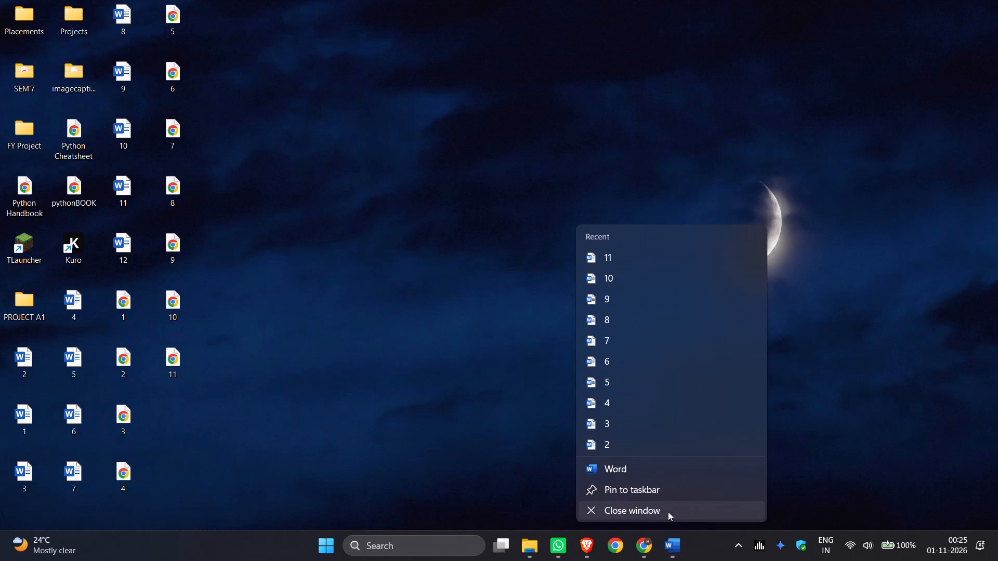
left_click(668, 512)
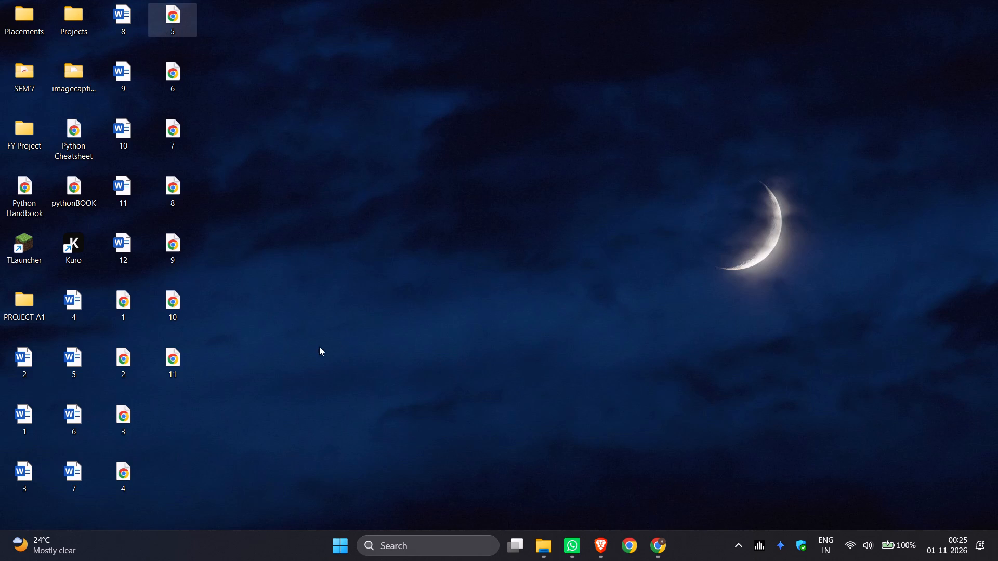
Open Word document 12 from the Desktop in a maximized window and enable editing.
double_click(124, 248)
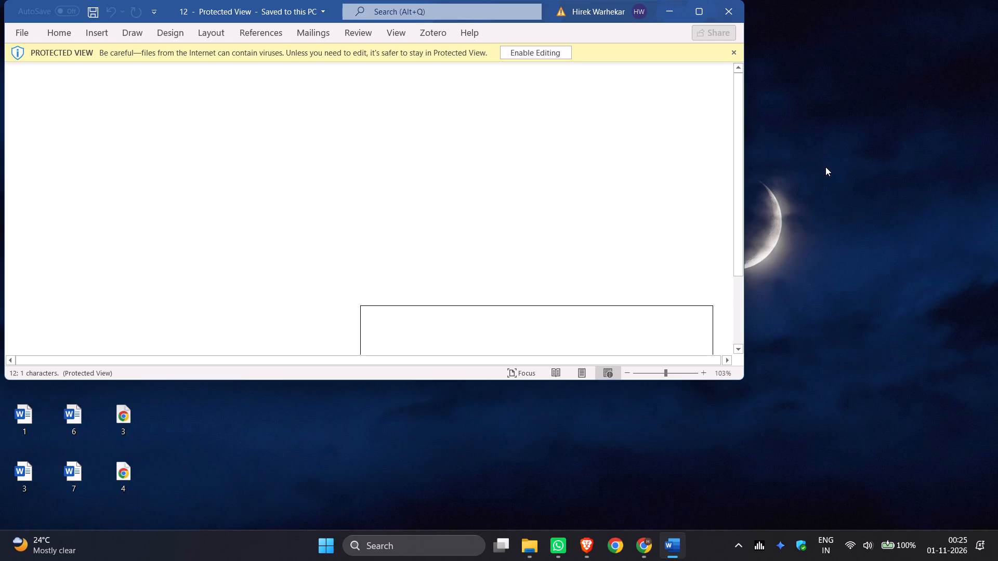
left_click(691, 4)
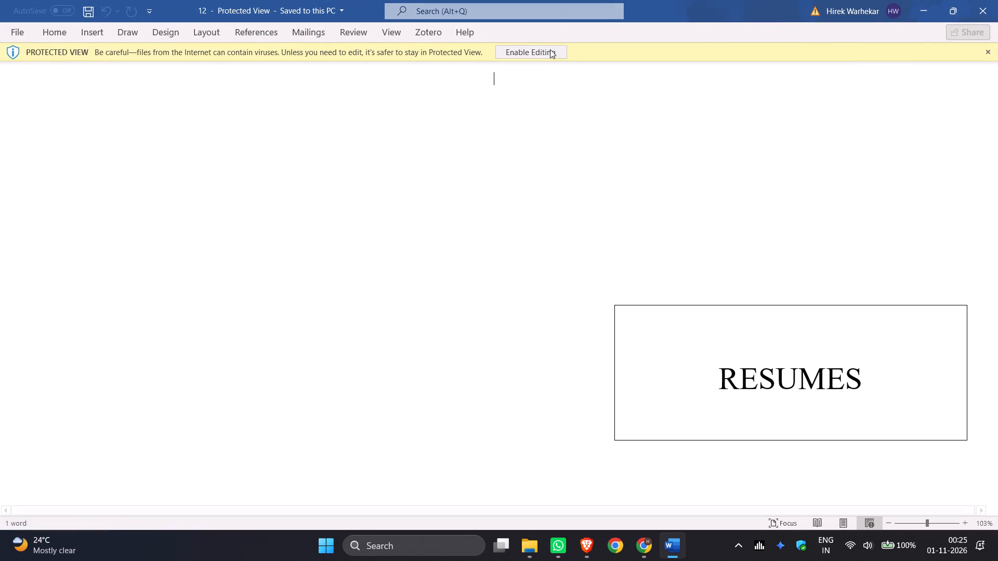
left_click(550, 49)
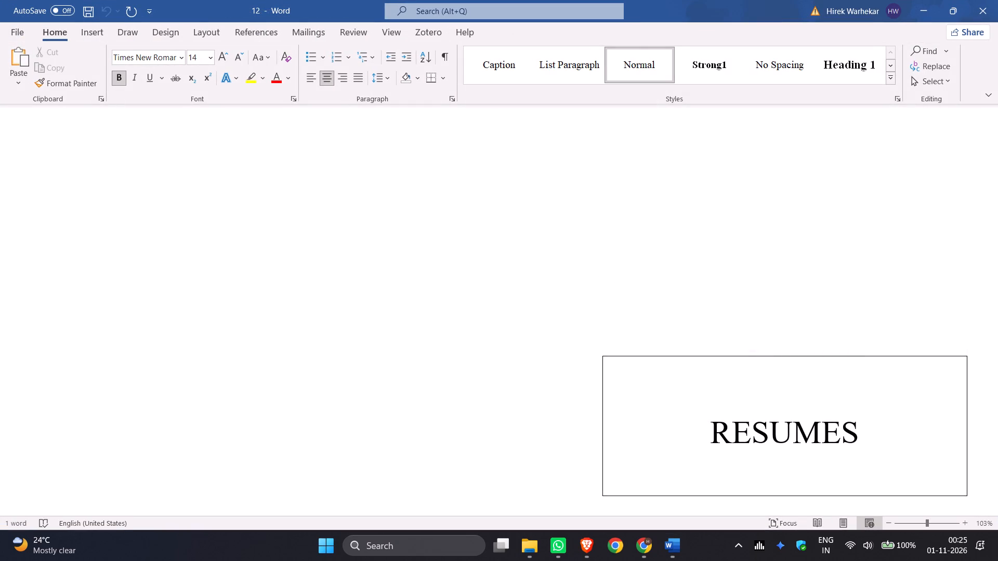
Save document 12 to the Desktop as a PDF named 12.
scroll(757, 329, "down", 2, "ctrl")
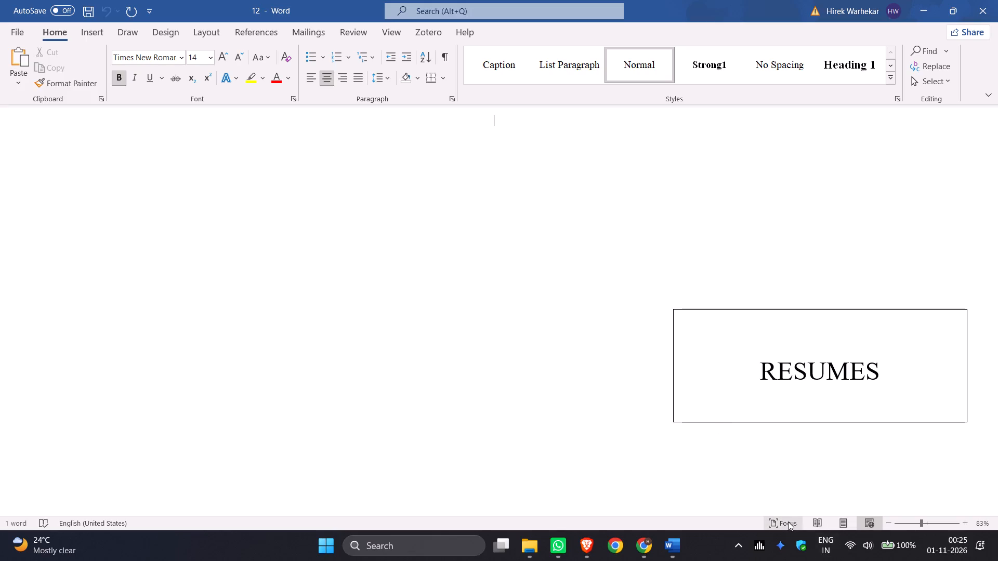
left_click(917, 520)
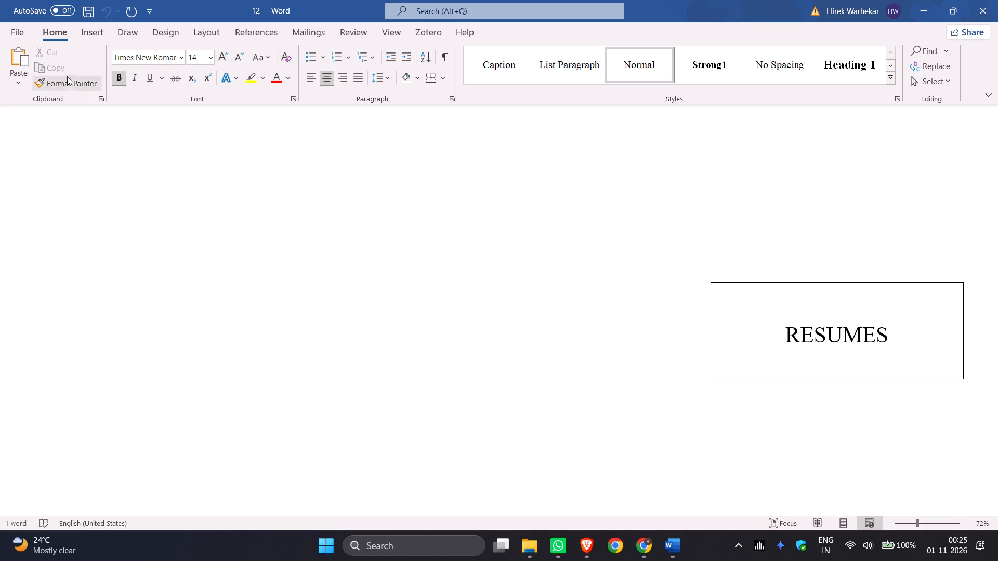
left_click(16, 26)
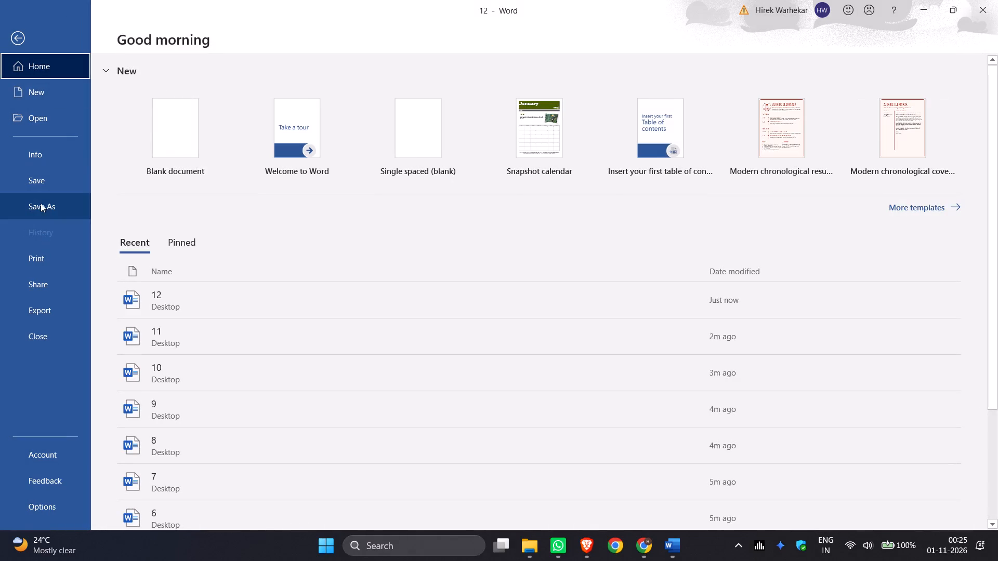
left_click(42, 197)
left_click(467, 157)
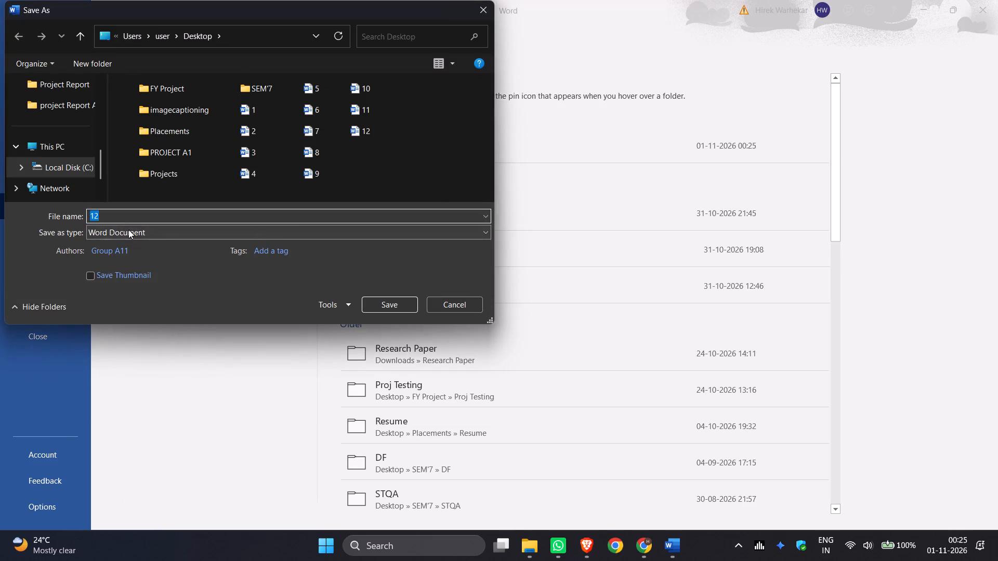
left_click(128, 230)
left_click(102, 304)
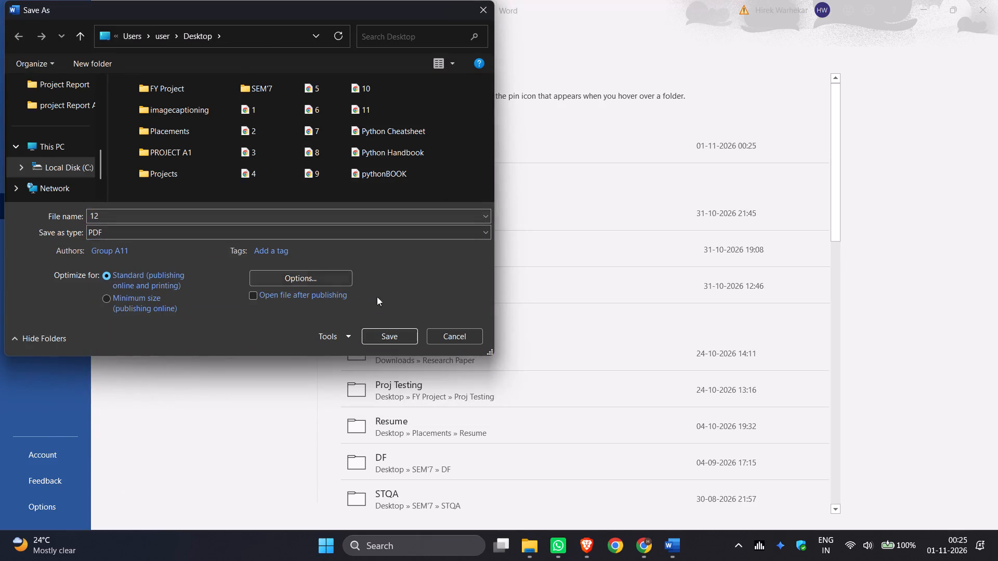
left_click(390, 336)
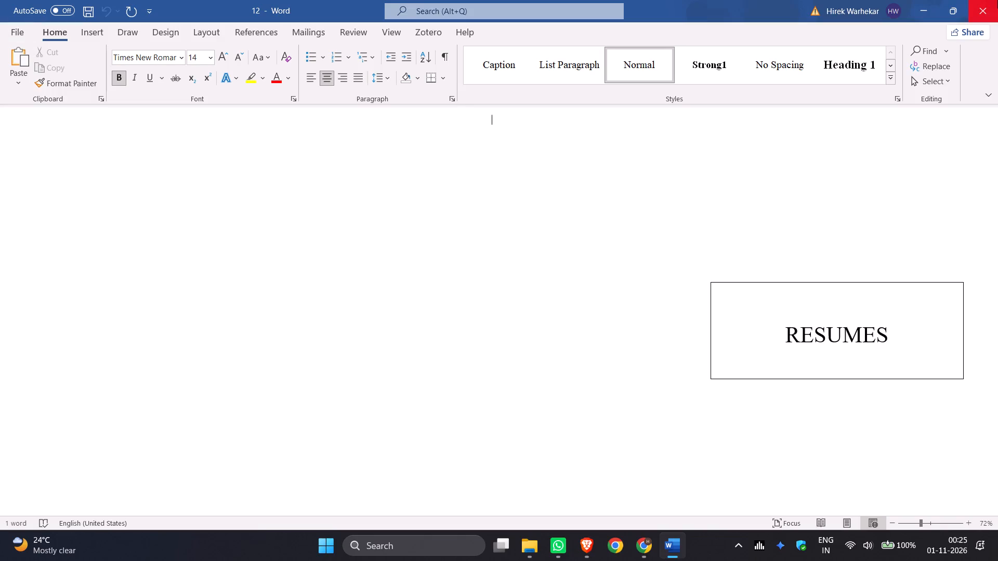
View document 12 in Draft view at 50% zoom, and in Outline view.
left_click(544, 102)
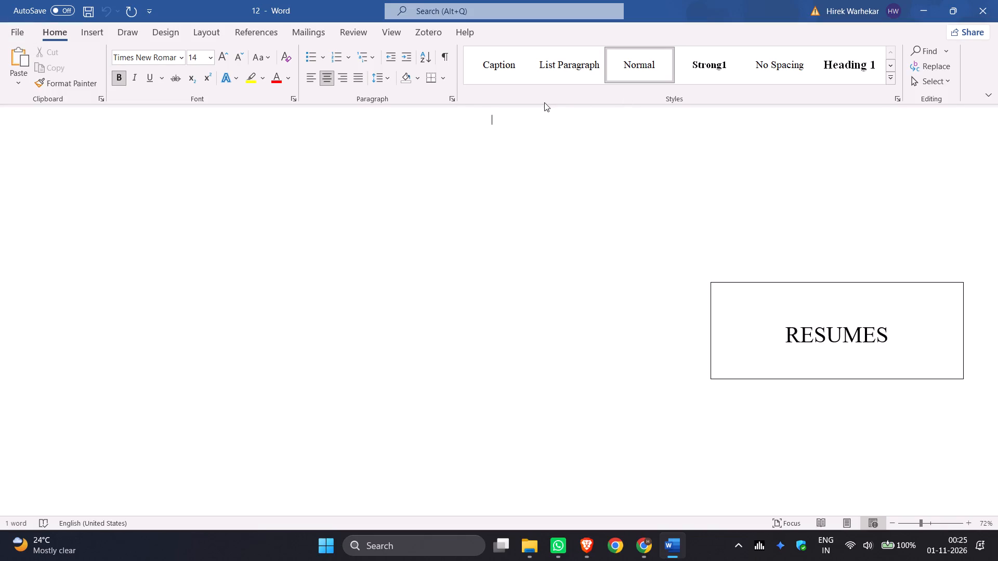
left_click(388, 32)
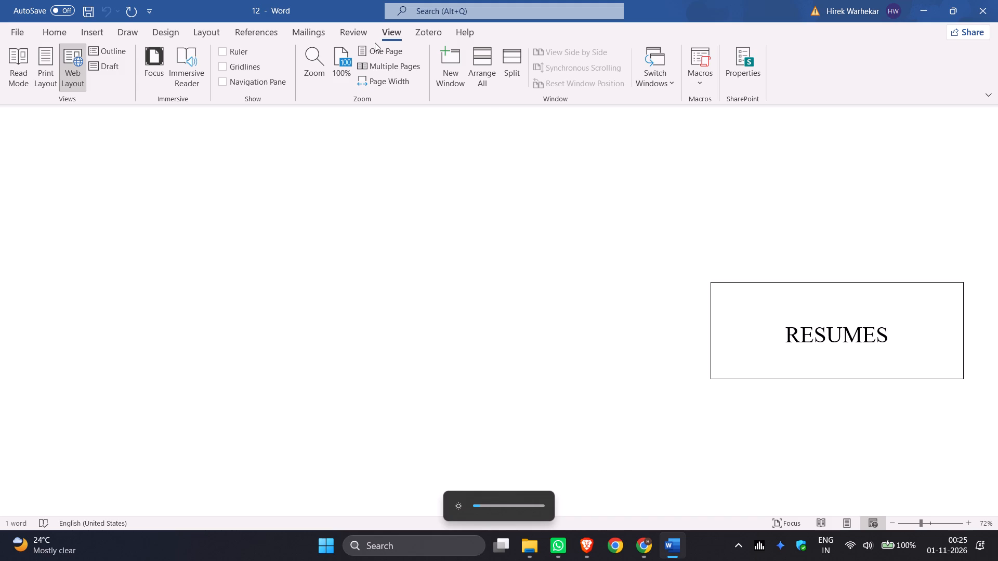
left_click(116, 64)
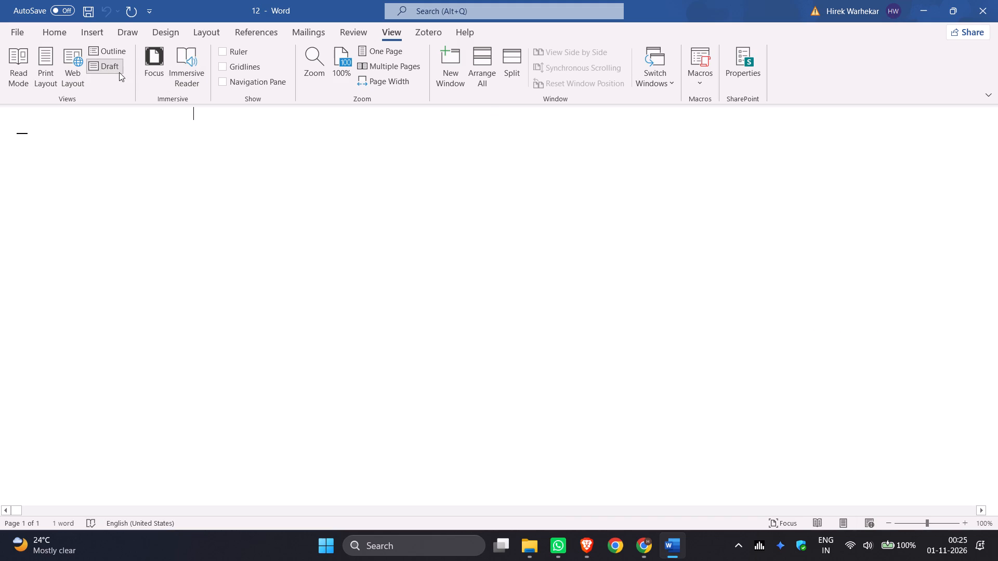
scroll(787, 314, "up", 6)
scroll(792, 314, "down", 8)
scroll(797, 311, "up", 1)
left_click(883, 523)
triple_click(886, 523)
left_click(887, 522)
left_click(116, 45)
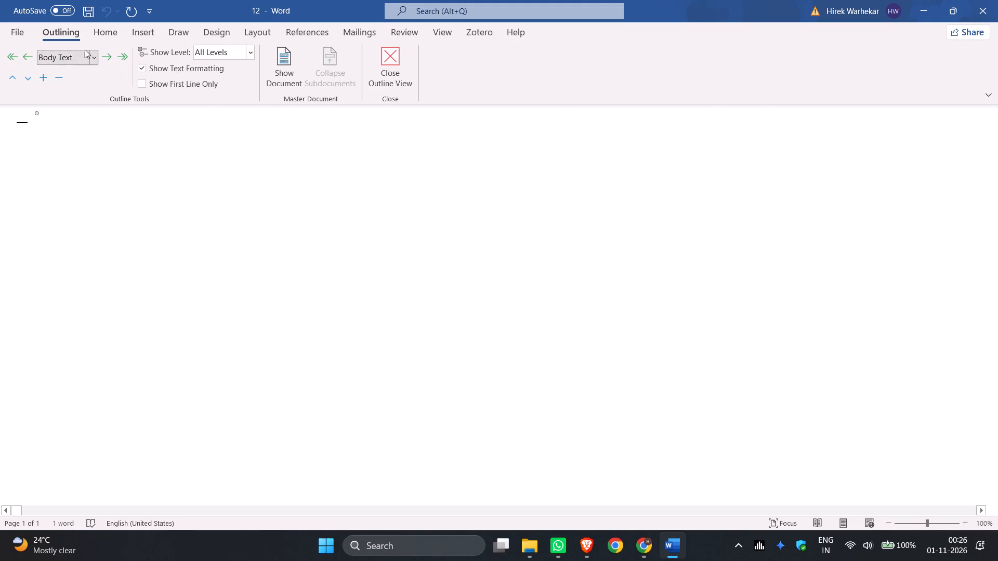
View document 12 in Read Mode and return to Print Layout.
left_click(438, 27)
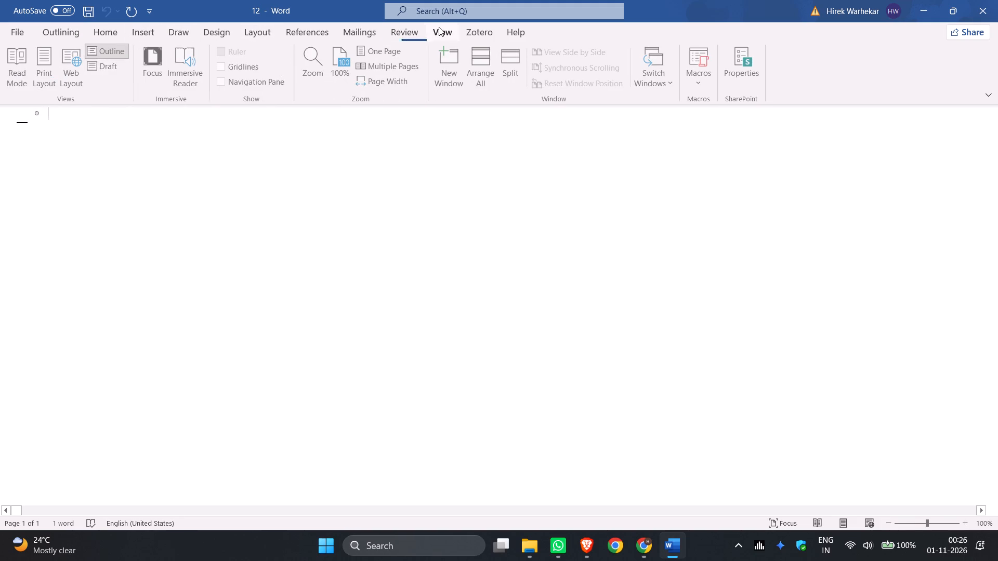
left_click(19, 76)
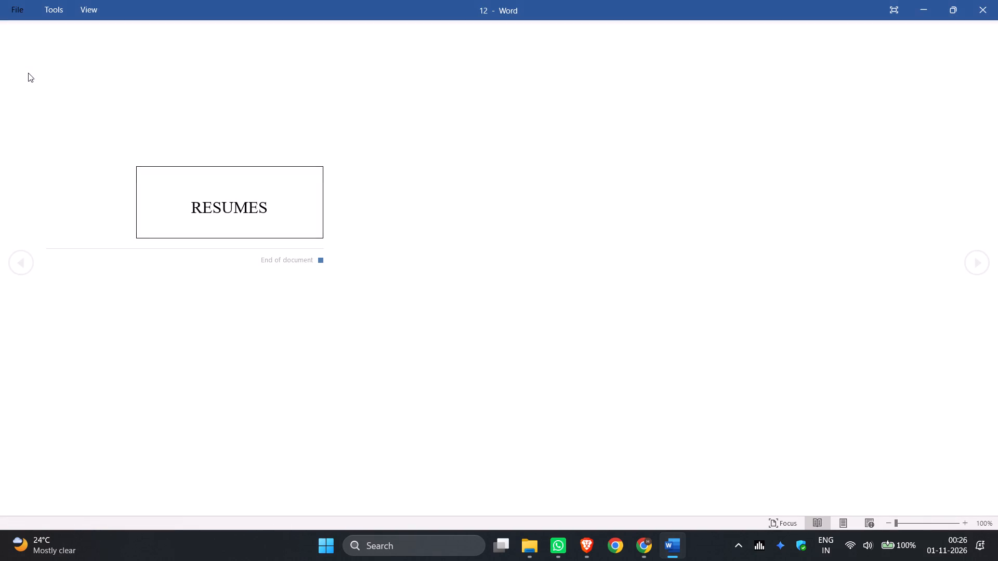
key("Escape")
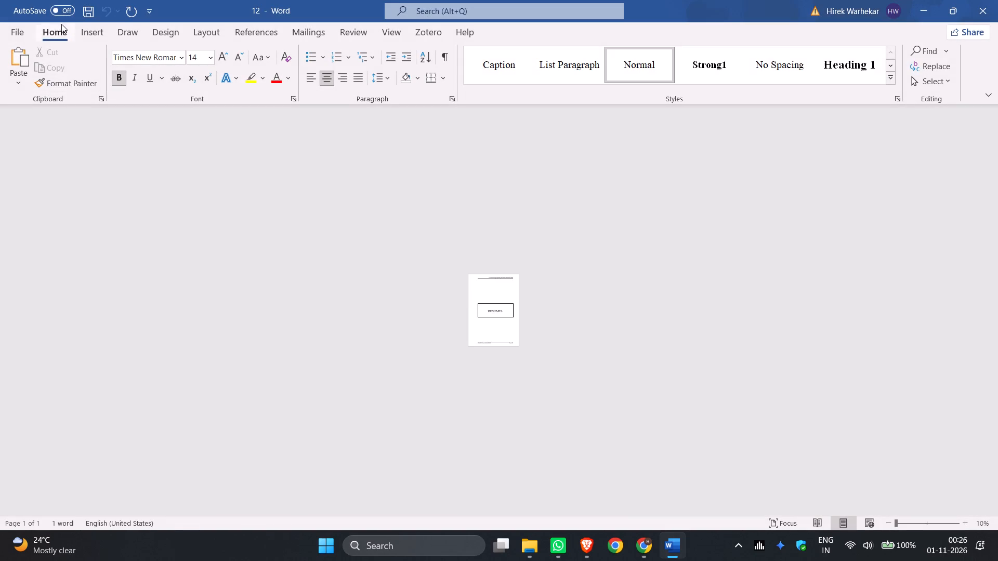
left_click(388, 28)
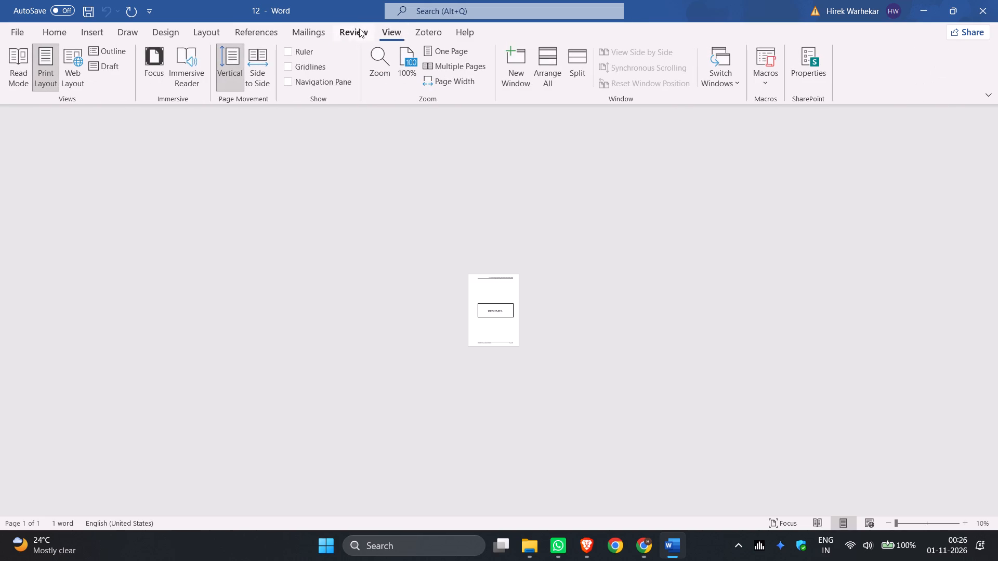
left_click(24, 76)
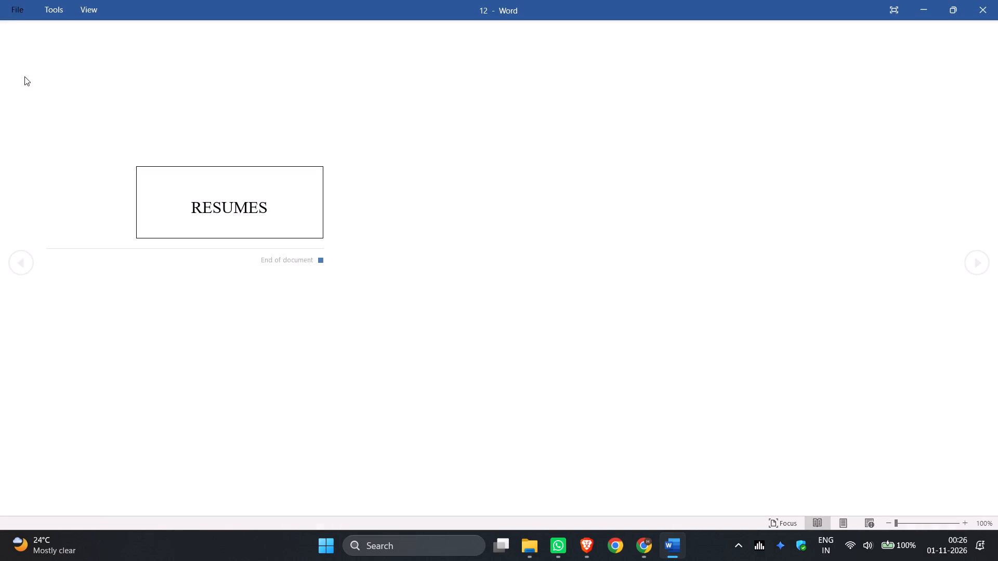
double_click(324, 61)
left_click(128, 101)
key("Escape")
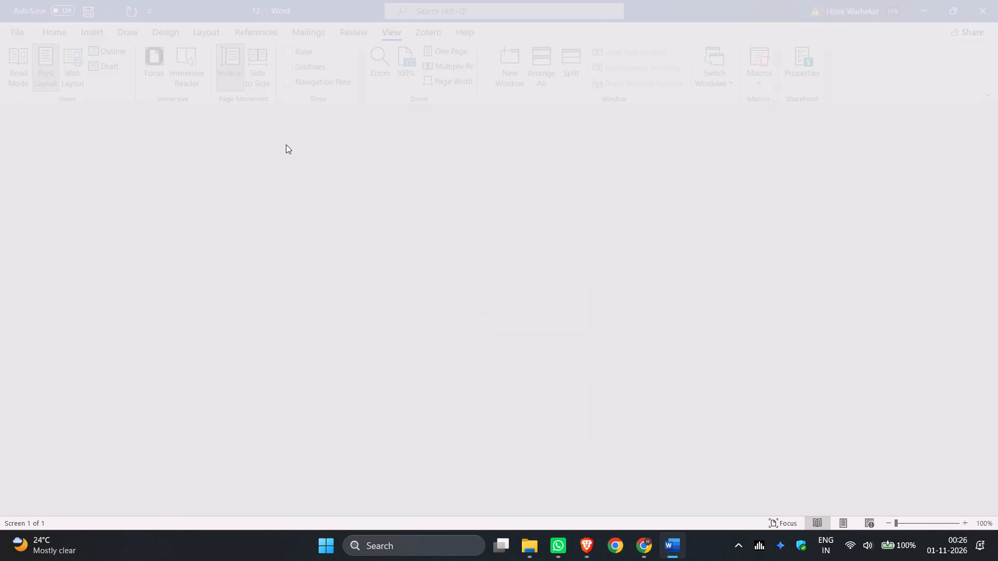
Set the page movement to Side to Side and view the whole RESUMES page of document 12.
left_click(255, 63)
scroll(837, 297, "down", 6)
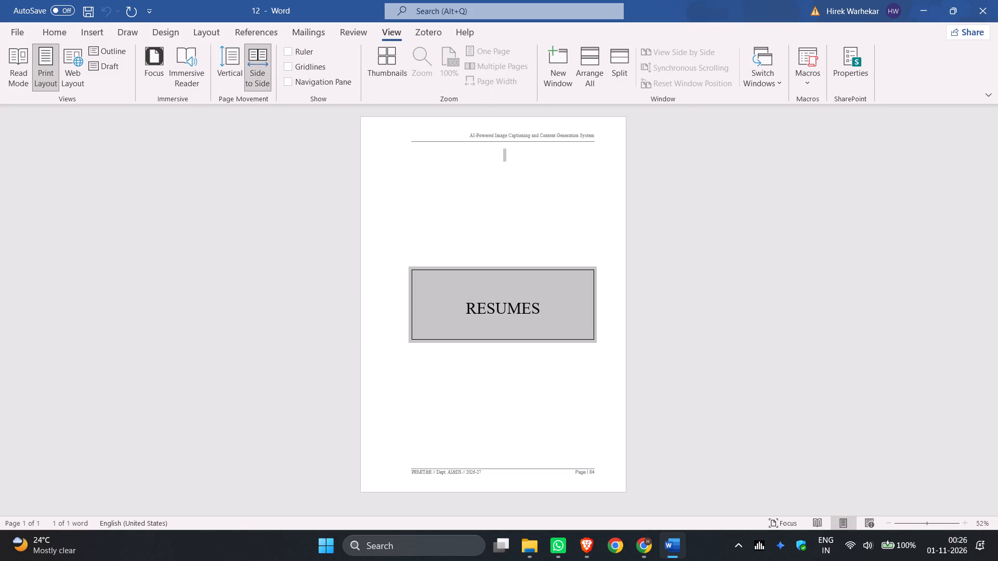
left_click(704, 190)
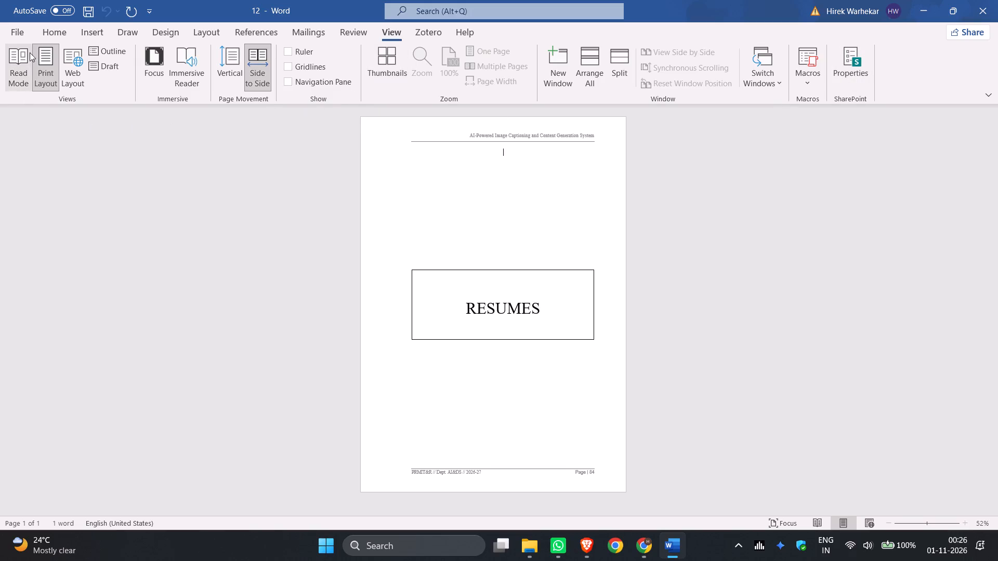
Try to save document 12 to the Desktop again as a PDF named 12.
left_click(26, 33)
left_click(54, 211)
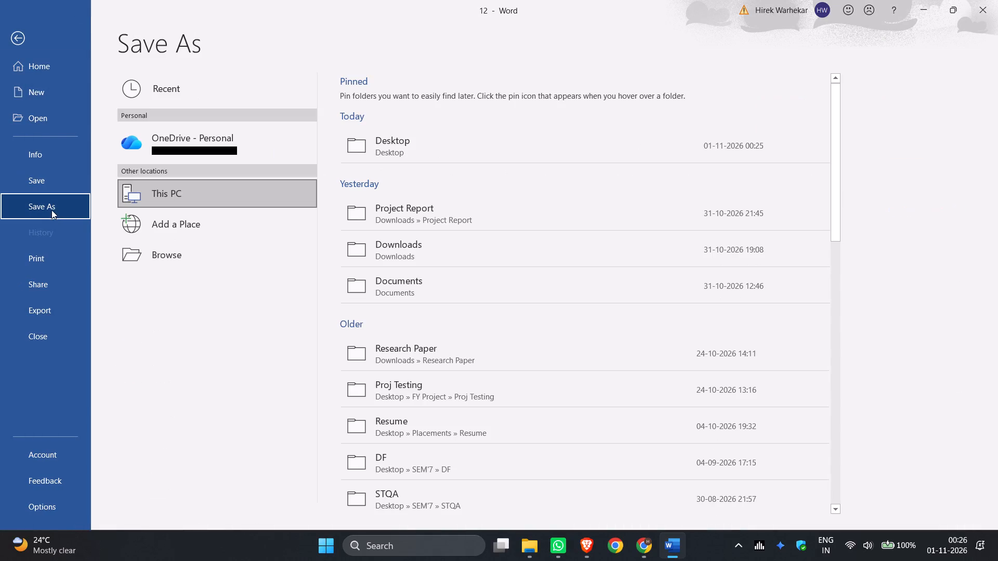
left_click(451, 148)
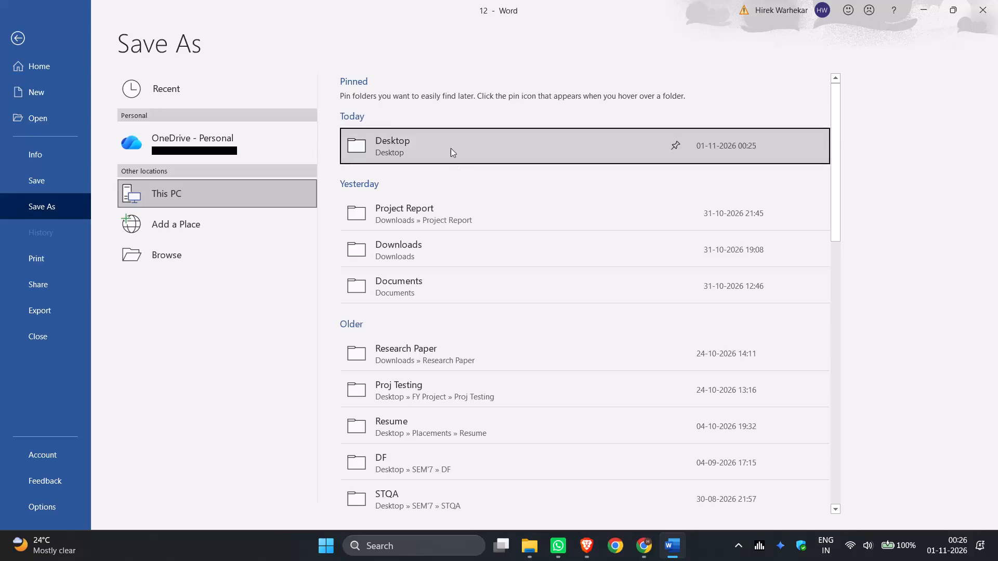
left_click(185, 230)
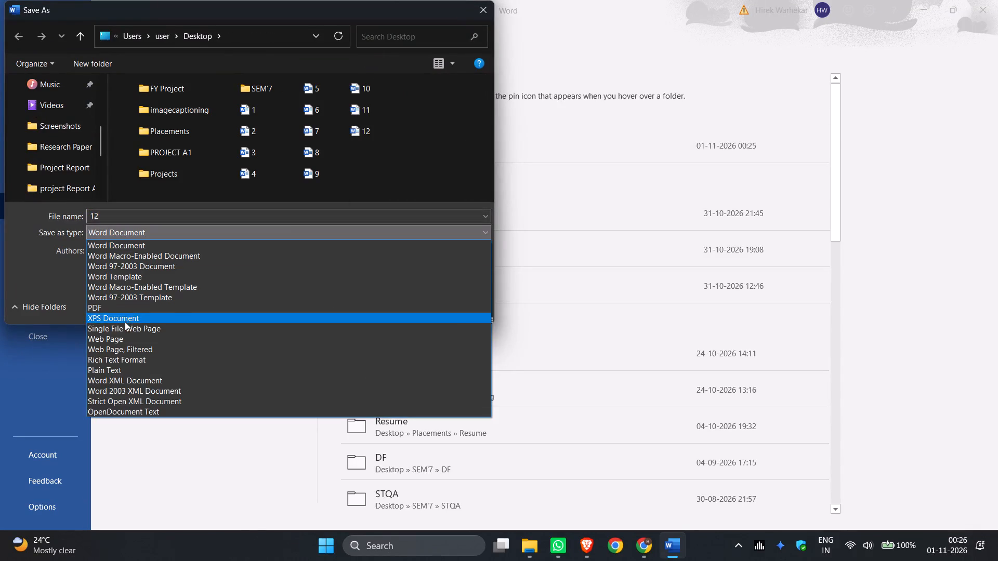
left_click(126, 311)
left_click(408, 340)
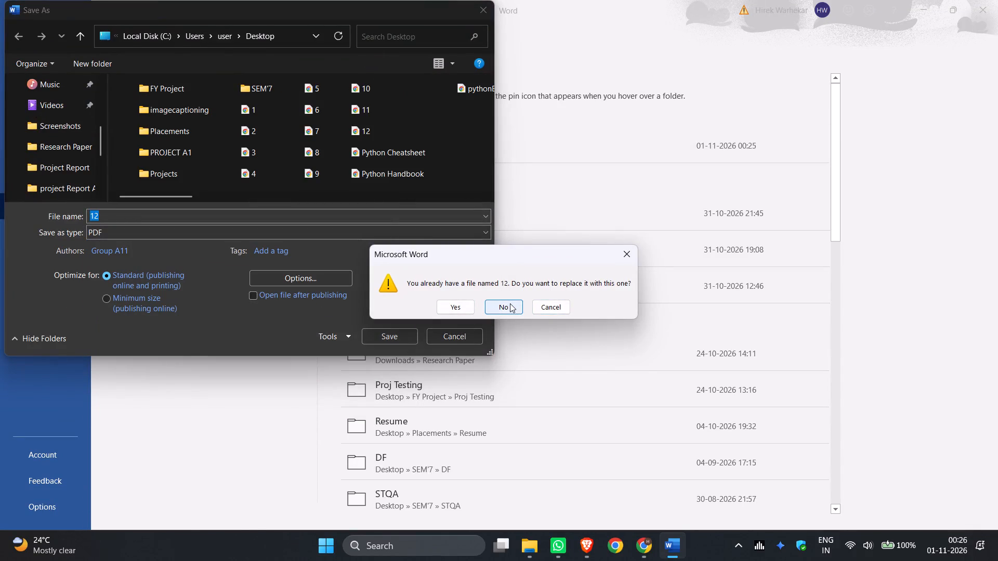
Open PDF 12 from the Desktop in Chrome, check its page from header to footer, and close the browser window.
left_click(997, 546)
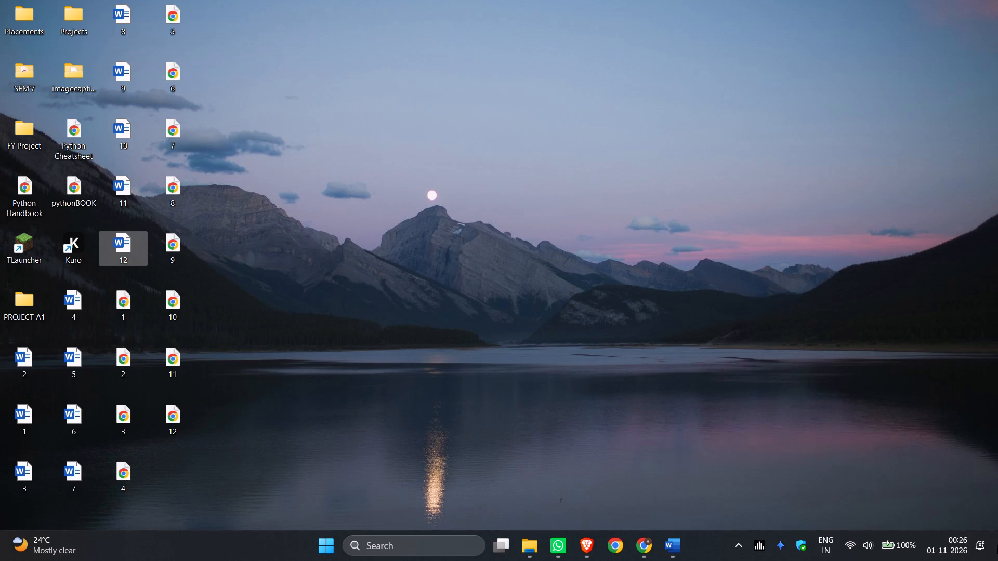
left_click(457, 424)
double_click(157, 423)
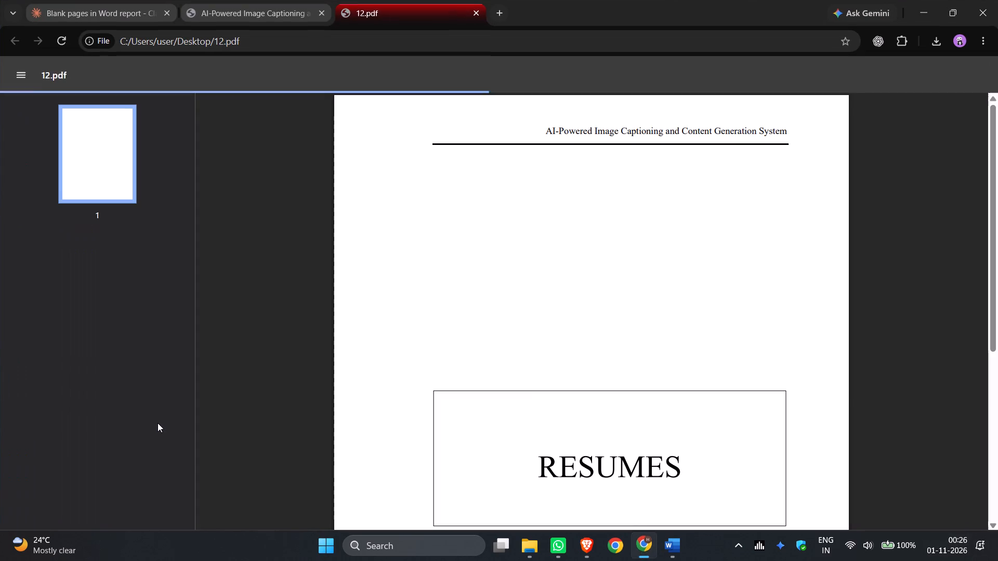
scroll(667, 397, "down", 17)
scroll(671, 389, "up", 3)
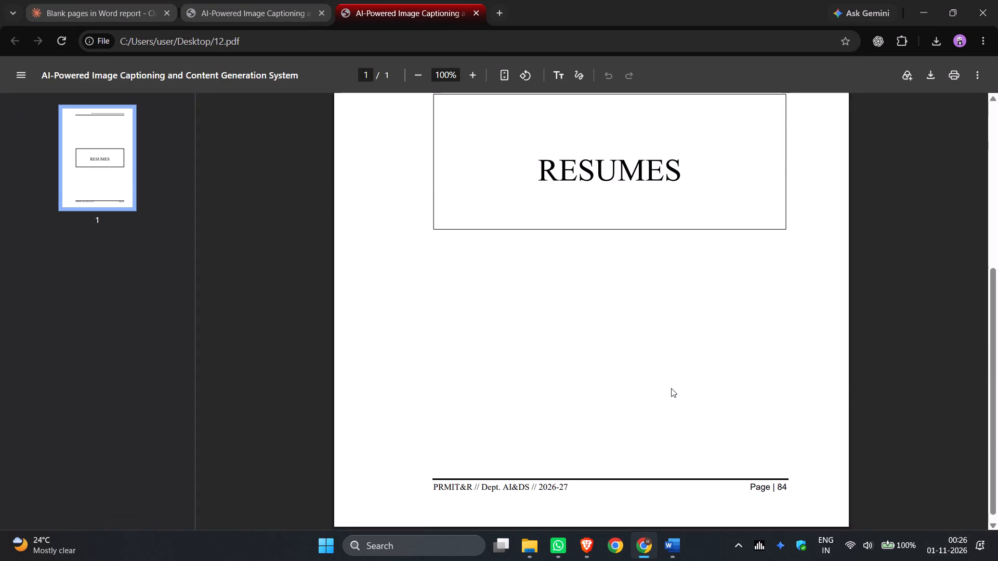
scroll(671, 388, "up", 11)
left_click(971, 0)
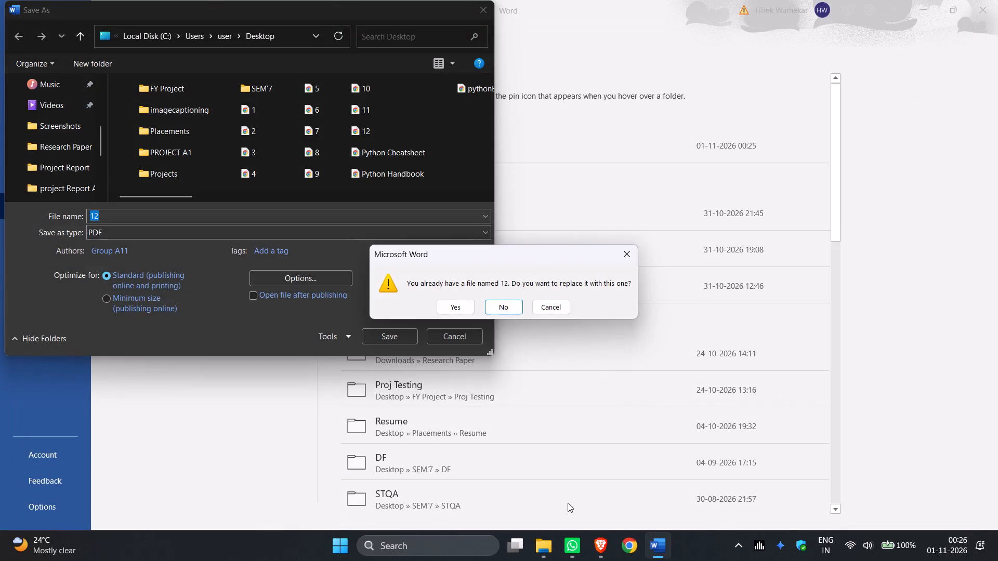
Decline replacing the existing PDF 12, cancel the save, and close the Word document.
left_click(505, 305)
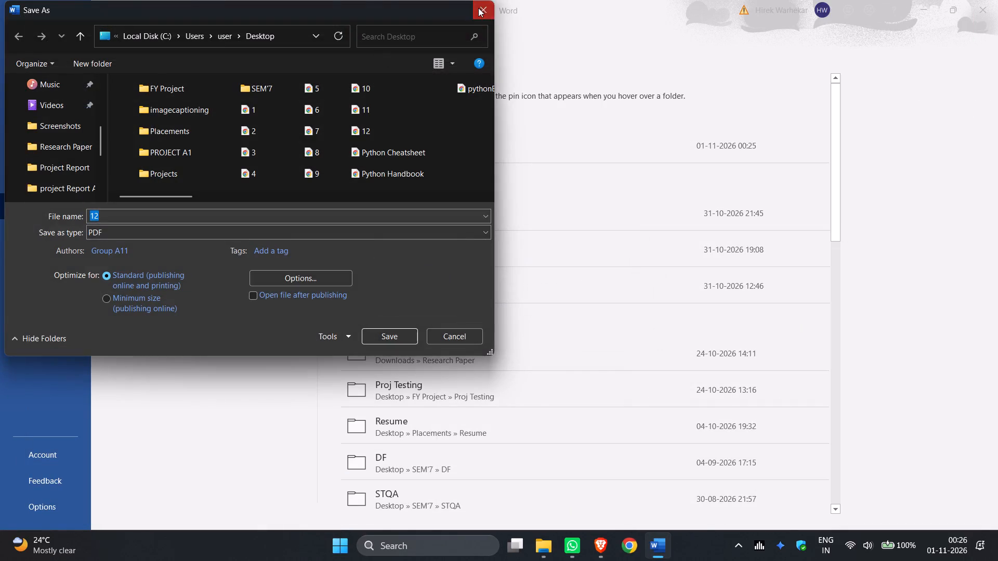
left_click(480, 8)
left_click(997, 0)
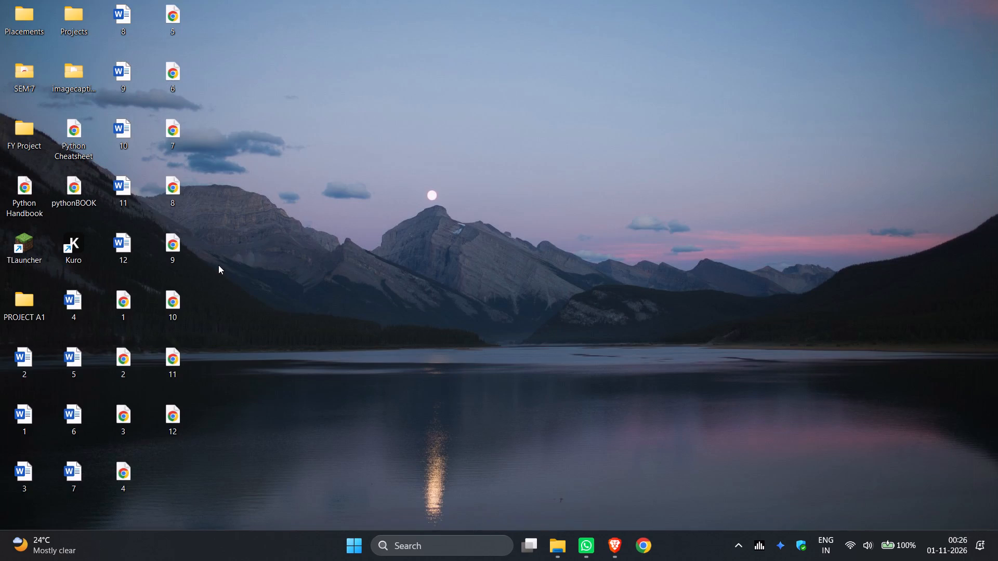
Reopen PDF 12 from the Desktop in Chrome, recheck its page from header to footer, and close the browser.
double_click(218, 265)
double_click(179, 425)
double_click(193, 419)
scroll(572, 264, "down", 2)
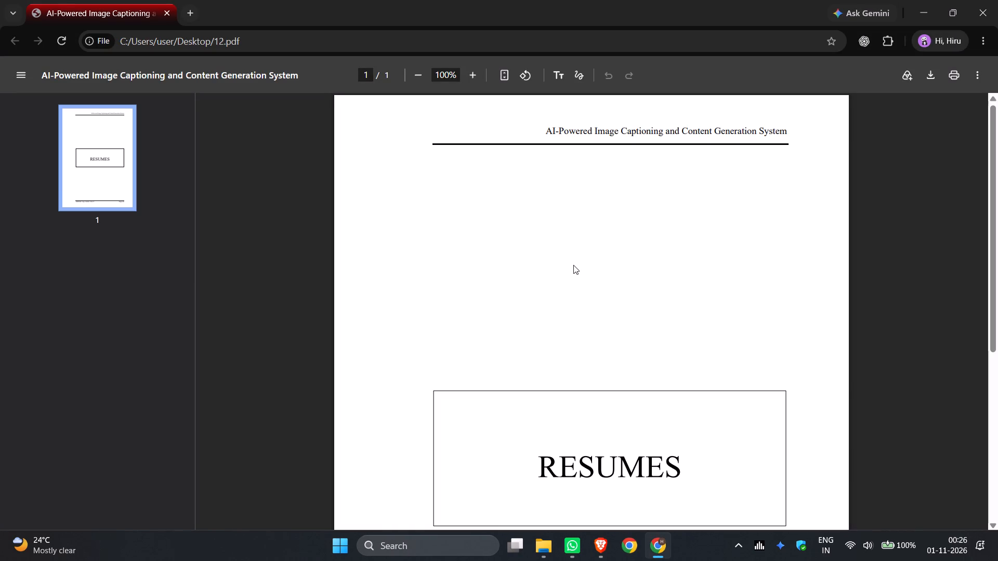
scroll(573, 265, "down", 5)
scroll(574, 265, "up", 11)
scroll(577, 266, "down", 12)
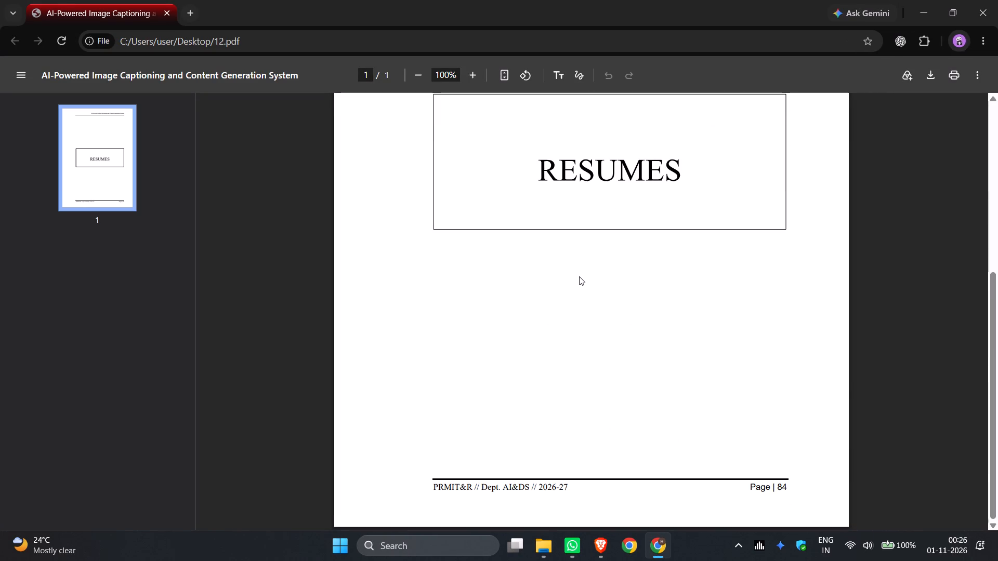
scroll(579, 276, "down", 1)
scroll(576, 273, "up", 15)
left_click(978, 0)
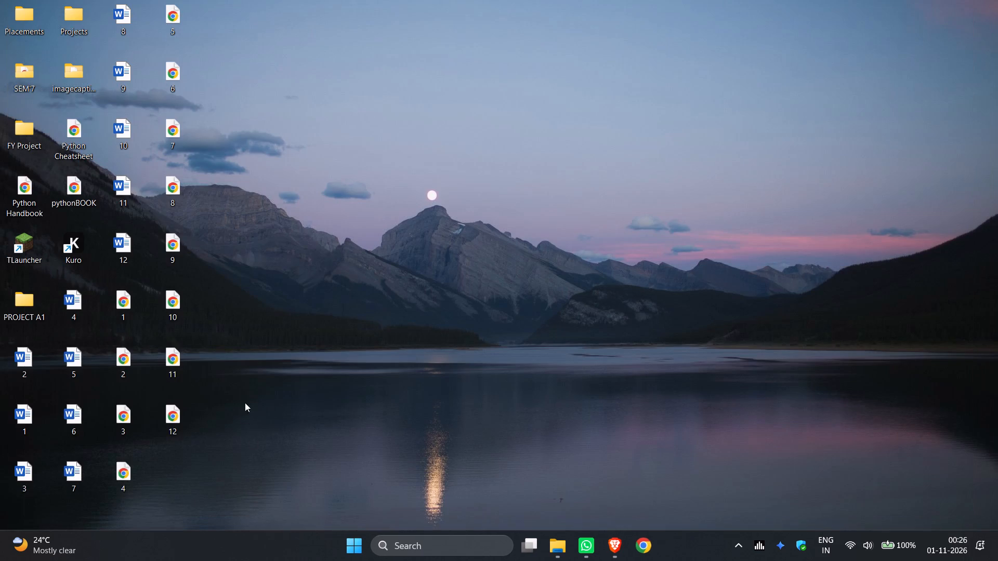
Open PDF 11 from the Desktop in Chrome, look through its publication pages and certificates, and close the browser.
double_click(179, 375)
double_click(179, 364)
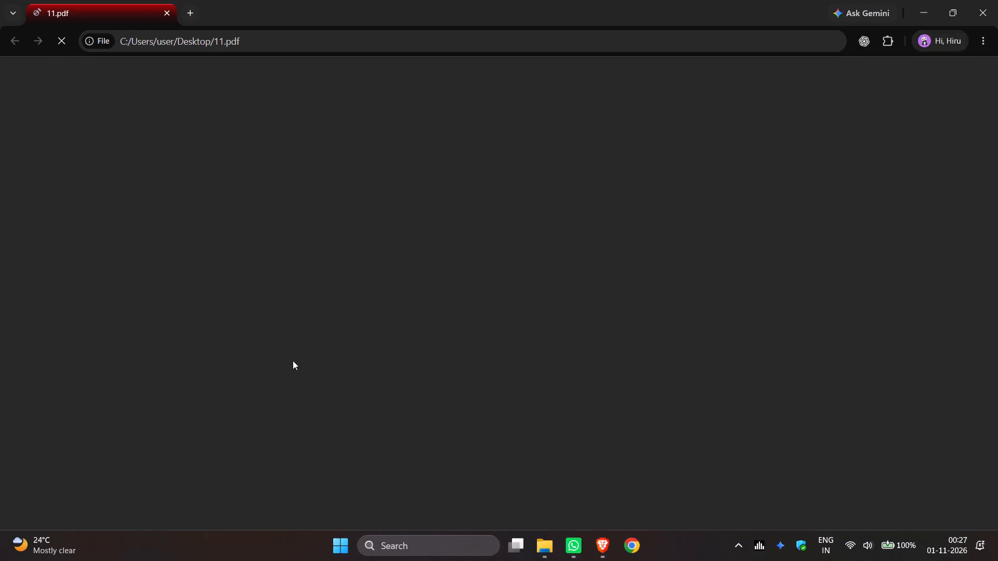
scroll(590, 387, "down", 14)
scroll(595, 381, "down", 7)
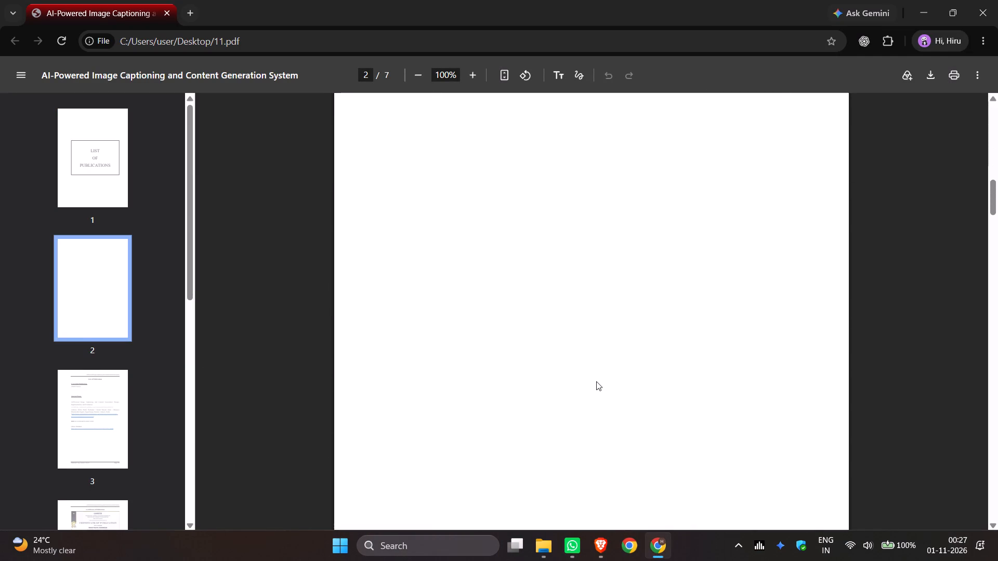
scroll(599, 380, "down", 12)
scroll(599, 380, "down", 12)
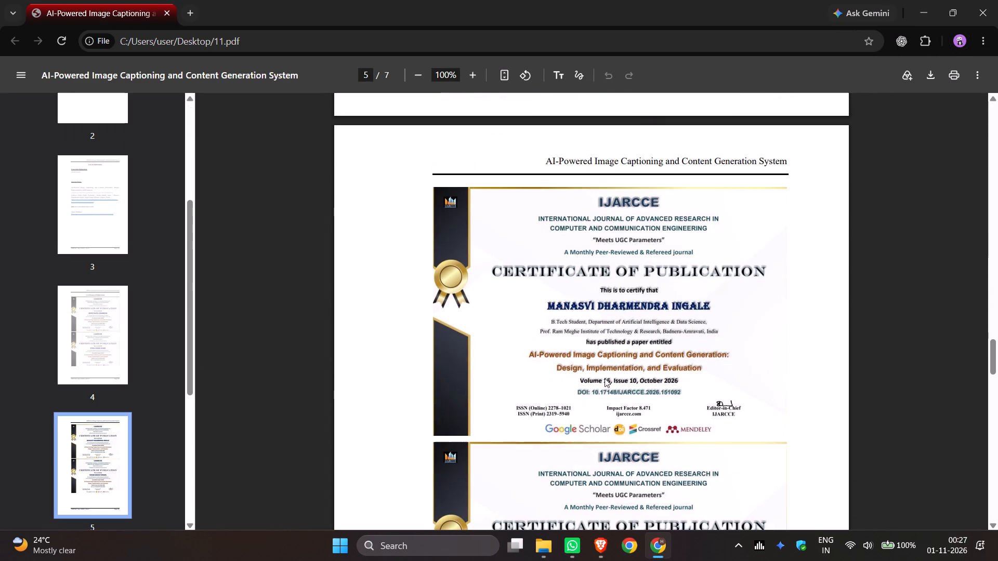
left_click(166, 14)
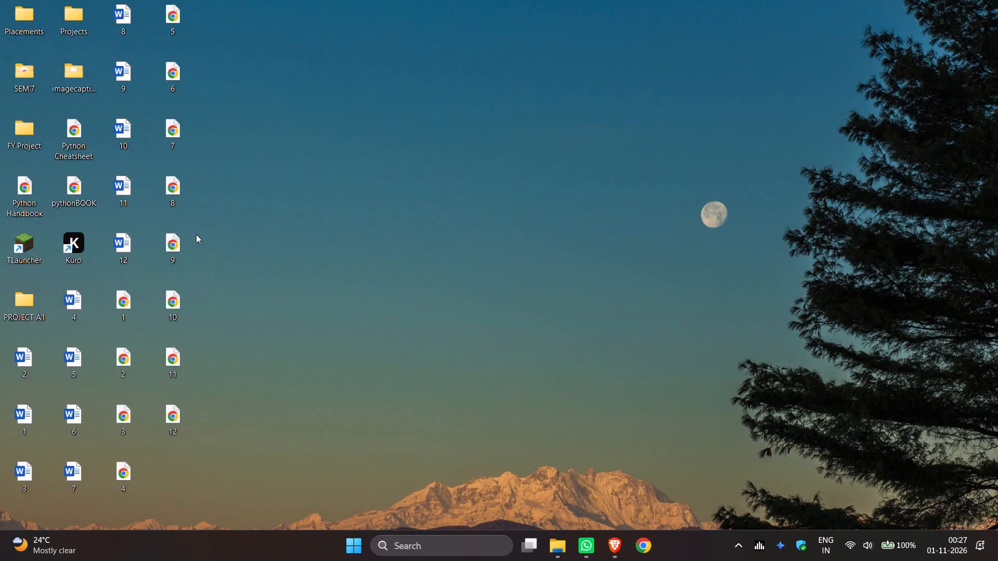
left_click(512, 377)
Create a new folder on the Desktop named Print.
right_click(360, 87)
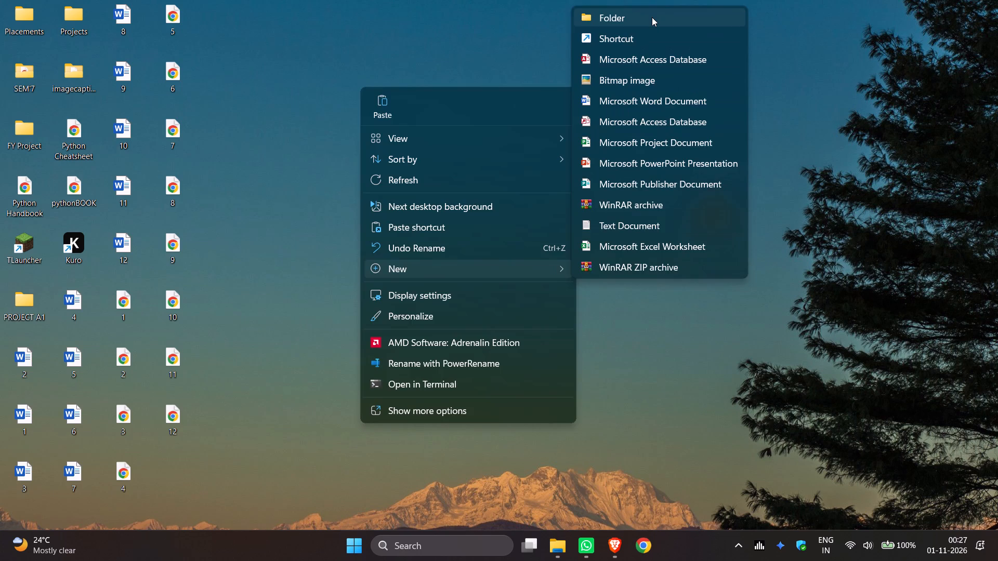
left_click(652, 17)
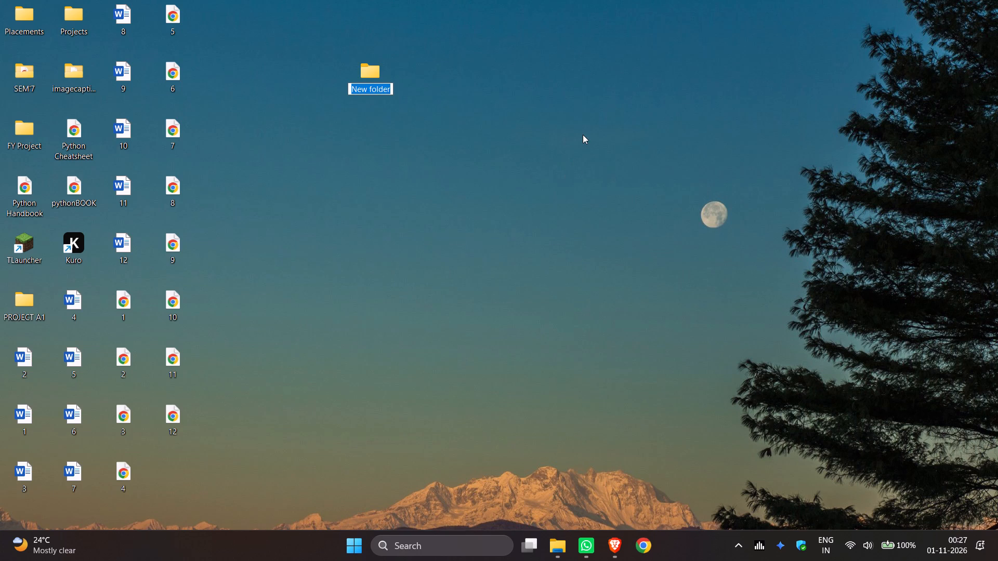
key("shift+p")
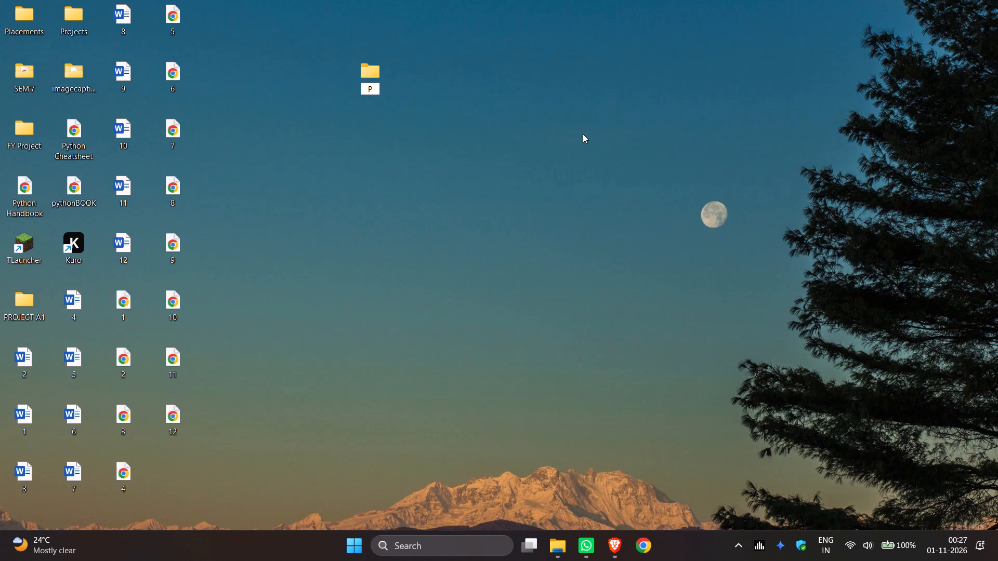
type("rint")
key("Return")
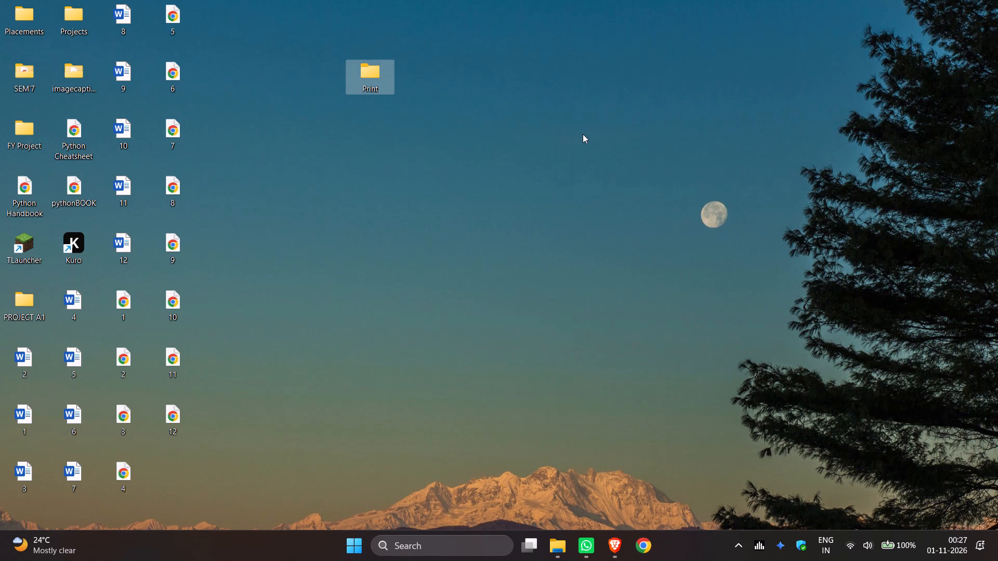
left_click(381, 343)
left_click(389, 337)
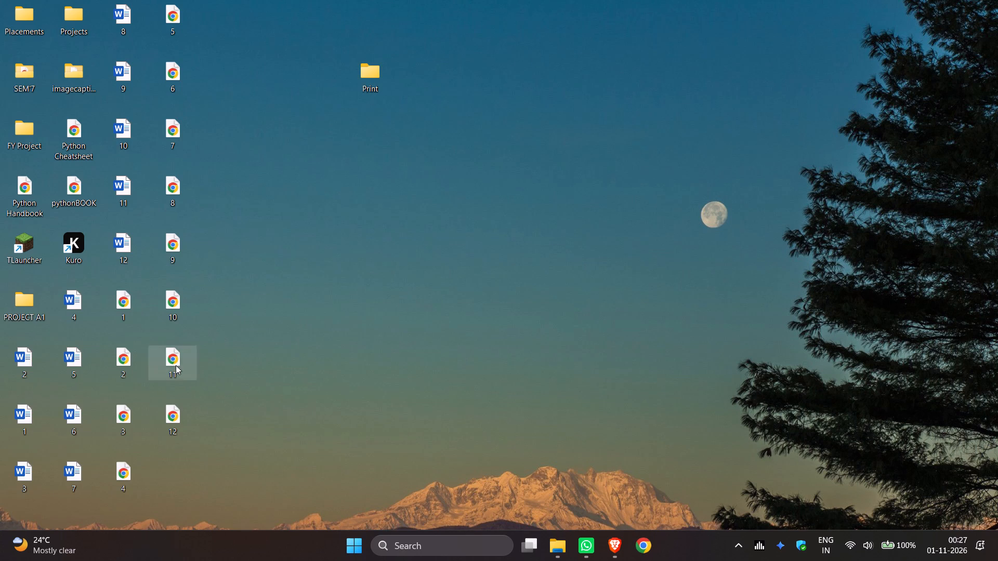
Move PDFs 5 to 12 from the Desktop into the Print folder and minimize the folder window.
left_click_drag(218, 12, 161, 389)
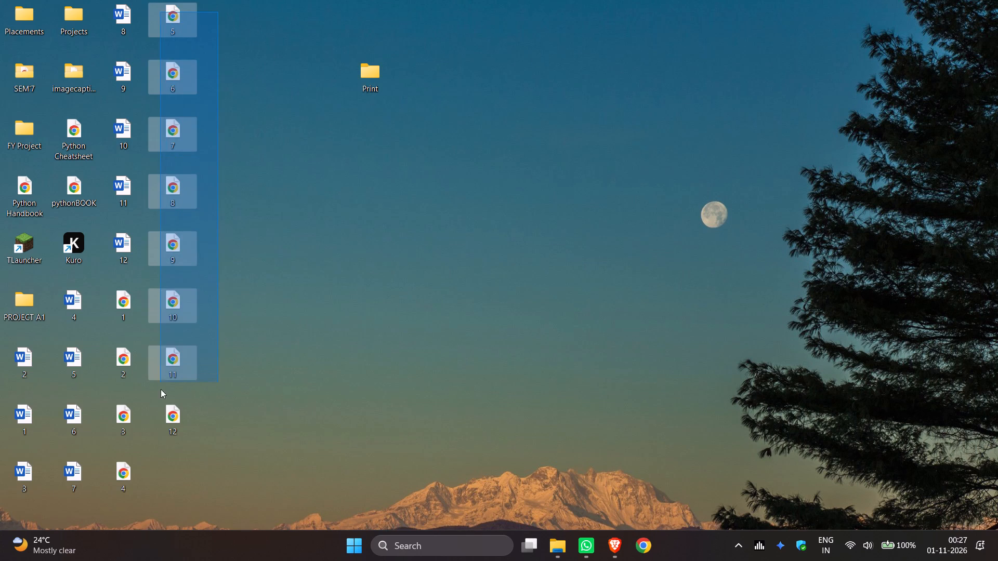
left_click_drag(161, 389, 174, 424)
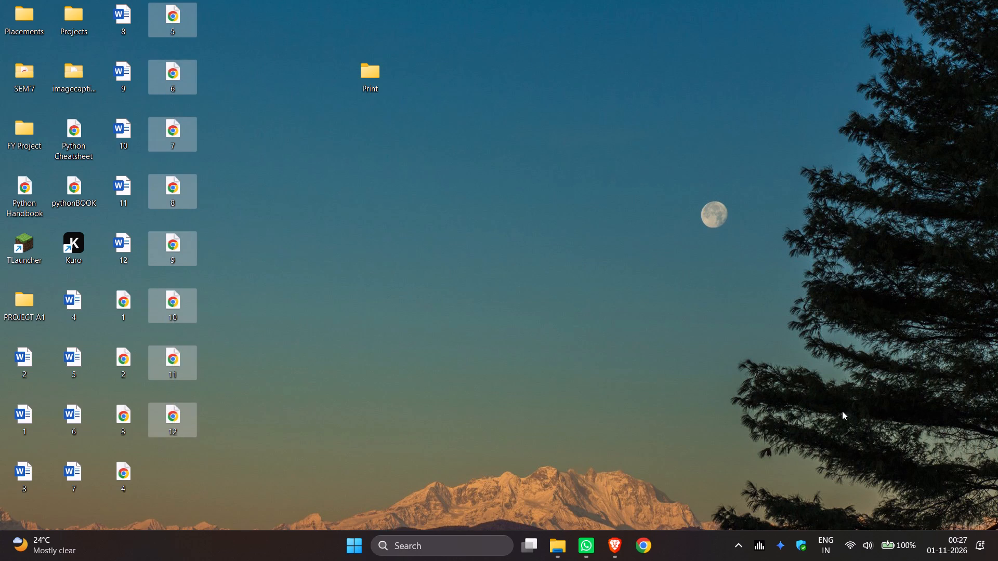
key("ctrl+x")
double_click(371, 72)
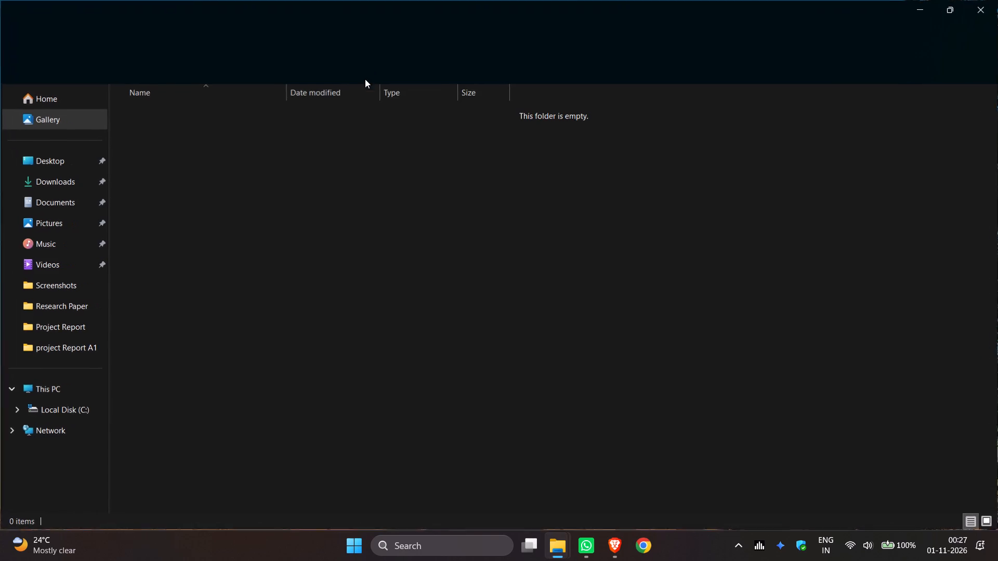
left_click(357, 235)
key("ctrl+v")
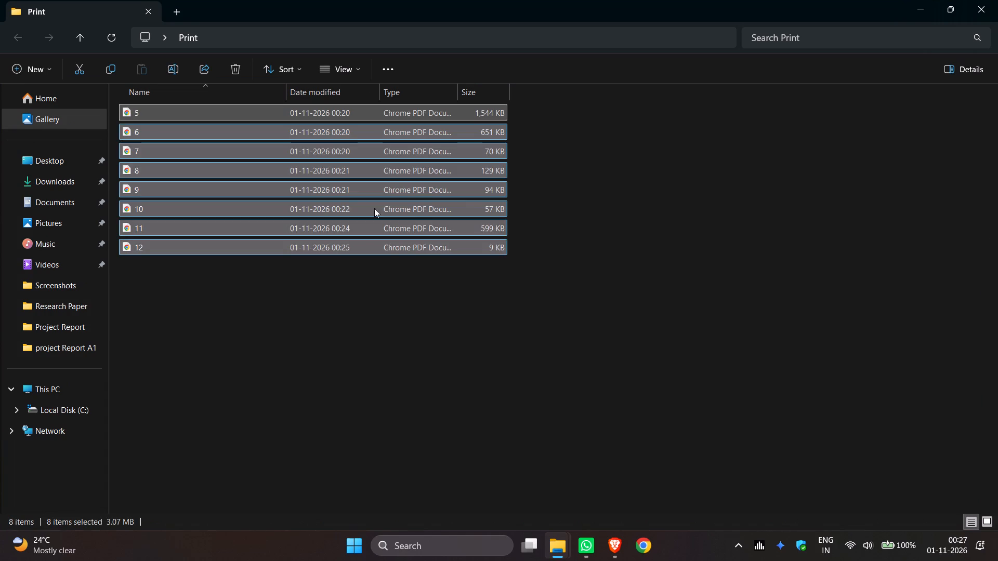
double_click(634, 198)
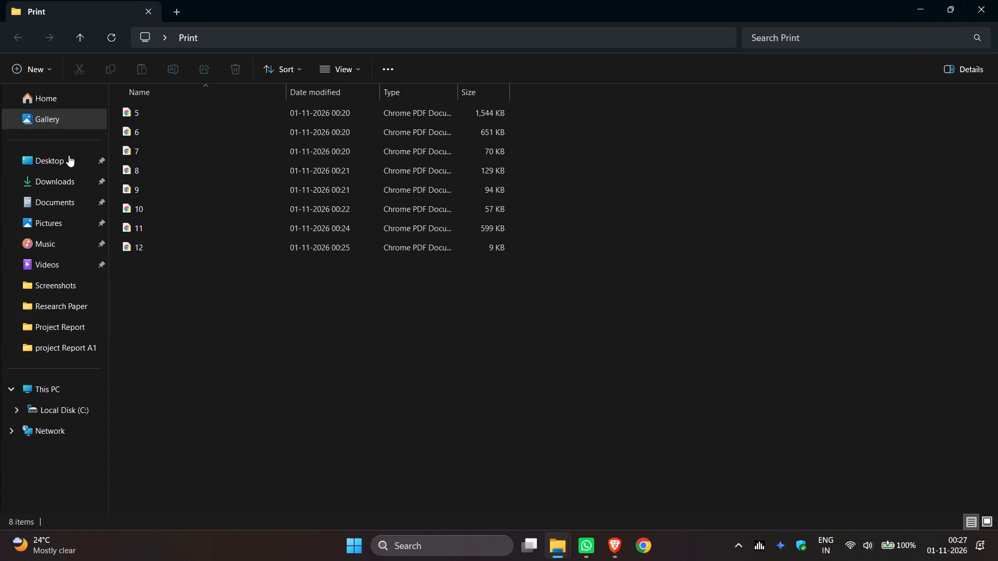
left_click(920, 8)
Move the remaining PDFs 1 to 4 from the Desktop into the Print folder and close the folder window.
left_click_drag(164, 285, 119, 478)
key("ctrl+x")
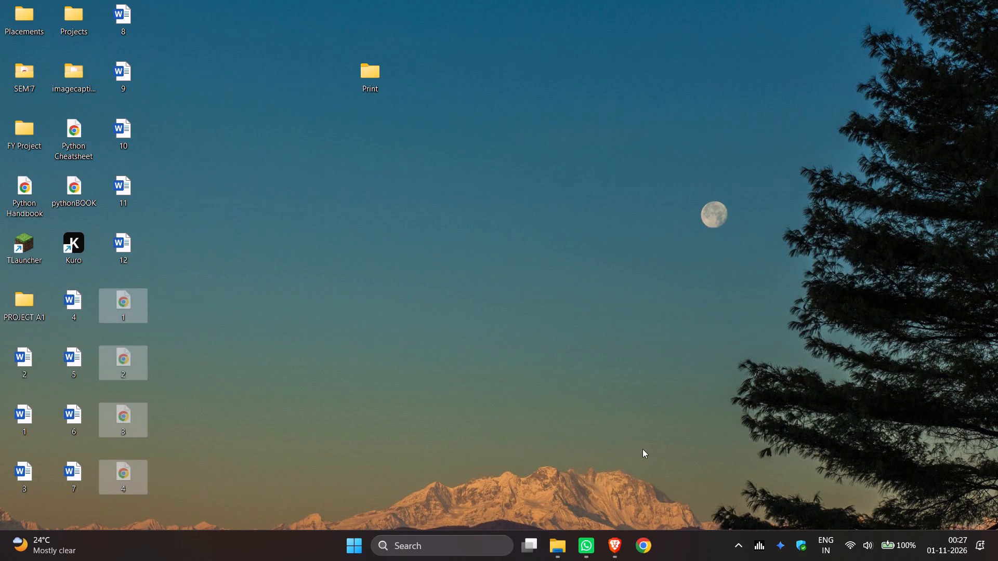
double_click(379, 86)
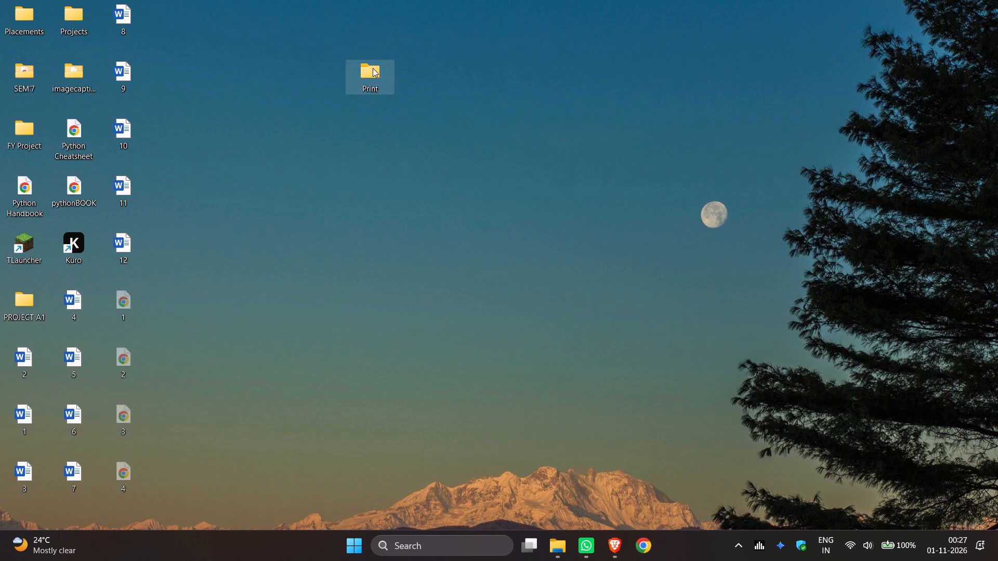
double_click(373, 68)
left_click(605, 196)
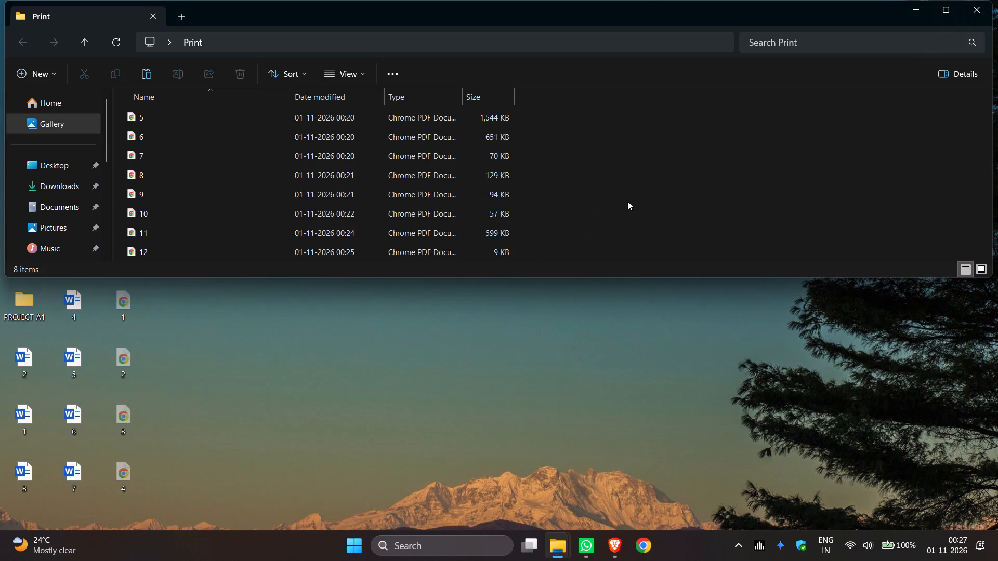
key("ctrl+v")
scroll(628, 203, "down", 8)
scroll(629, 204, "up", 4)
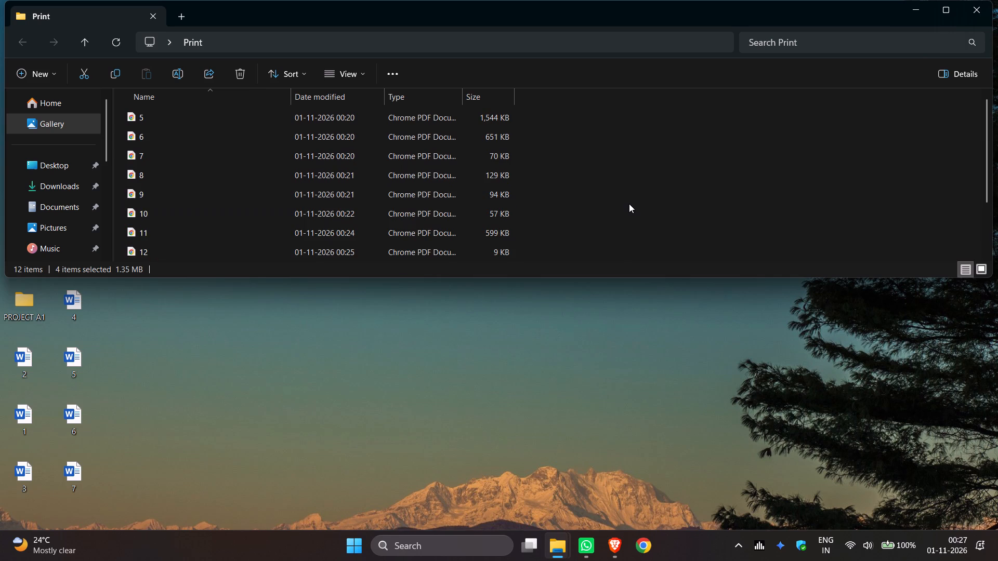
scroll(629, 204, "up", 2)
left_click(652, 185)
left_click(977, 13)
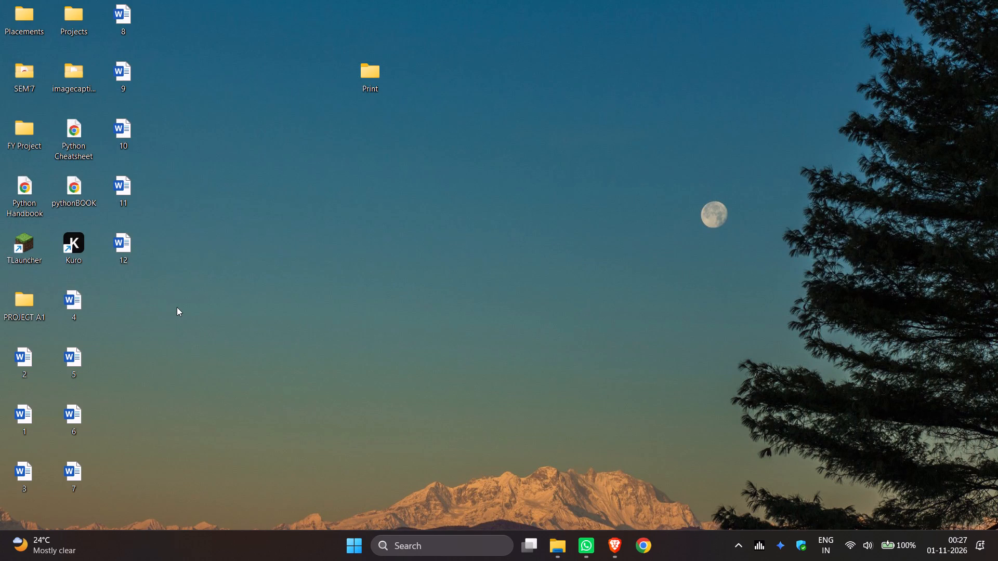
Create a second new folder on the Desktop named Word Files.
right_click(410, 201)
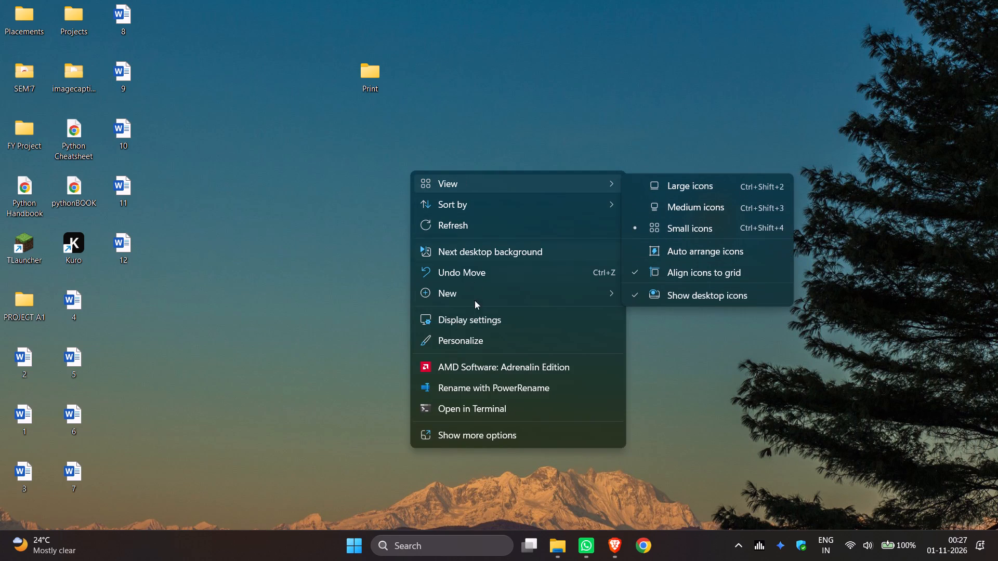
left_click(545, 293)
left_click(681, 35)
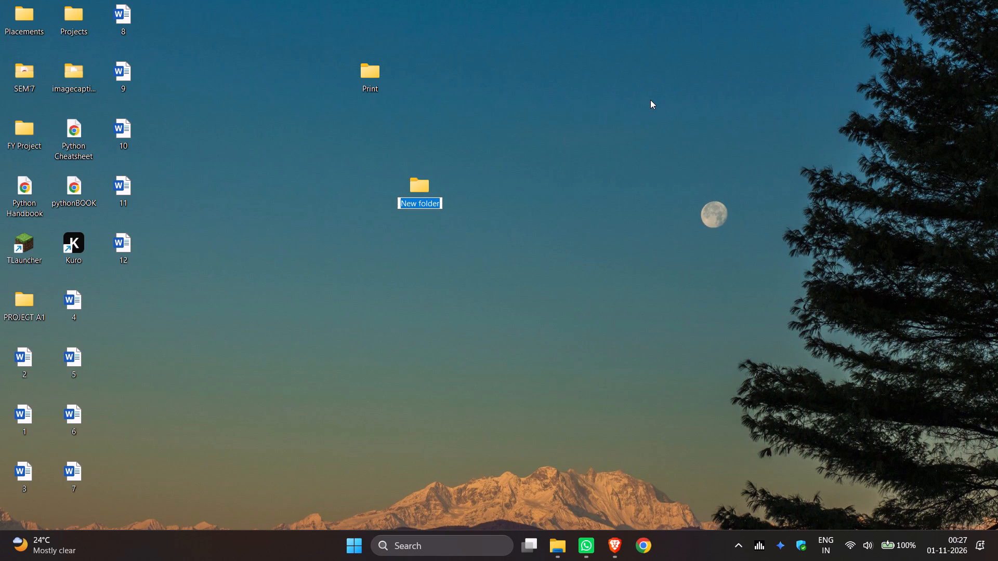
type("Word")
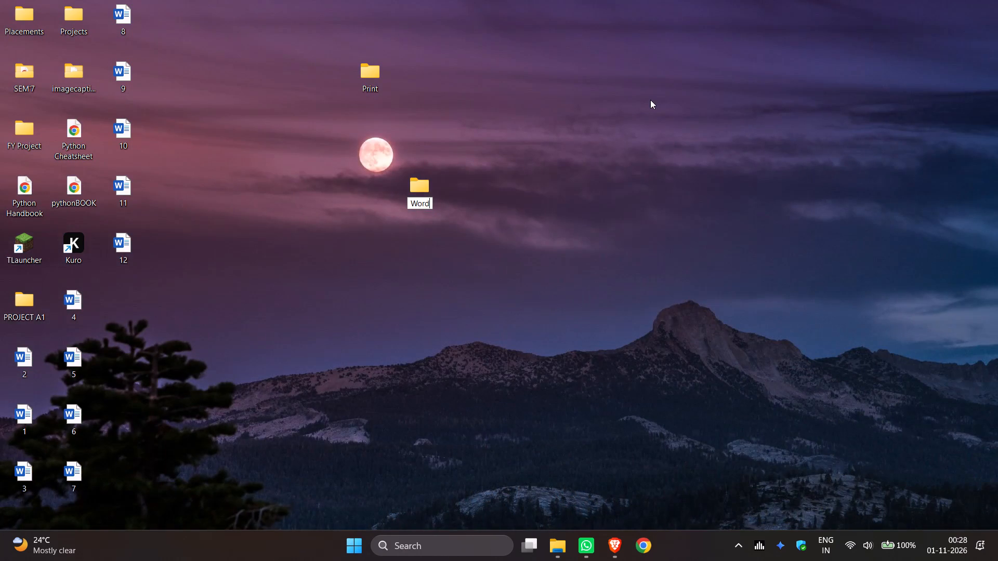
key("space")
type("Files")
key("Return")
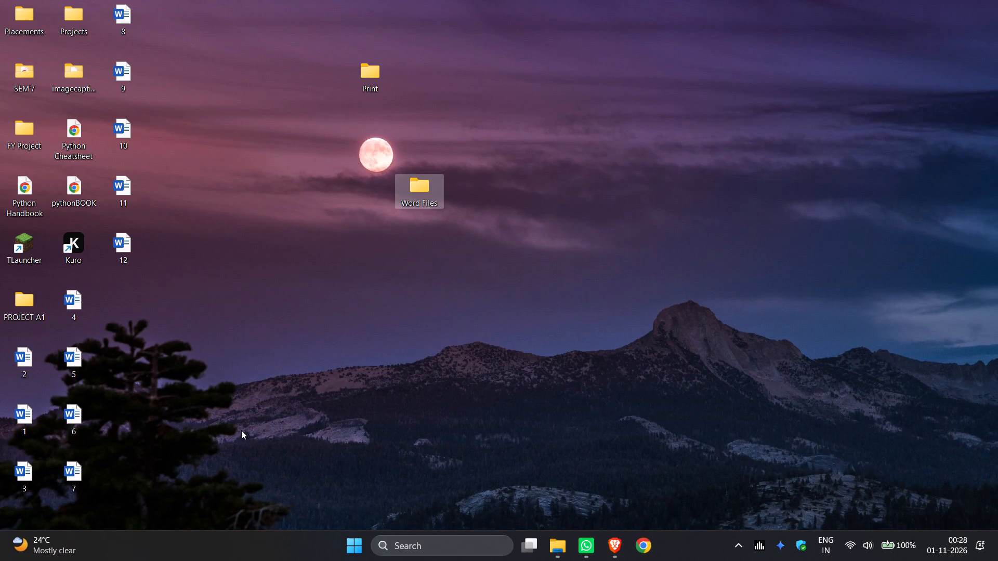
left_click(241, 430)
Move Word documents 1 to 12 from the Desktop into the Word Files folder and close the folder window.
left_click_drag(168, 0, 126, 259)
left_click(74, 308, "ctrl")
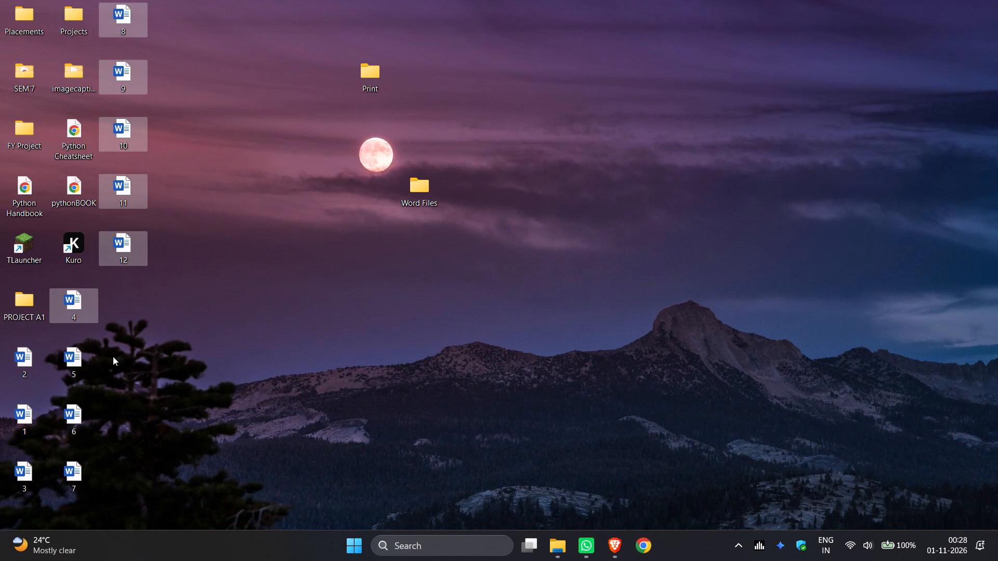
left_click_drag(113, 356, 23, 457, "ctrl")
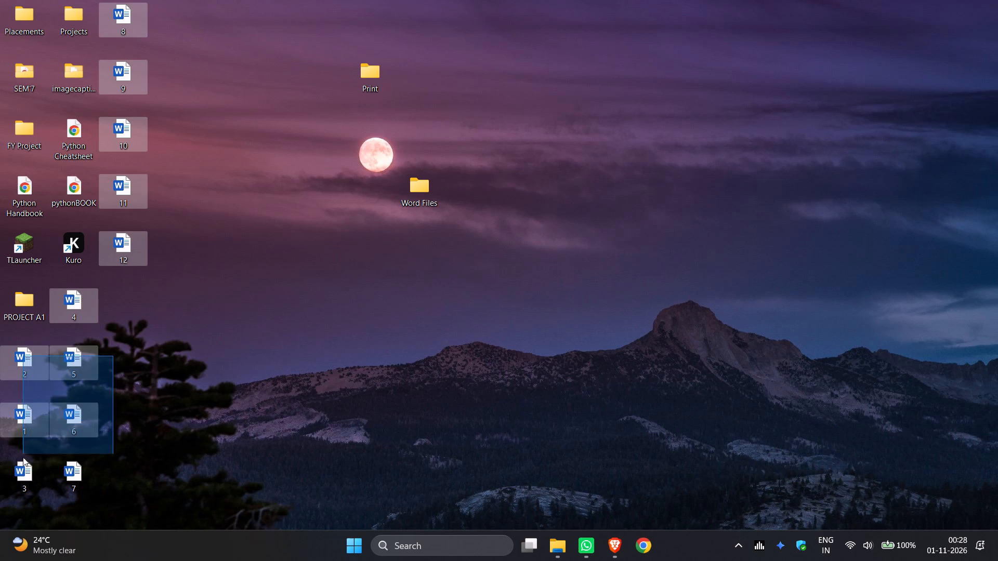
left_click_drag(23, 457, 30, 487, "ctrl")
key("ctrl+x")
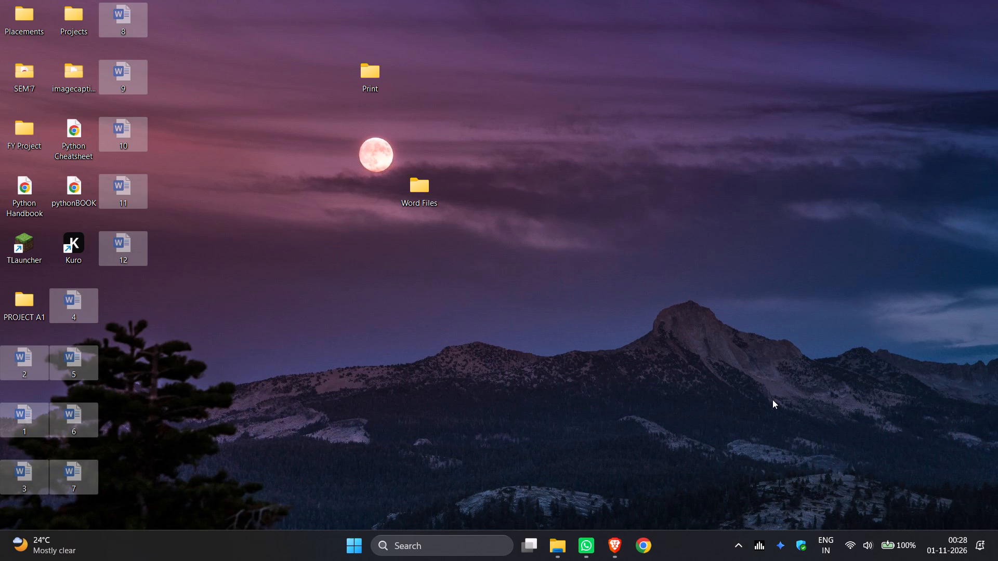
double_click(430, 190)
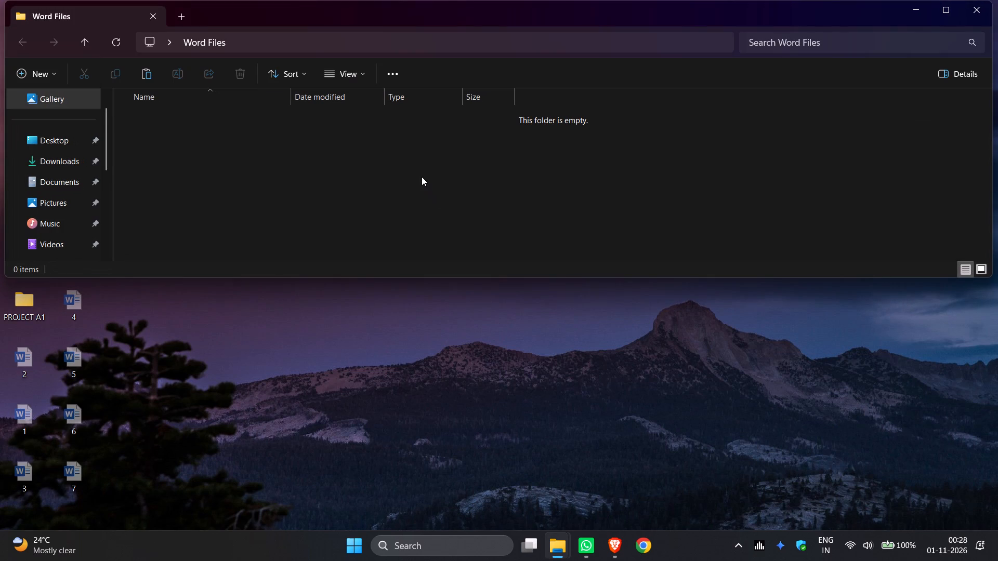
left_click(422, 177)
left_click(449, 166)
key("ctrl+v")
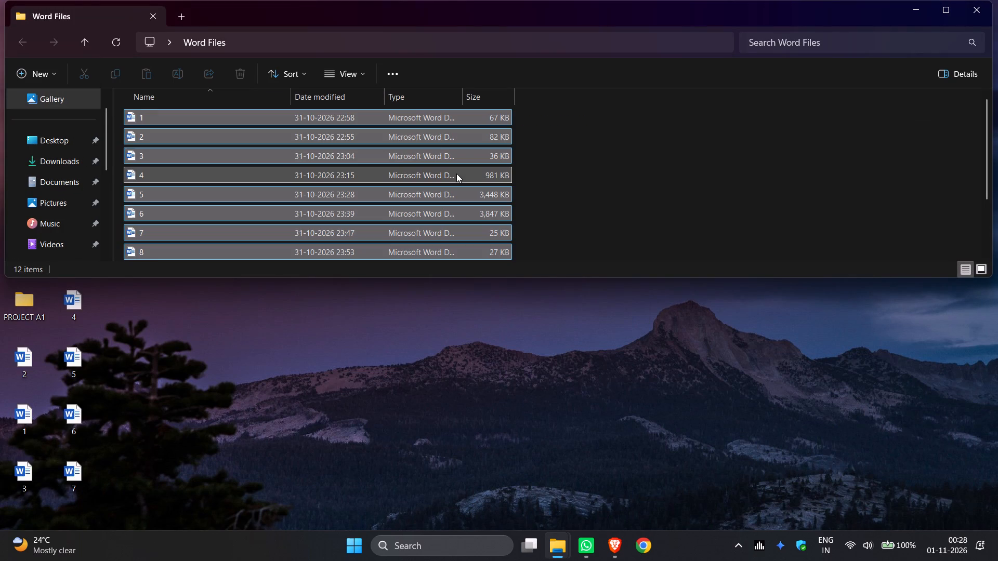
left_click(662, 151)
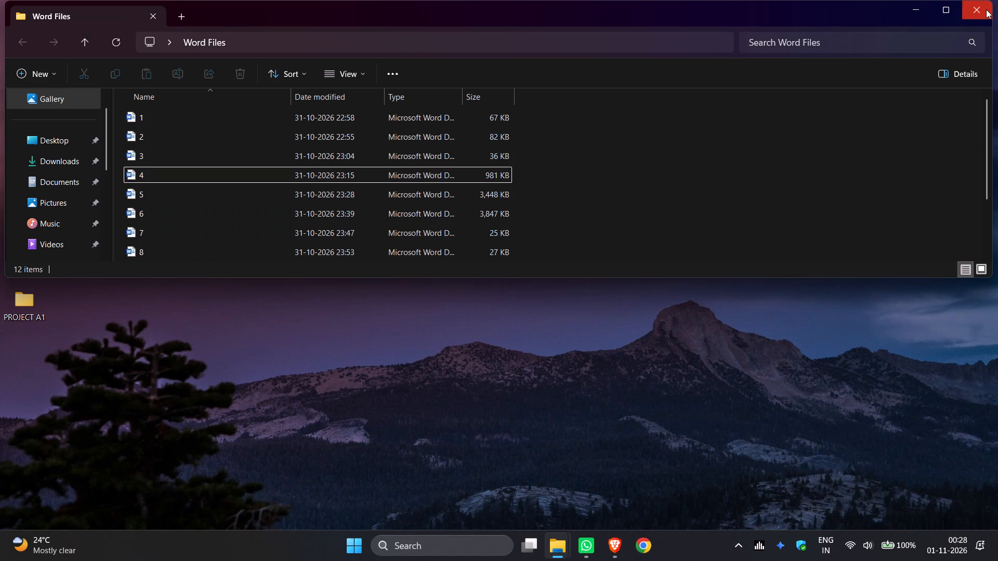
left_click(986, 9)
Move the Print and Word Files folders from the Desktop into the Project Report folder in Downloads.
left_click(432, 201, "ctrl")
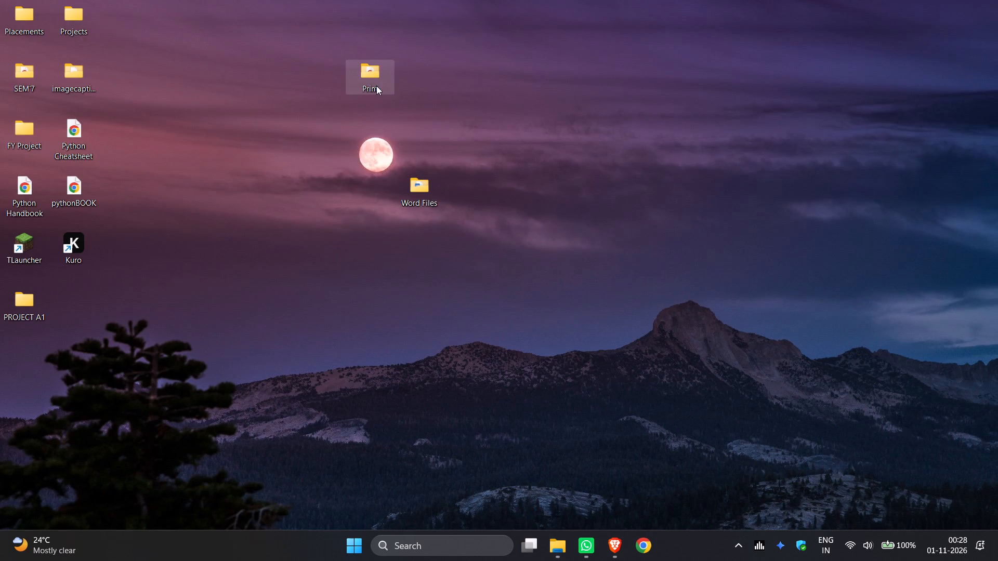
left_click(376, 86, "ctrl")
left_click(415, 193, "ctrl")
key("ctrl+x")
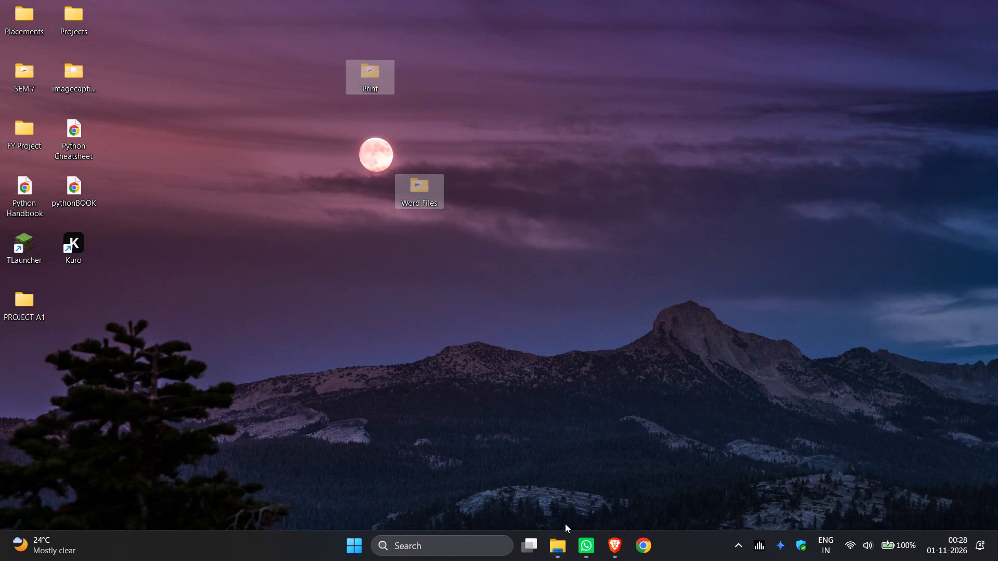
left_click(560, 547)
left_click(515, 460)
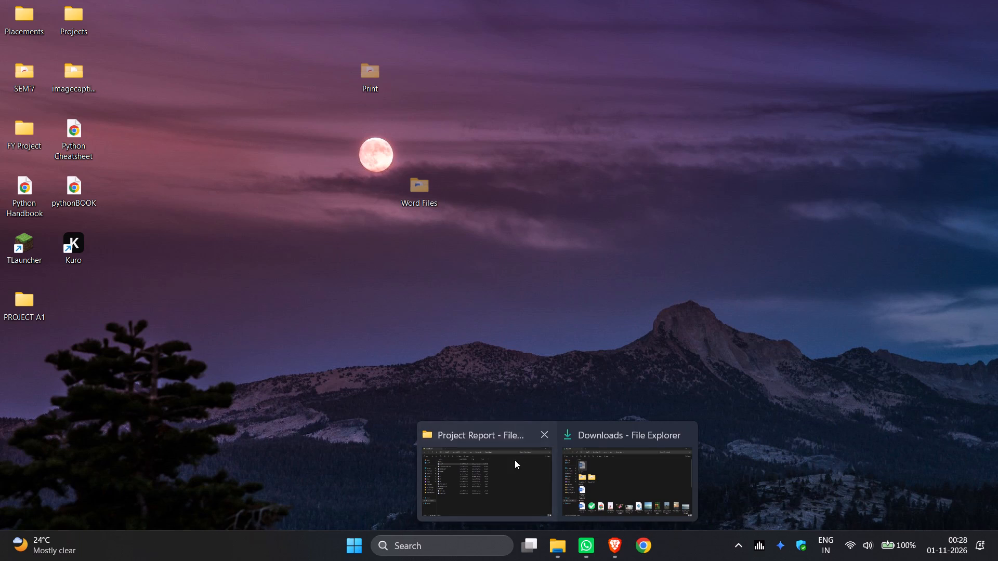
double_click(310, 405)
key("ctrl+v")
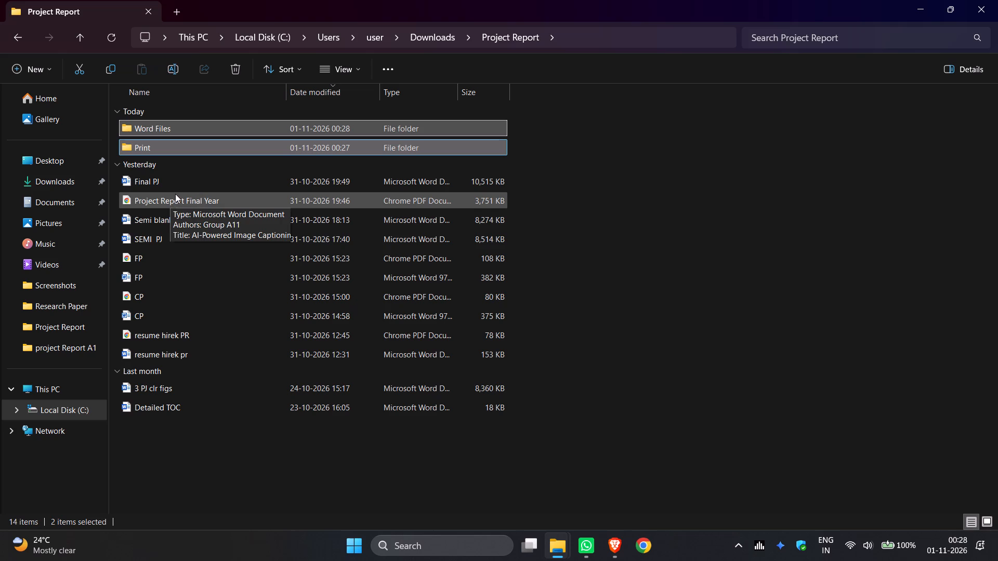
left_click(175, 194)
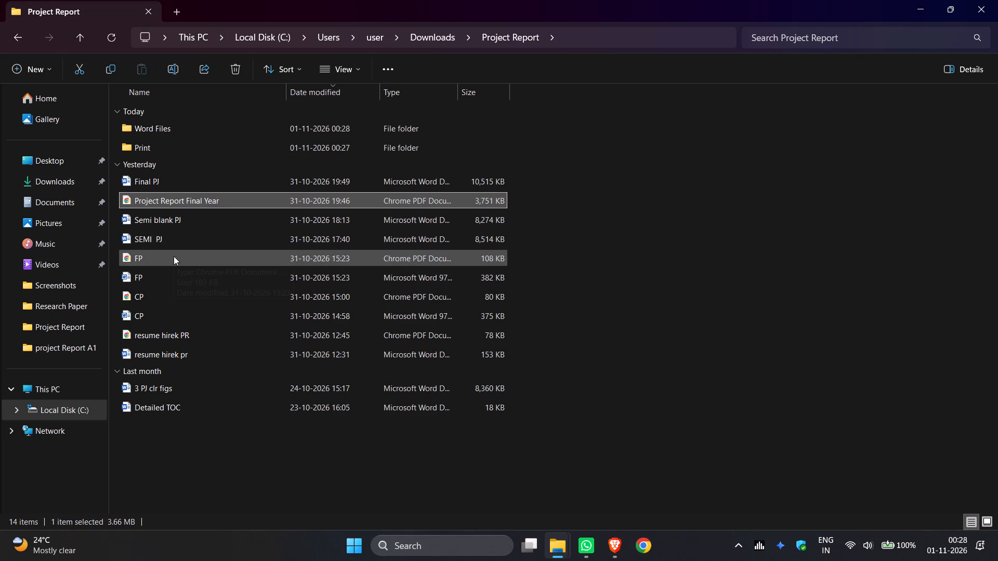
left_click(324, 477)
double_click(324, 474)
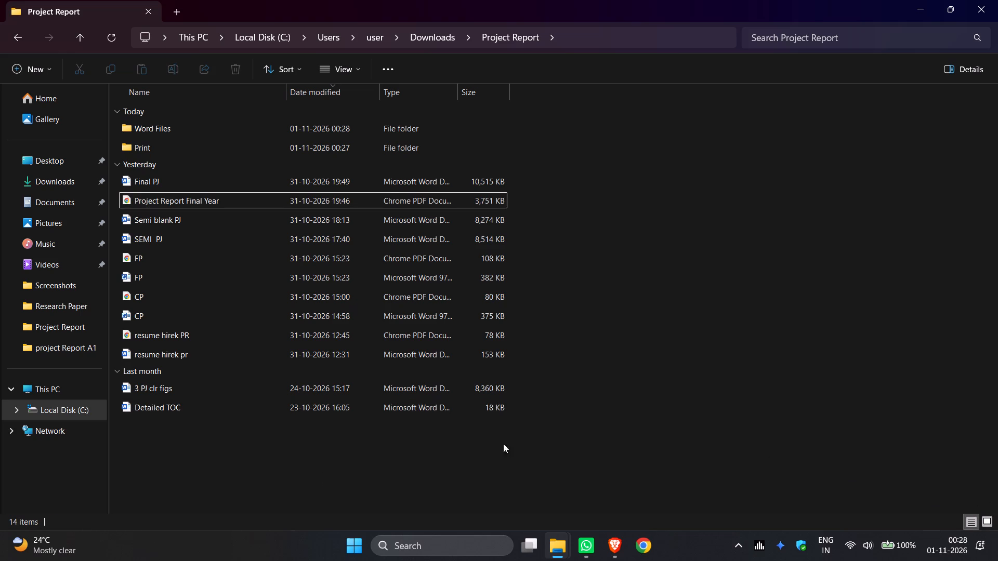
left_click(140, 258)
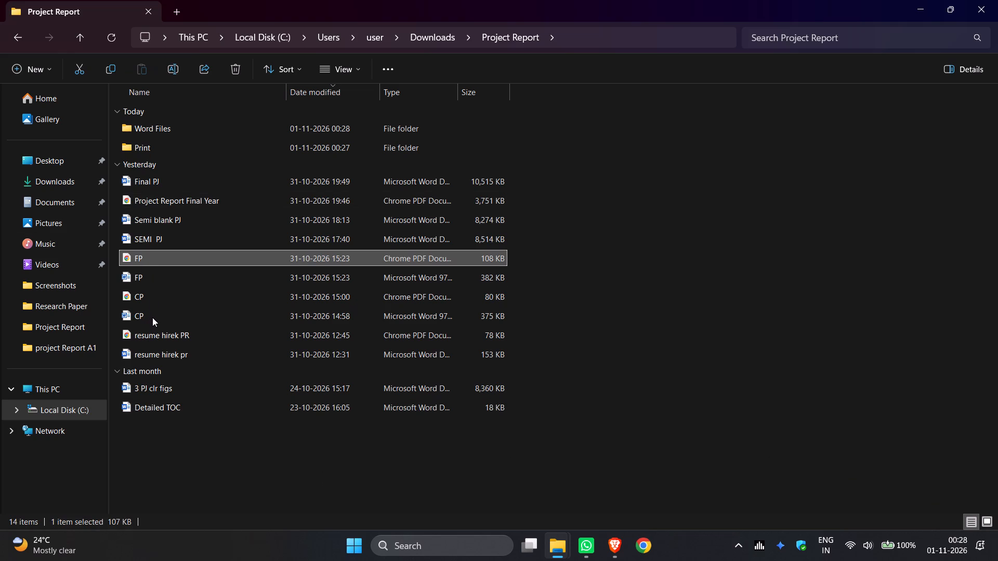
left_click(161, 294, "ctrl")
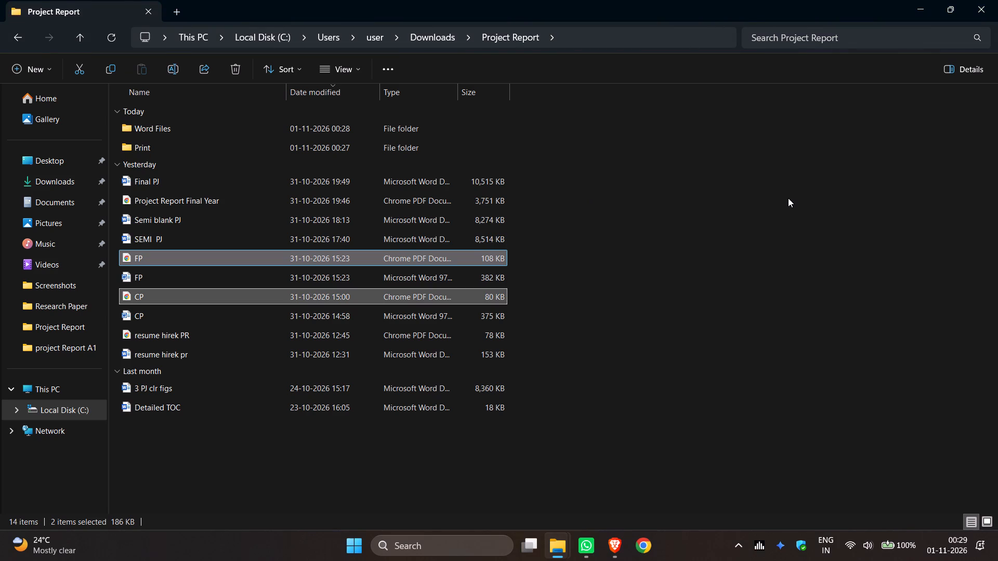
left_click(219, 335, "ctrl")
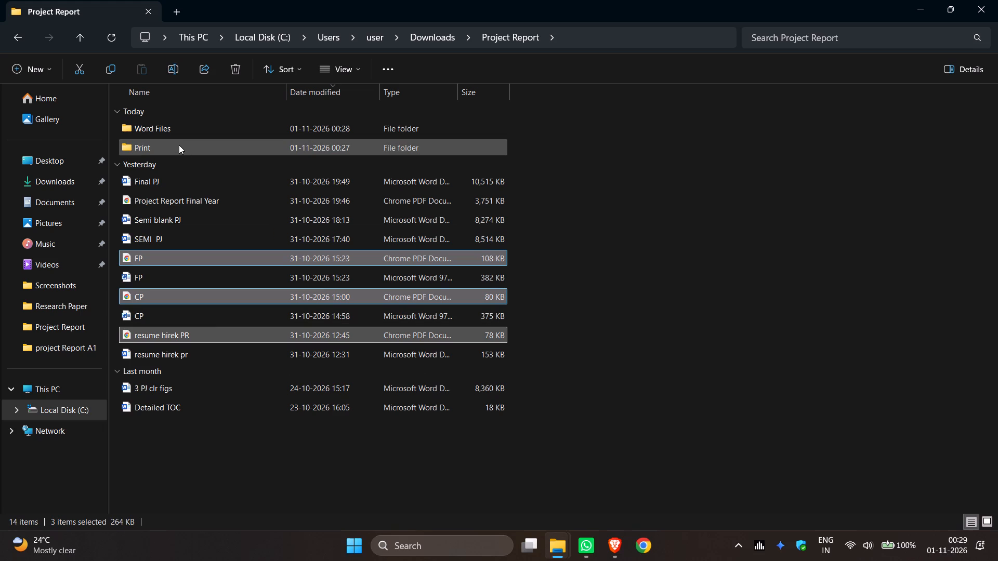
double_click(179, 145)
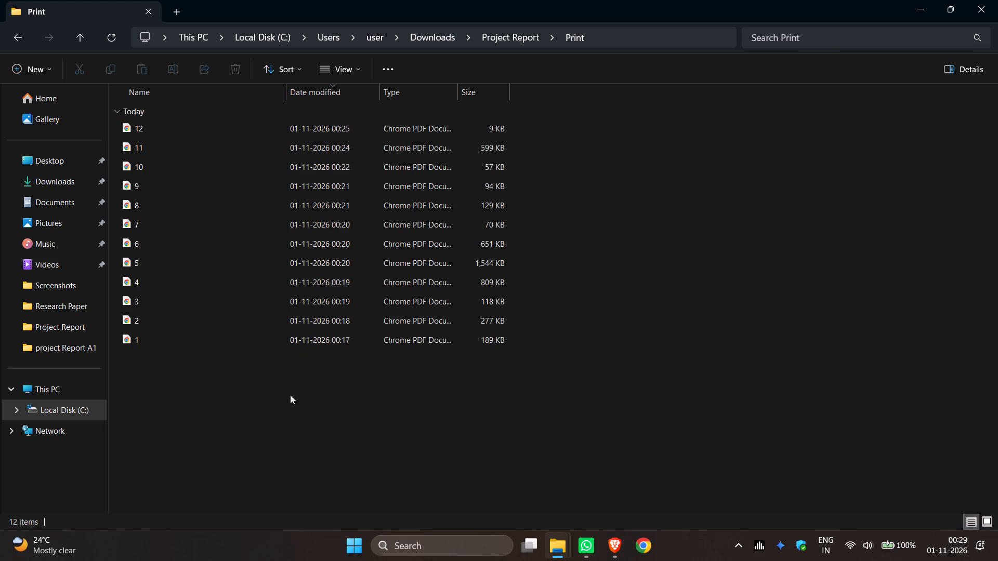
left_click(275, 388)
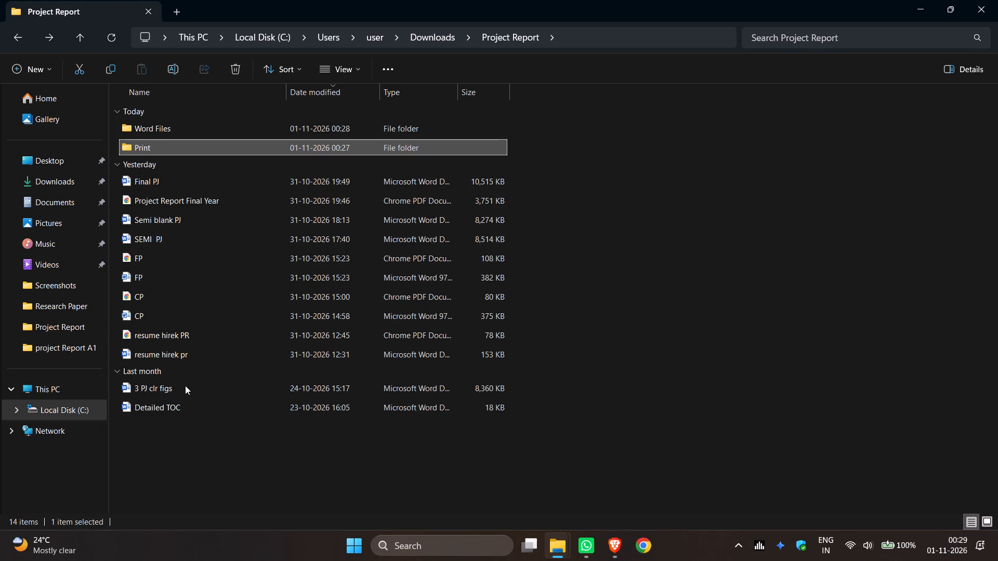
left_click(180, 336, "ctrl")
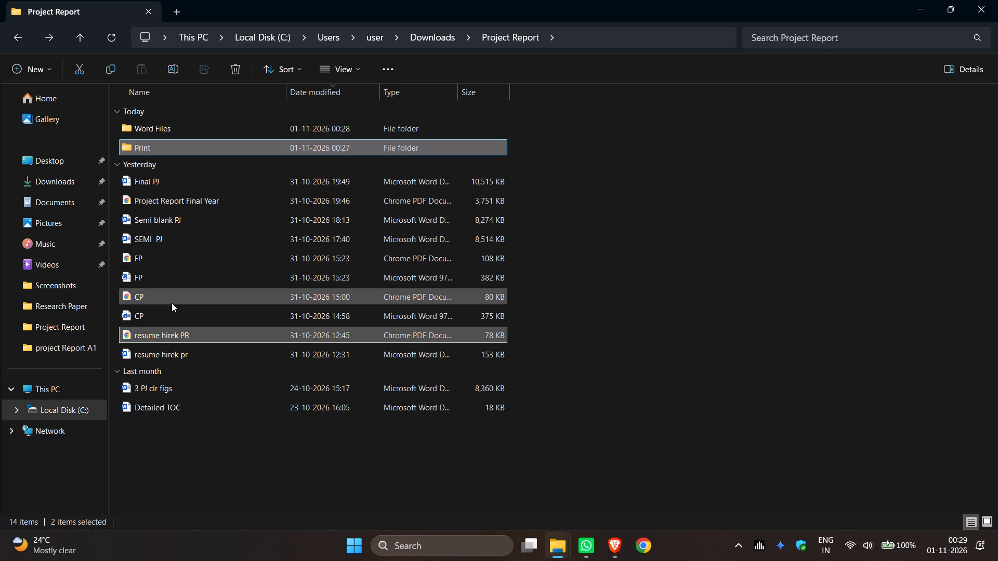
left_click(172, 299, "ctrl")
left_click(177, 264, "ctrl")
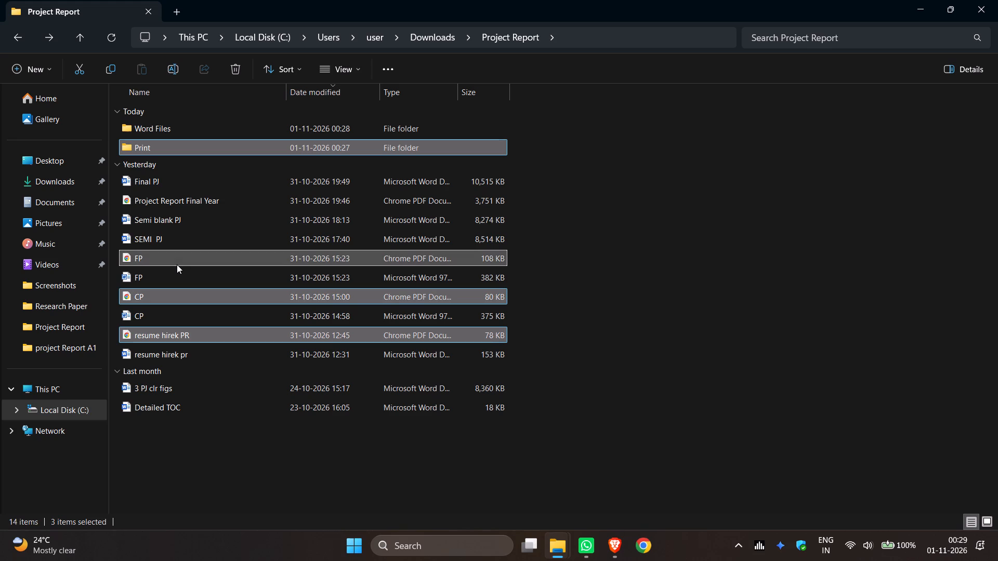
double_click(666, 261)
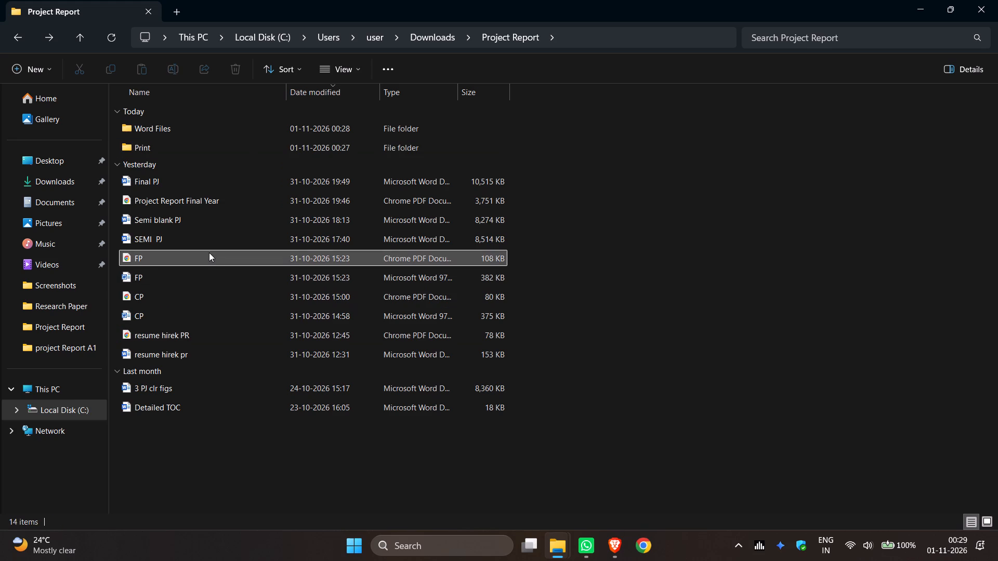
Copy the FP, CP and resume PDFs from the Project Report folder into its Print folder.
left_click(209, 252, "ctrl")
left_click(195, 295, "ctrl")
left_click(195, 334)
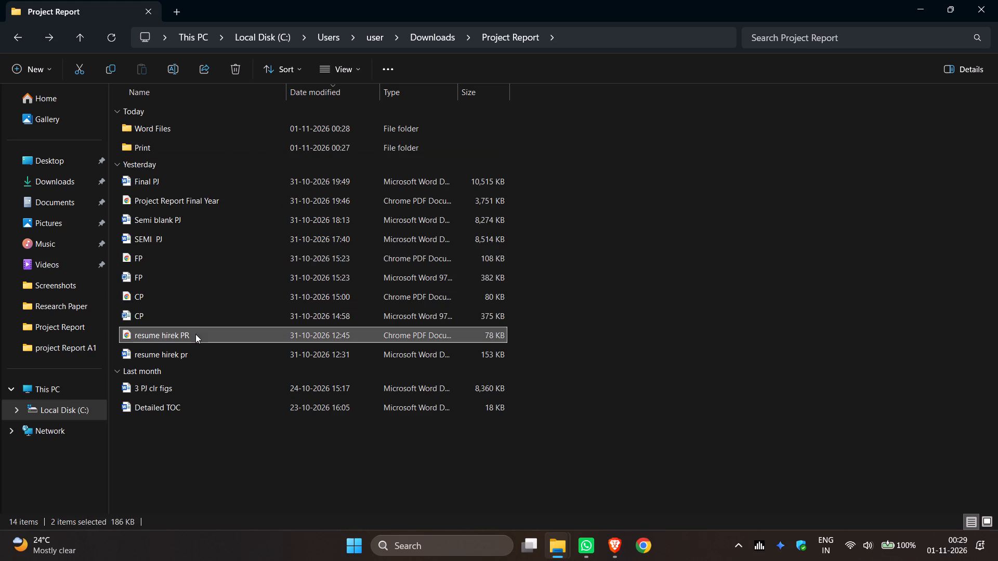
left_click(192, 289, "ctrl")
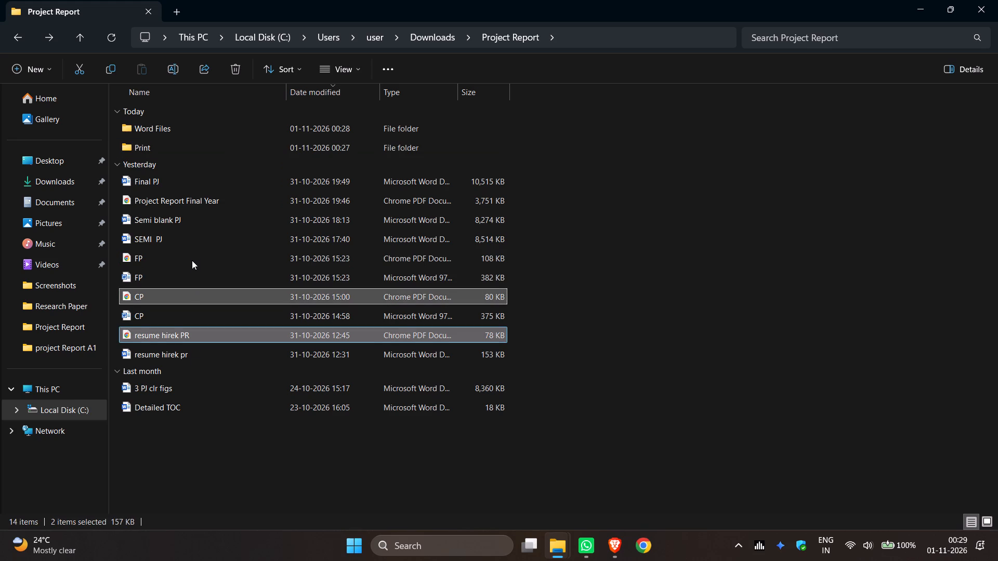
left_click(192, 252, "ctrl")
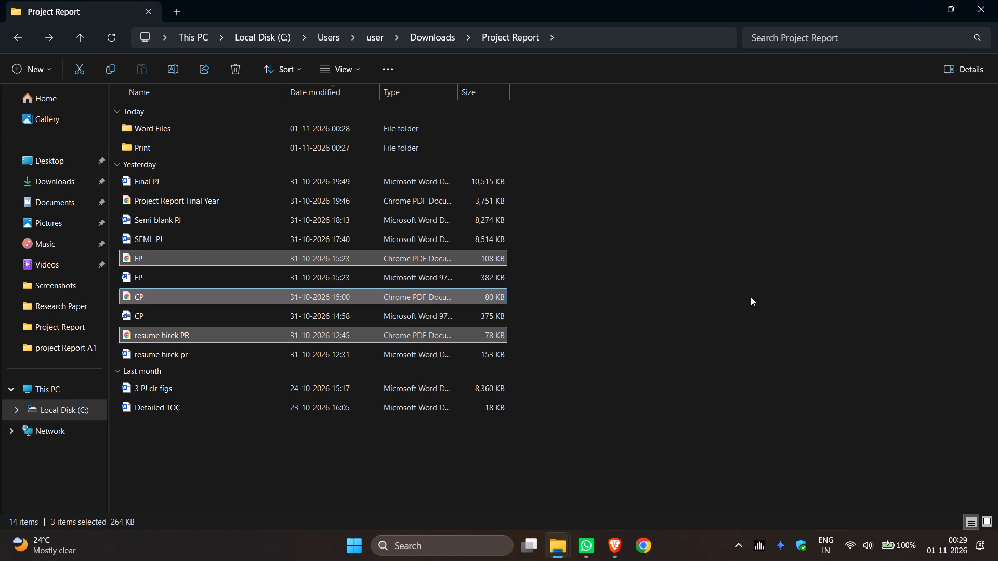
key("ctrl+c")
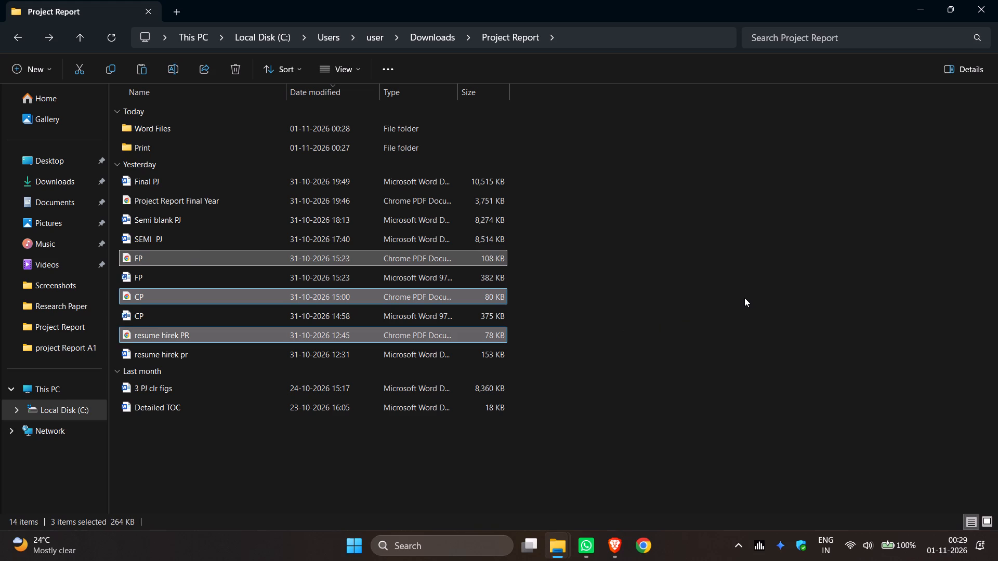
double_click(163, 150)
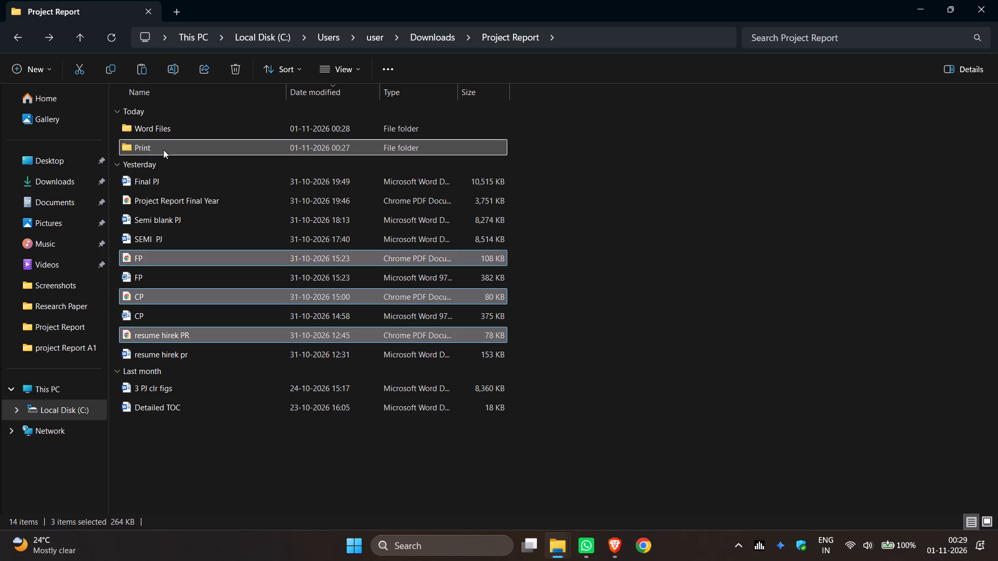
double_click(280, 395)
key("ctrl+v")
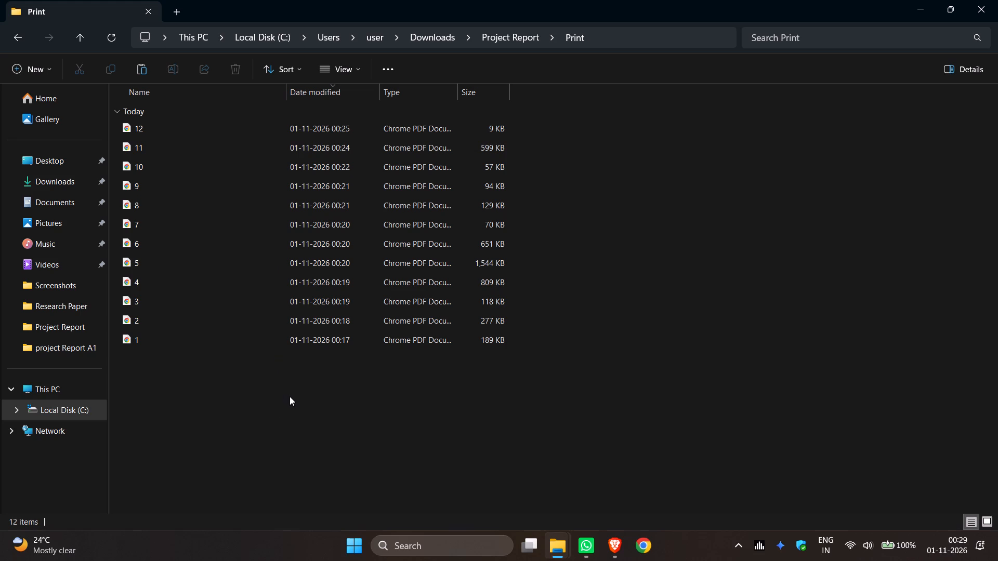
double_click(290, 450)
Open the resume PDF from the Print folder and review its page from the personal details to the signature.
double_click(261, 412)
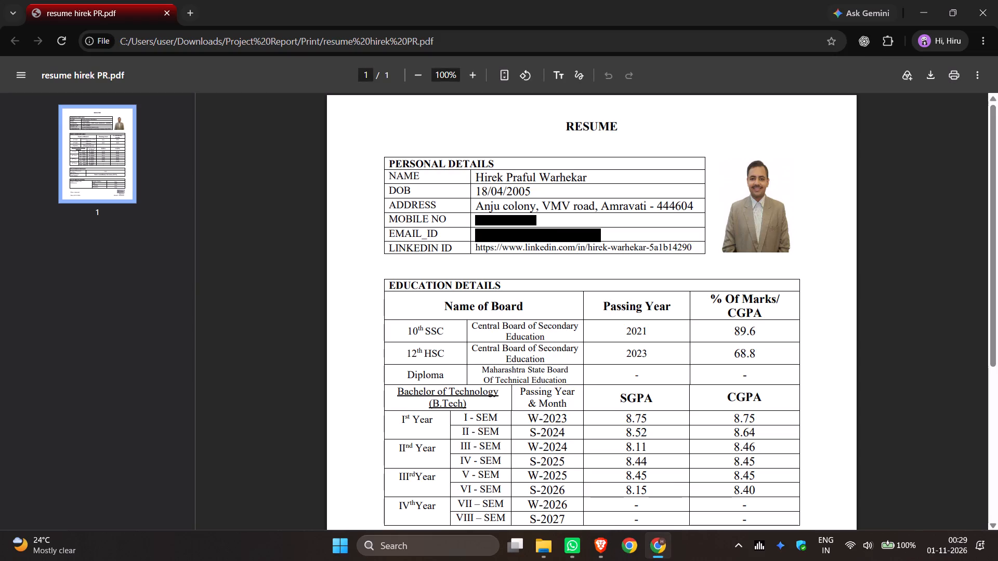
scroll(565, 185, "down", 6)
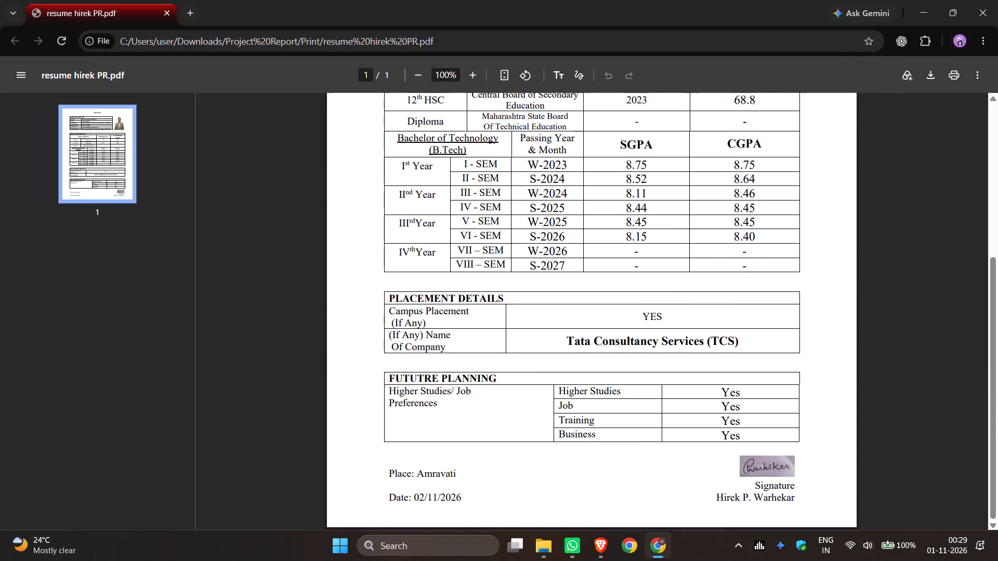
scroll(572, 191, "down", 4)
scroll(585, 191, "up", 5)
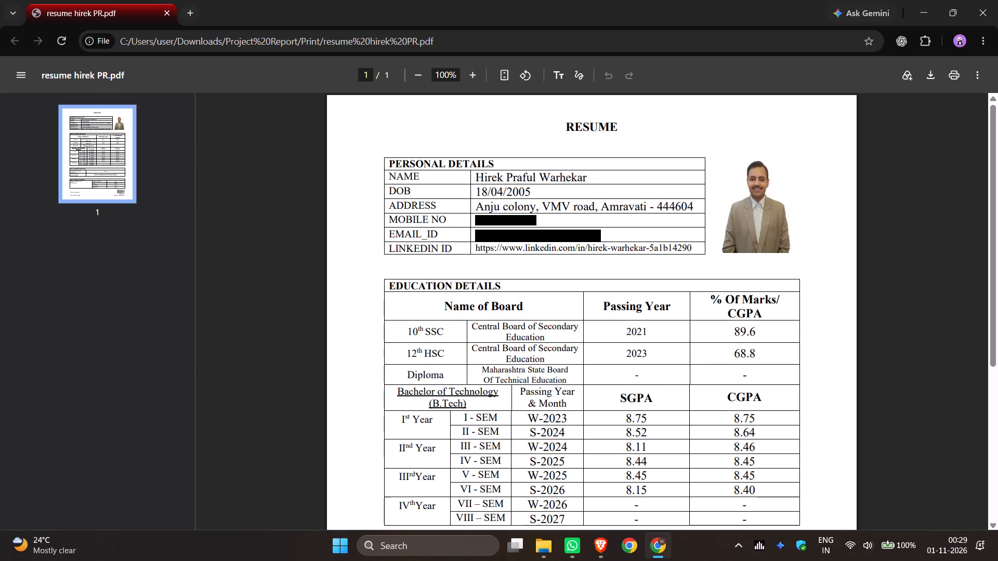
Minimize the resume PDF's browser window to return to the Print folder and clear the file selection there.
scroll(587, 190, "up", 4)
left_click(927, 17)
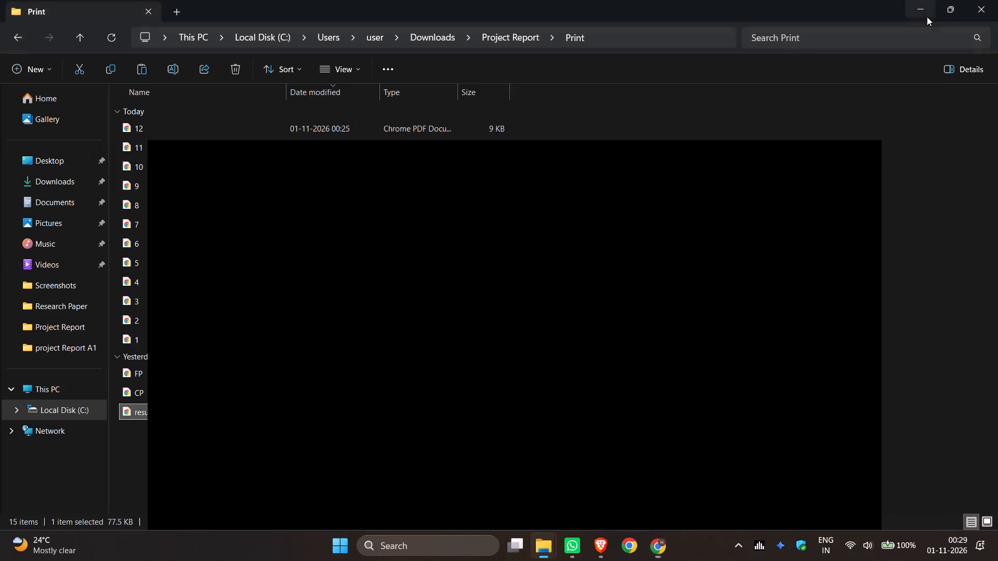
double_click(520, 419)
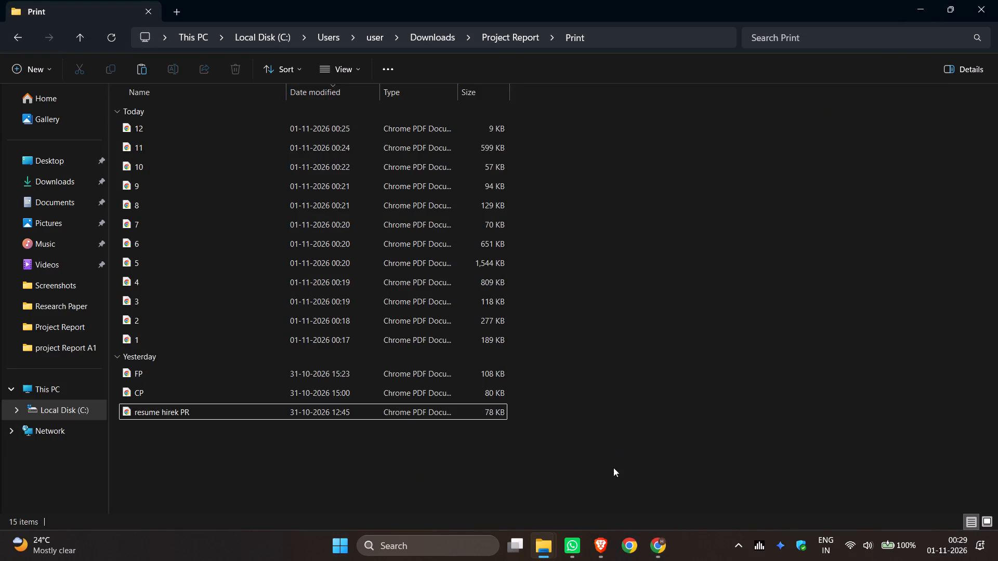
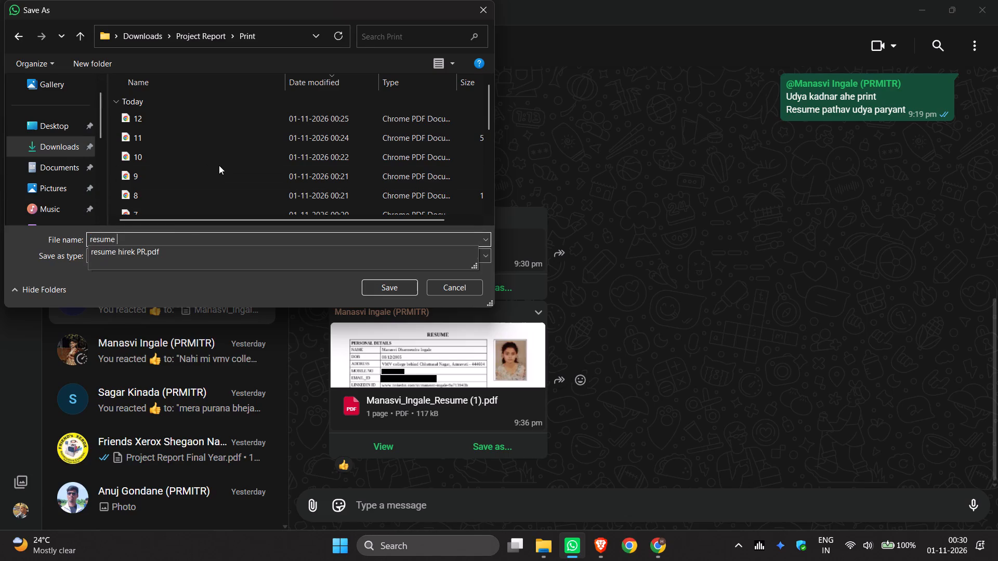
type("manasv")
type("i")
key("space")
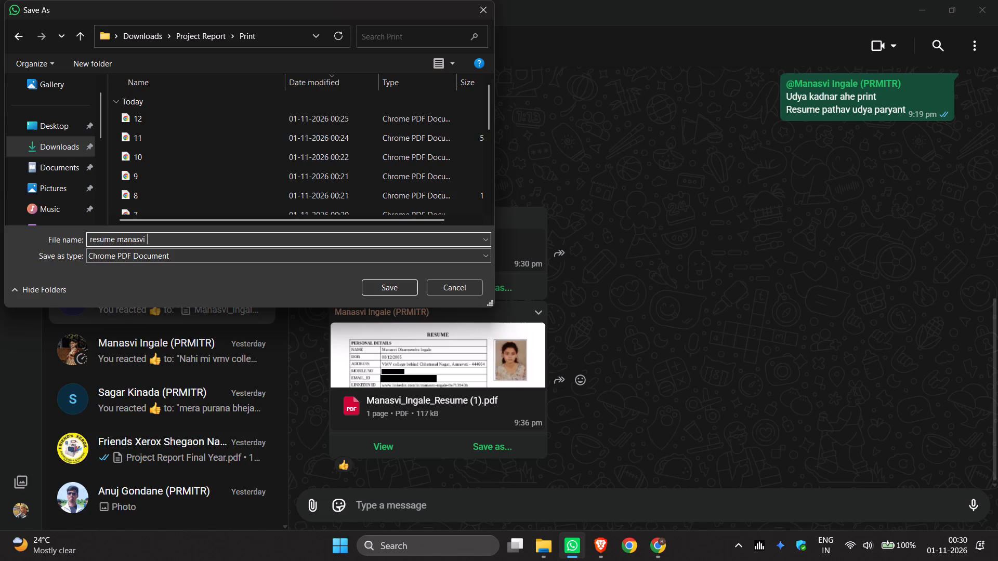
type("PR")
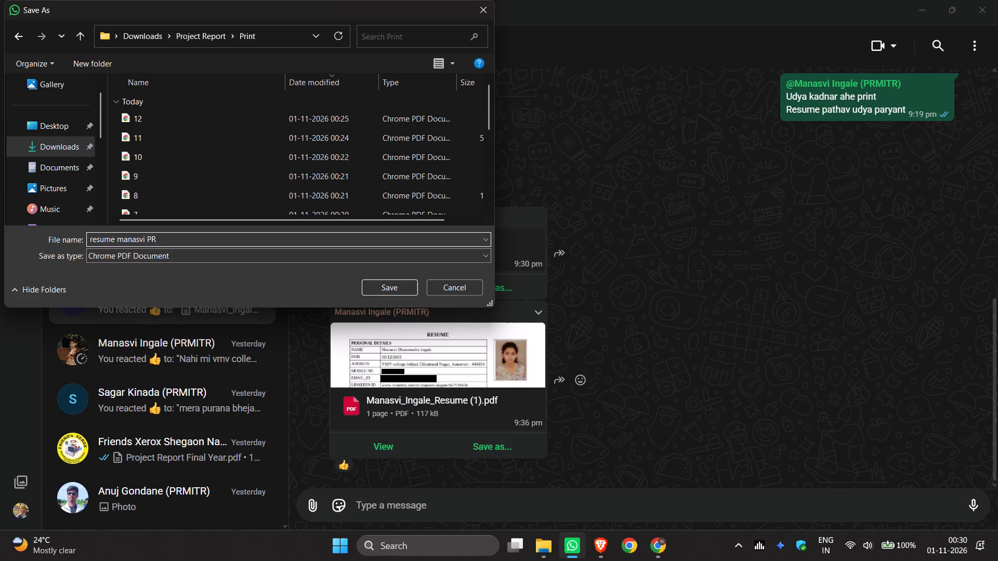
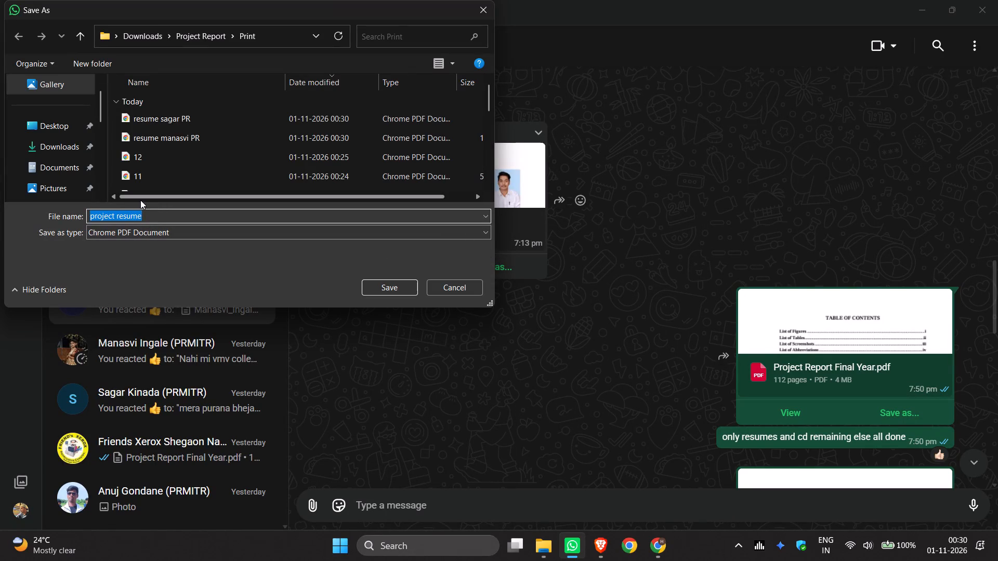
Save the project resume PDF from the chat into the Print folder under the file name "resume kunal PR".
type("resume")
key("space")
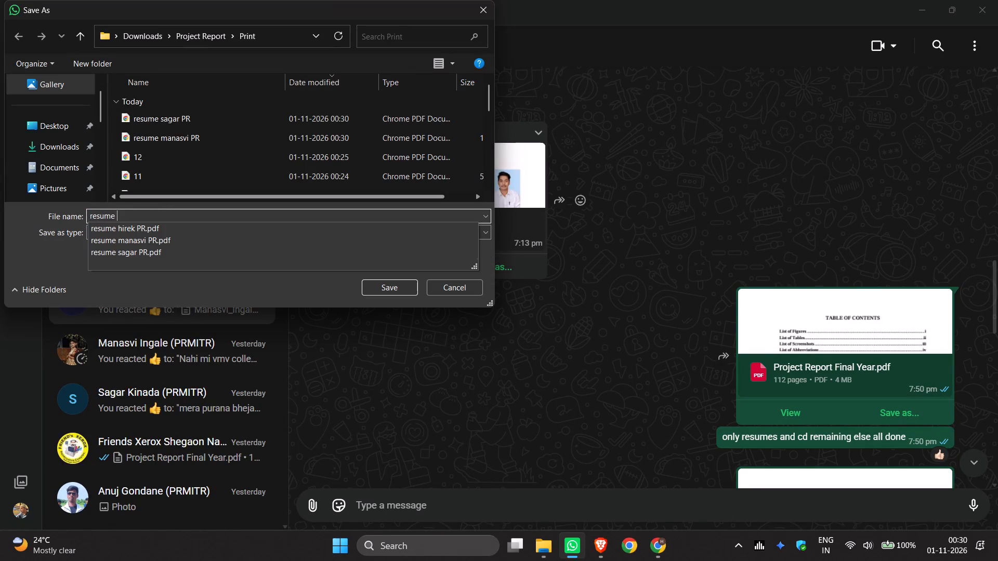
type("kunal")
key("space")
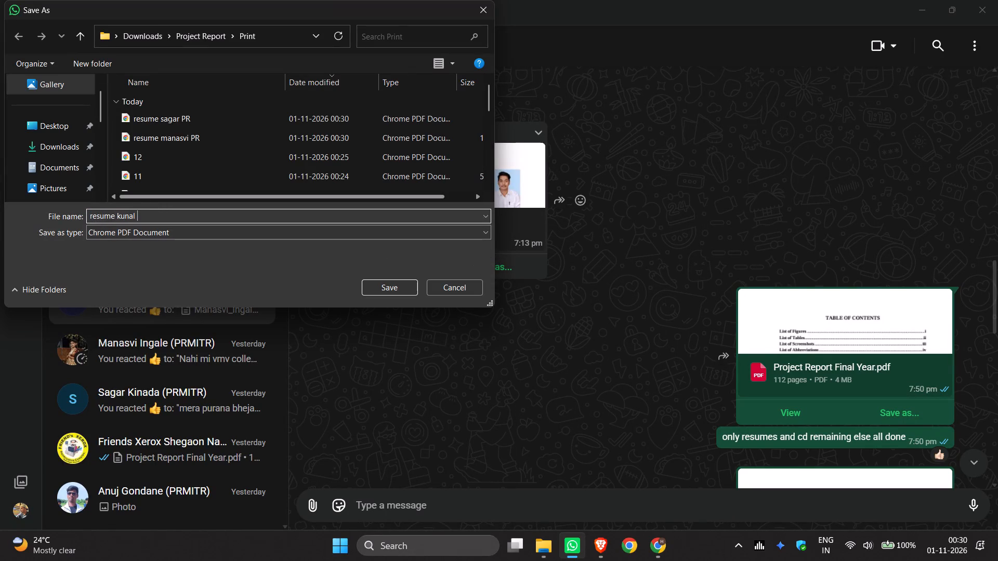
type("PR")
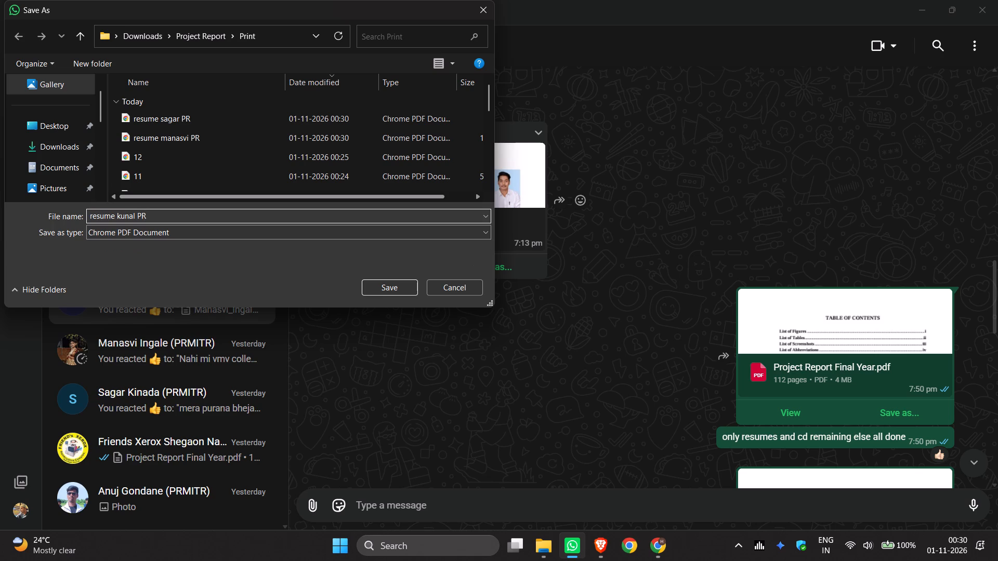
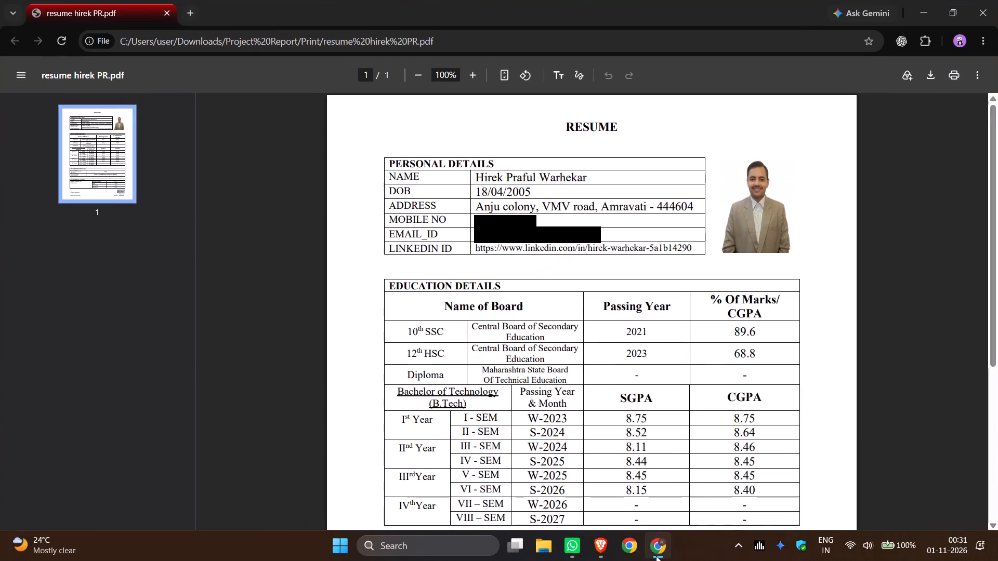
left_click(167, 17)
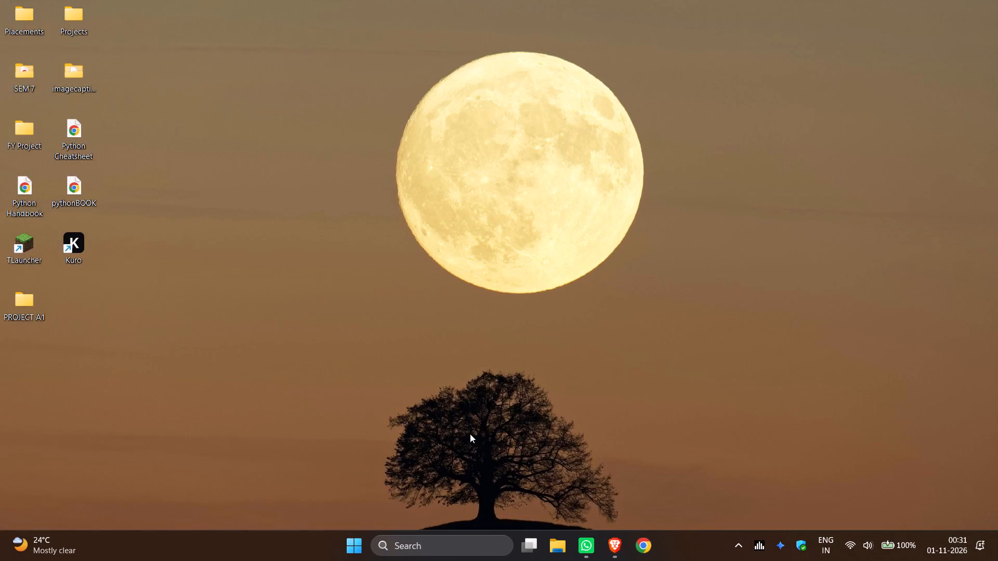
Open a new File Explorer window.
left_click(562, 552)
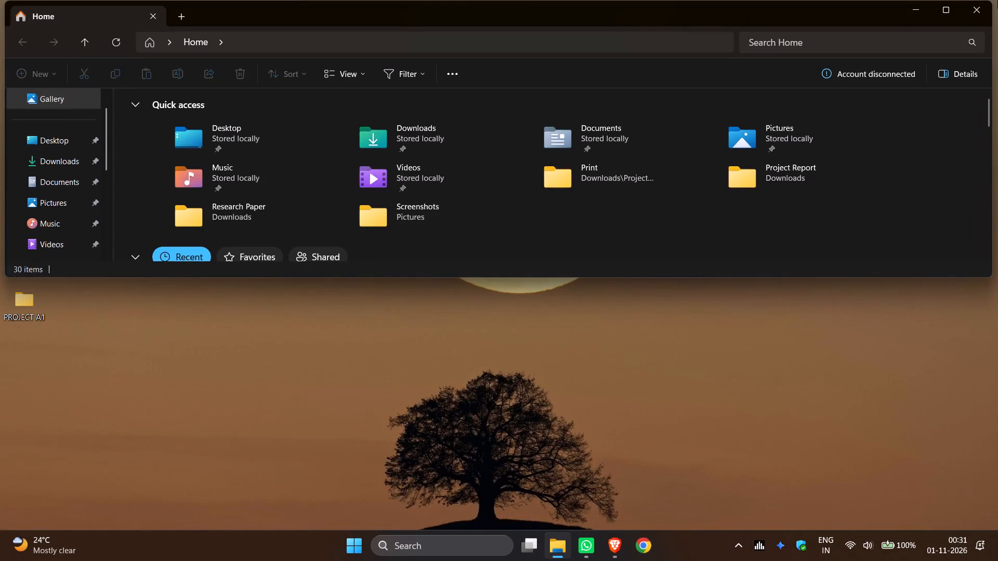
Maximize the file window and open the Print folder inside Project Report in Downloads to check its PDF files.
left_click(952, 7)
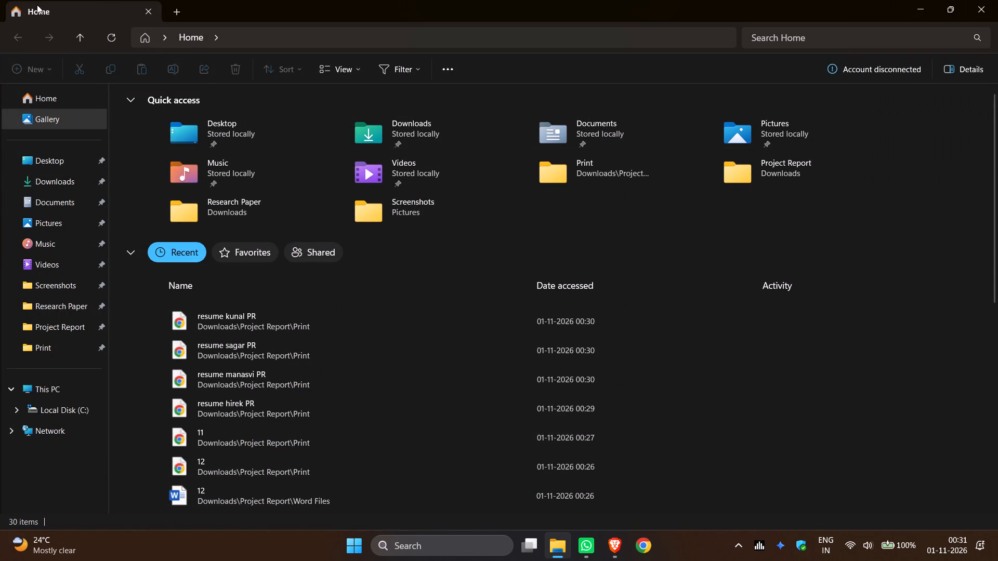
double_click(451, 133)
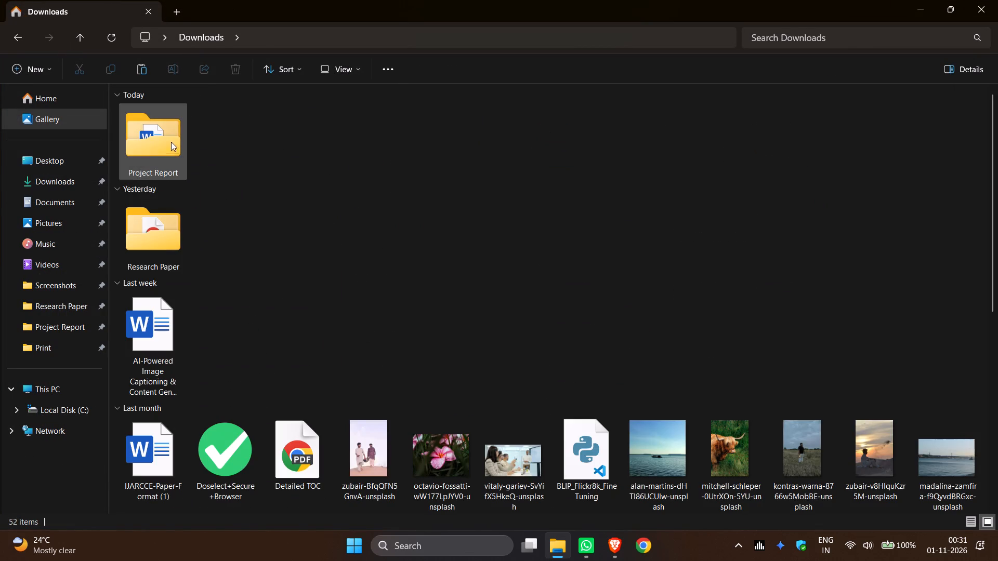
double_click(167, 140)
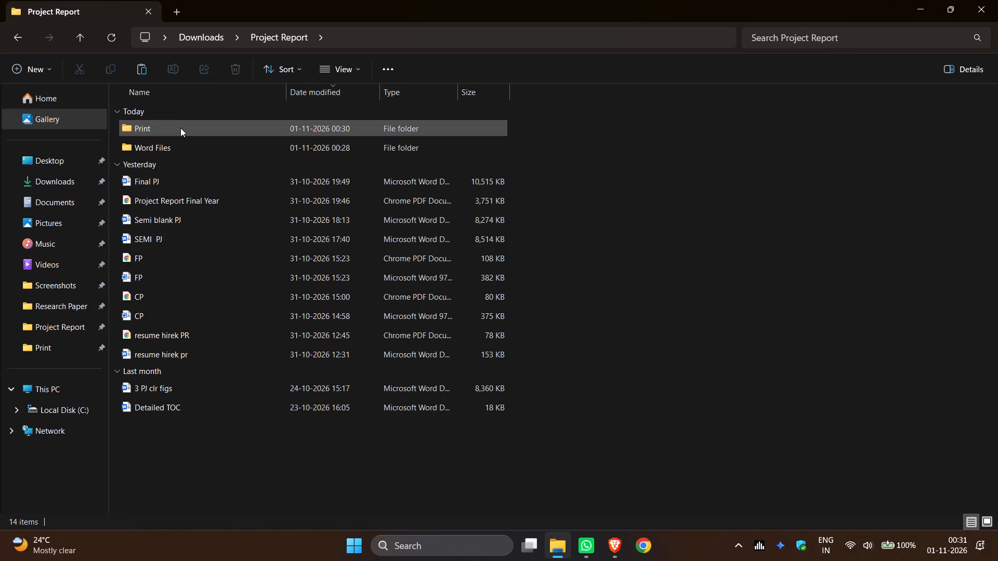
double_click(180, 130)
left_click(179, 125)
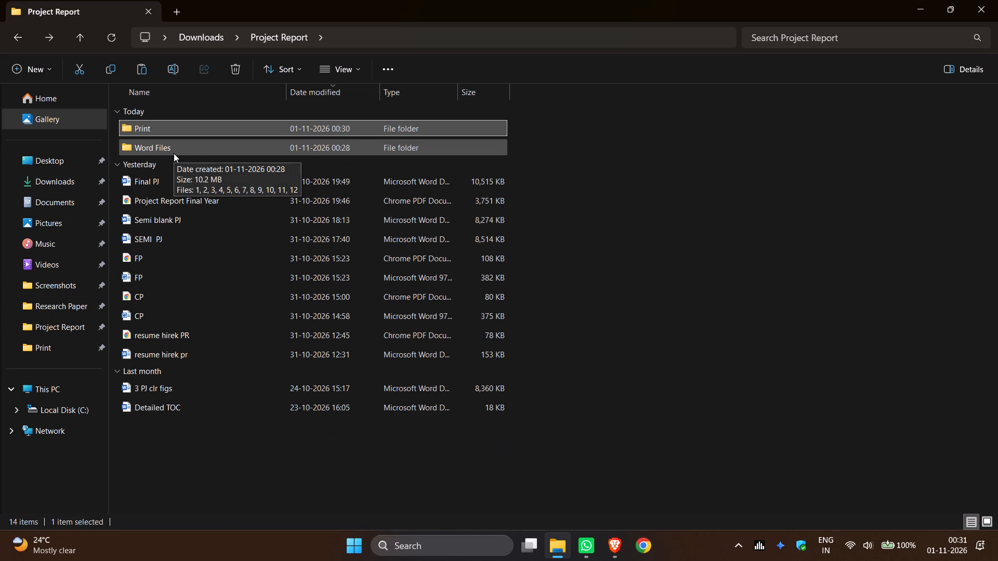
double_click(173, 126)
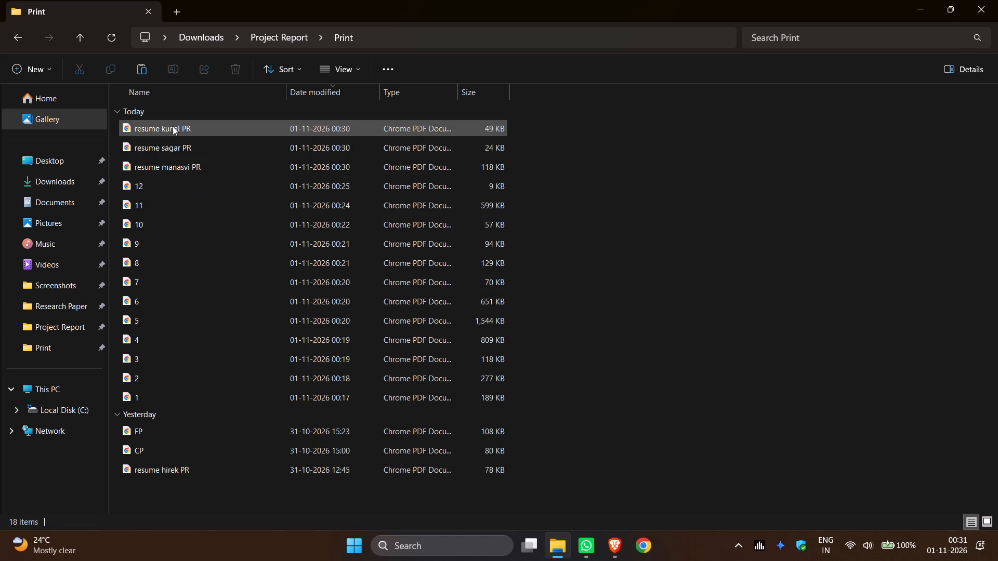